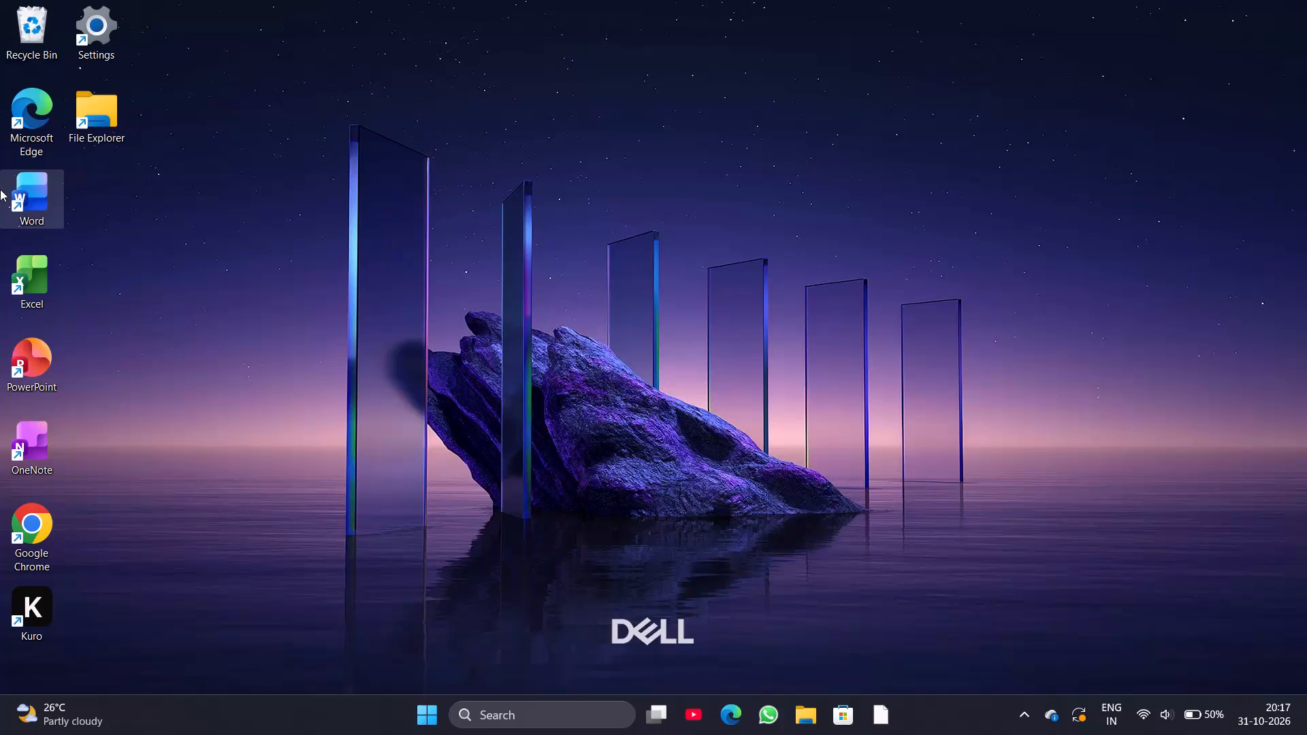
Launch Word and open the recent PDF file "survey project manjunath" stored in Downloads.
double_click(48, 201)
scroll(251, 517, "down", 1)
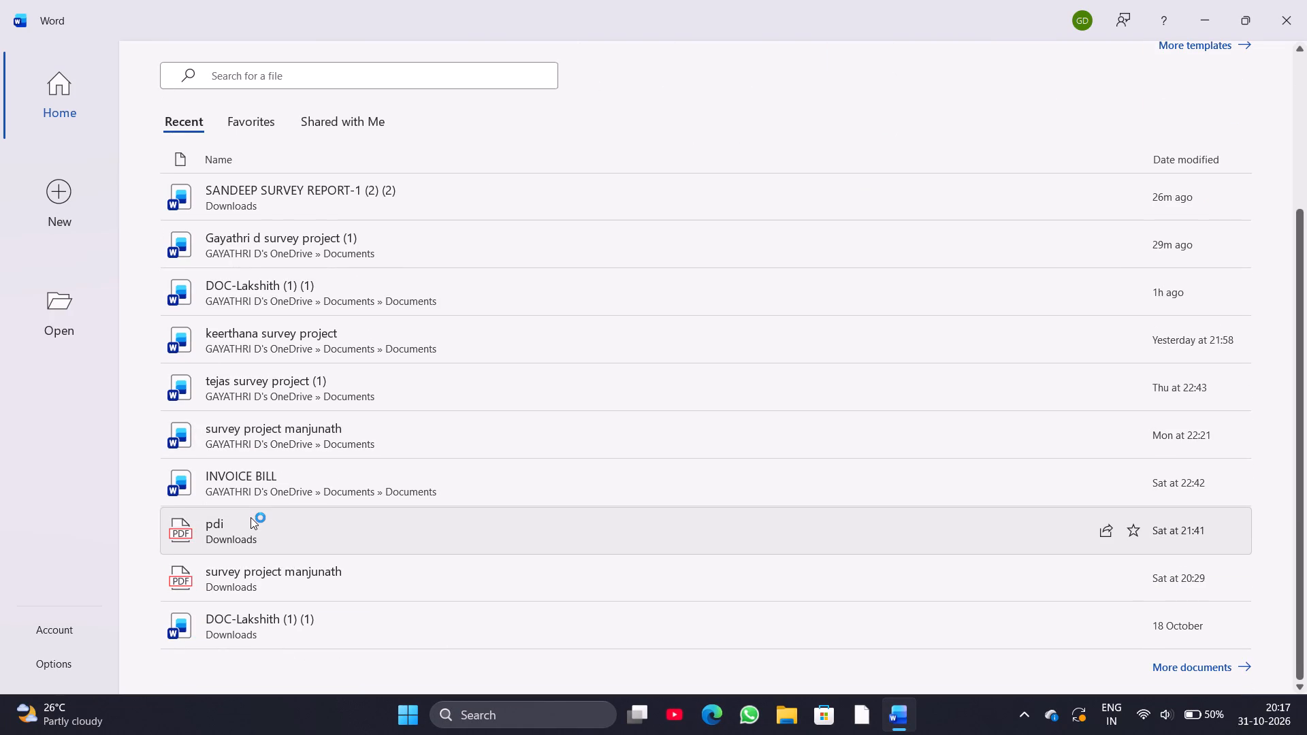
scroll(251, 517, "down", 1)
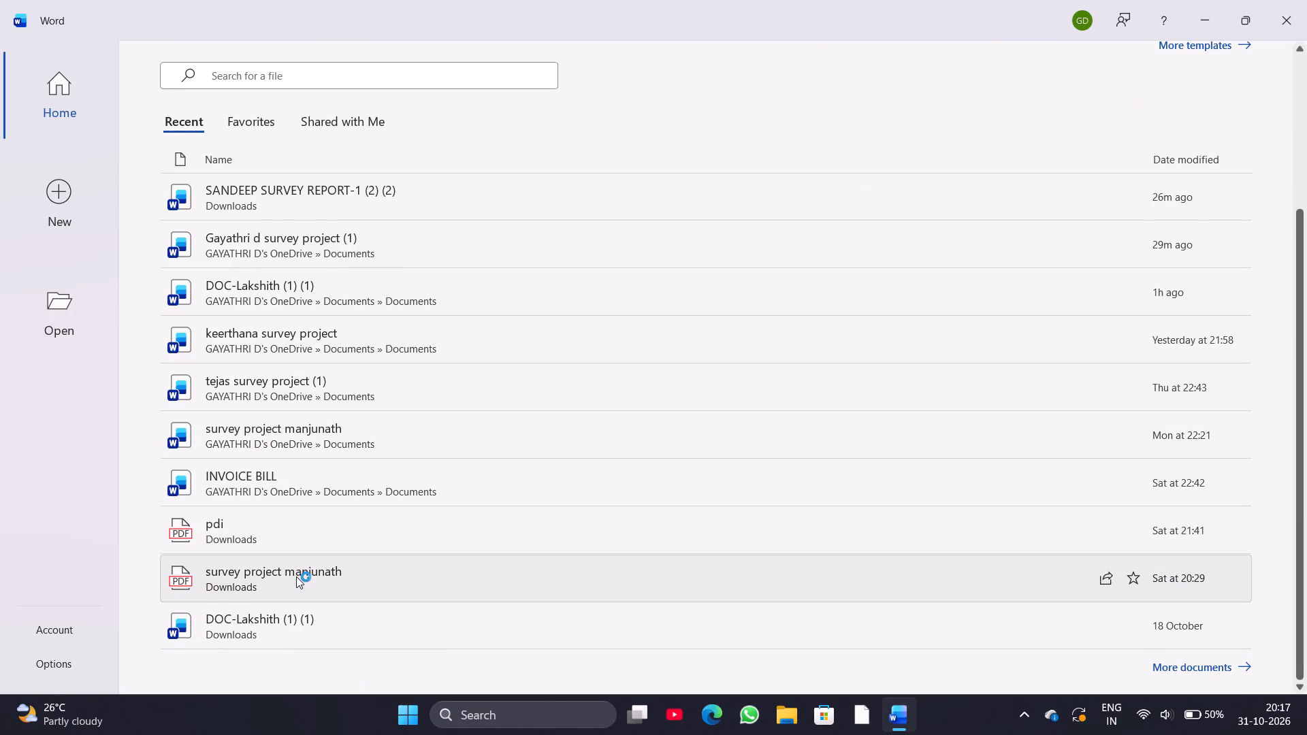
double_click(296, 576)
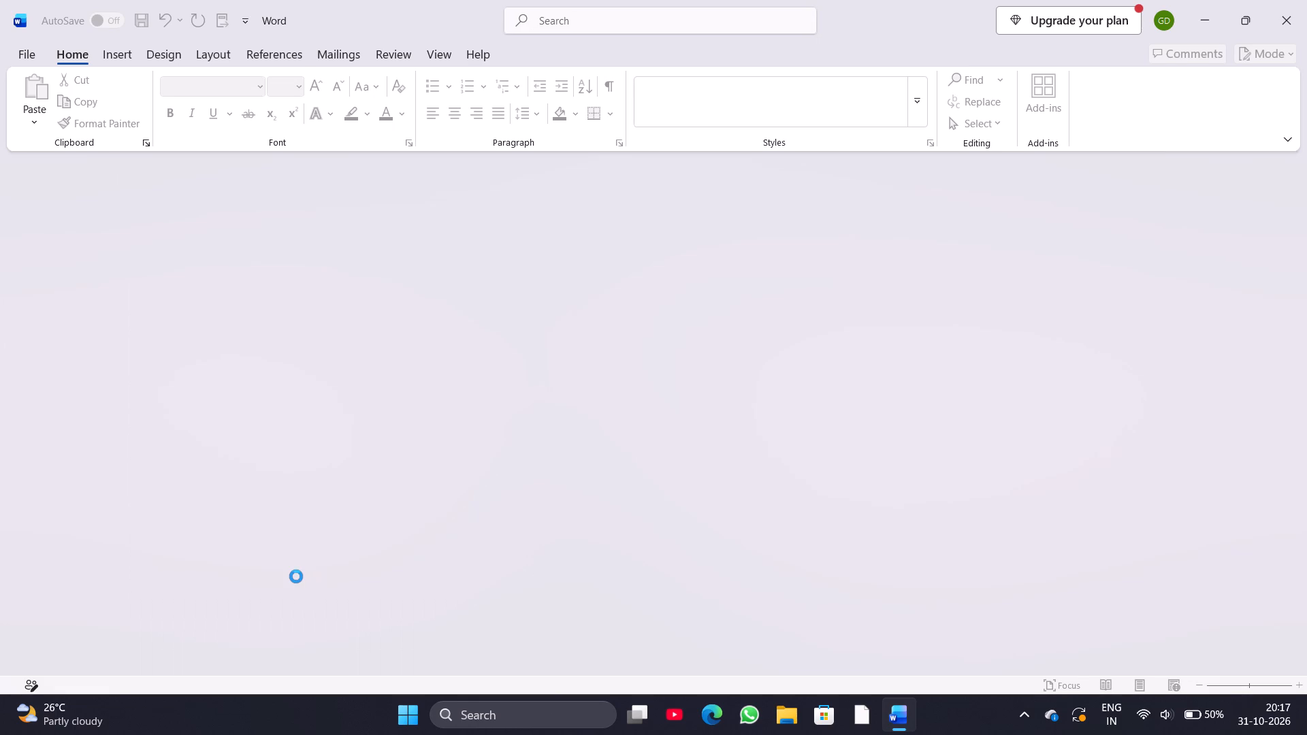
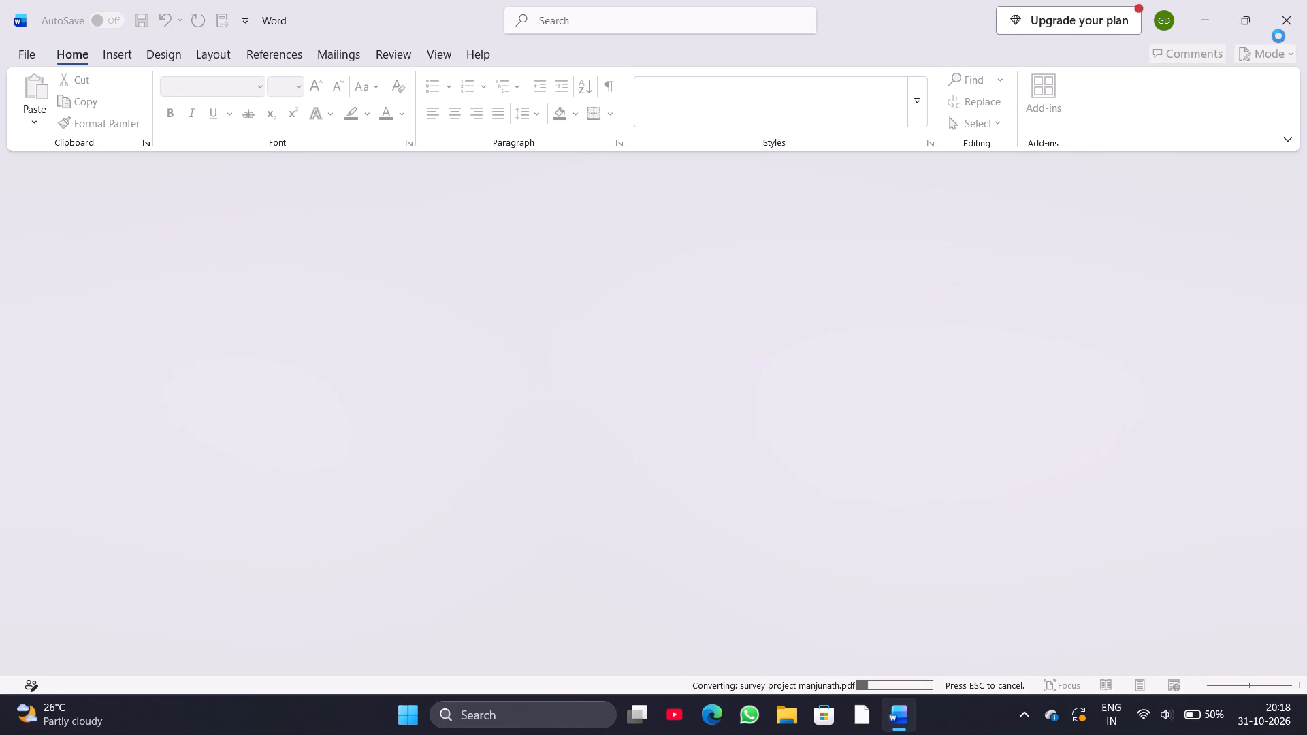
Try to close the Word window while "survey project manjunath.pdf" is still converting.
left_click(1303, 2)
triple_click(1277, 33)
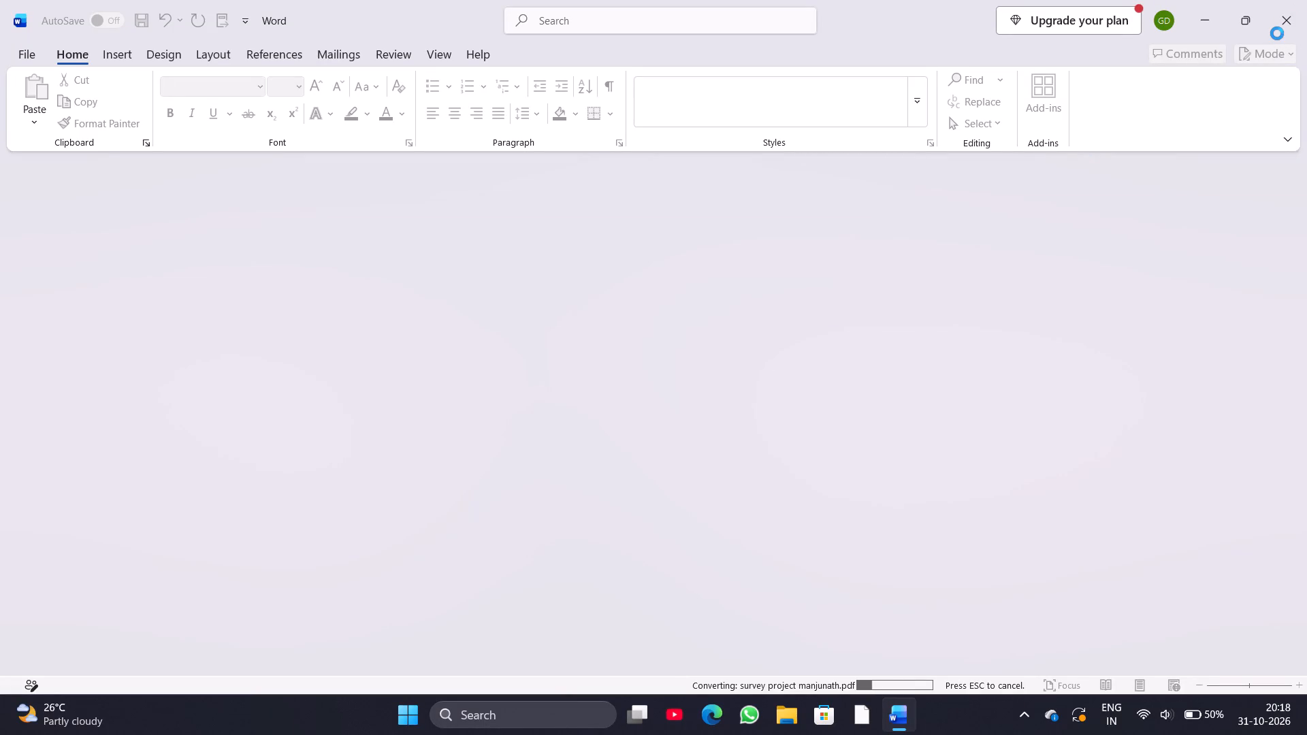
left_click(1277, 33)
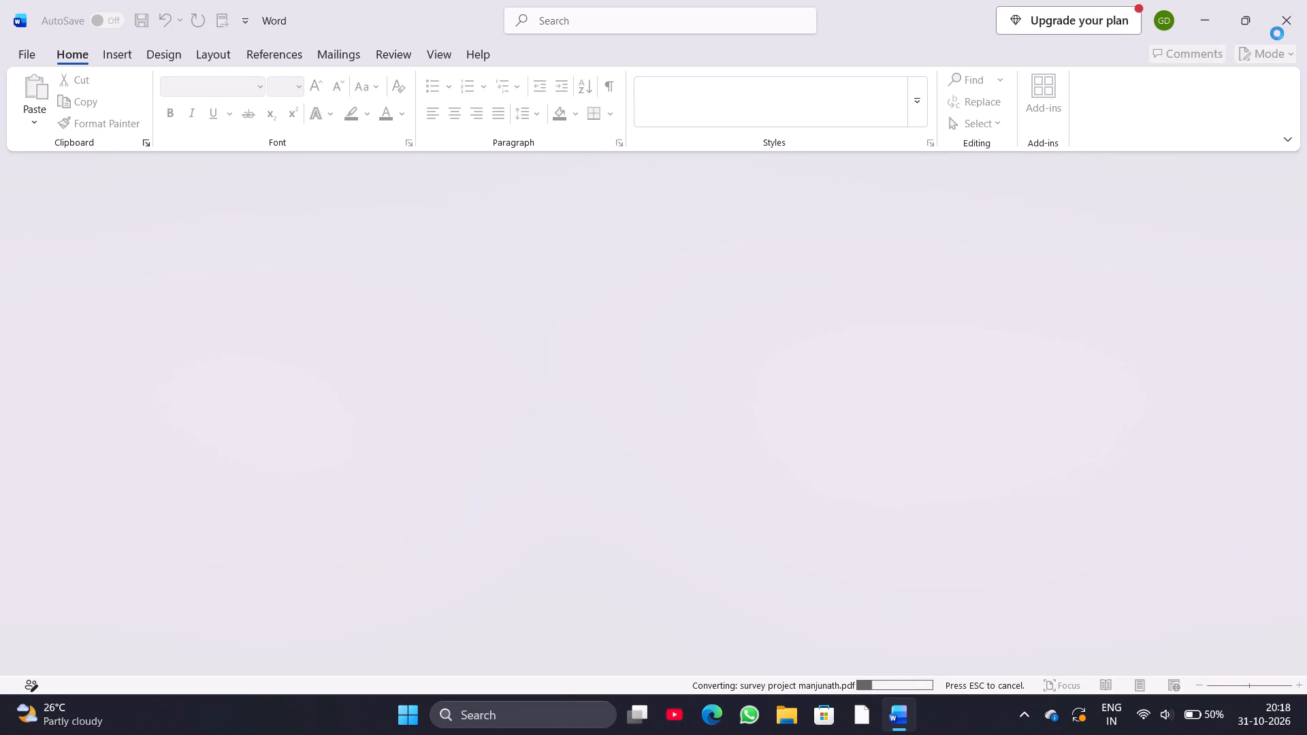
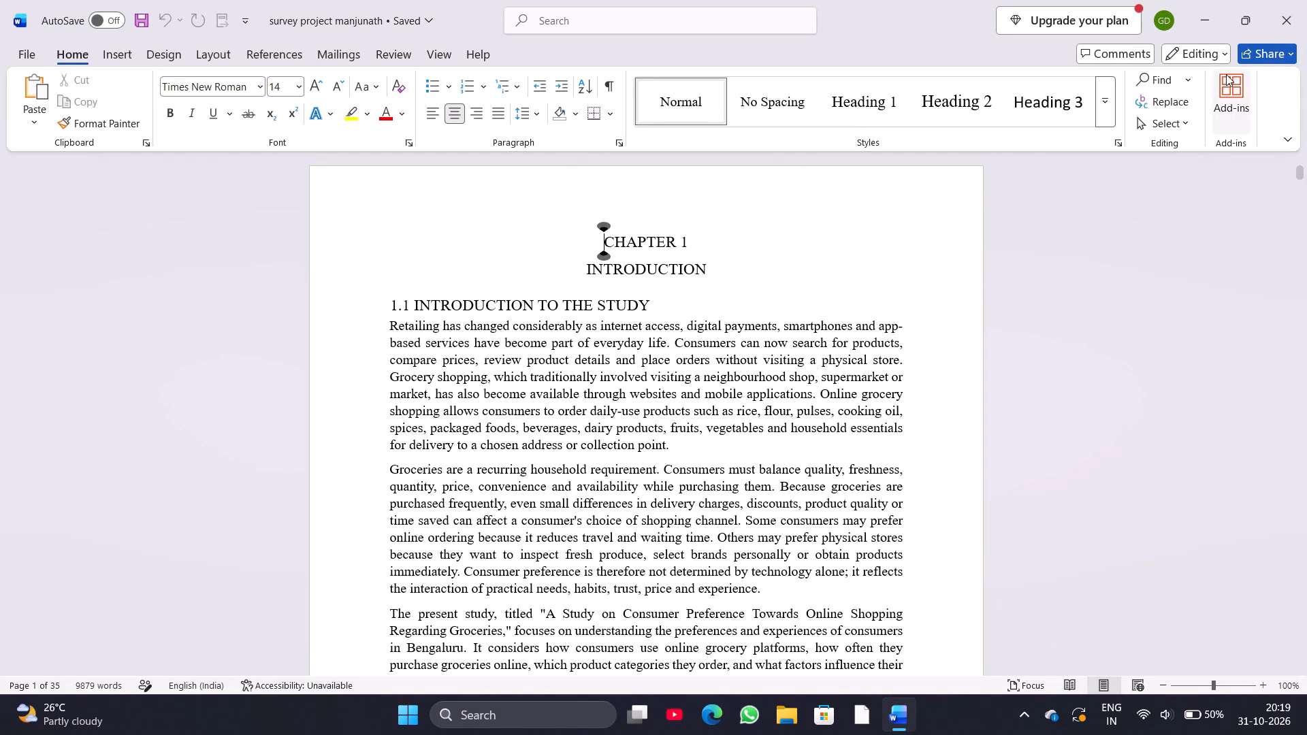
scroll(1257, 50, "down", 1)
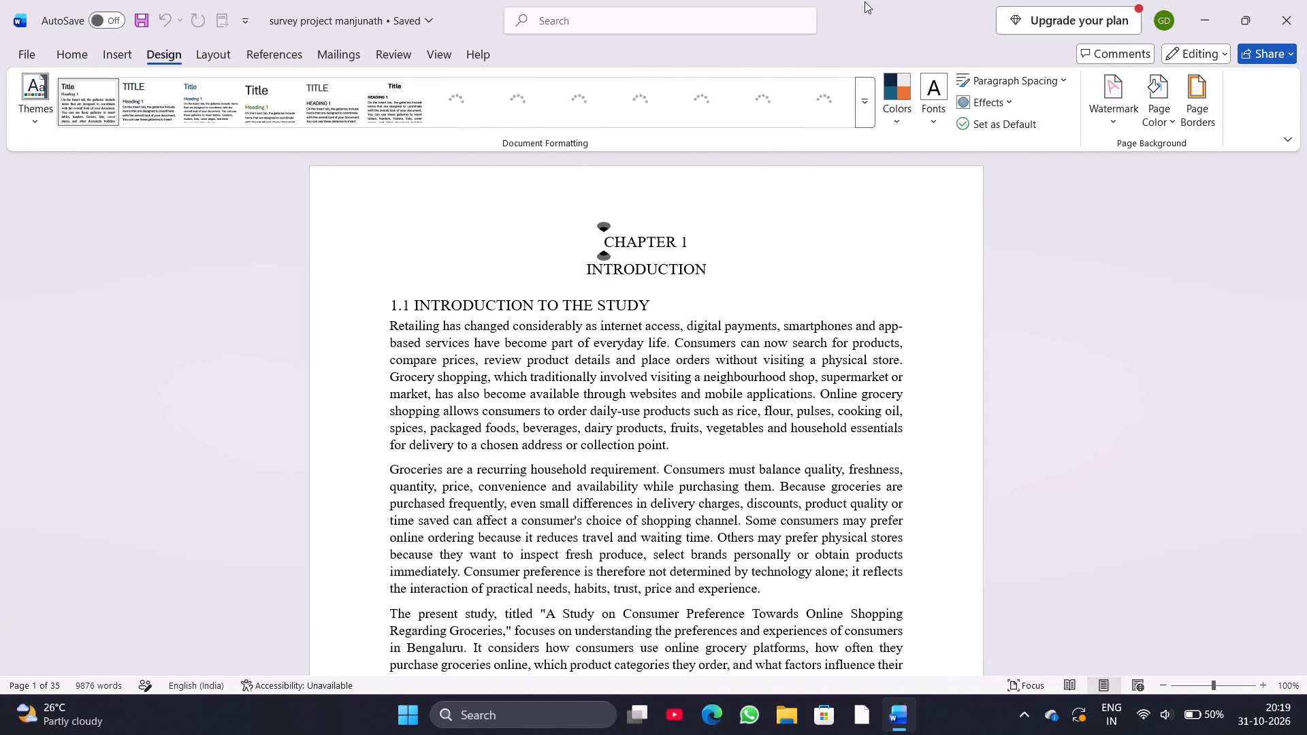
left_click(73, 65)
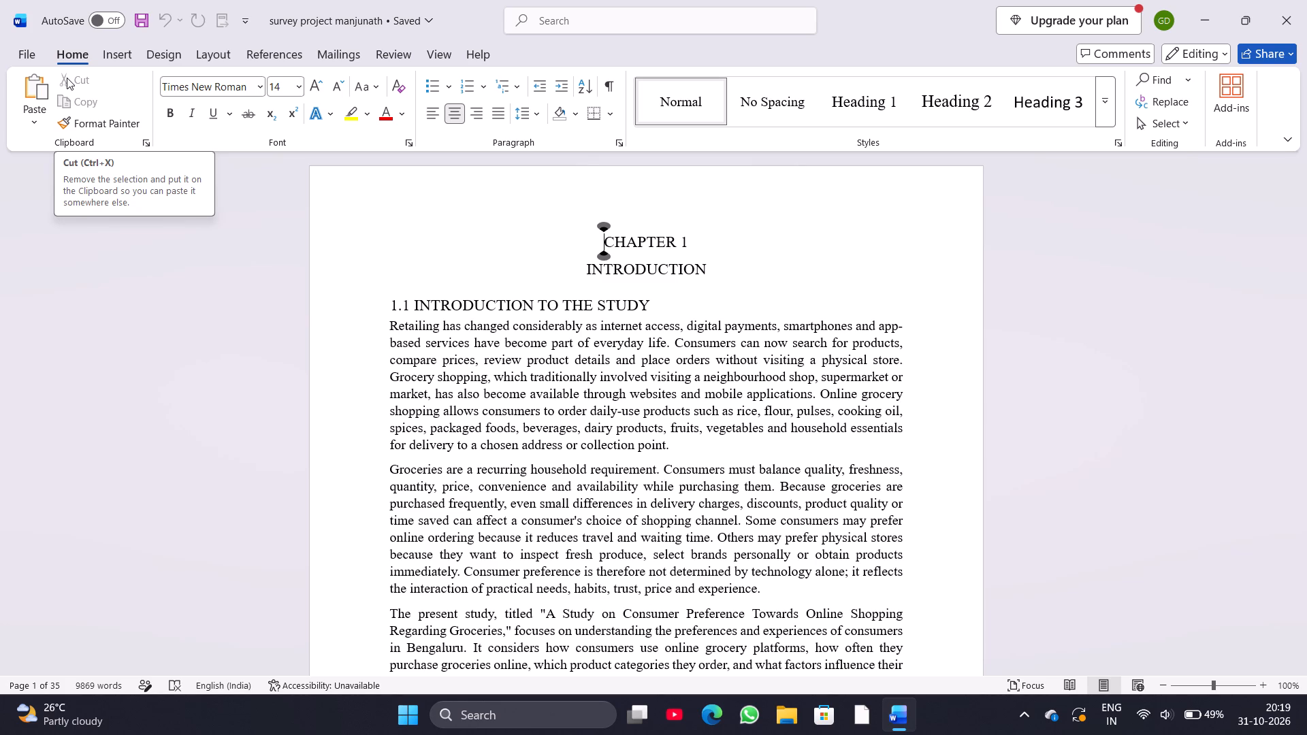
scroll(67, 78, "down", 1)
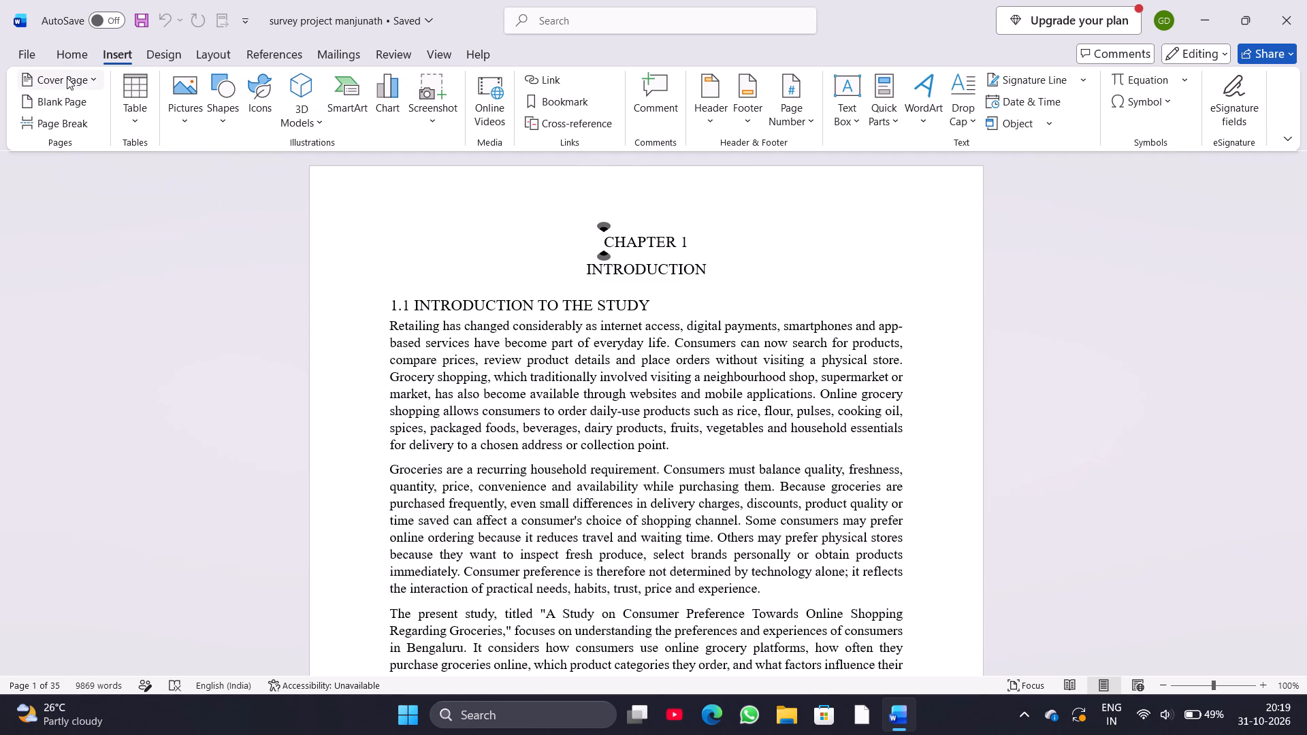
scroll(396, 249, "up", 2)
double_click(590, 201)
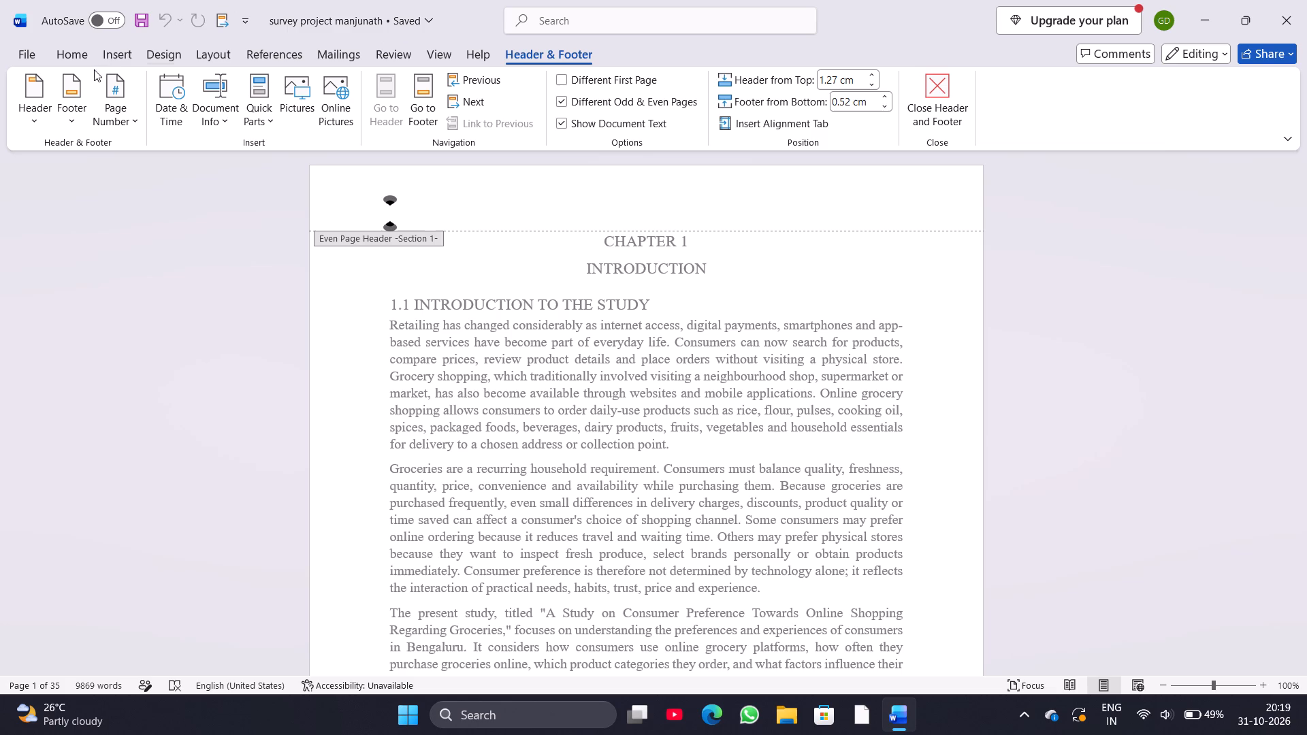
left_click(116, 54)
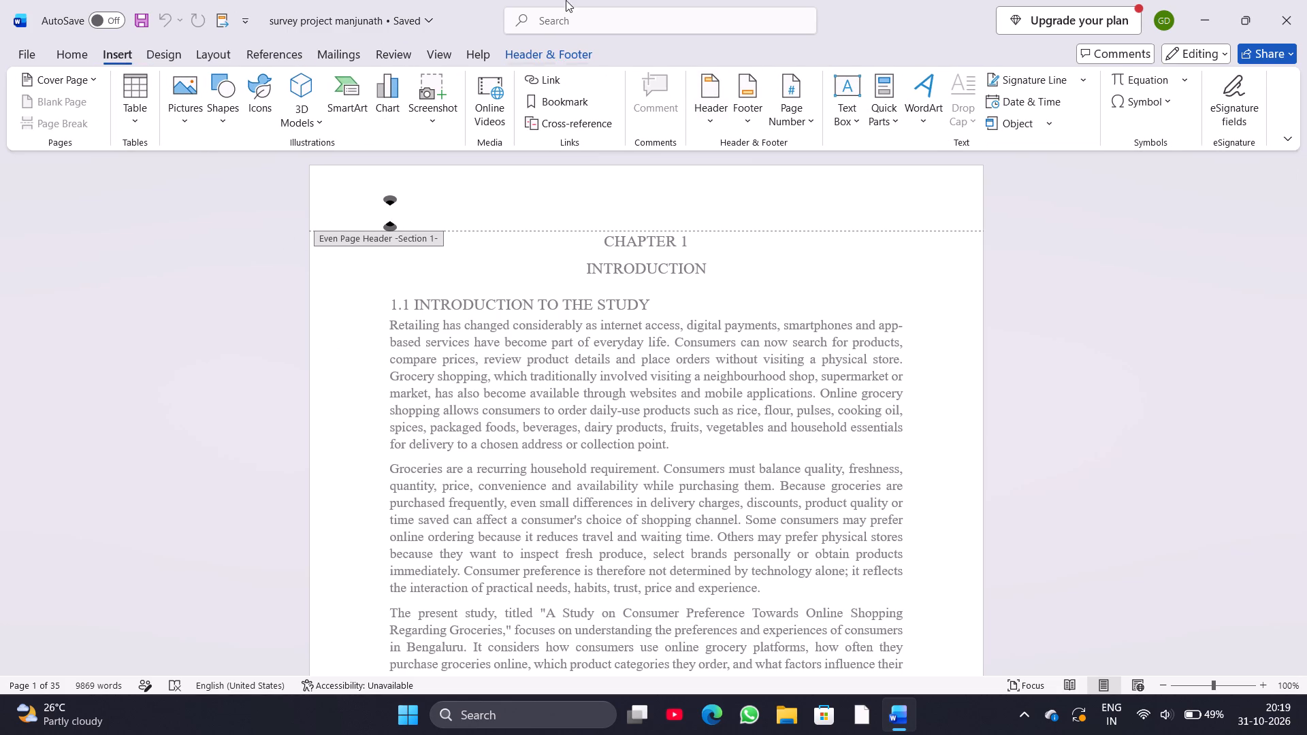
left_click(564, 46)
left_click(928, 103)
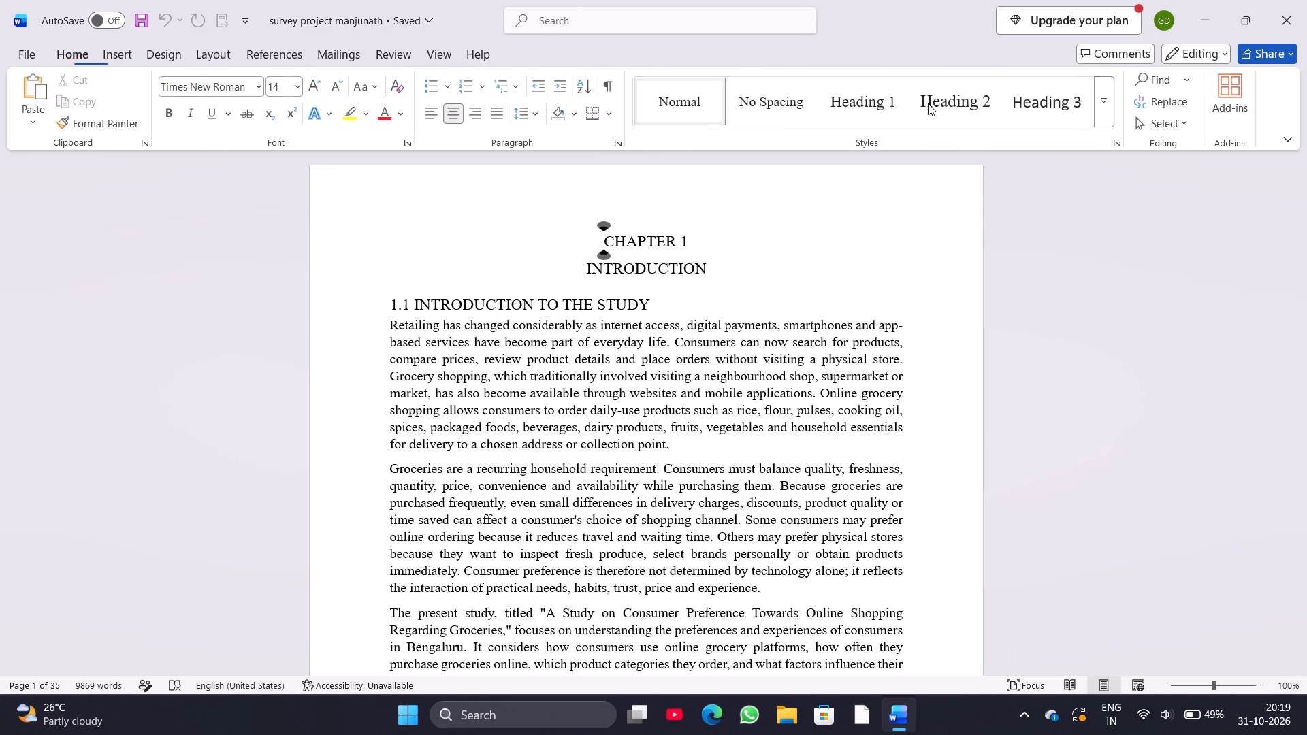
Apply the Normal style to the heading "1.1 INTRODUCTION TO THE STUDY" in Chapter 1.
scroll(576, 280, "down", 1)
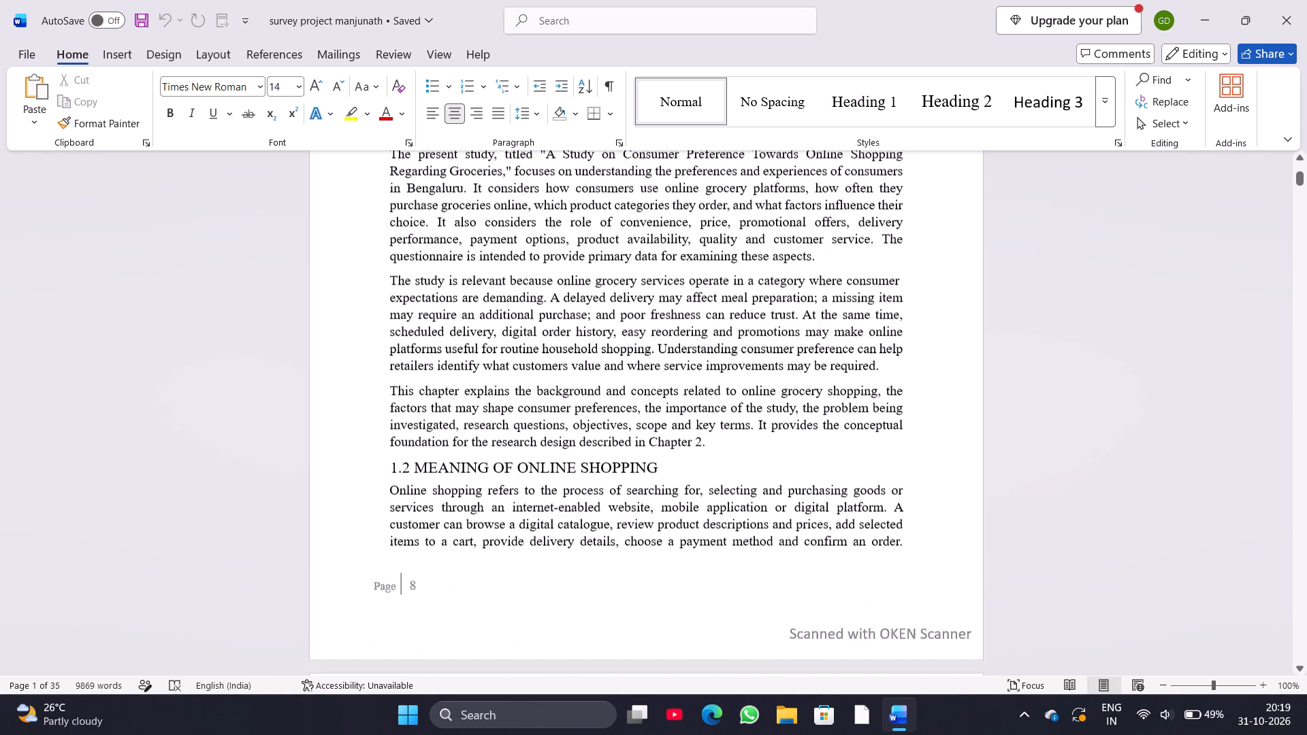
scroll(576, 280, "down", 1)
scroll(462, 389, "up", 1)
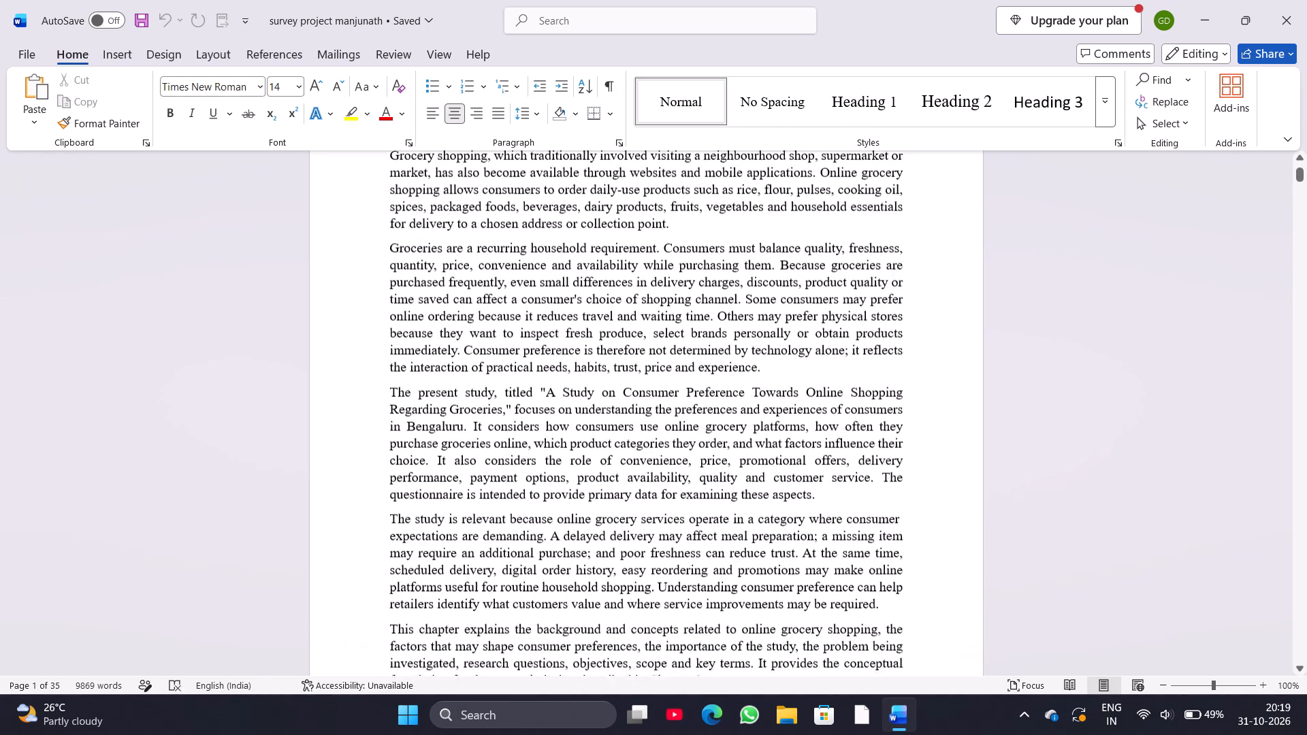
scroll(462, 389, "up", 1)
scroll(421, 288, "up", 1)
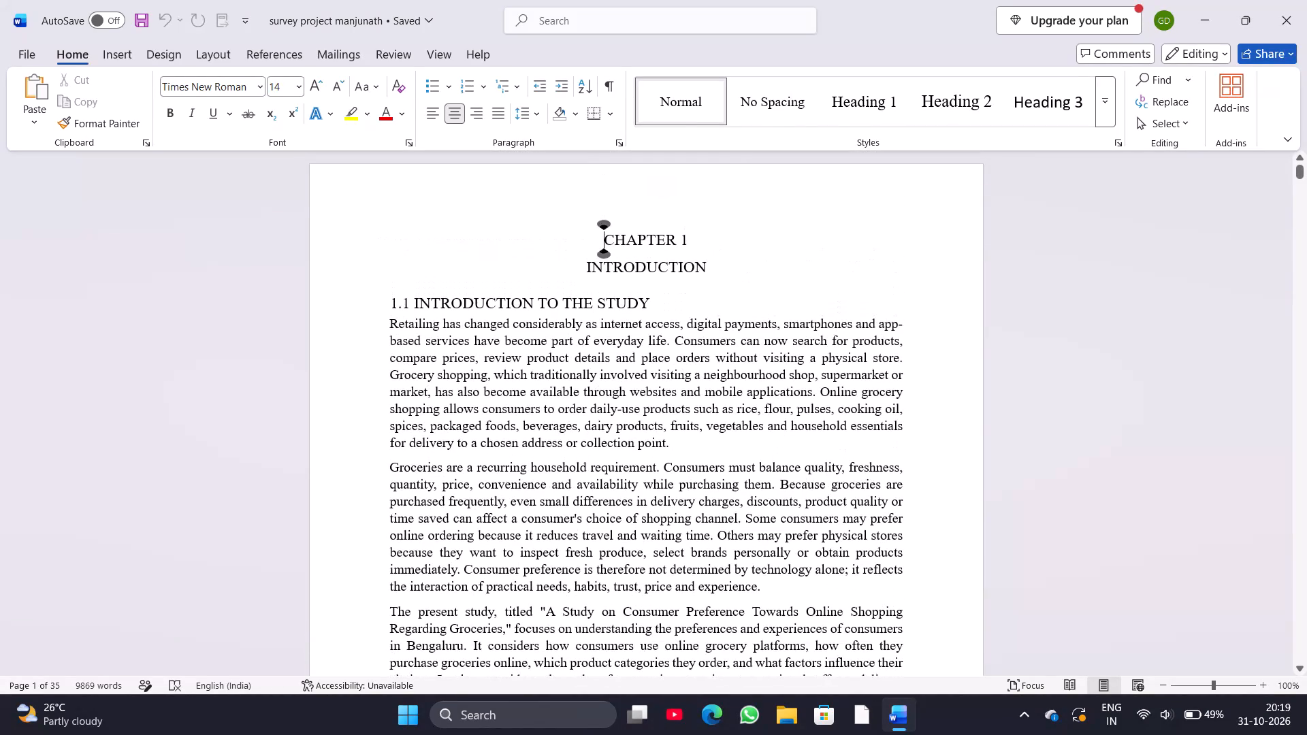
left_click(387, 328)
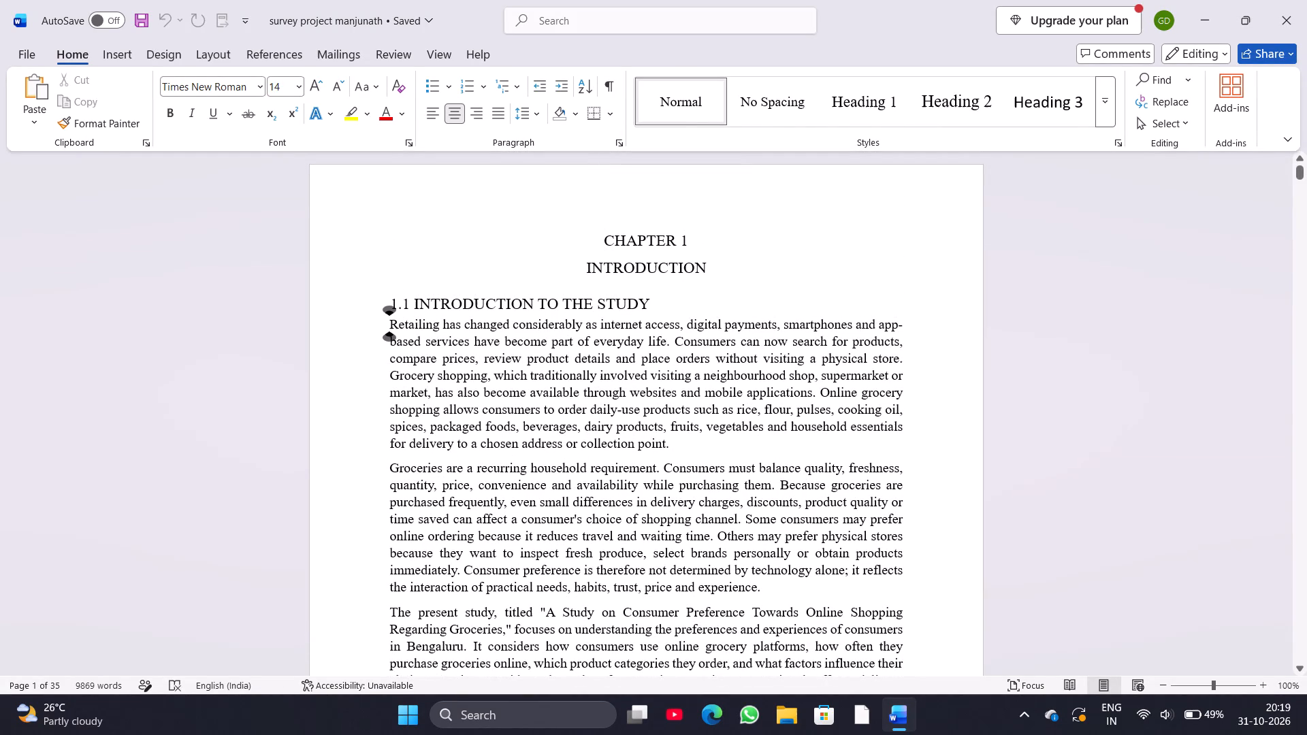
left_click(370, 304)
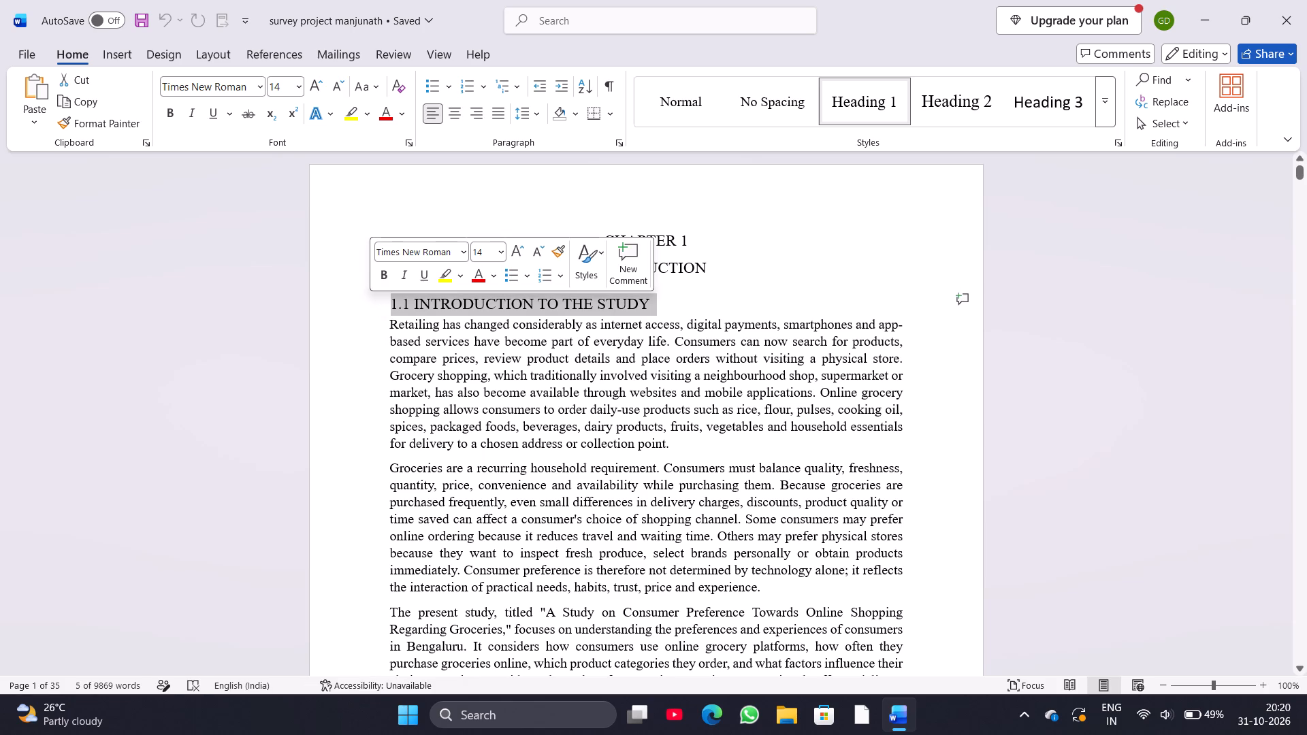
left_click(496, 254)
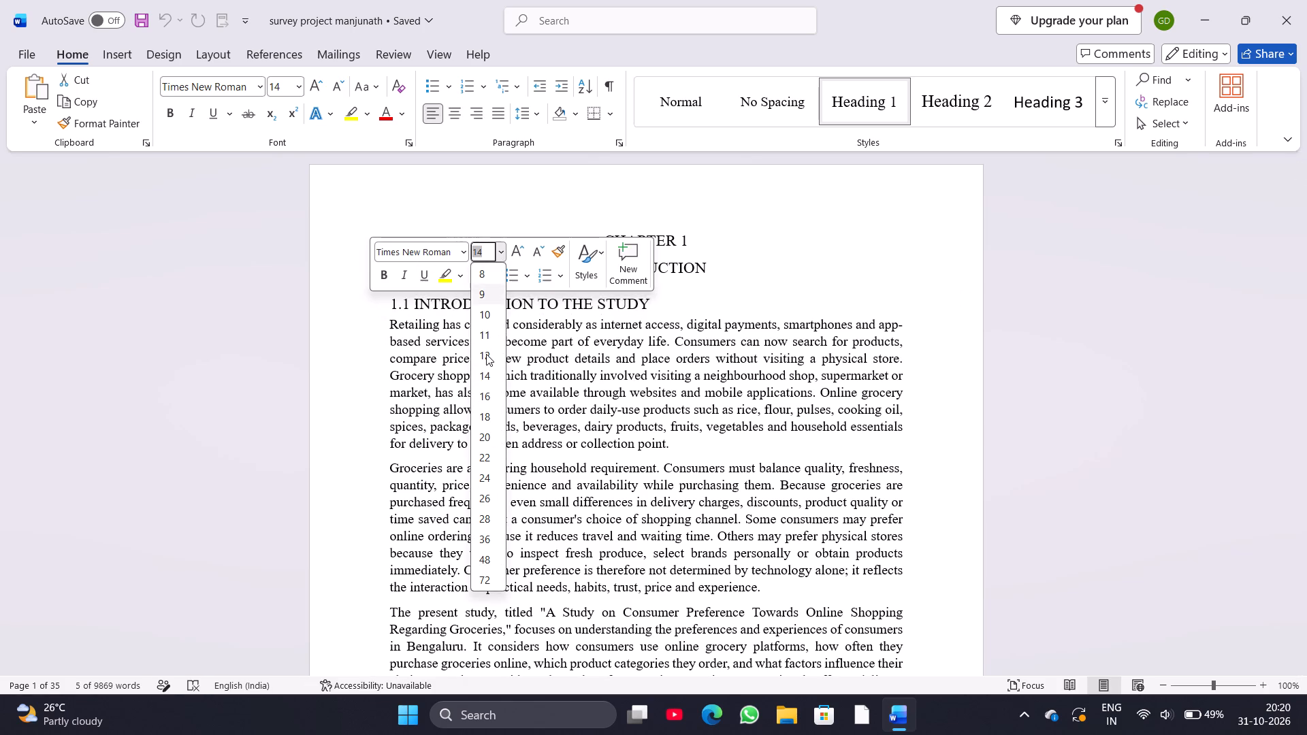
left_click(372, 306)
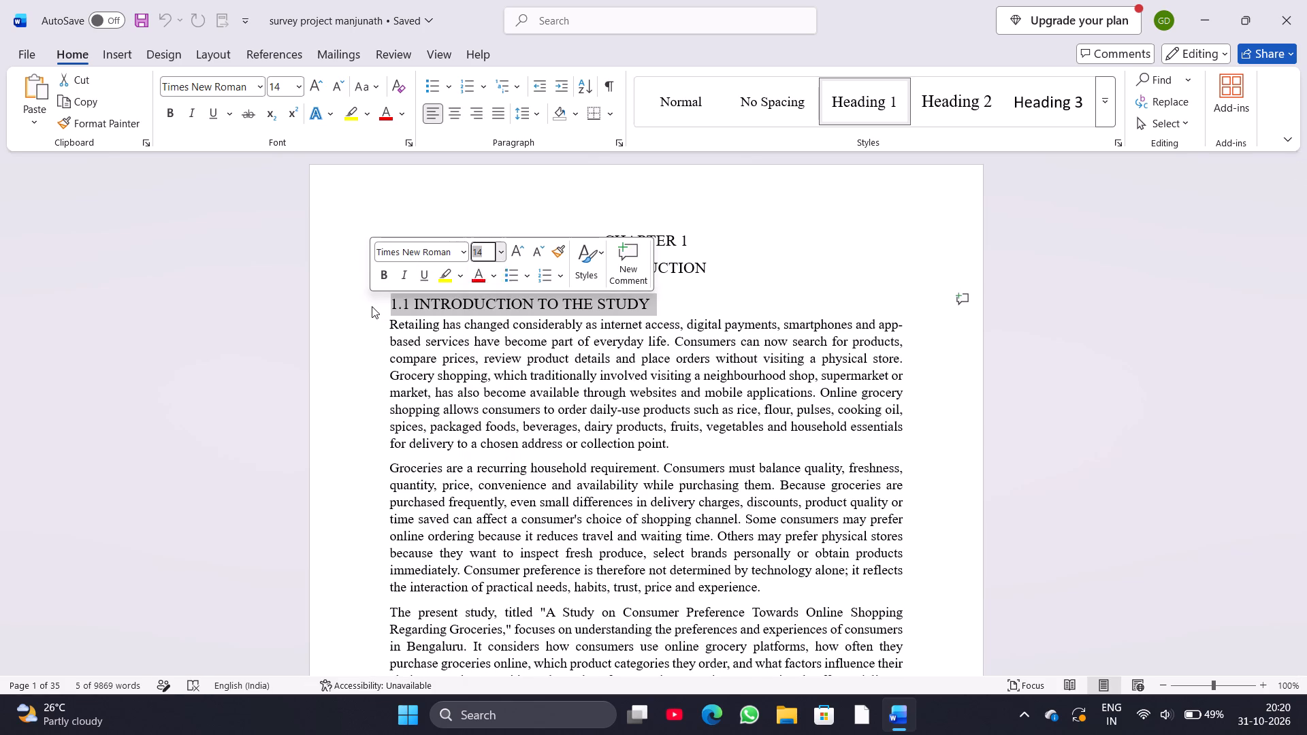
left_click(656, 102)
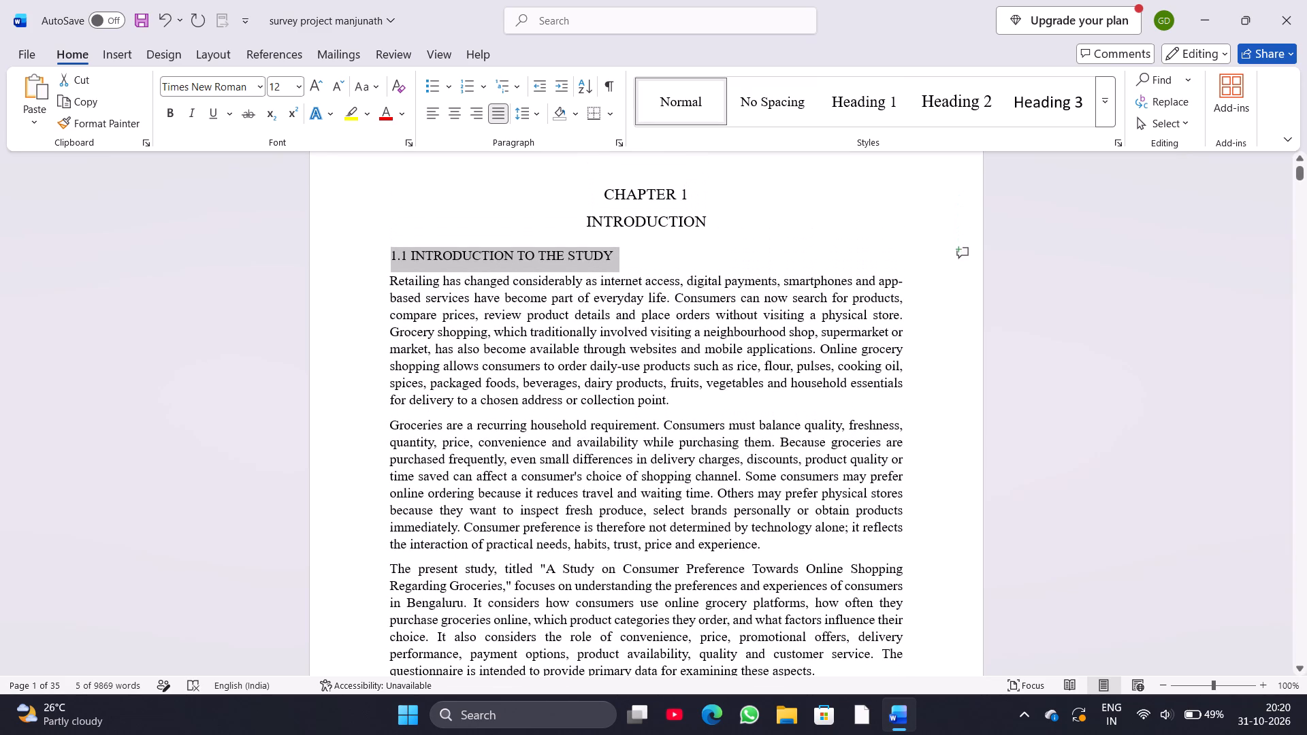
left_click(627, 261)
Delete all text from the Section 5 even page footer on the last page, including the title, page number and "Scanned with OKEN Scanner".
scroll(627, 261, "down", 7)
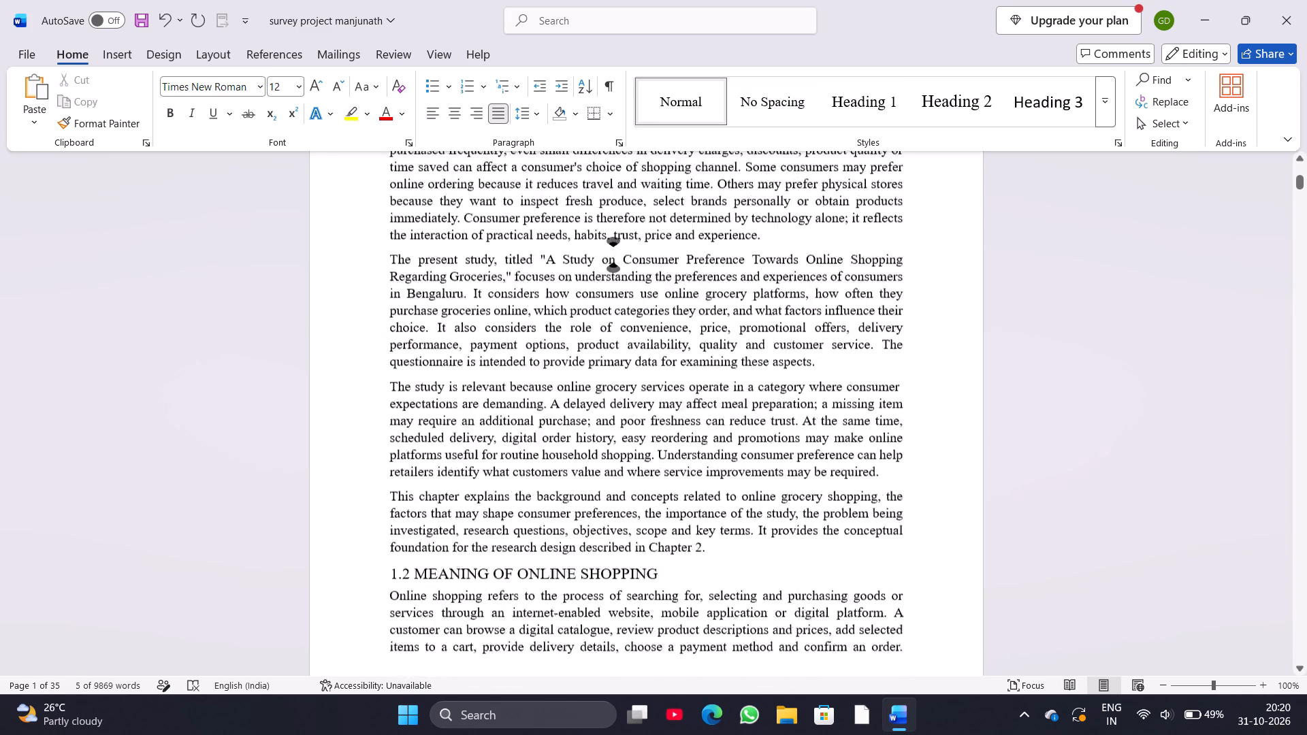
scroll(627, 261, "down", 20)
scroll(627, 261, "down", 20)
scroll(627, 261, "down", 20)
scroll(627, 261, "down", 20)
scroll(627, 261, "down", 20)
scroll(627, 261, "down", 20)
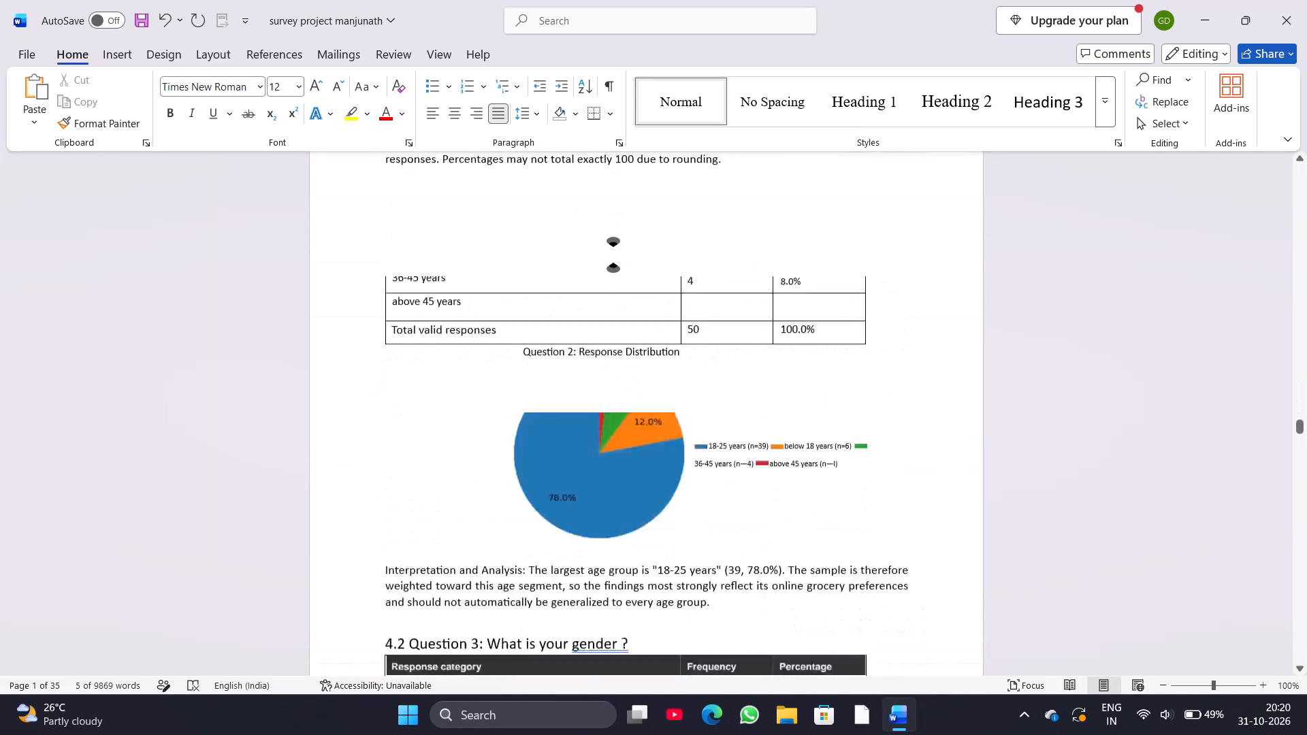
scroll(627, 261, "down", 18)
scroll(627, 261, "down", 20)
scroll(627, 261, "down", 20)
scroll(627, 261, "down", 20)
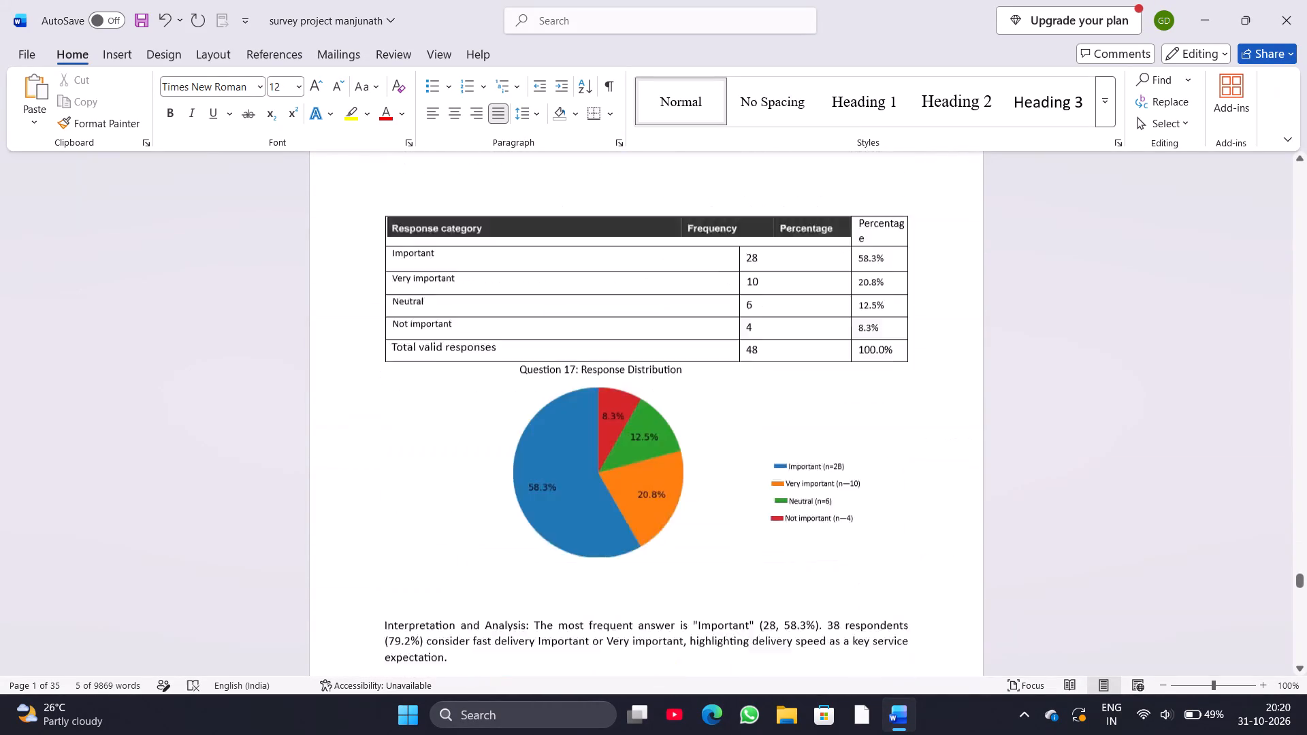
scroll(627, 261, "down", 17)
scroll(627, 261, "down", 20)
scroll(627, 261, "down", 16)
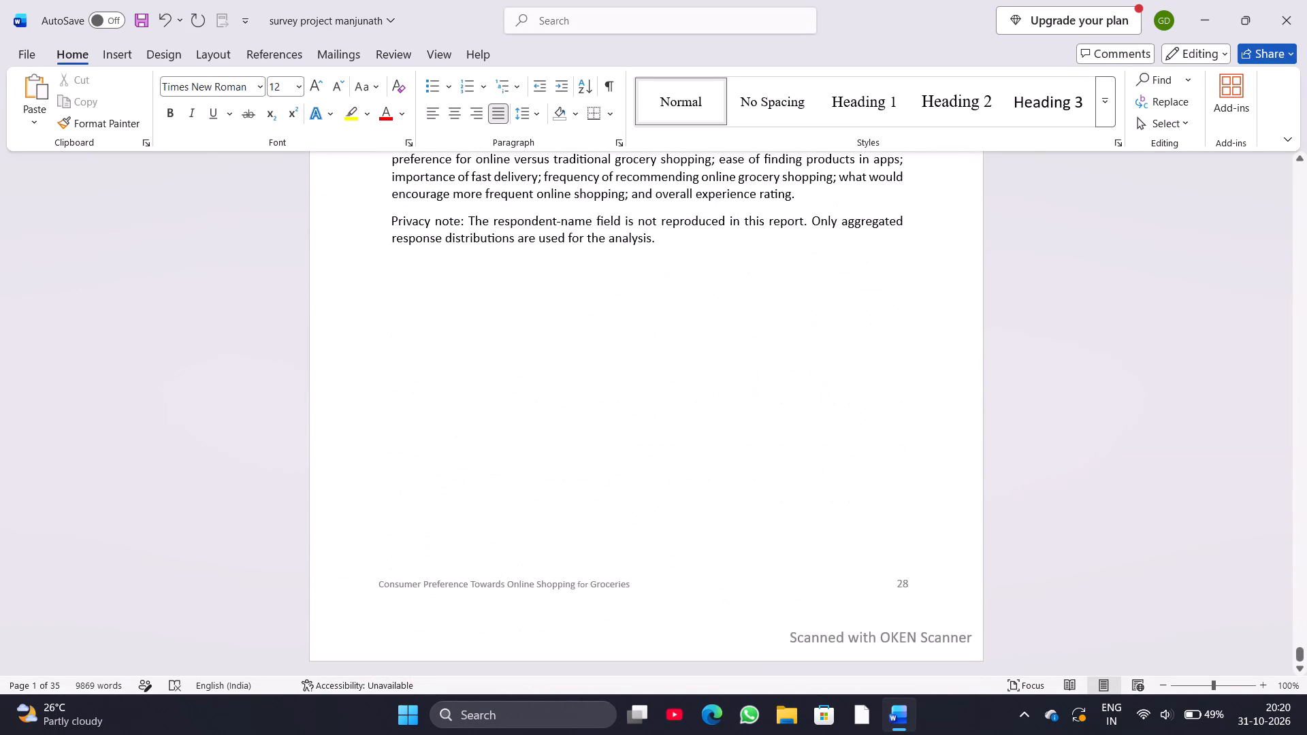
double_click(794, 638)
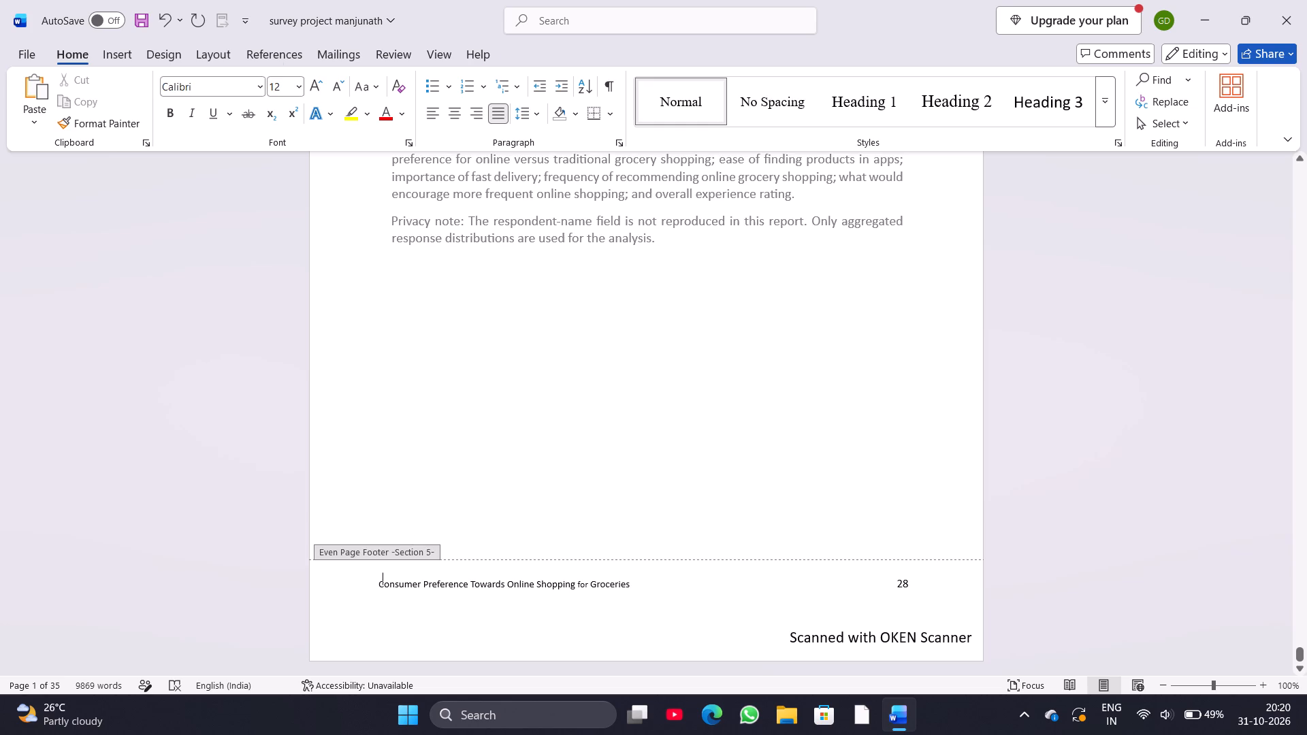
key("BackSpace")
key("BackSpace")
key("BackSpace")
key("BackSpace")
key("BackSpace")
key("BackSpace")
key("BackSpace")
key("BackSpace")
key("BackSpace")
key("BackSpace")
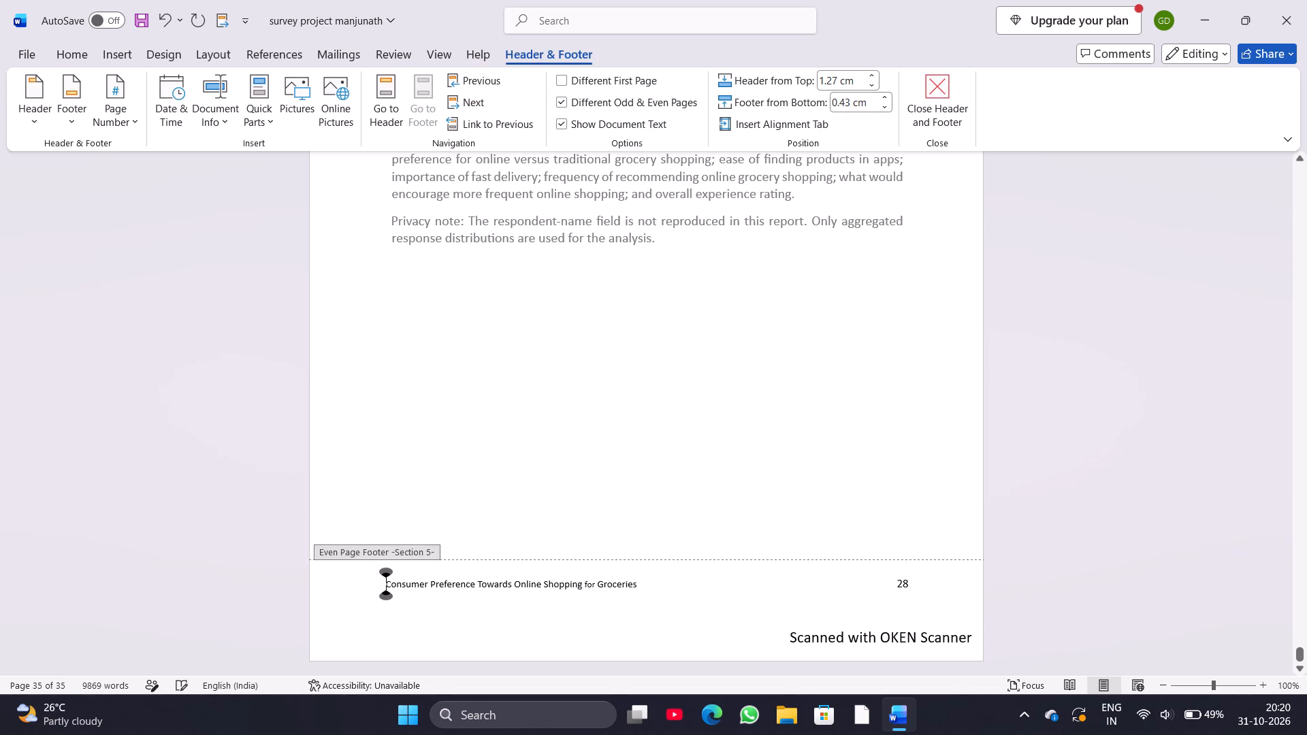
key("space")
key("space")
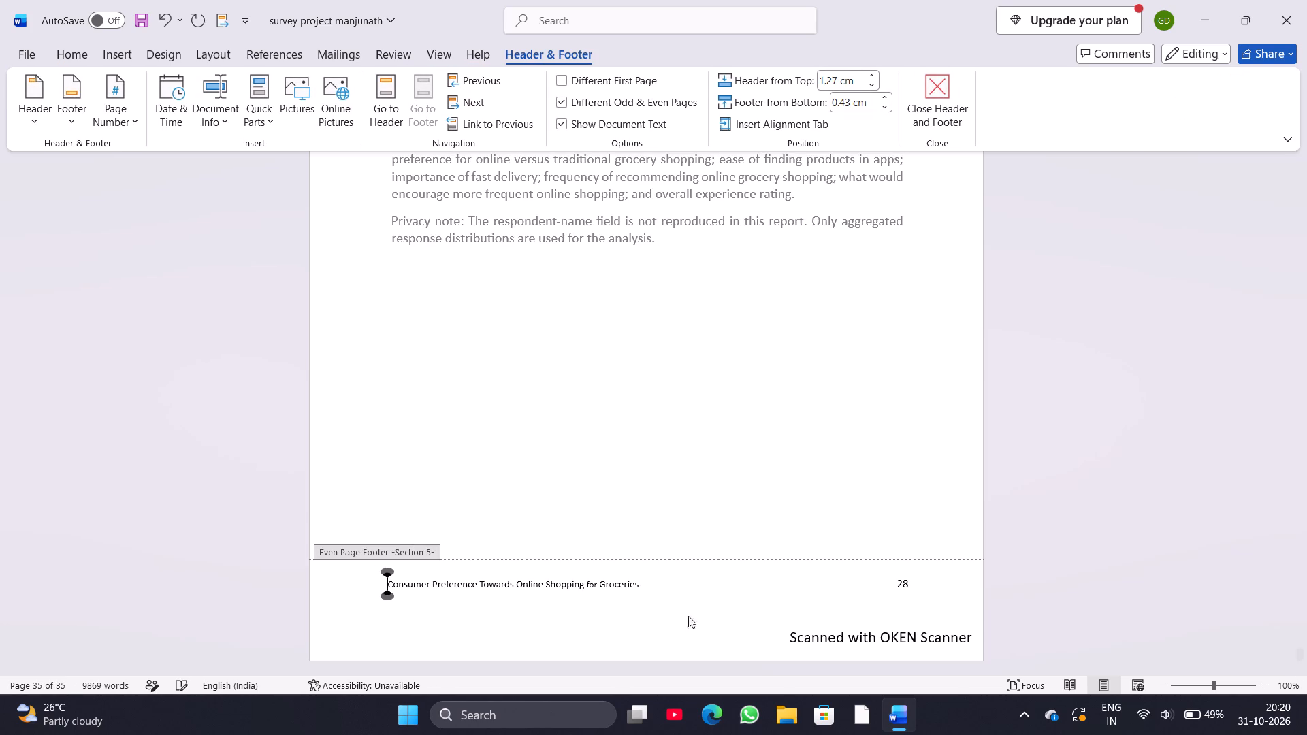
key("Delete")
key("Delete")
key("Delete")
key("Delete")
key("Delete")
key("Delete")
key("Delete")
key("Delete")
key("Delete")
key("Delete")
key("Delete")
key("Delete")
key("Delete")
key("Delete")
key("Delete")
key("Delete")
key("Delete")
key("Delete")
key("Delete")
key("Delete")
key("Delete")
key("Delete")
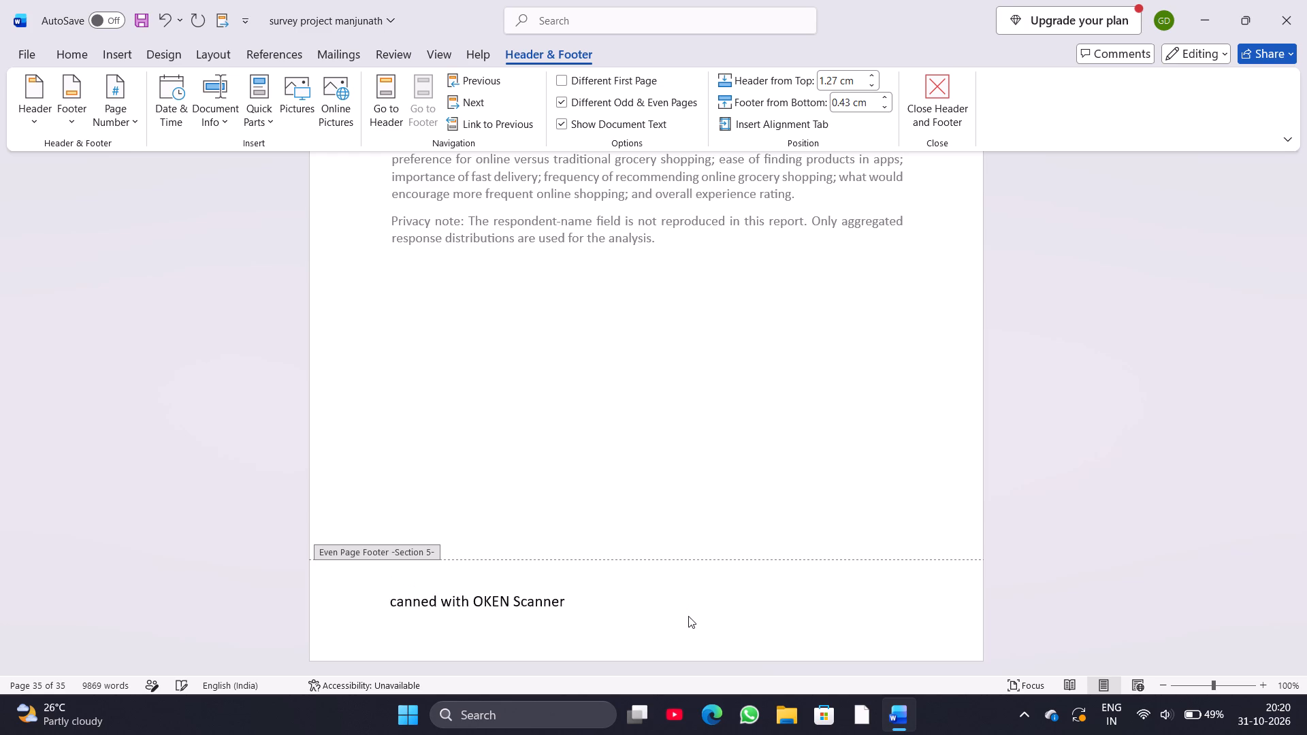
key("Delete")
key("Delete")
key("Delete")
key("Delete")
key("Delete")
key("Delete")
key("Delete")
key("Delete")
key("Delete")
key("Delete")
key("Delete")
key("Delete")
key("Delete")
key("Delete")
key("Delete")
key("Delete")
key("Delete")
key("Delete")
key("Delete")
key("Delete")
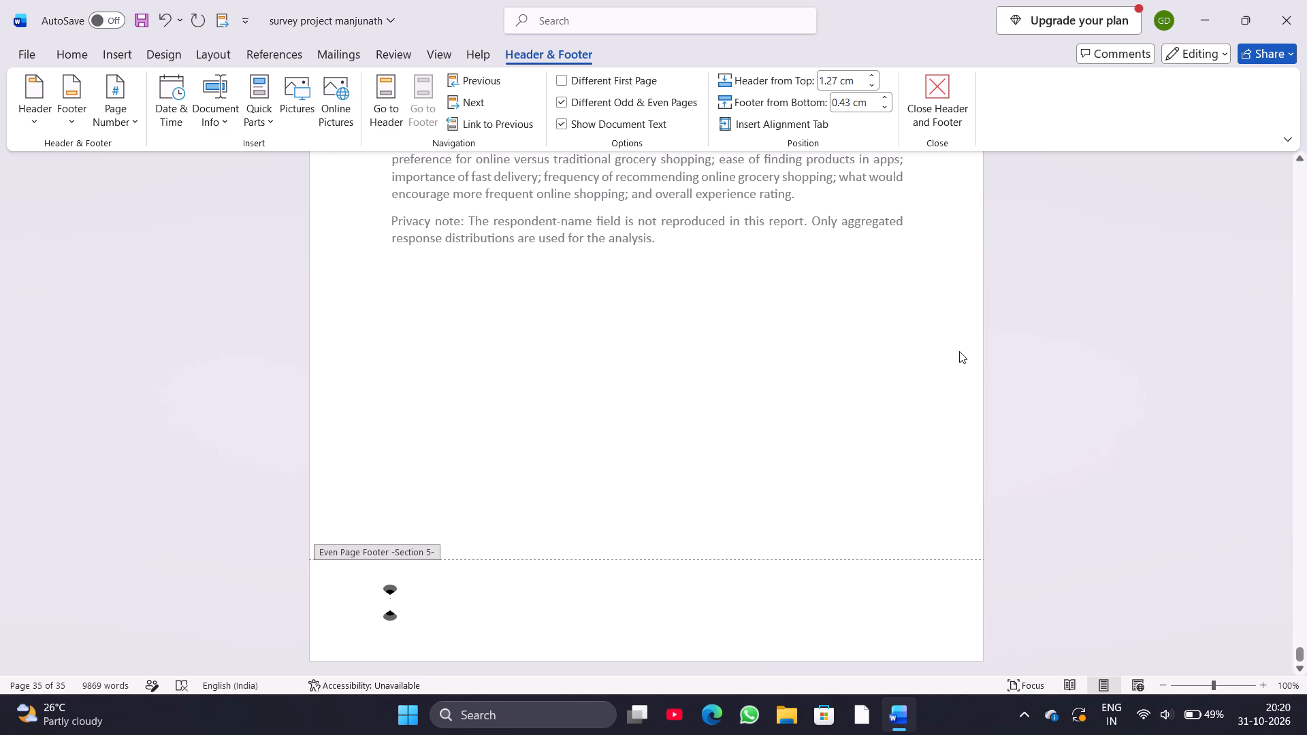
left_click(939, 124)
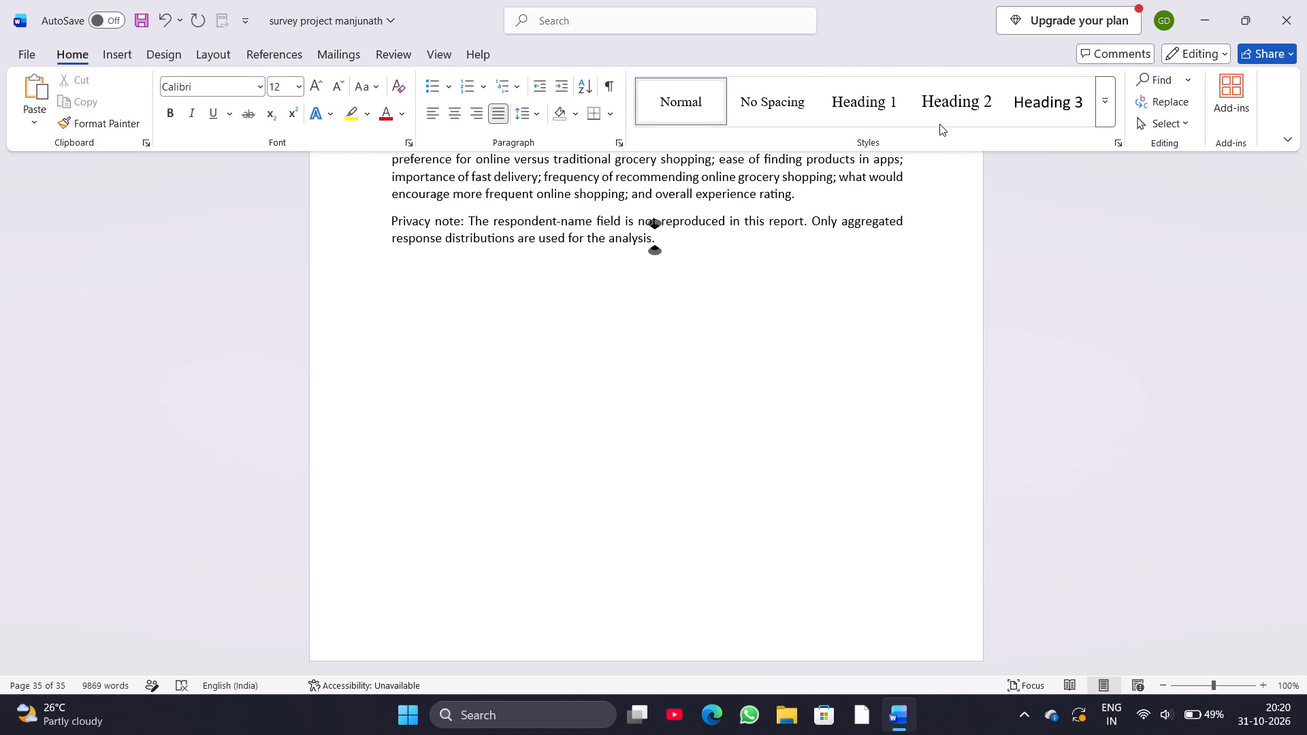
Delete all text from the Section 5 odd page footer on the page before References, including the "Scanned with OKEN Scanner" line.
scroll(786, 288, "up", 6)
scroll(786, 288, "down", 1)
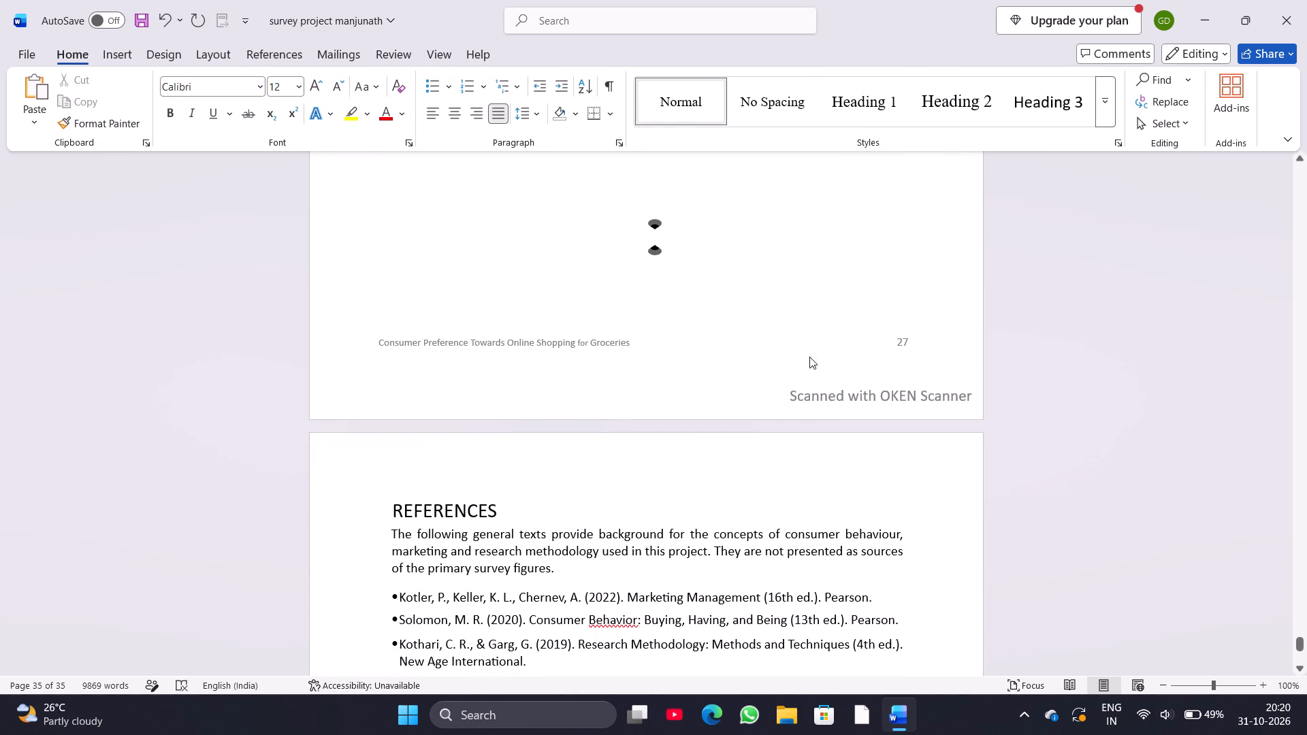
double_click(788, 394)
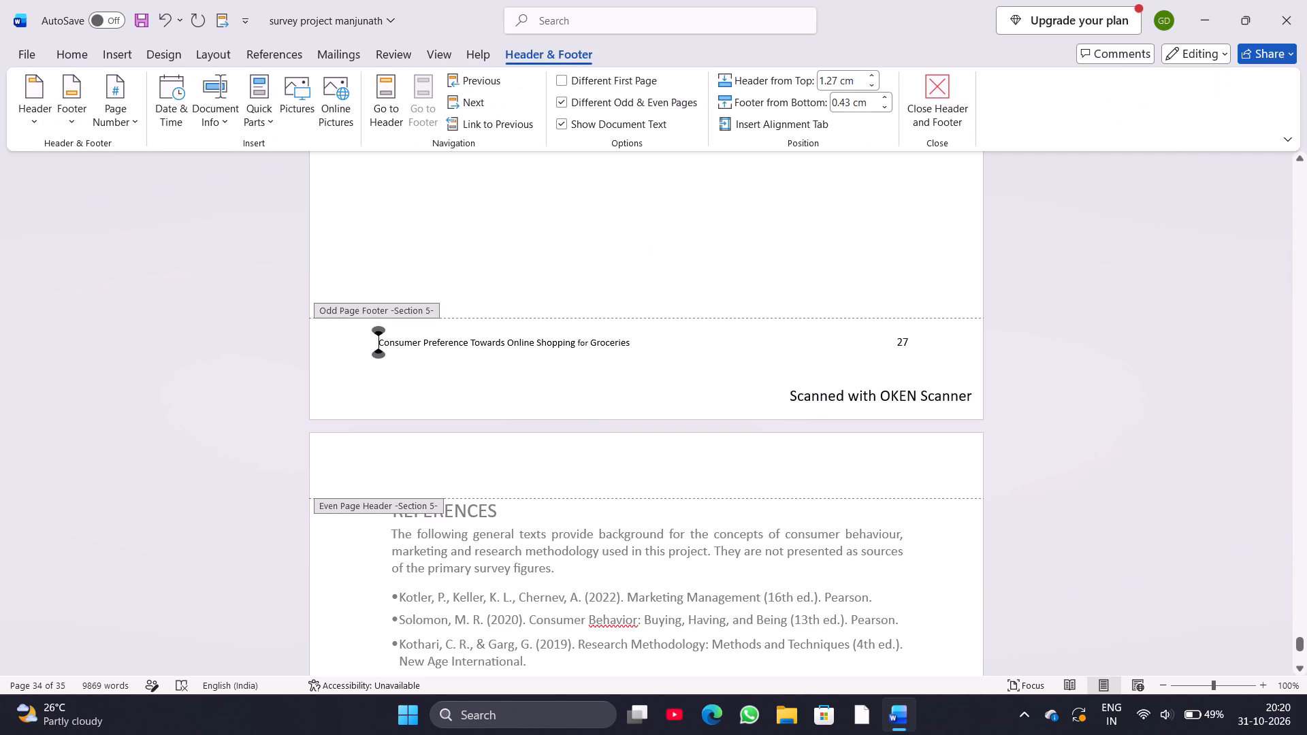
key("Delete")
key("Delete")
key("Delete")
key("Delete")
key("Delete")
key("Delete")
key("Delete")
key("Delete")
key("Delete")
key("Delete")
key("Delete")
key("Delete")
key("Delete")
key("Delete")
key("Delete")
key("Delete")
key("Delete")
key("Delete")
key("Delete")
key("Delete")
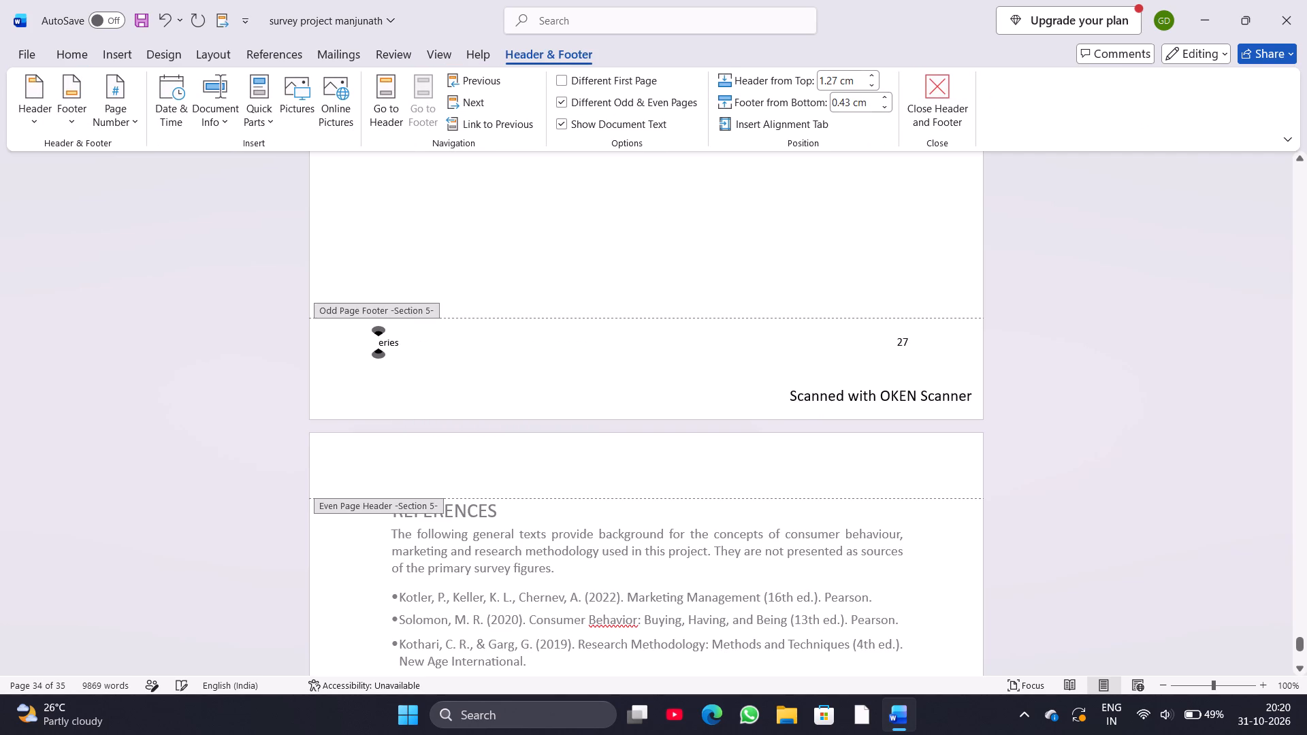
key("Delete")
key("Delete")
key("Delete")
key("Delete")
key("Delete")
key("Delete")
key("Delete")
key("Delete")
key("Delete")
key("Delete")
key("Delete")
key("Delete")
key("Delete")
key("Delete")
key("Delete")
key("Delete")
key("Delete")
key("Delete")
key("Delete")
key("Delete")
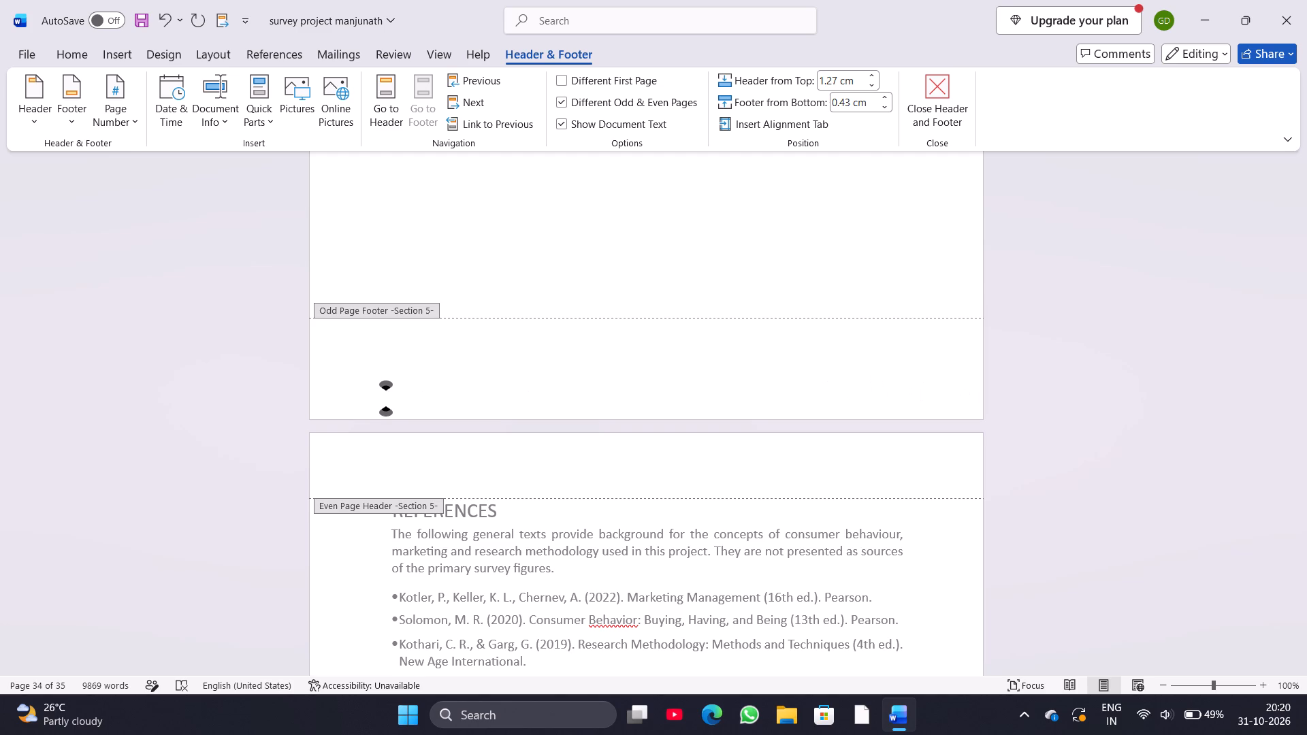
left_click(947, 99)
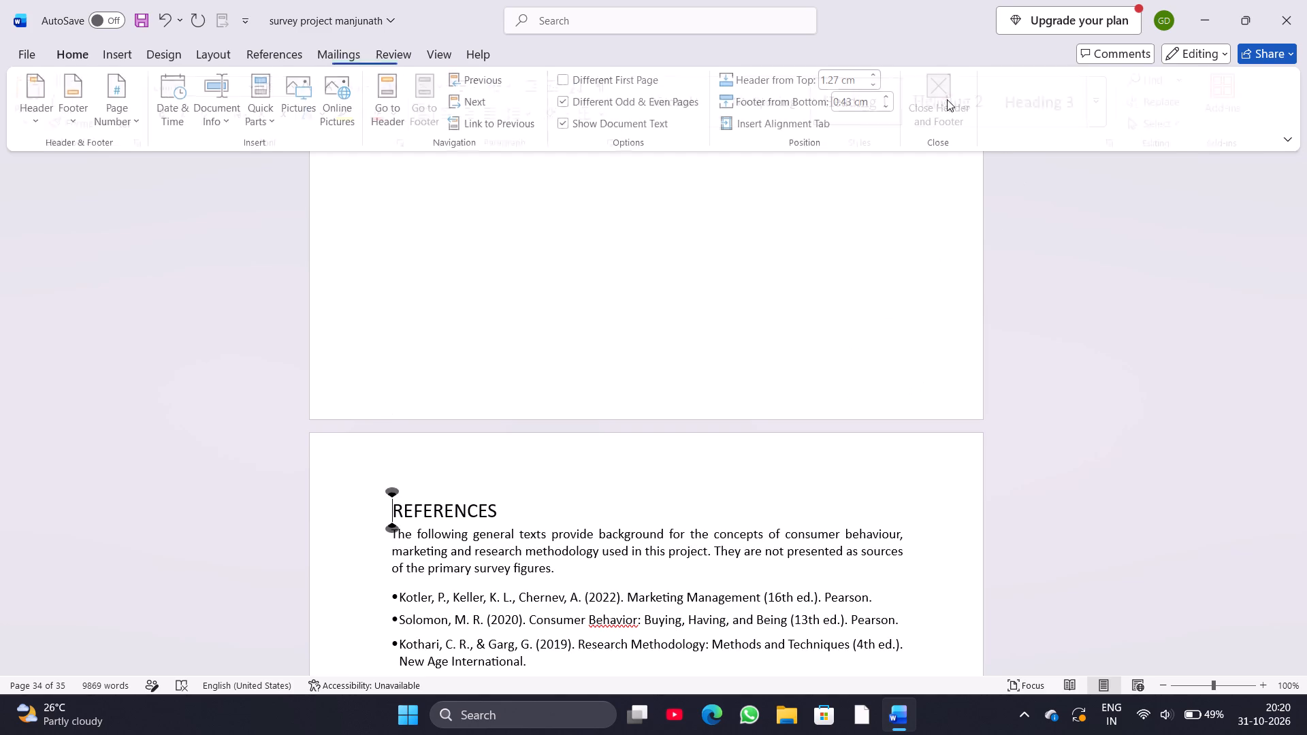
Delete the title, page number 25 and "Scanned with OKEN Scanner" from the footer on the page before Chapter 5.
scroll(610, 396, "up", 17)
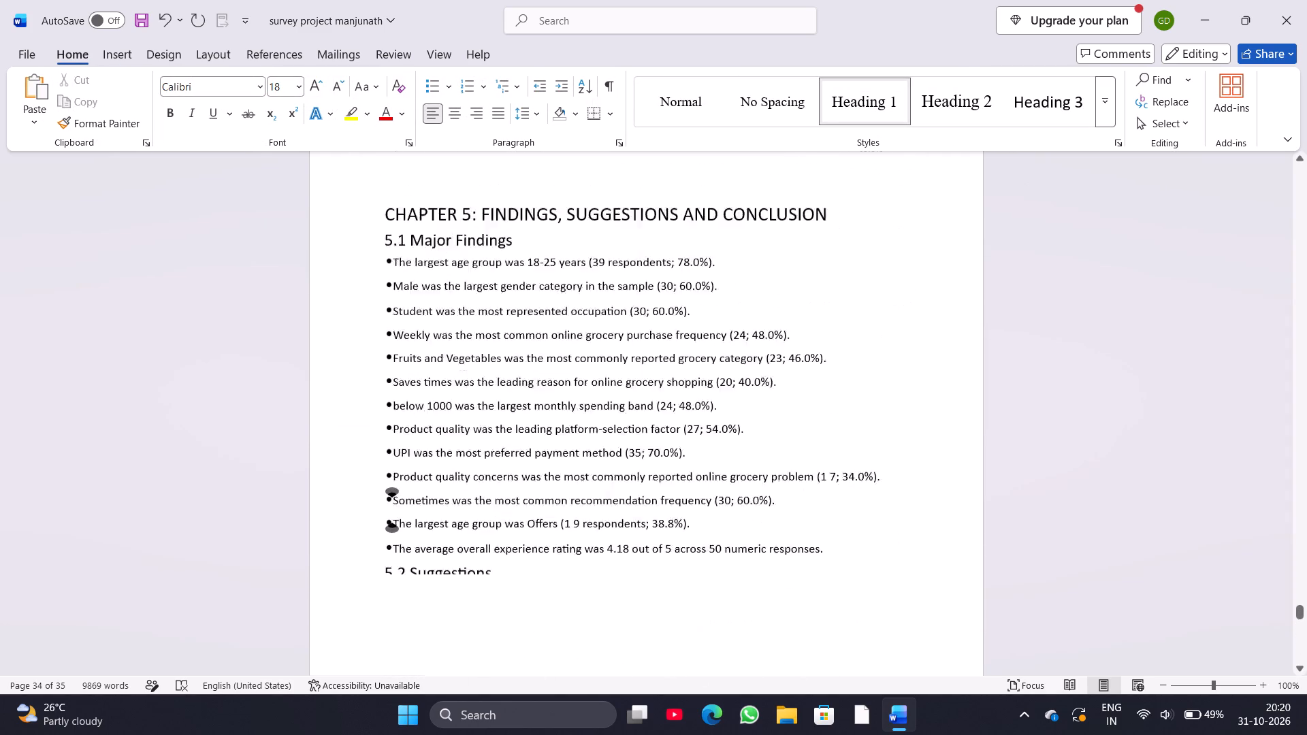
scroll(610, 396, "down", 3)
scroll(610, 396, "up", 8)
scroll(610, 396, "down", 4)
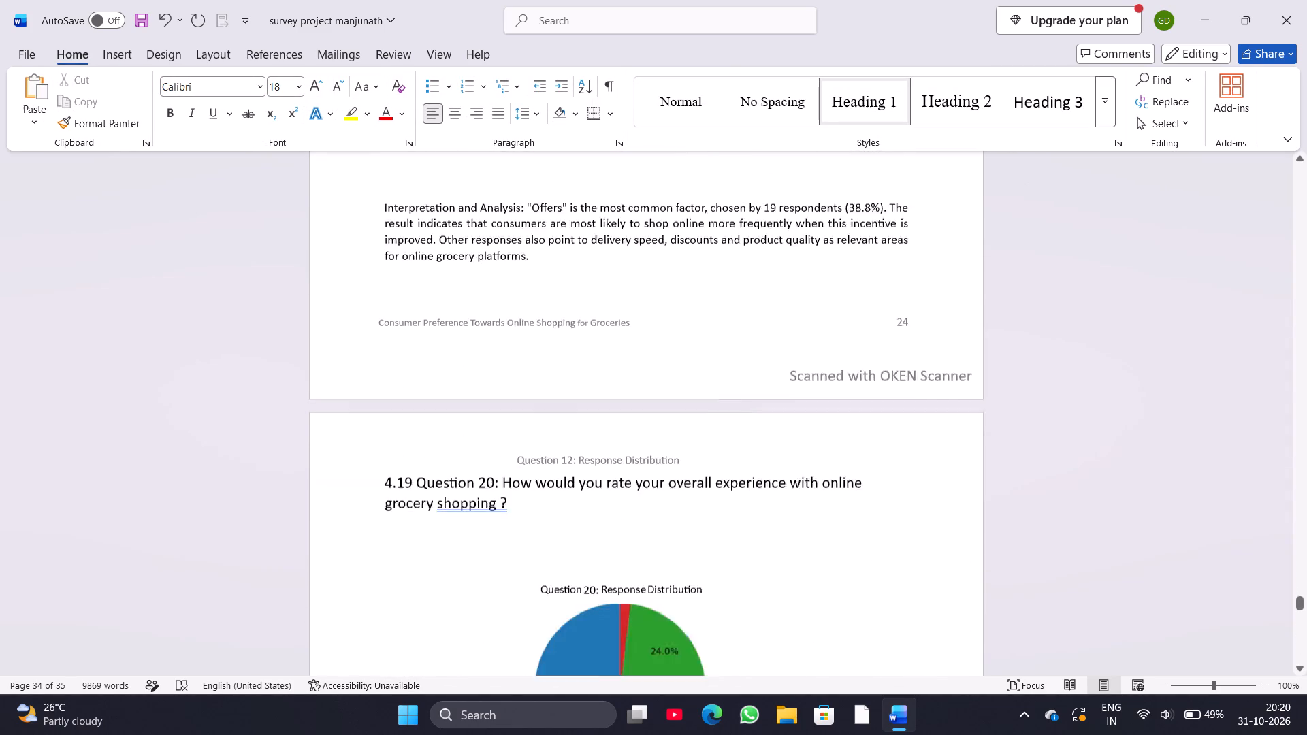
scroll(610, 396, "down", 5)
double_click(619, 214)
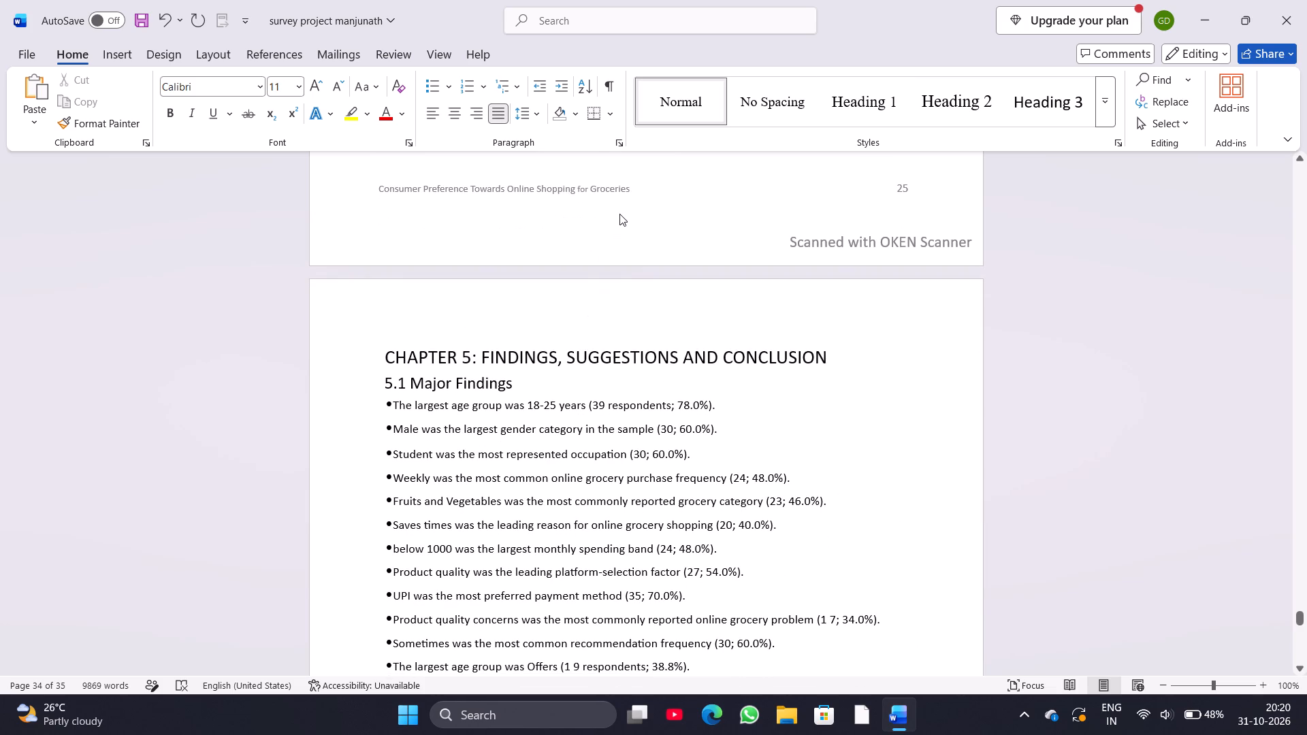
left_click_drag(370, 199, 625, 206)
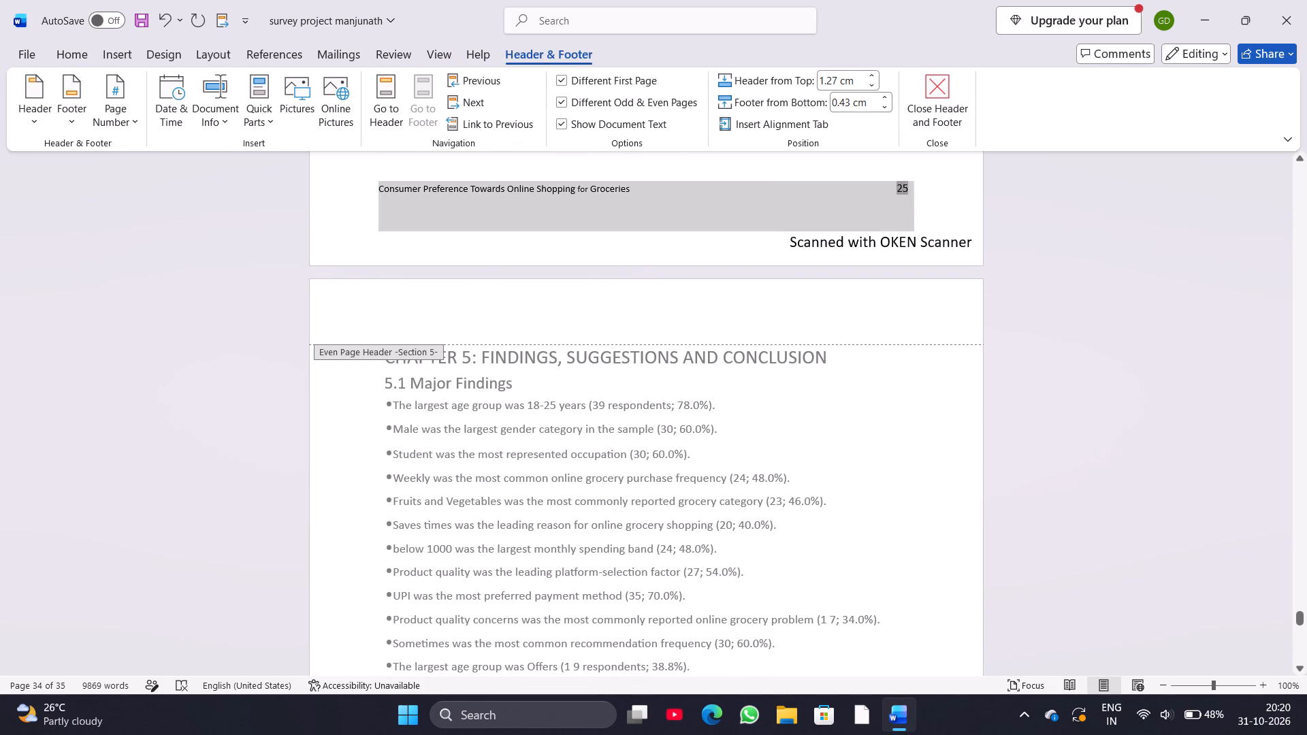
left_click_drag(625, 206, 773, 206)
key("Delete")
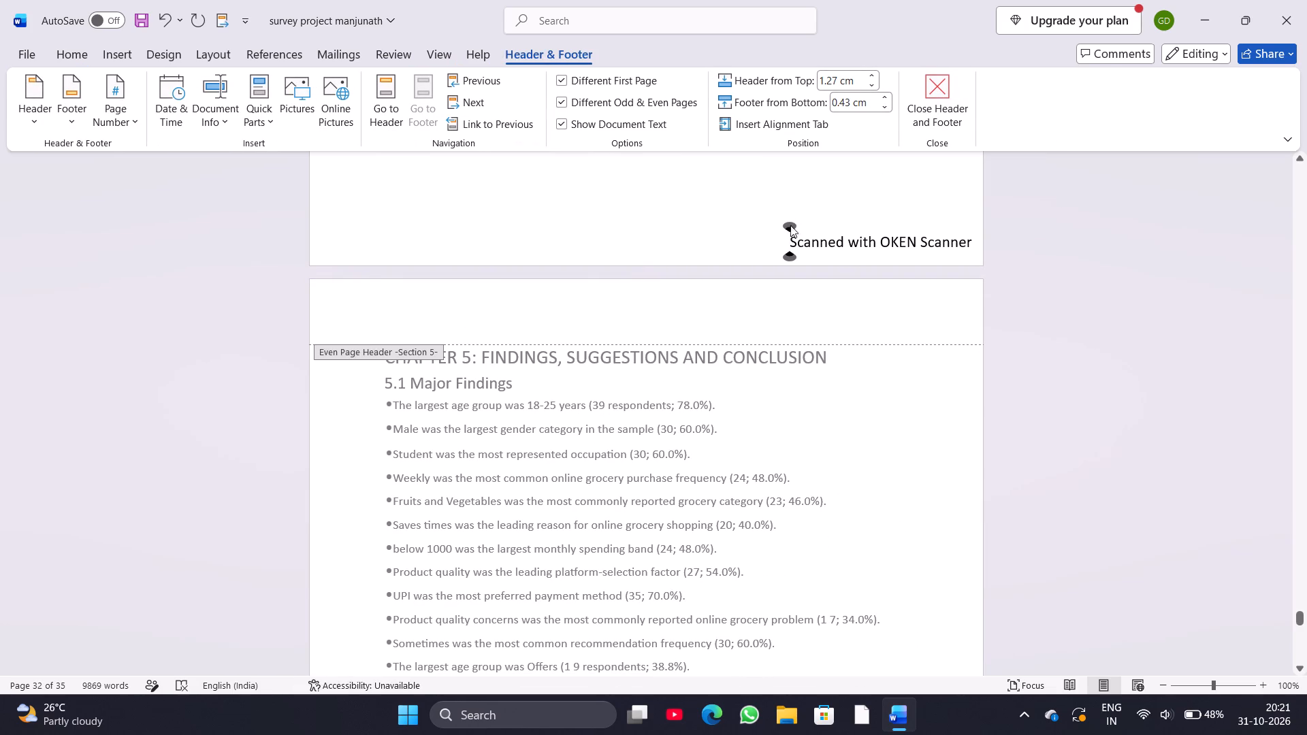
left_click_drag(788, 238, 1080, 280)
key("Delete")
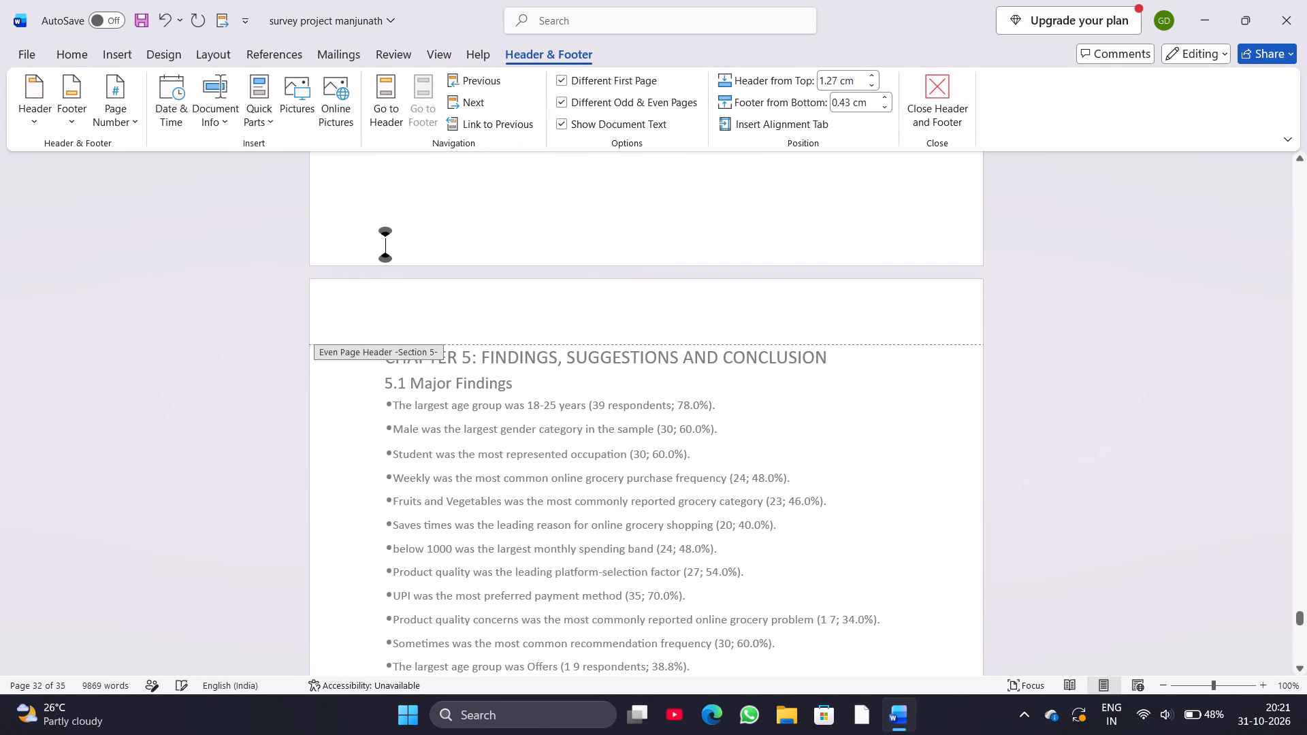
Delete all text from the Section 4 even page footer, including the title, page number and "Scanned with OKEN Scanner".
scroll(645, 382, "up", 5)
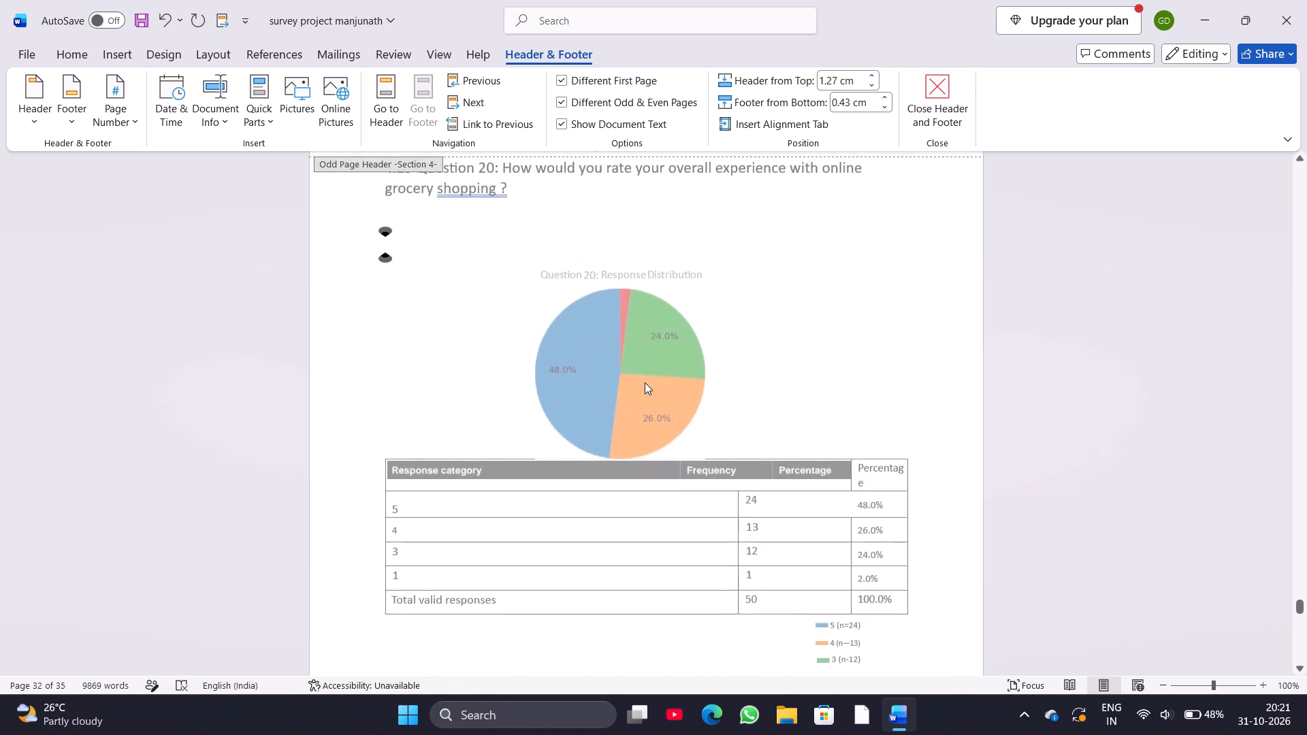
scroll(645, 382, "up", 2)
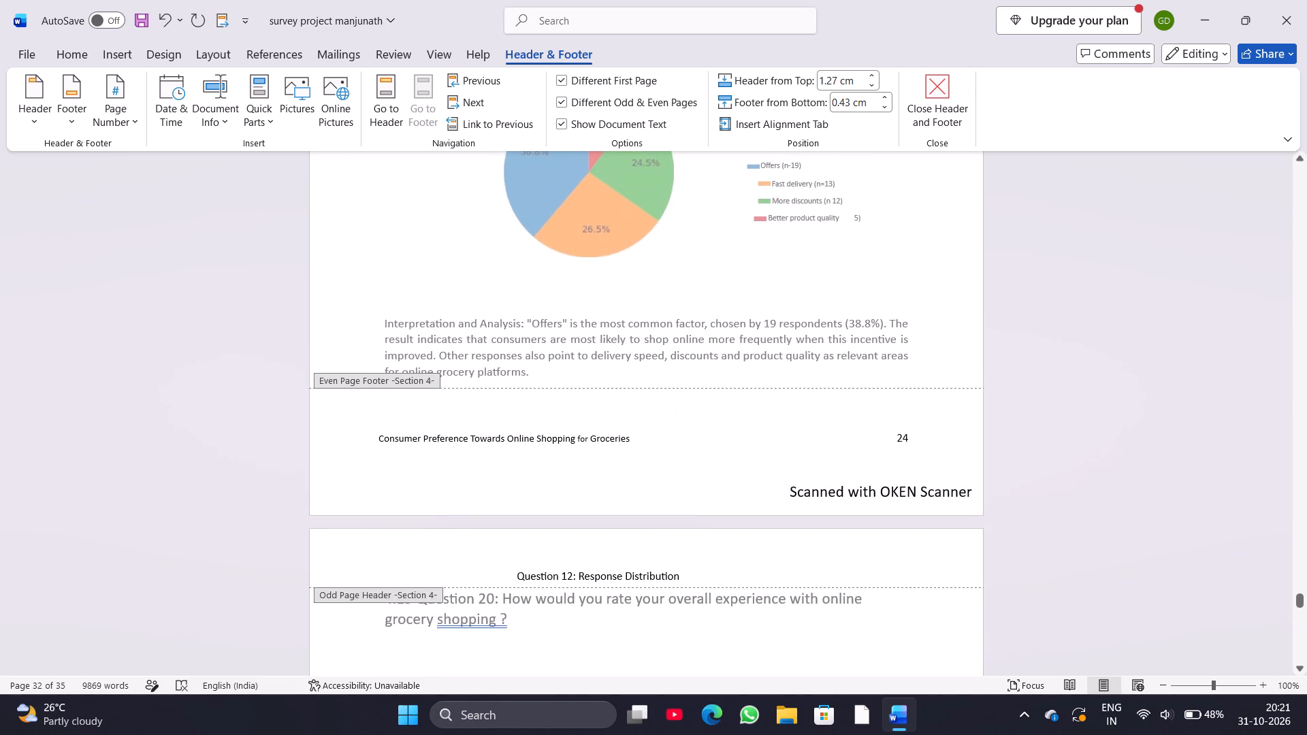
left_click_drag(378, 438, 965, 529)
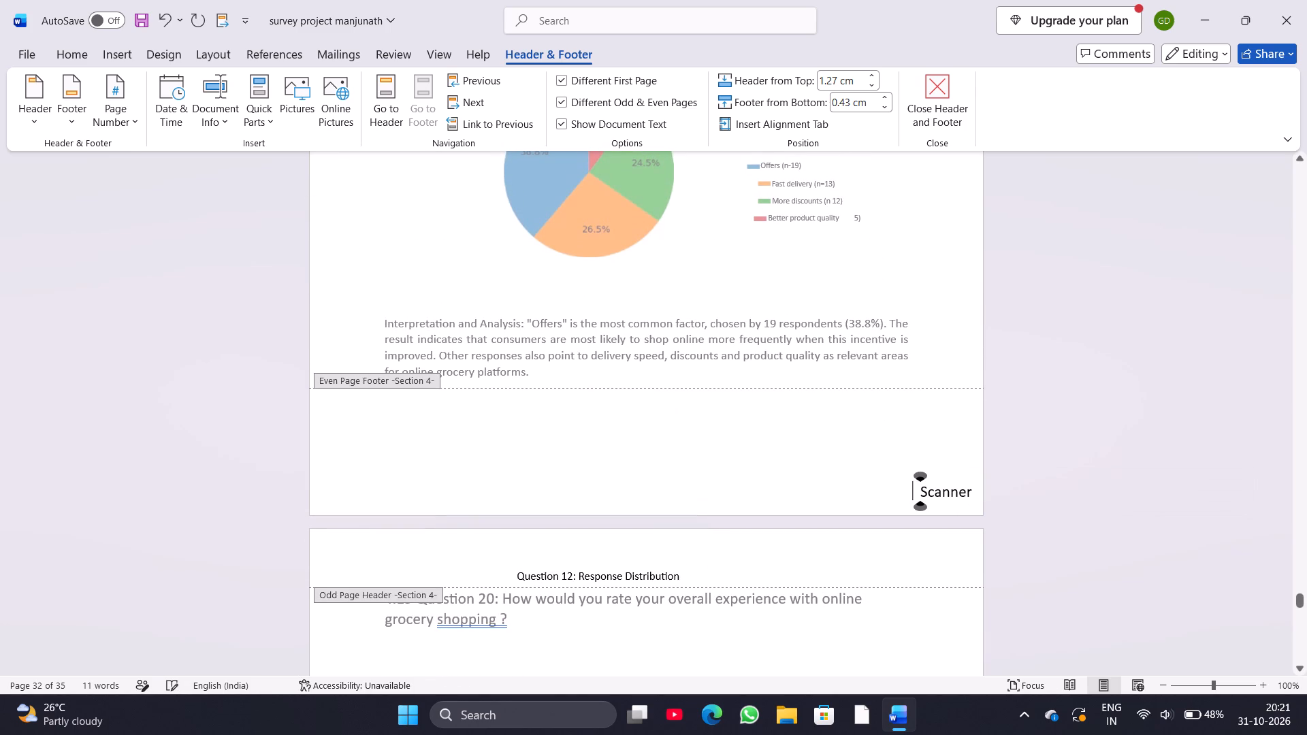
key("Delete")
key("Delete")
key("Delete")
key("Delete")
key("Delete")
key("Delete")
key("Delete")
key("Delete")
key("Delete")
key("Delete")
key("Delete")
key("Delete")
key("Delete")
key("Delete")
key("Delete")
key("Delete")
key("Delete")
key("Delete")
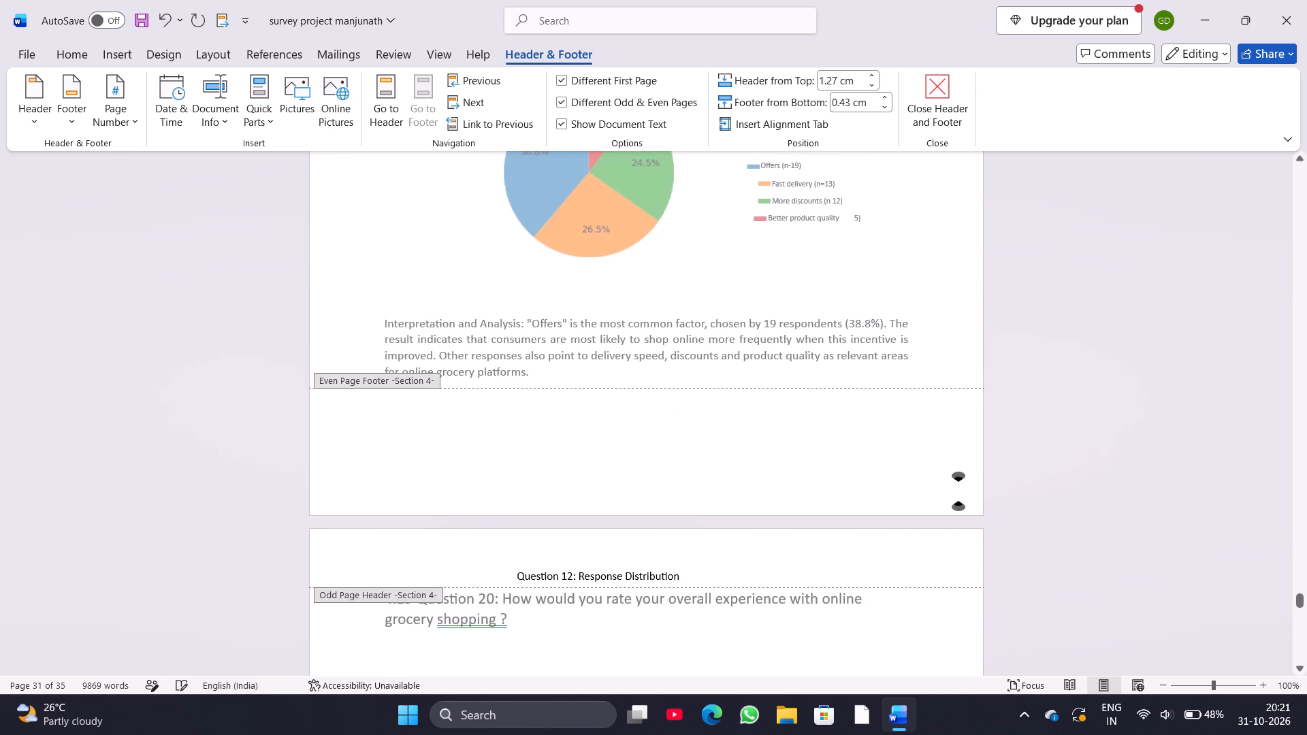
Delete all text from the Section 4 first page footer, including the title and "Scanned with OKEN Scanner".
scroll(975, 538, "up", 4)
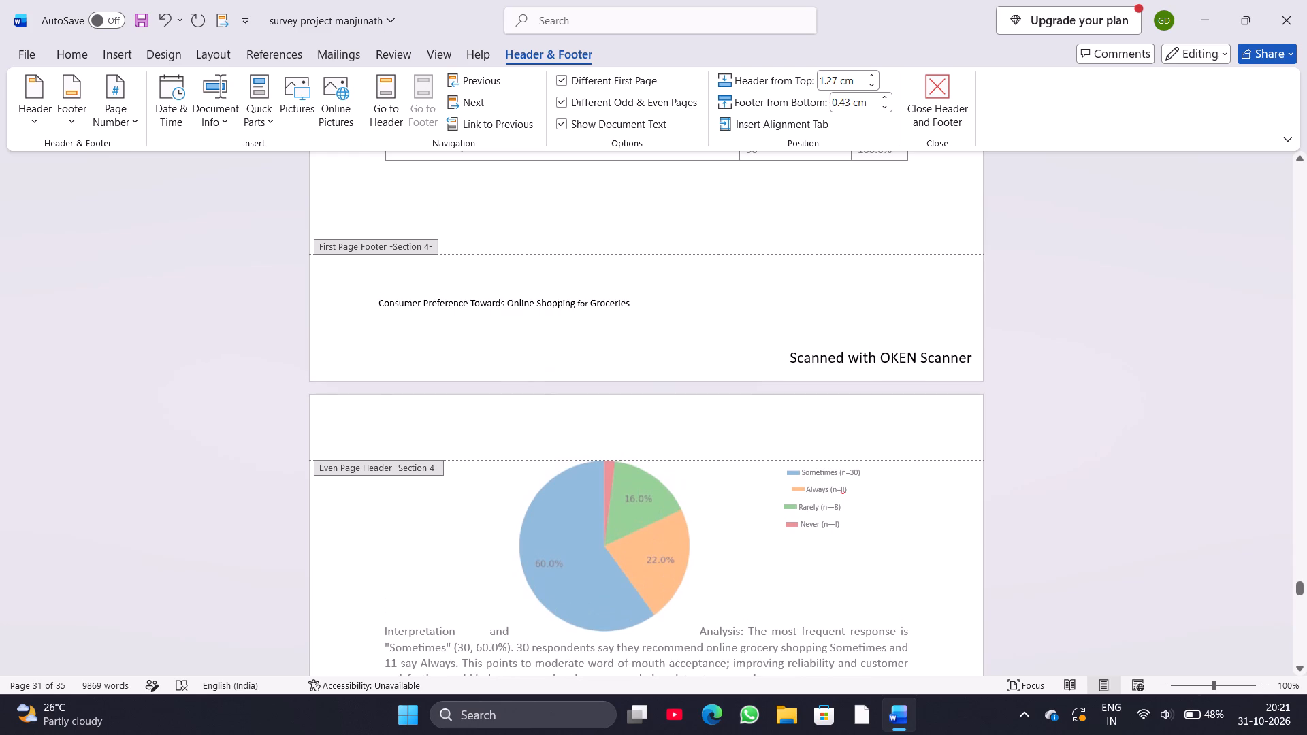
left_click_drag(369, 297, 911, 387)
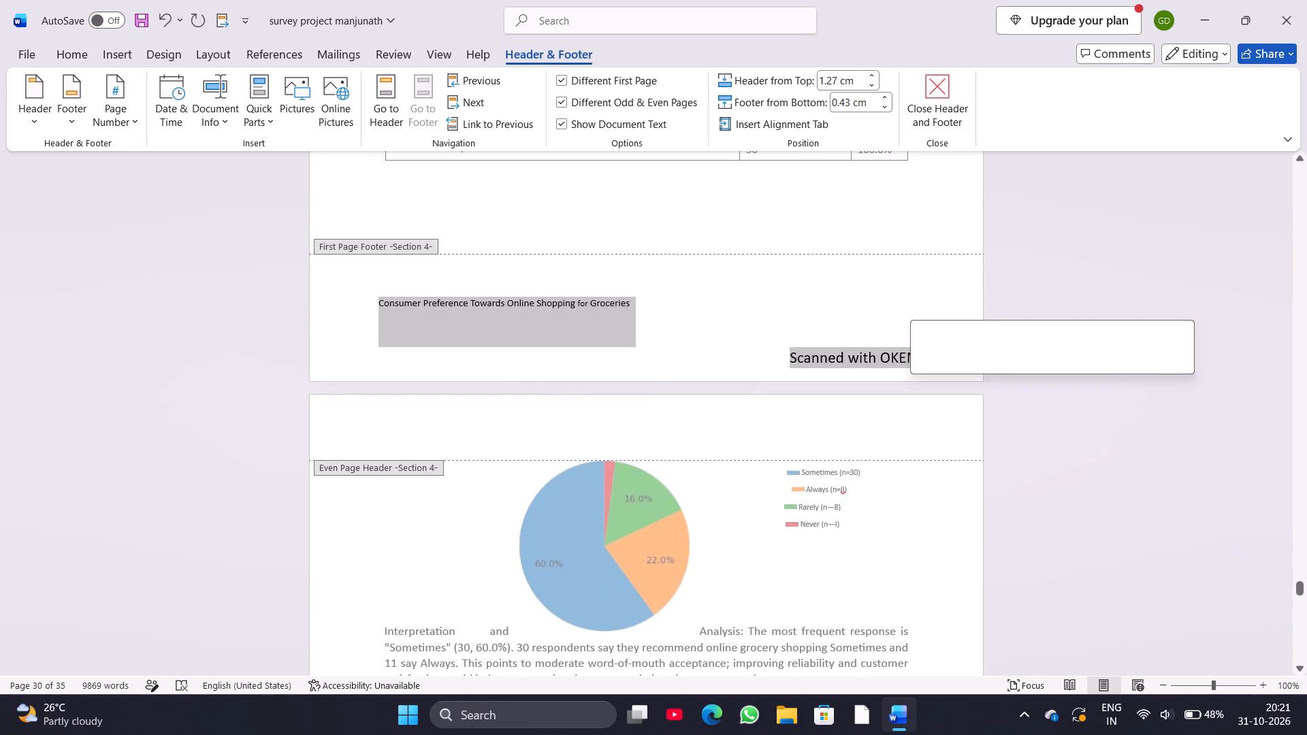
Delete the title, page number 22 and "Scanned with OKEN Scanner" from the Section 3 even page footer below heading 4.16.
scroll(911, 387, "up", 8)
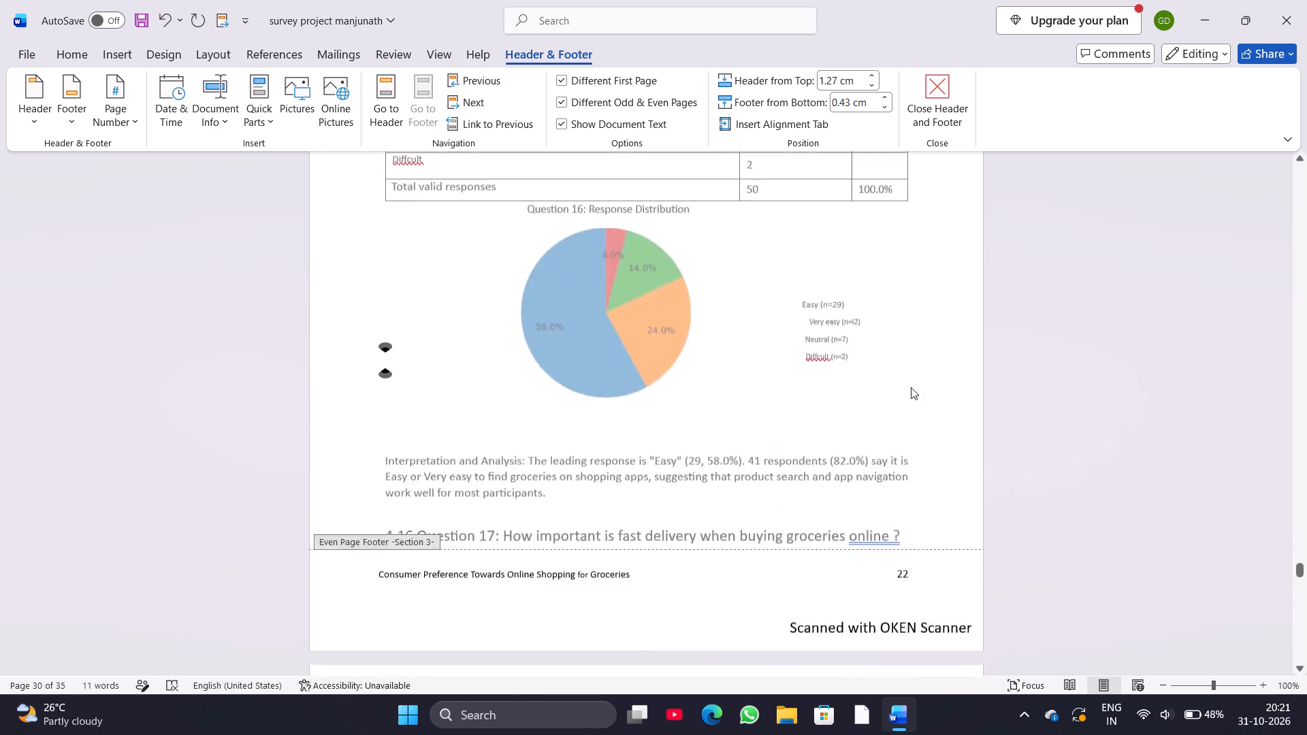
scroll(911, 387, "up", 2)
scroll(911, 387, "down", 5)
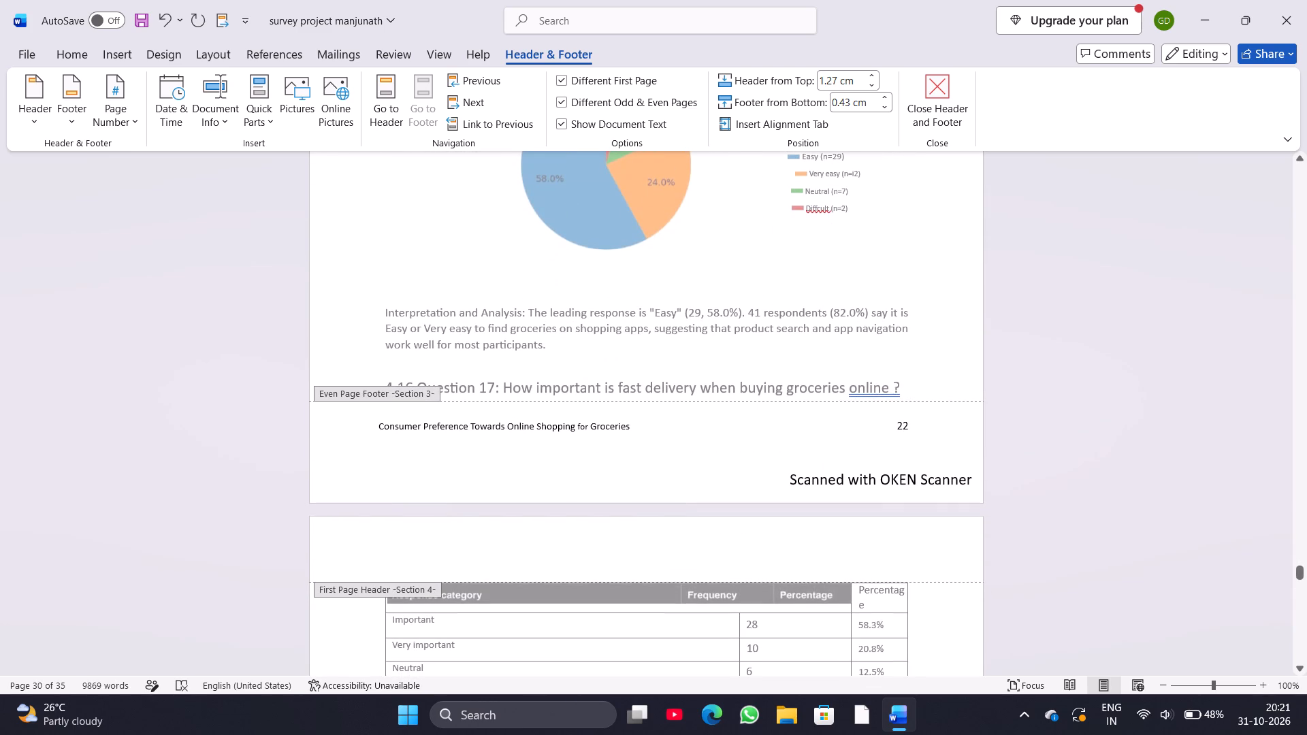
left_click_drag(375, 429, 1191, 658)
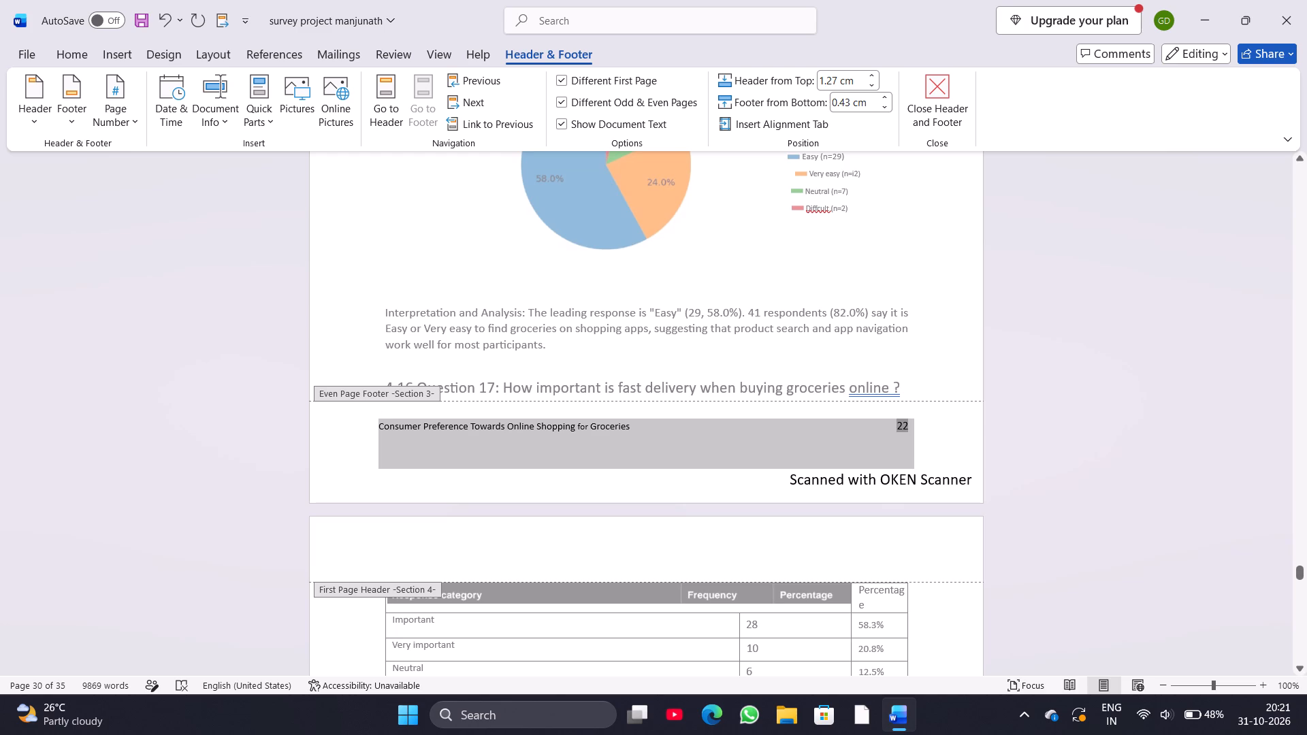
left_click_drag(1191, 658, 922, 484)
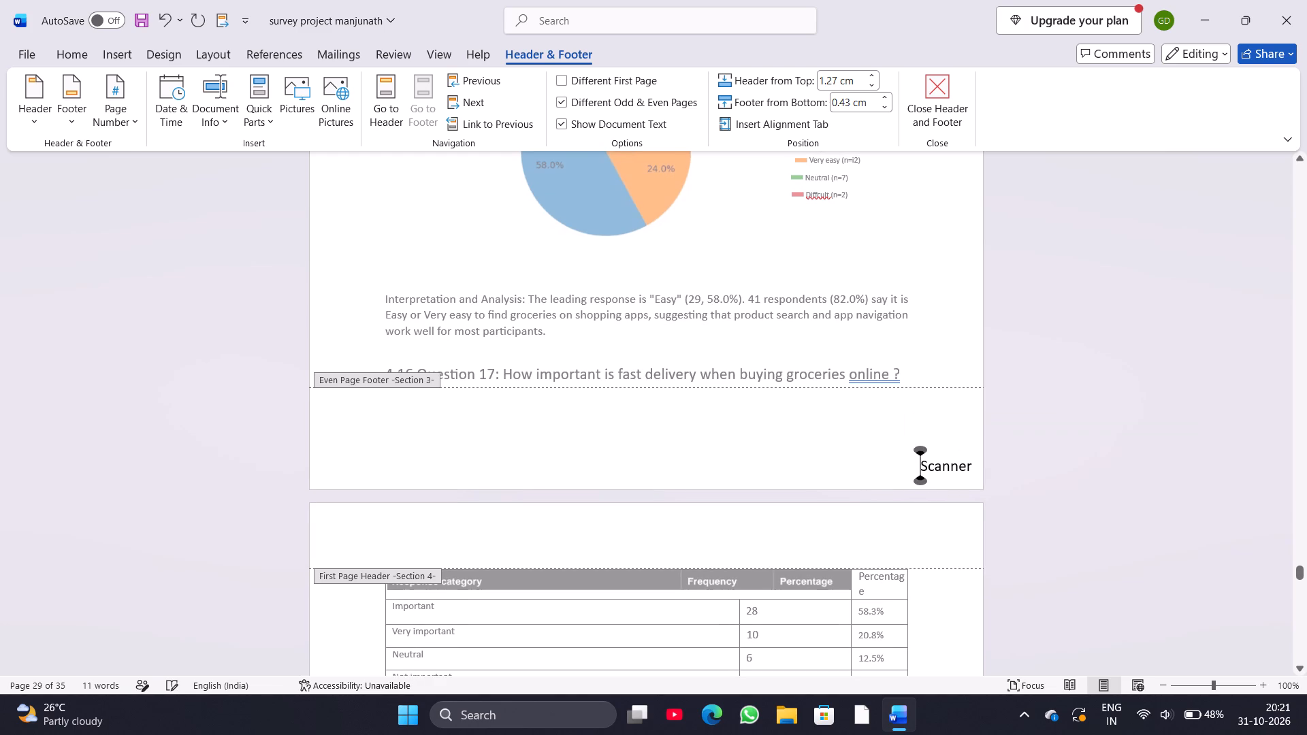
key("Delete")
key("Delete")
key("Delete")
key("Delete")
key("Delete")
key("Delete")
key("Delete")
key("Delete")
key("Delete")
key("Delete")
key("Delete")
key("Delete")
key("Delete")
key("Delete")
key("Delete")
key("Delete")
key("Delete")
key("Delete")
key("Delete")
key("Delete")
key("Delete")
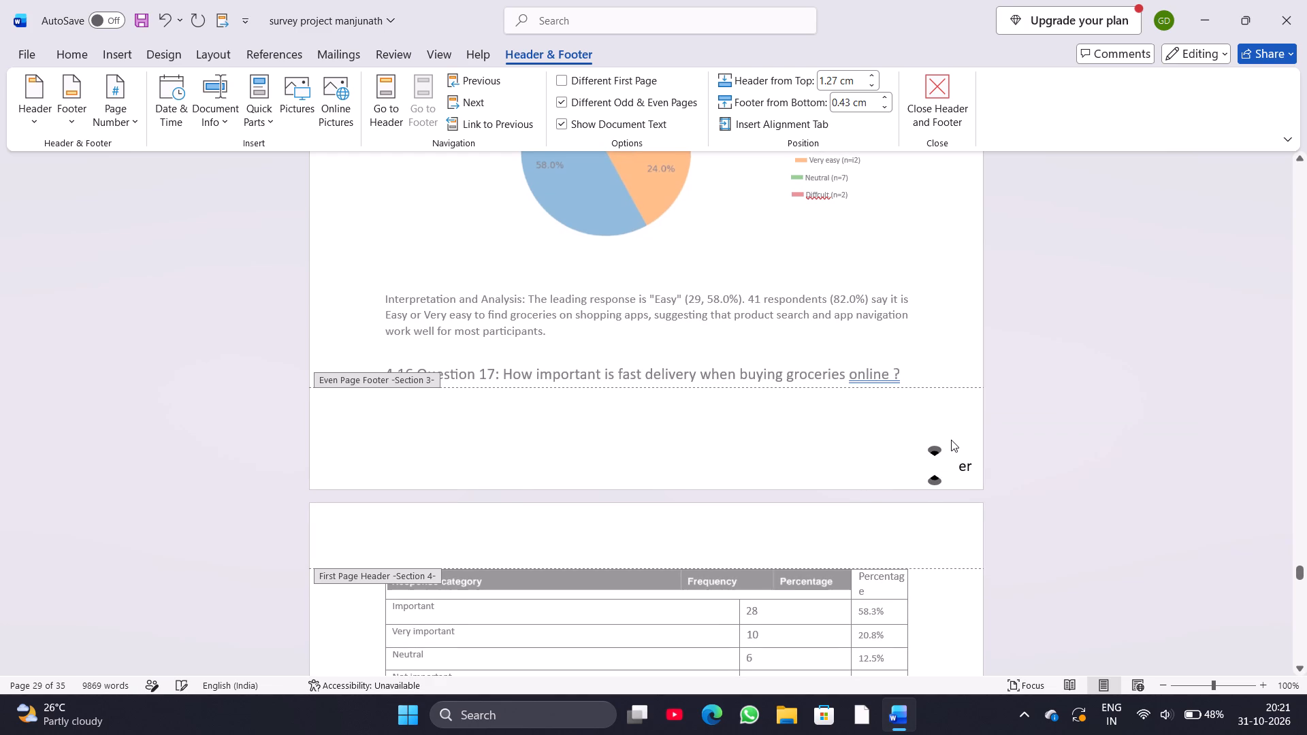
Delete all text from the Section 3 odd page footer, including the title, page number 21 and "Scanned with OKEN Scanner".
scroll(951, 440, "up", 6)
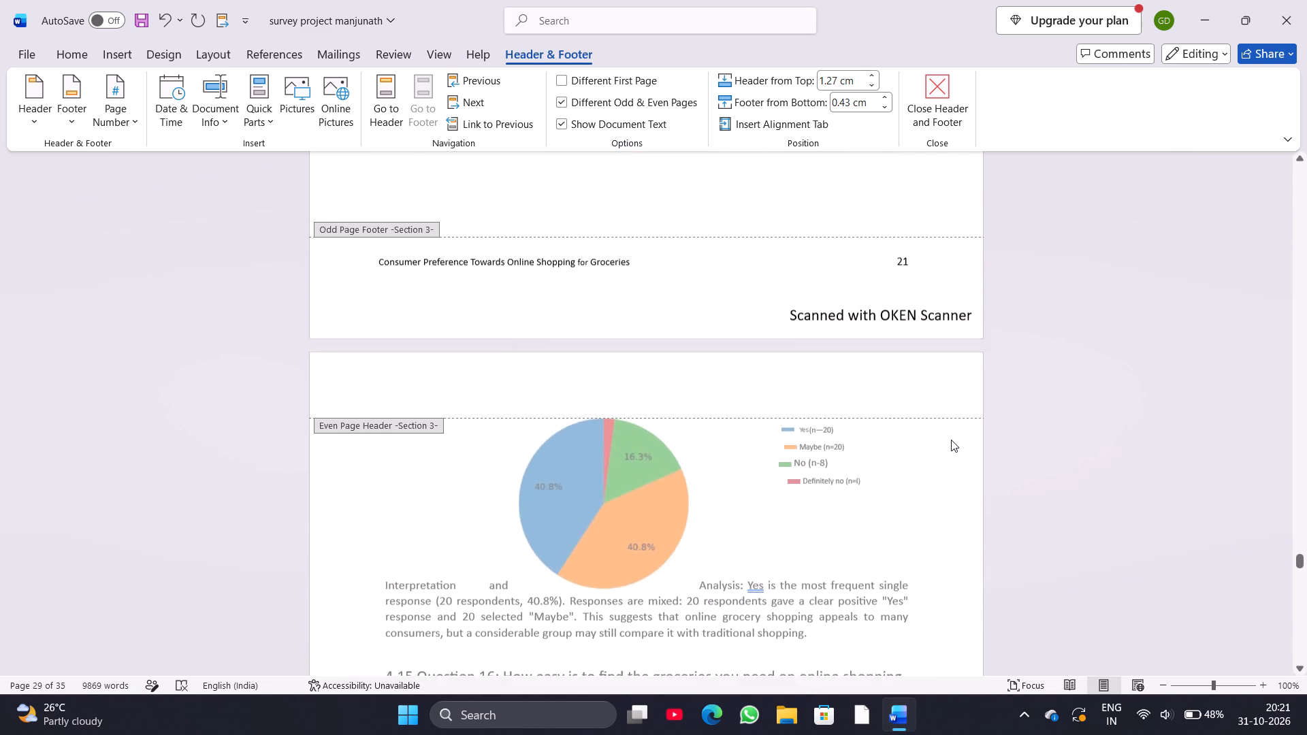
scroll(951, 440, "up", 1)
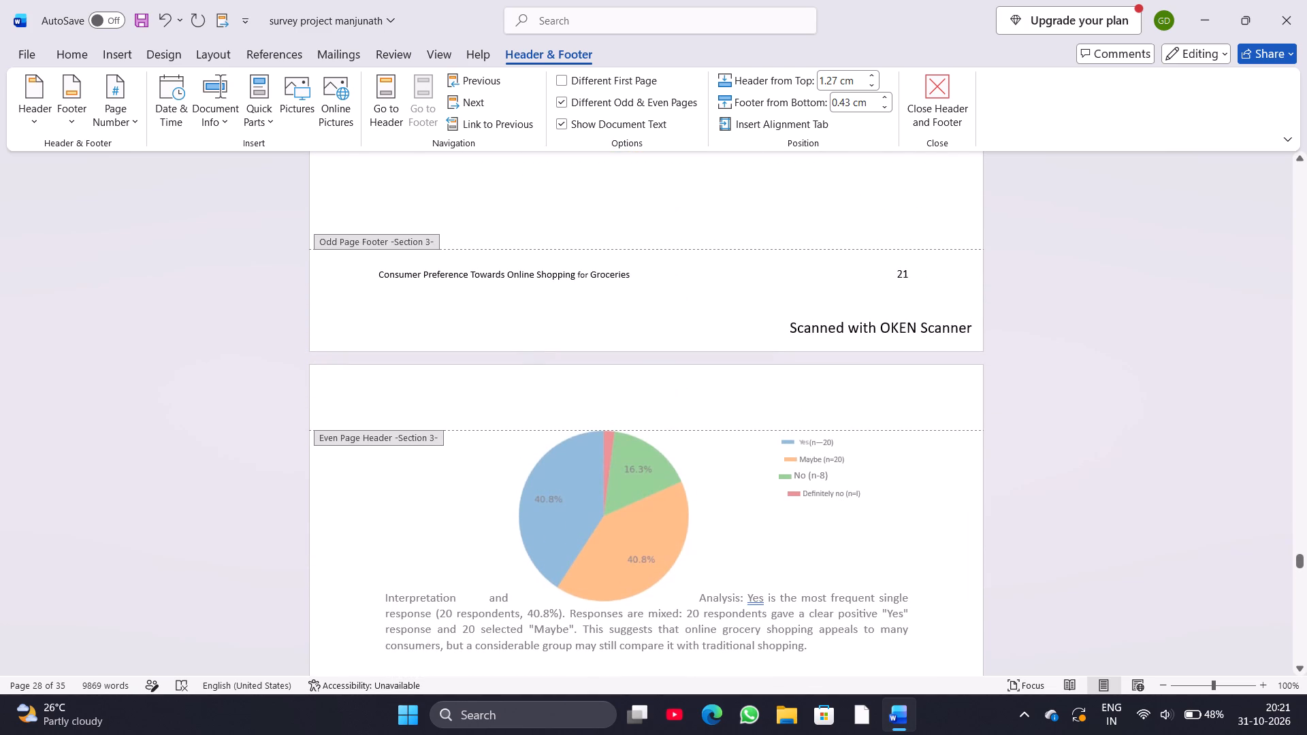
left_click_drag(377, 276, 962, 336)
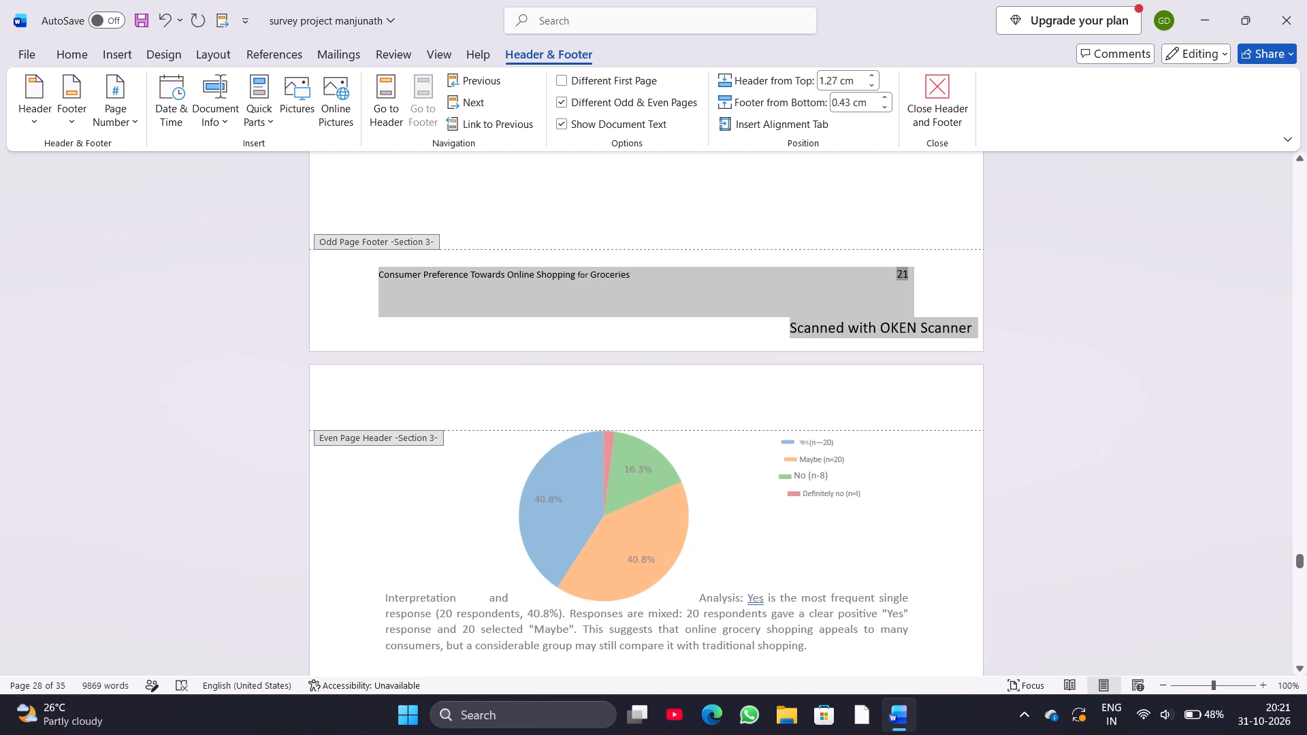
left_click_drag(962, 336, 964, 336)
key("Delete")
Delete all text from the Section 2 odd page footer, including the title, page number 19 and "Scanned with OKEN Scanner".
scroll(785, 372, "up", 3)
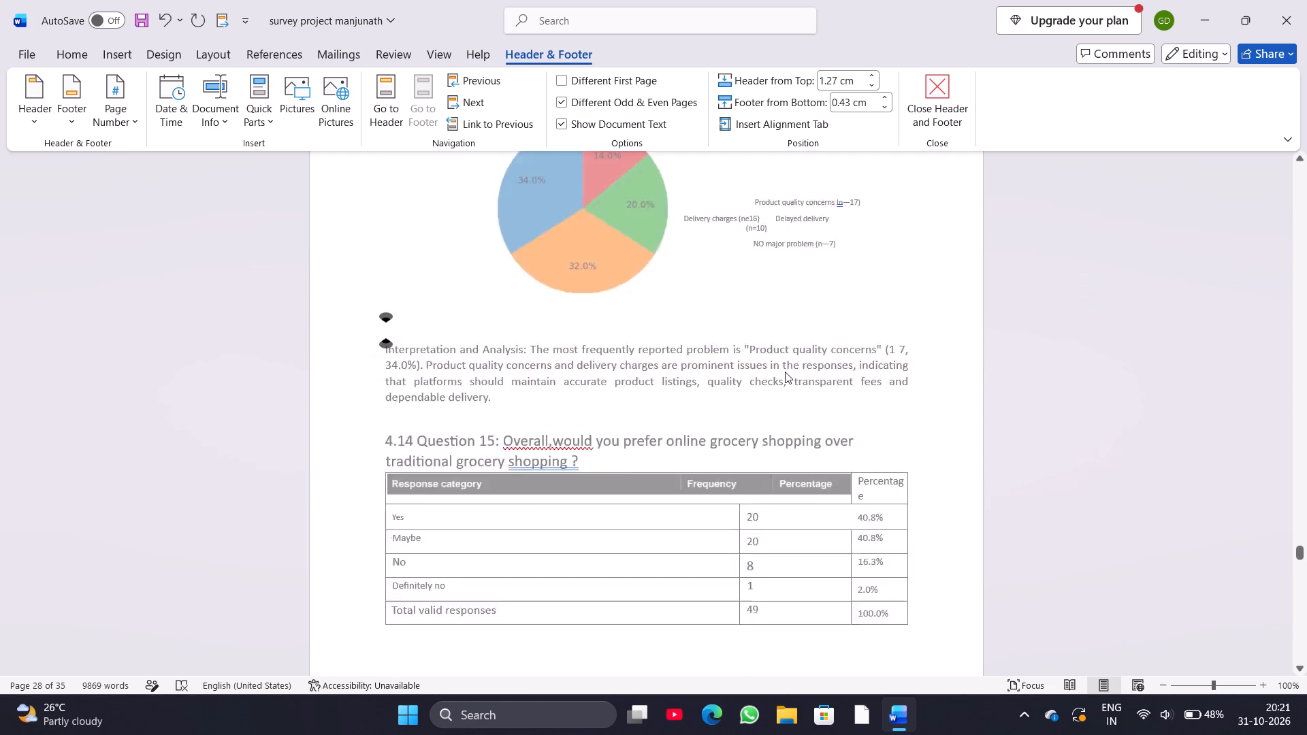
scroll(785, 372, "up", 11)
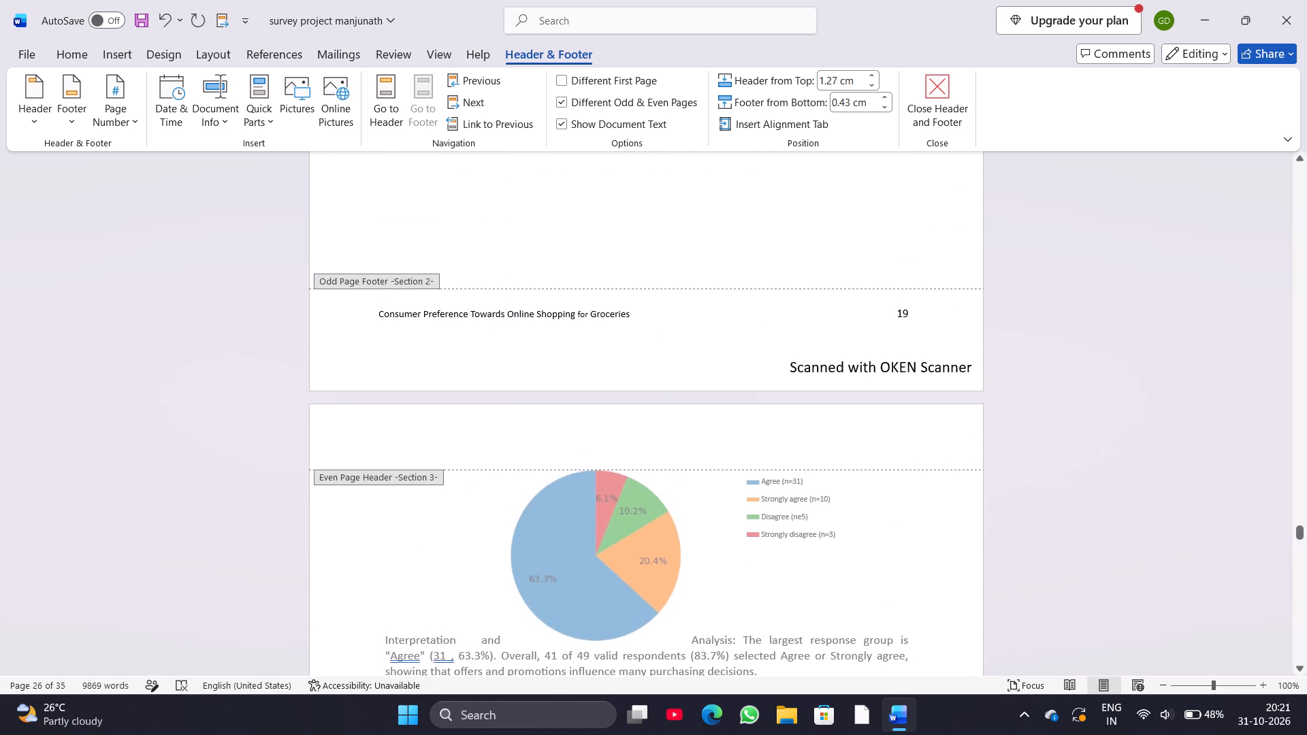
left_click(375, 319)
left_click_drag(375, 319, 1007, 322)
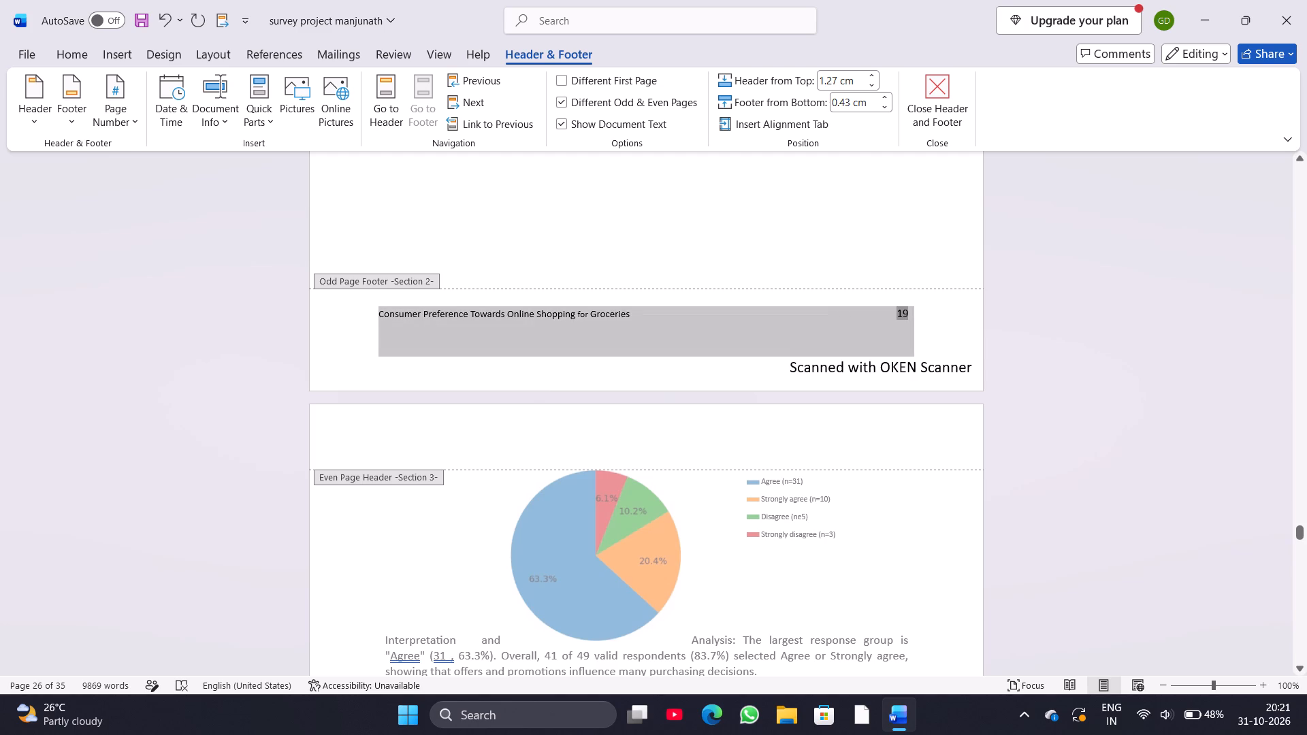
left_click_drag(1007, 322, 1029, 377)
key("Delete")
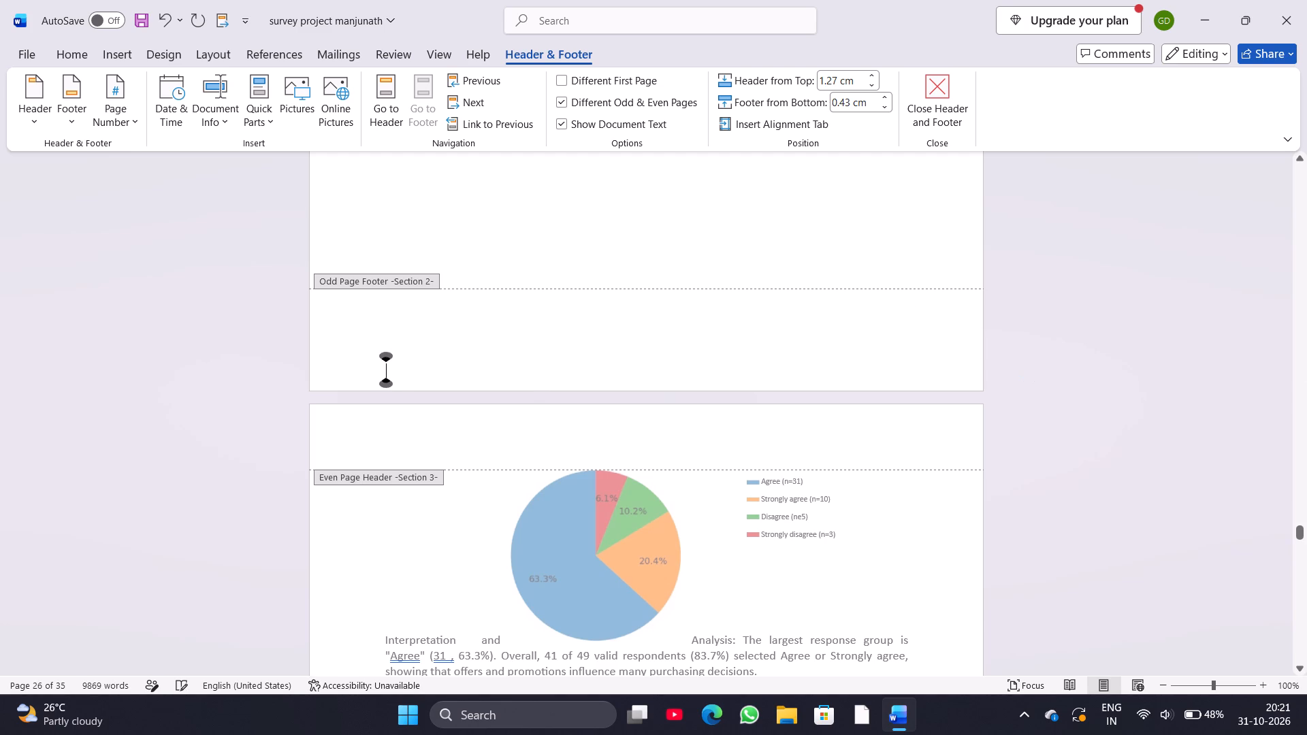
Delete all text from the Section 2 even page footer, including the title, page number 18 and "Scanned with OKEN Scanner".
scroll(599, 398, "up", 10)
scroll(599, 398, "down", 1)
left_click(380, 325)
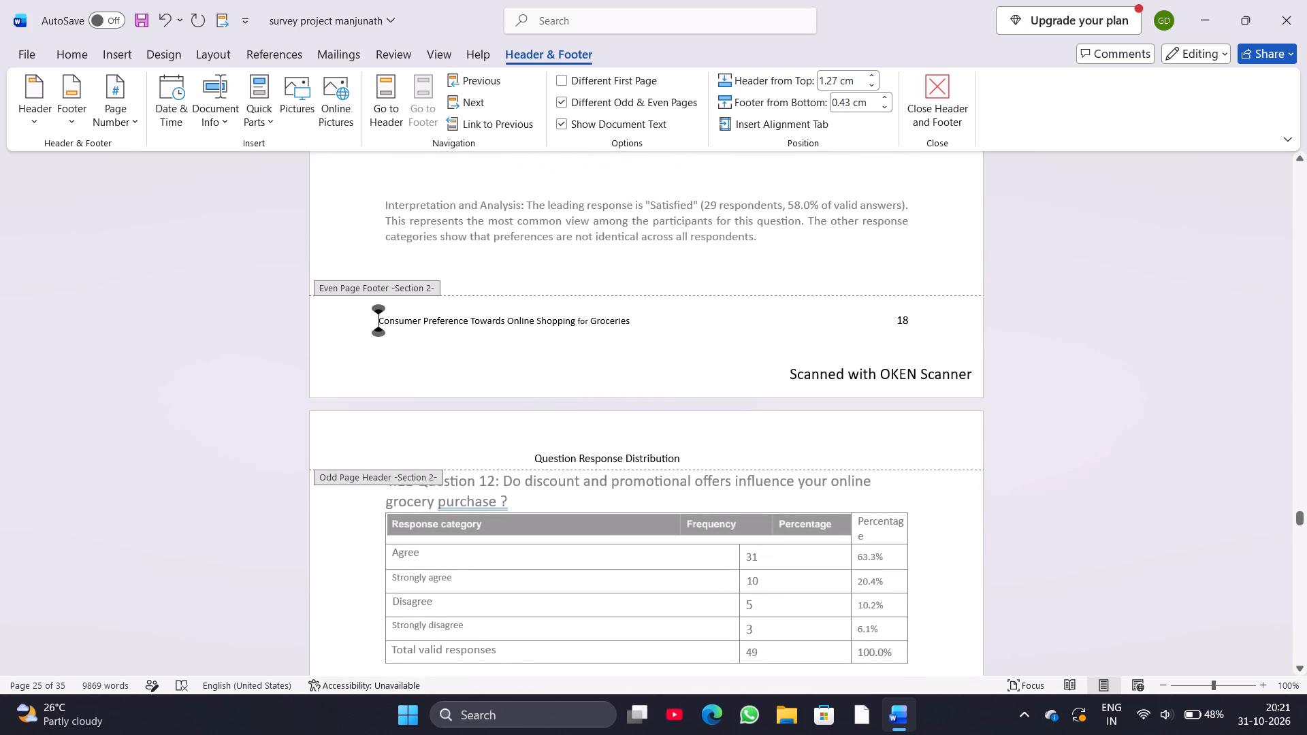
left_click_drag(380, 325, 977, 369)
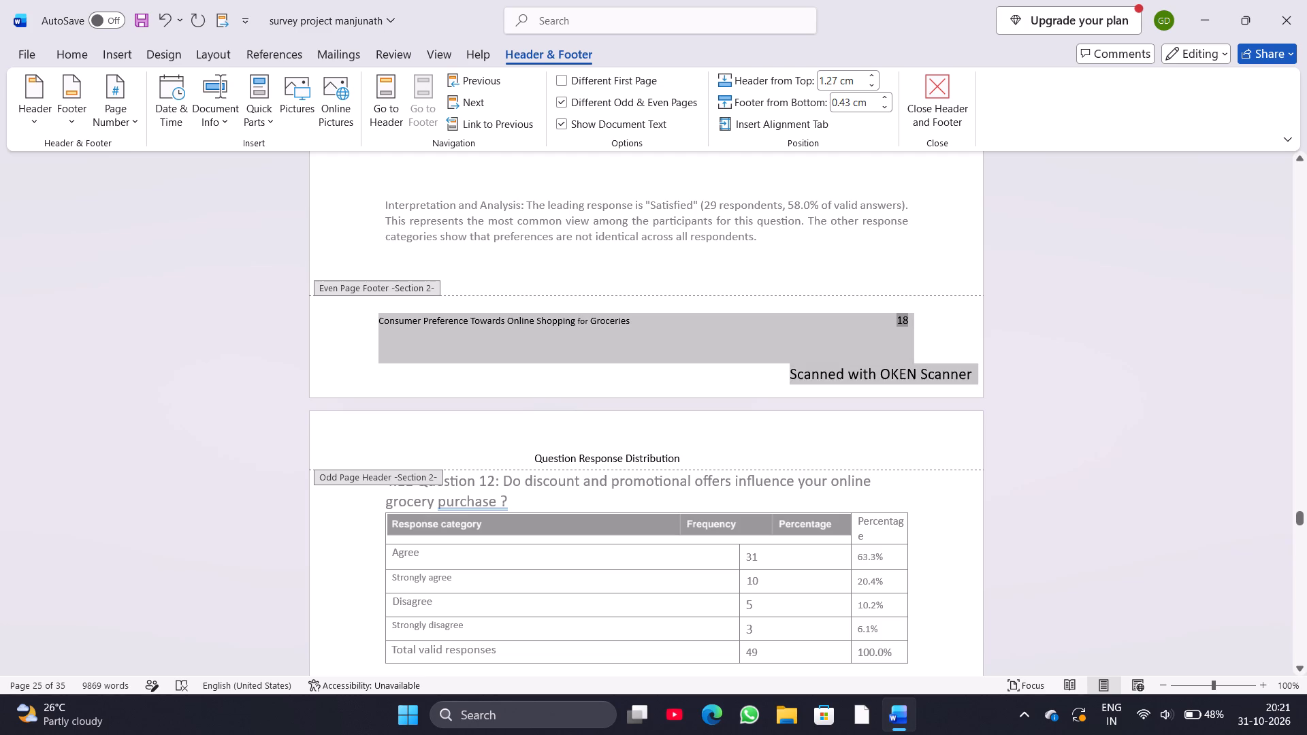
left_click_drag(977, 369, 978, 376)
key("Delete")
Delete the page number and "Scanned with OKEN Scanner" from the Section 1 odd page footer on the page before Chapter 4.
scroll(567, 422, "up", 1)
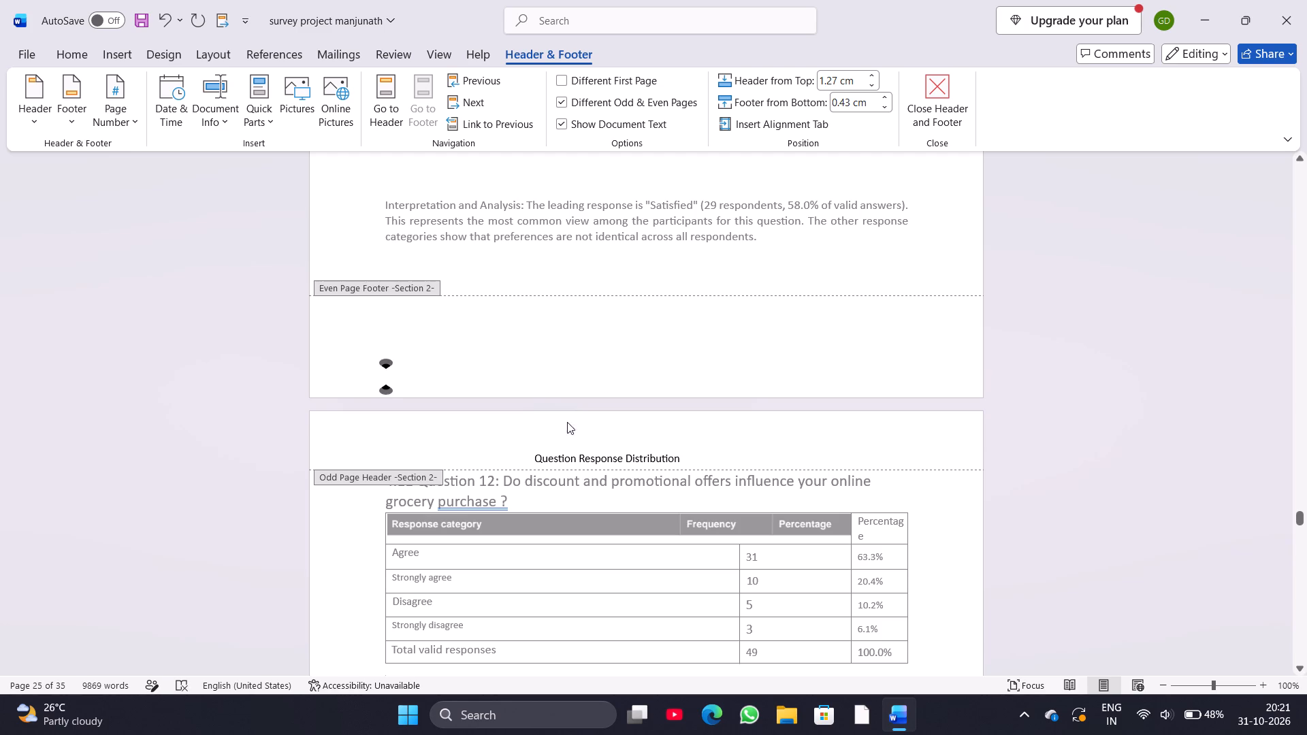
scroll(567, 422, "up", 14)
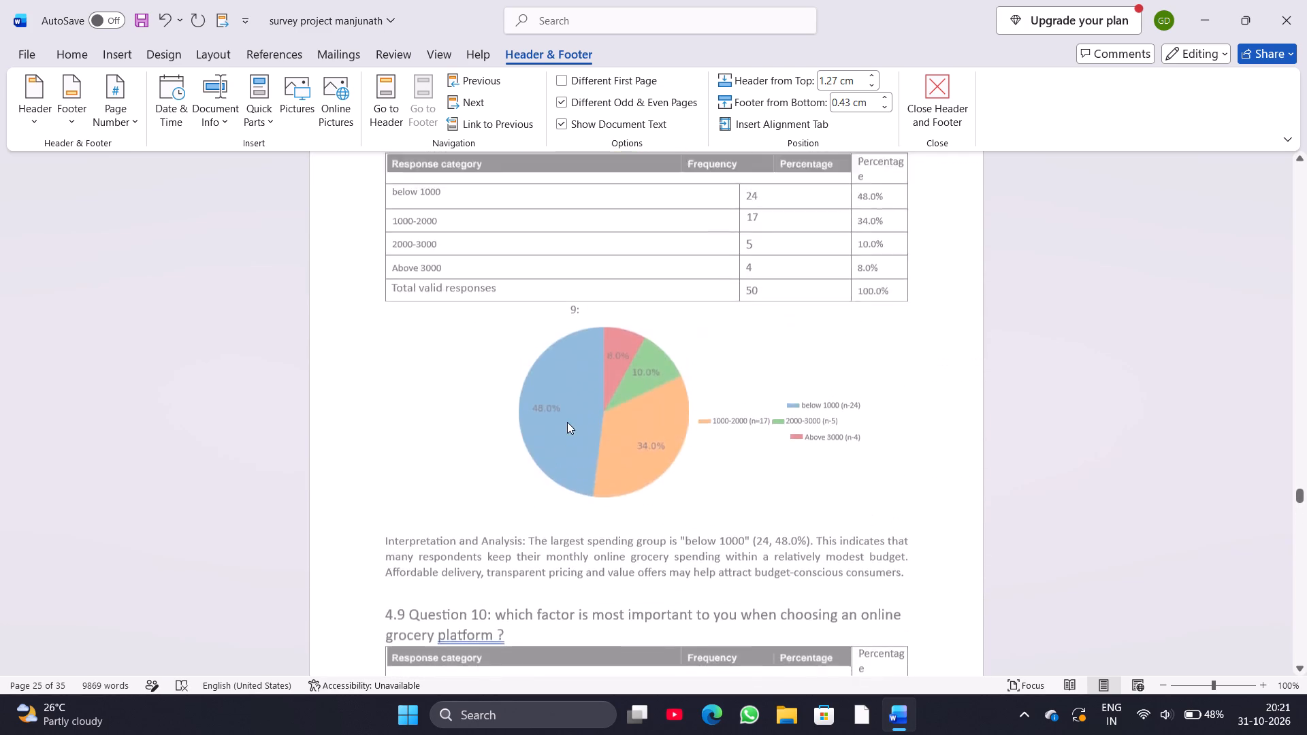
scroll(567, 422, "up", 5)
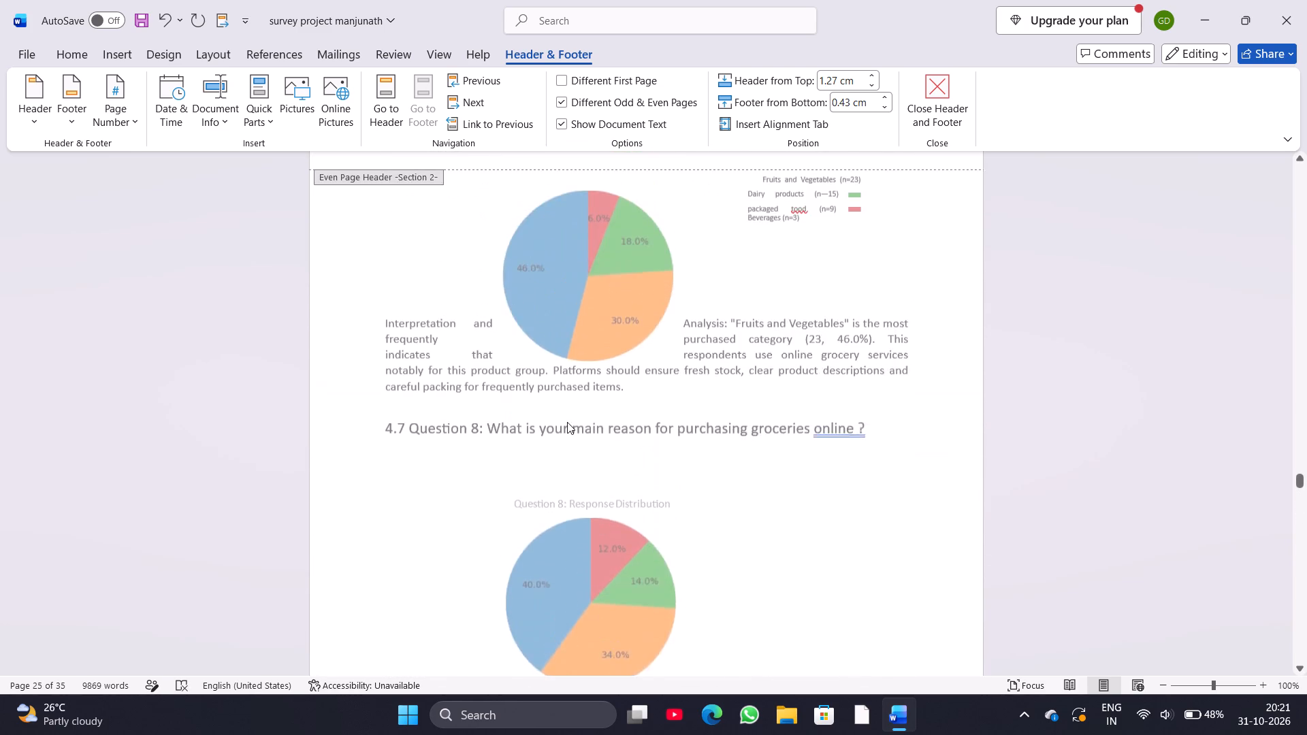
scroll(567, 422, "up", 10)
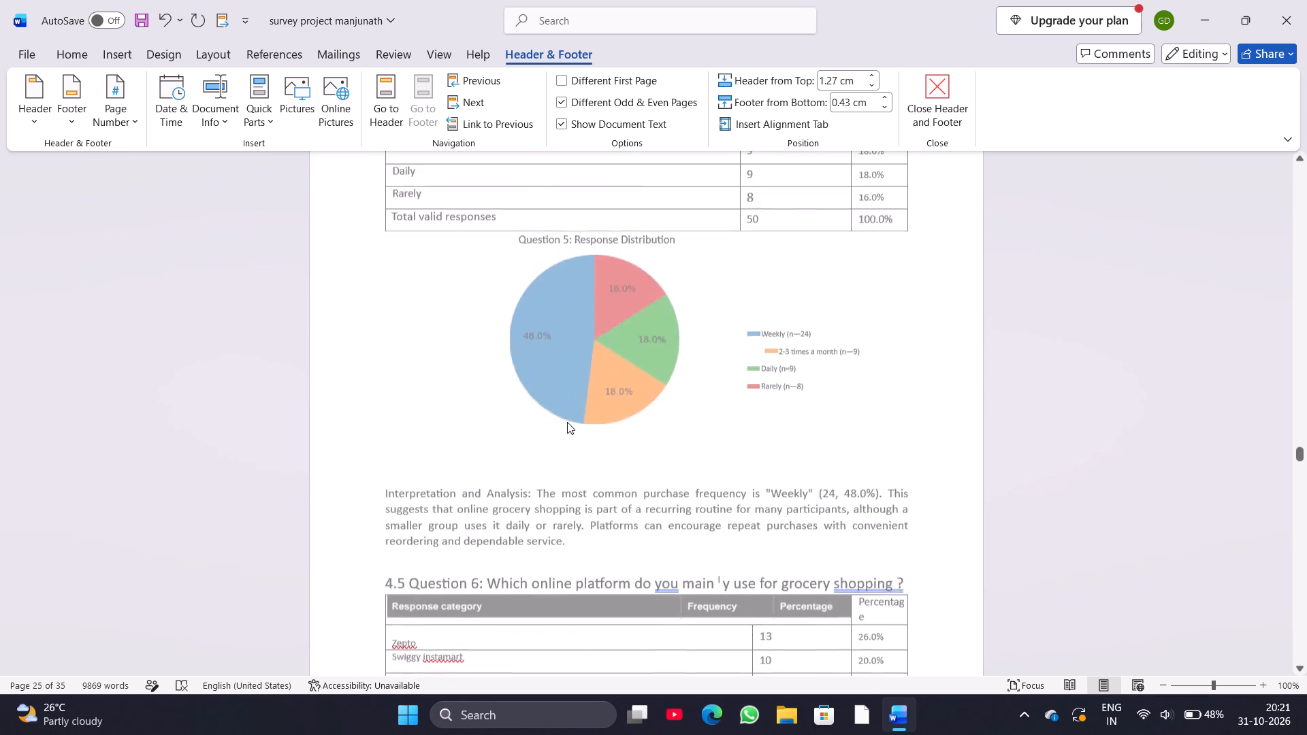
scroll(567, 422, "up", 4)
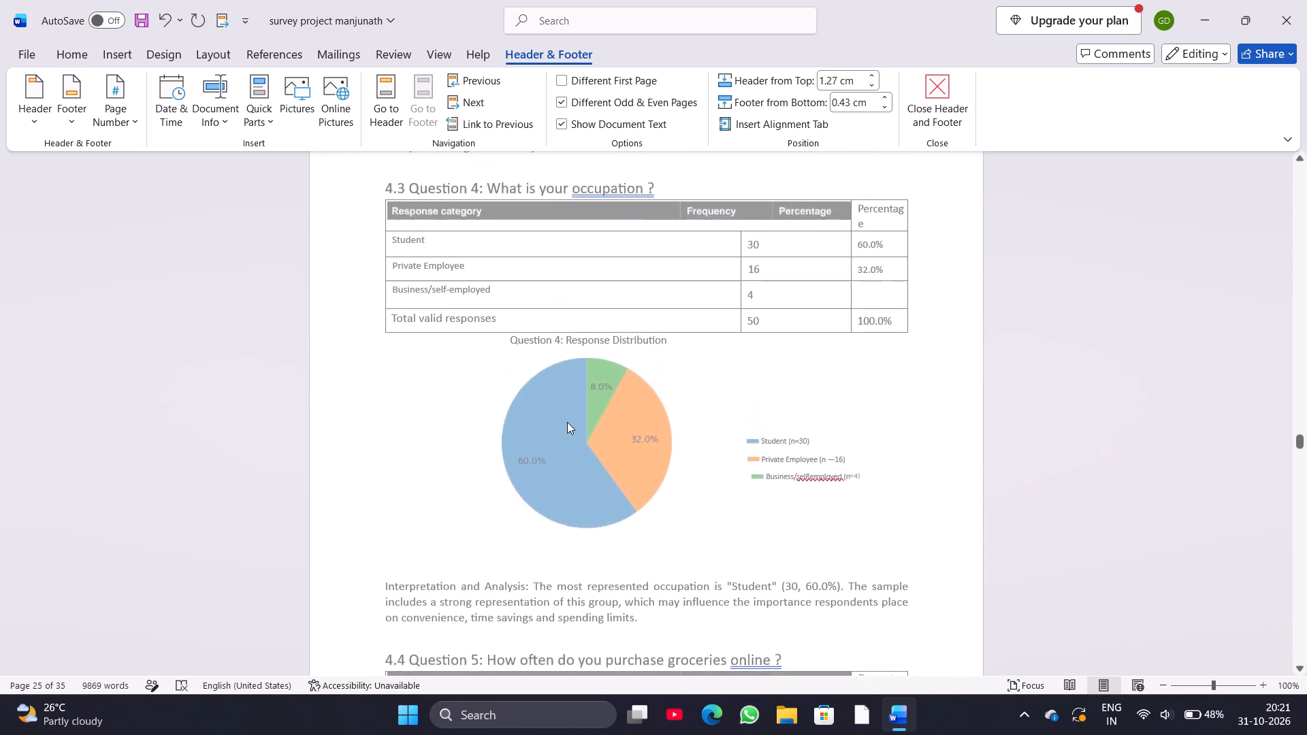
scroll(567, 422, "up", 3)
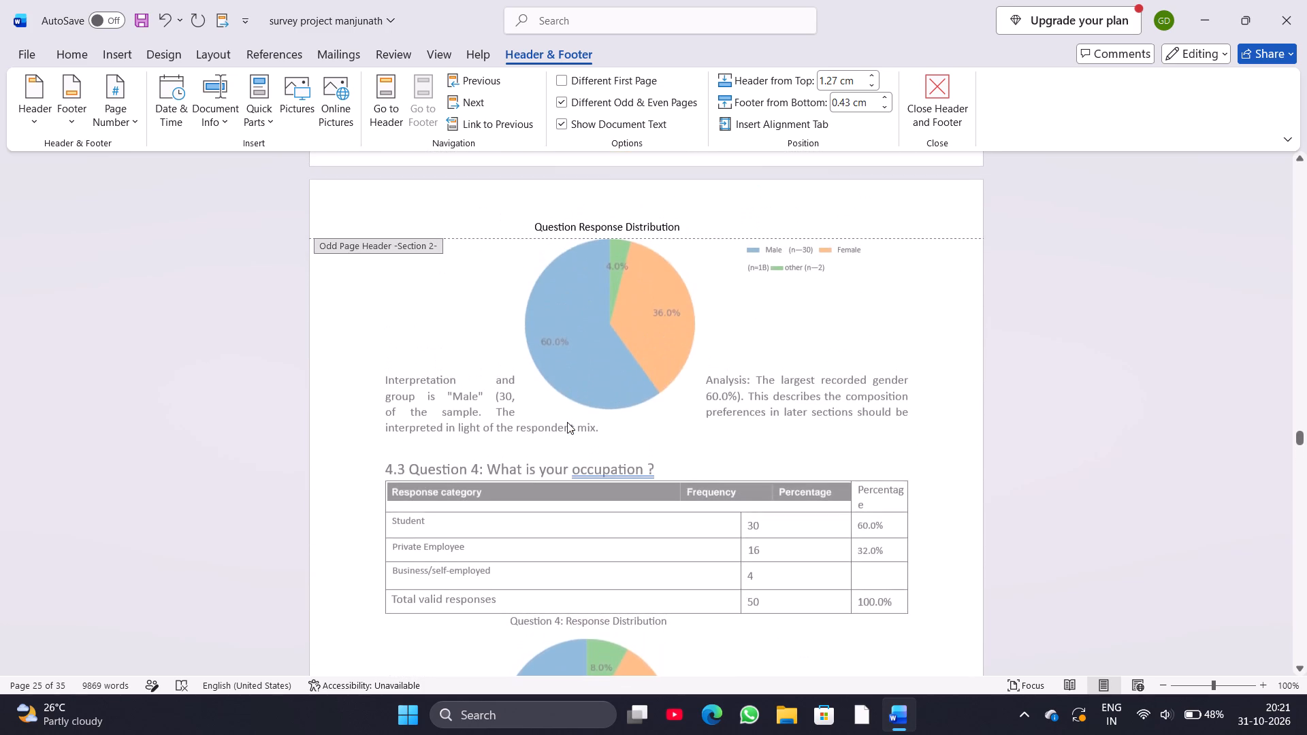
scroll(567, 422, "up", 8)
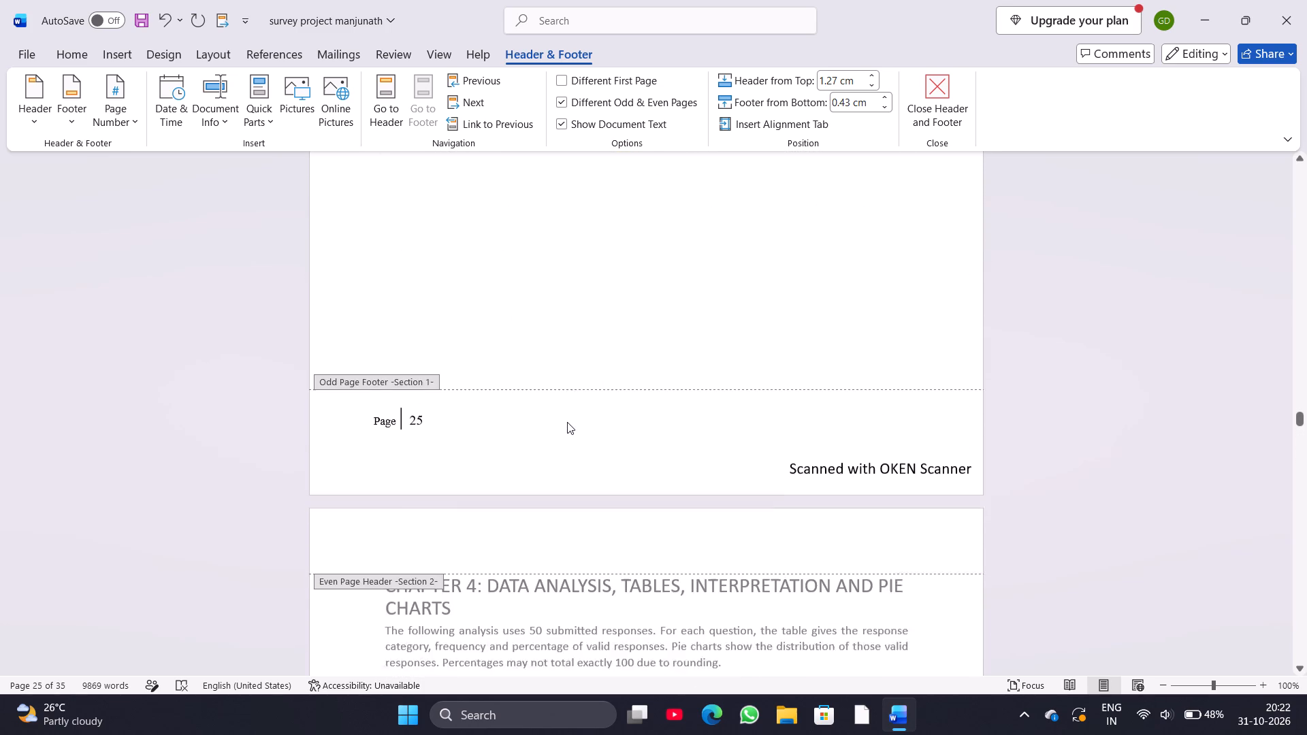
left_click_drag(368, 446, 610, 495)
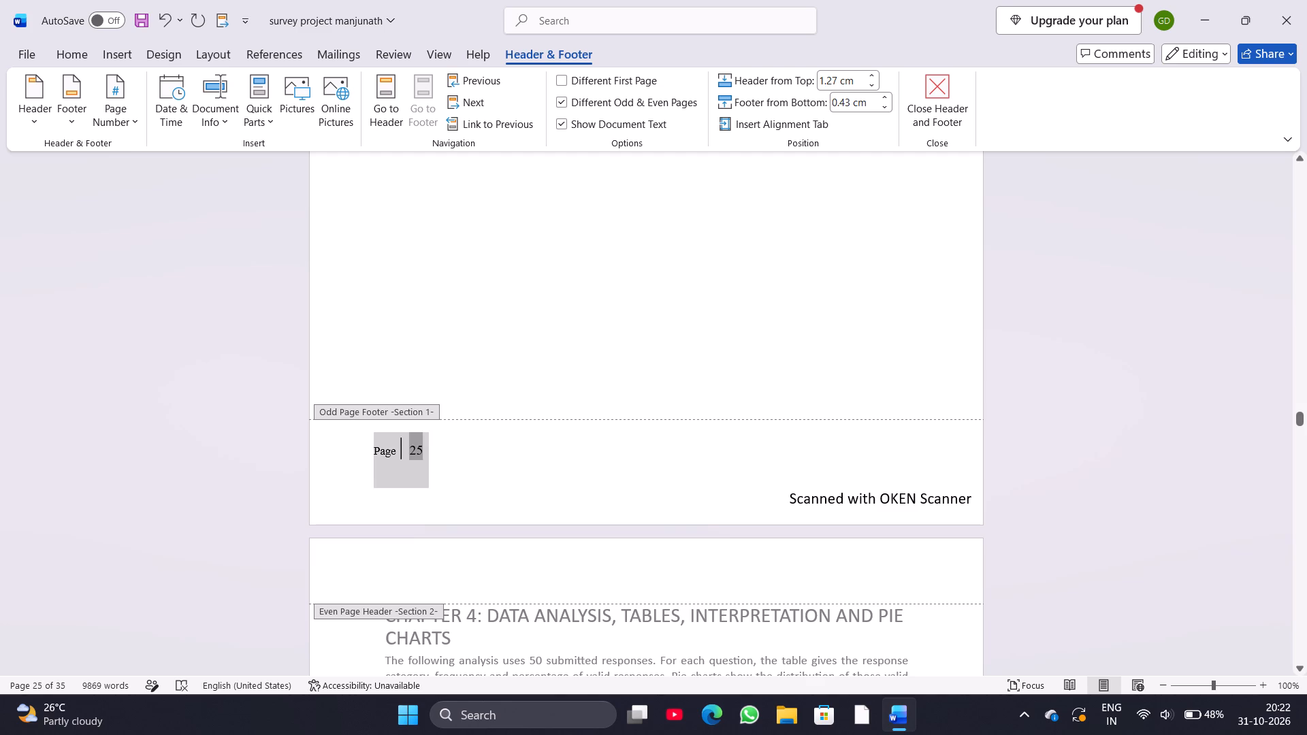
left_click_drag(610, 495, 974, 509)
key("Delete")
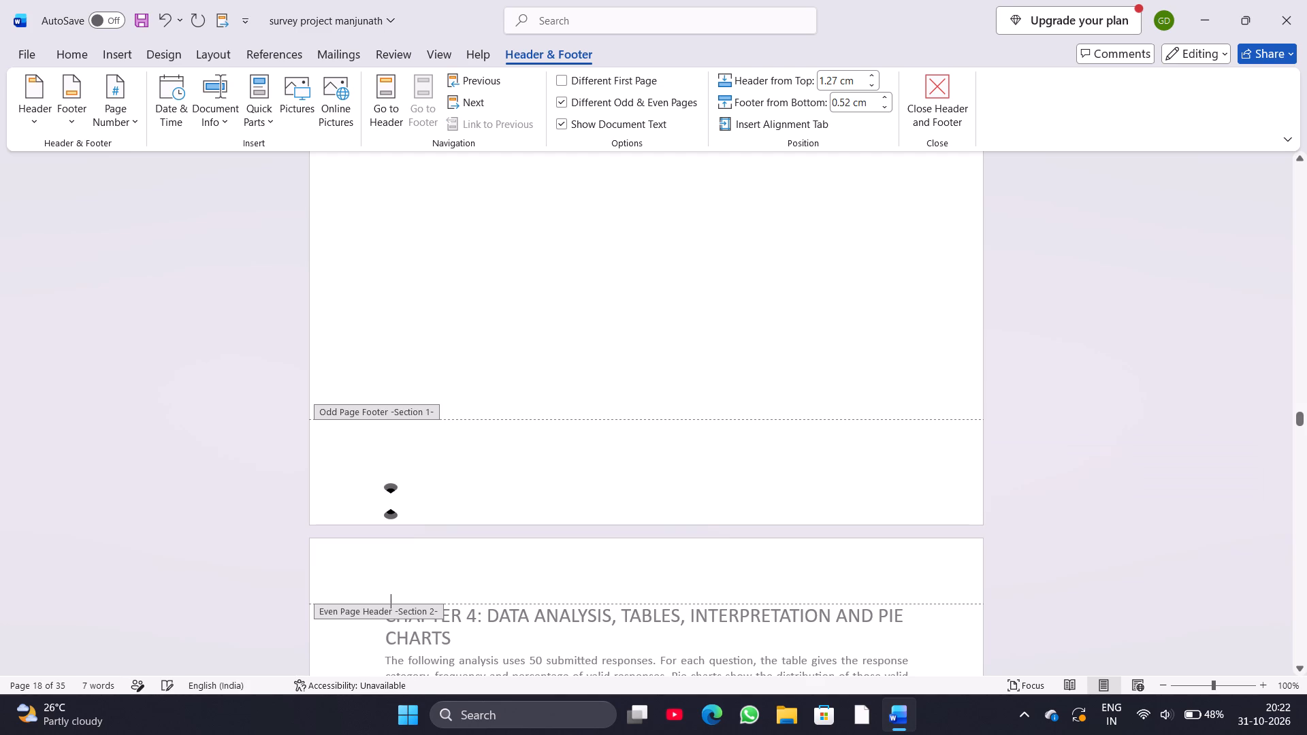
Delete "Scanned with OKEN Scanner" and the "Page 24" number from the Section 1 even page footer.
scroll(974, 509, "up", 5)
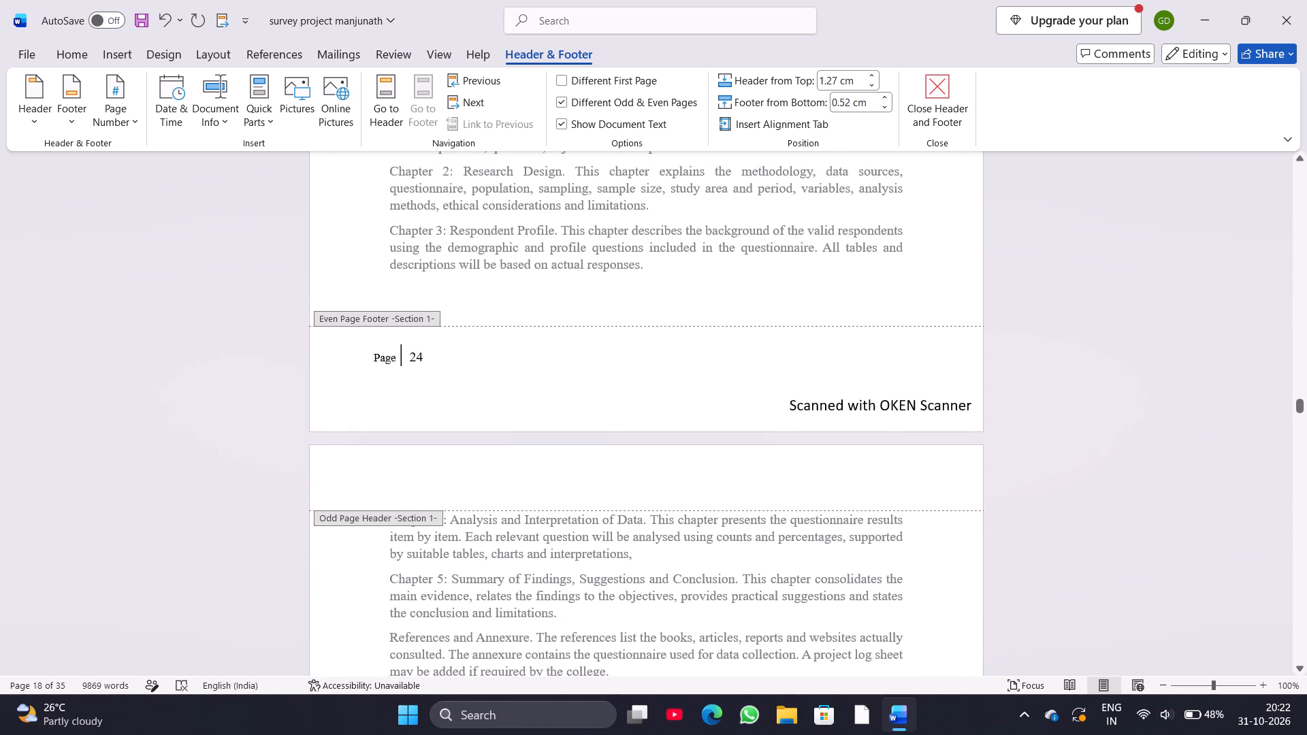
left_click_drag(793, 400, 1081, 453)
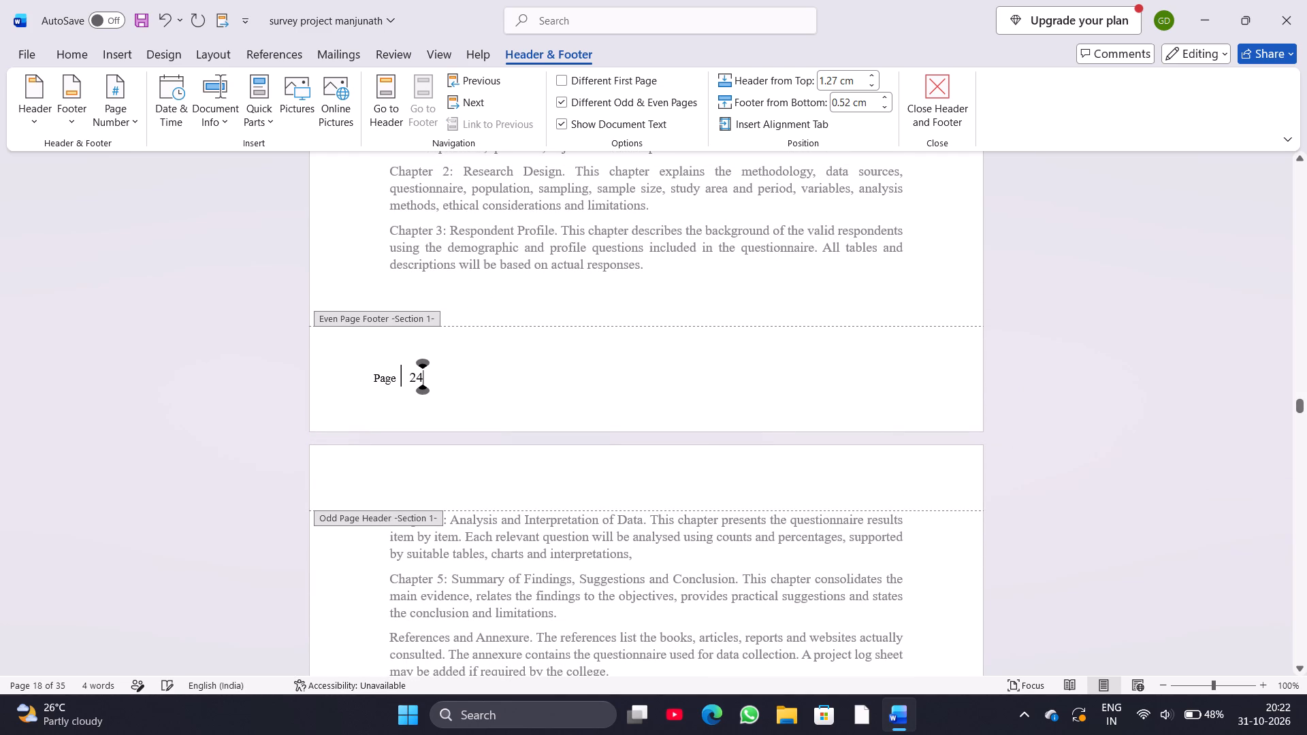
left_click_drag(369, 382, 484, 404)
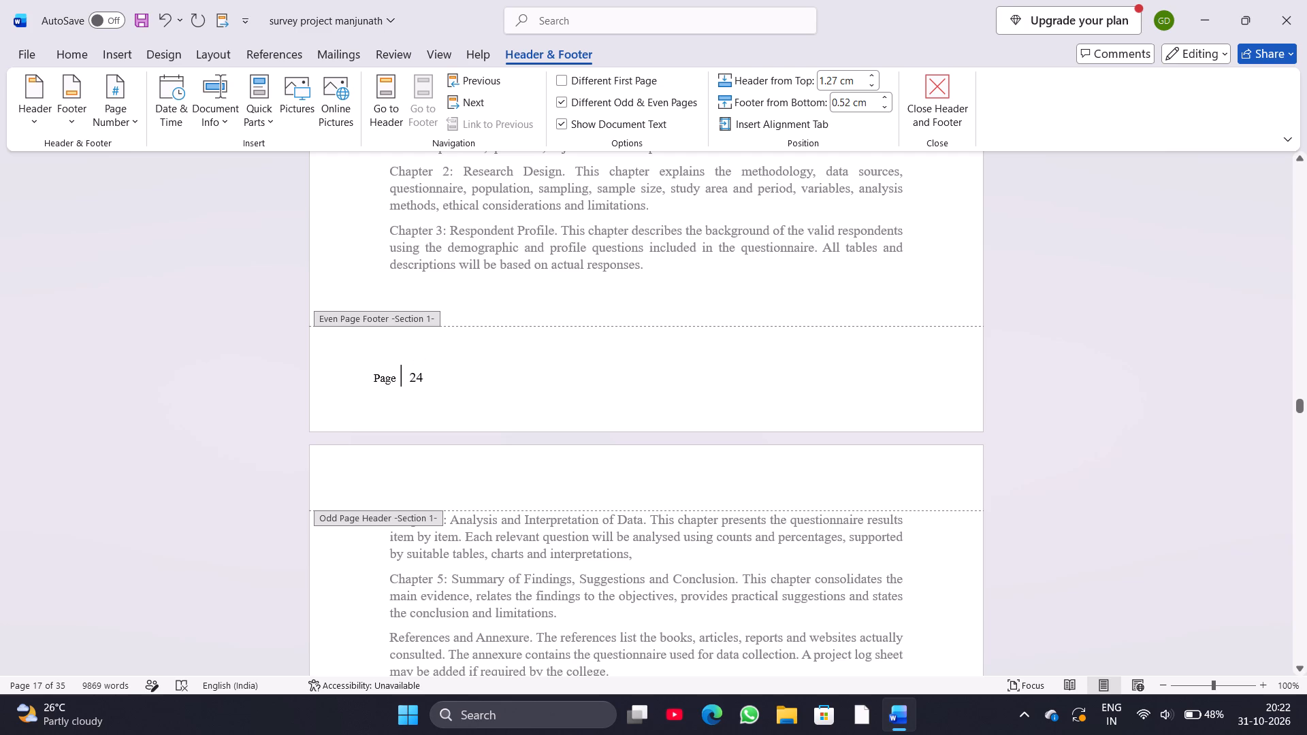
left_click_drag(484, 404, 496, 412)
key("Delete")
Check the remaining Section 1 headers and footers back to the Chapter 1 page, and close header and footer editing.
scroll(472, 483, "up", 7)
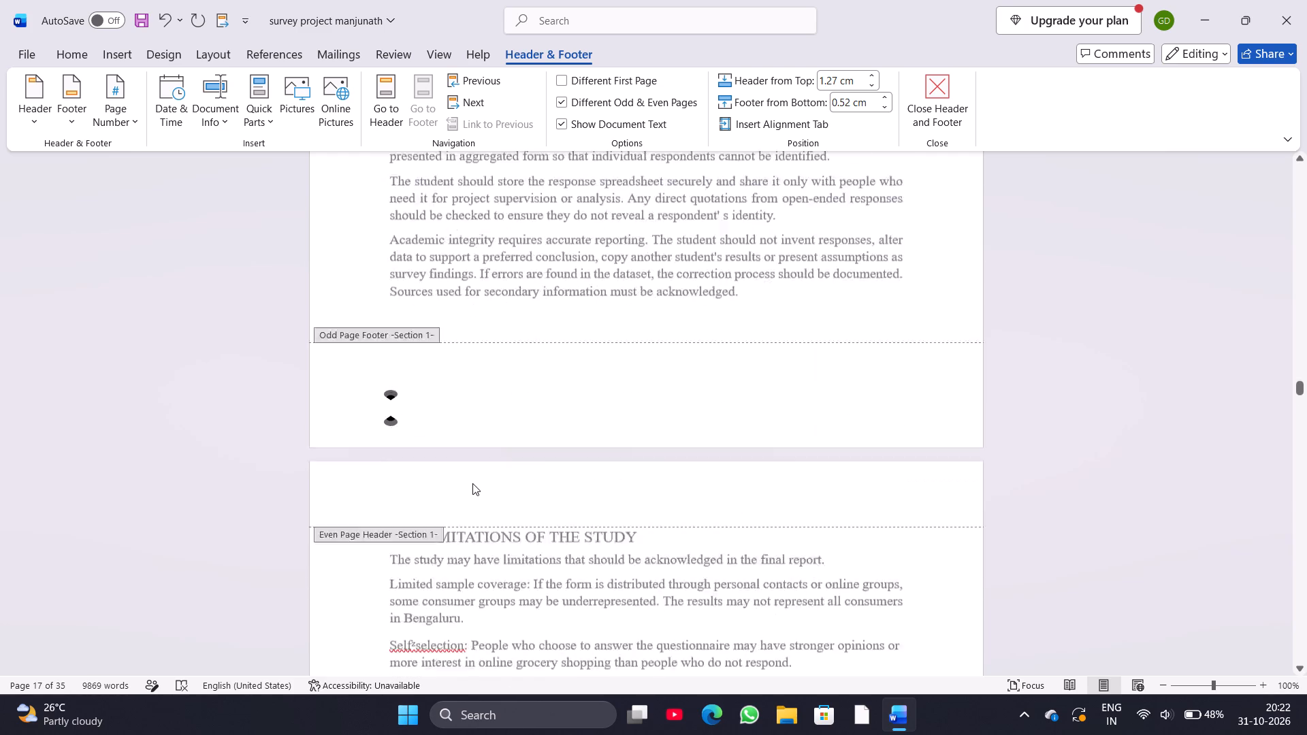
scroll(472, 483, "up", 8)
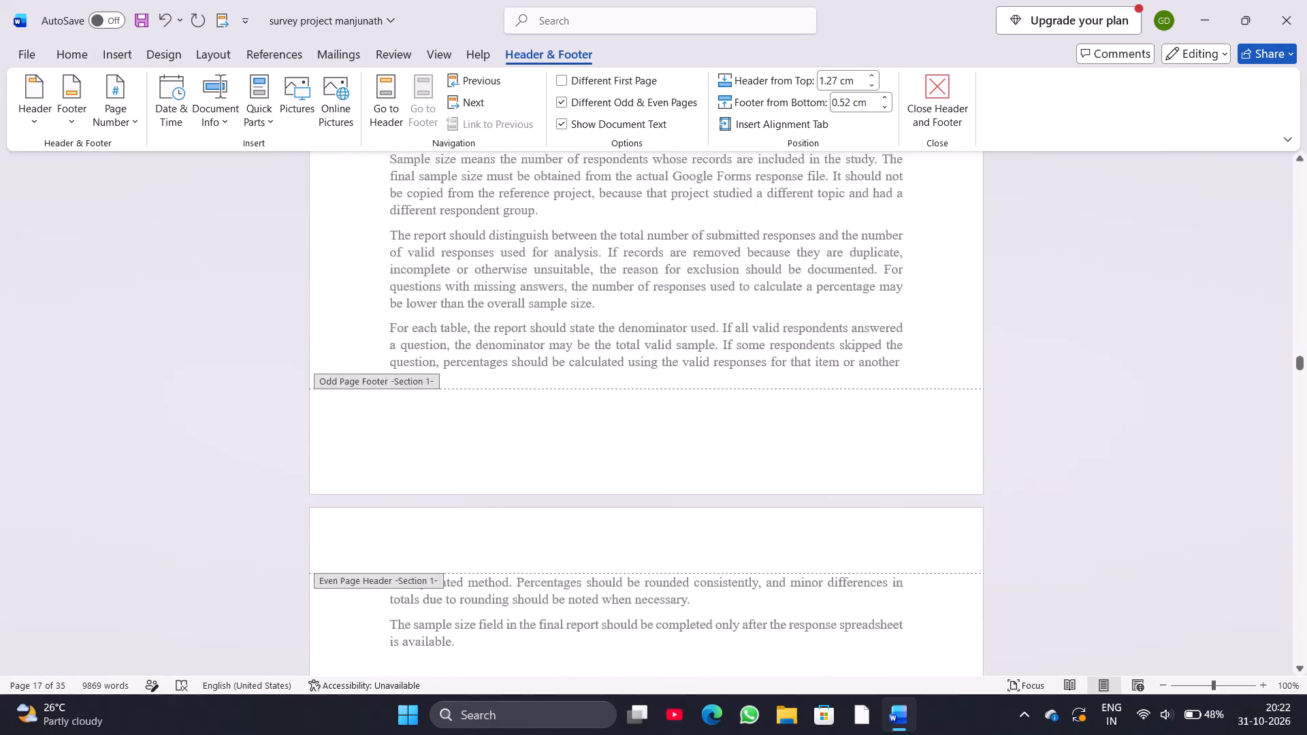
scroll(472, 483, "up", 11)
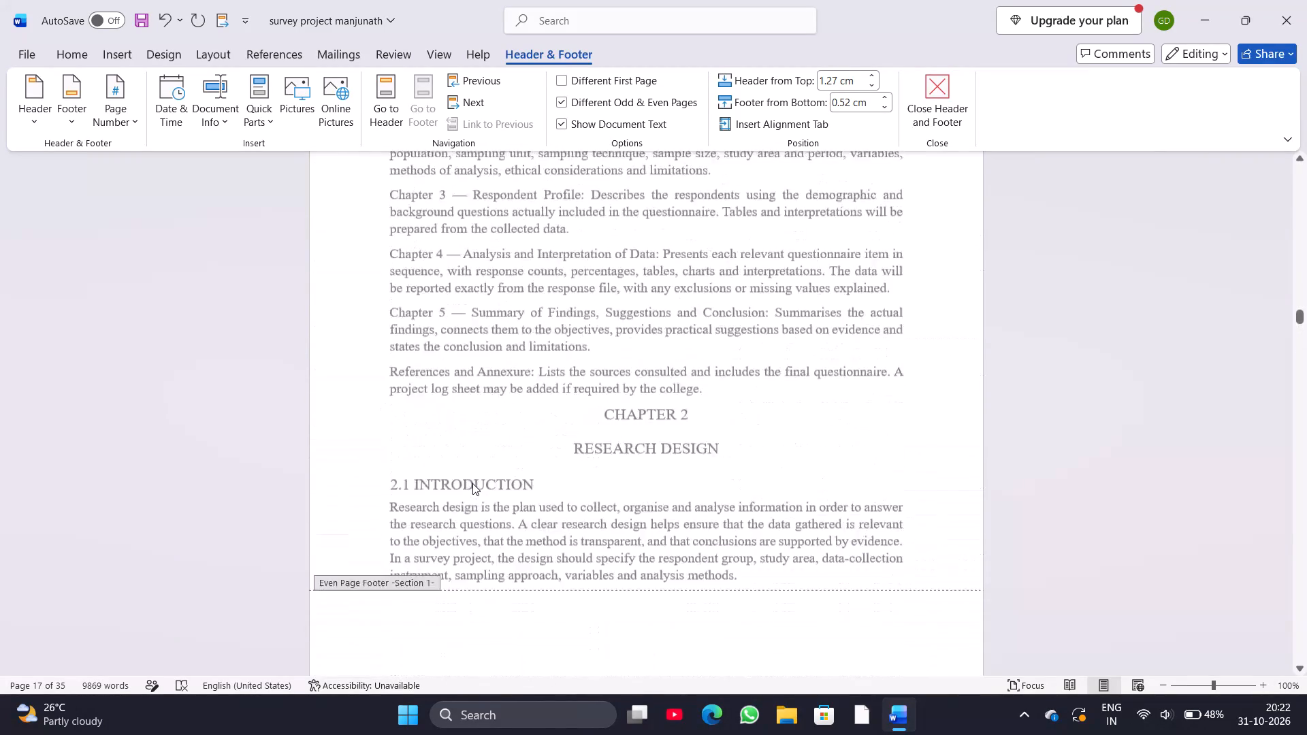
scroll(472, 483, "up", 10)
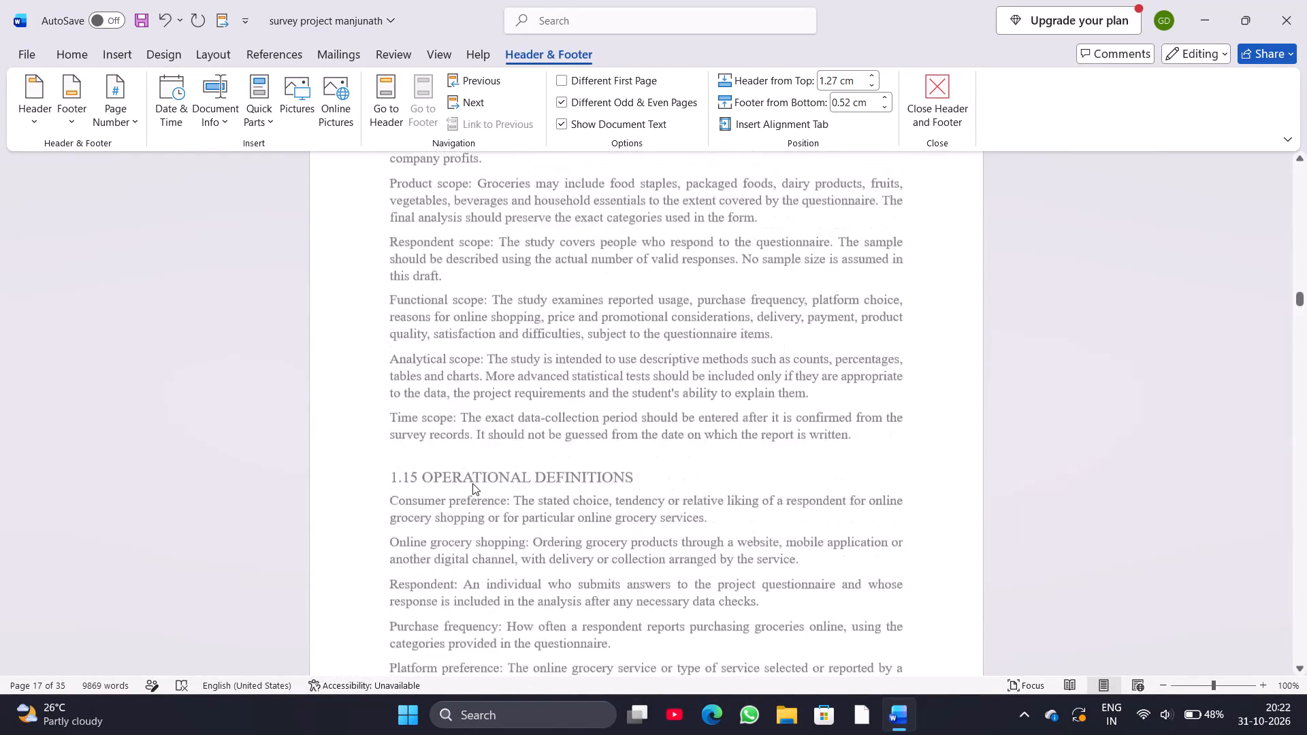
scroll(472, 483, "up", 14)
scroll(472, 483, "left", 4)
scroll(472, 483, "up", 12)
scroll(472, 483, "up", 9)
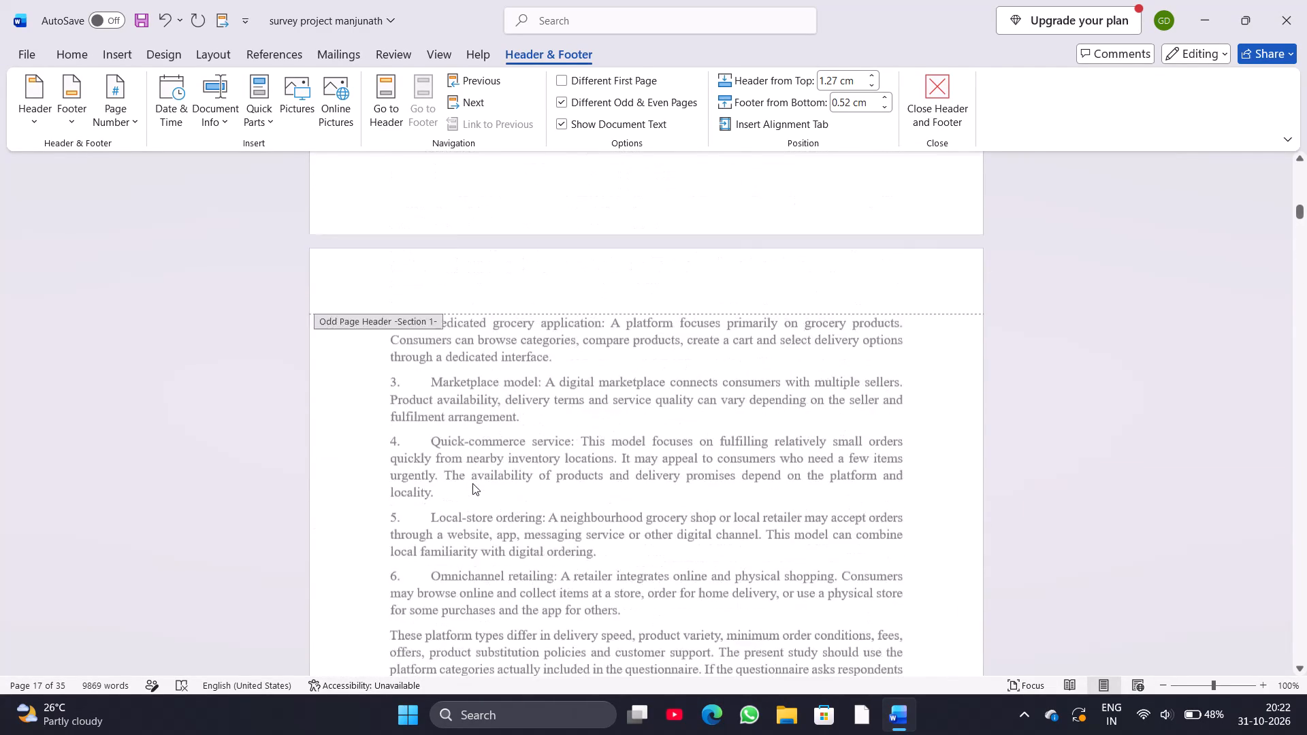
scroll(472, 483, "up", 20)
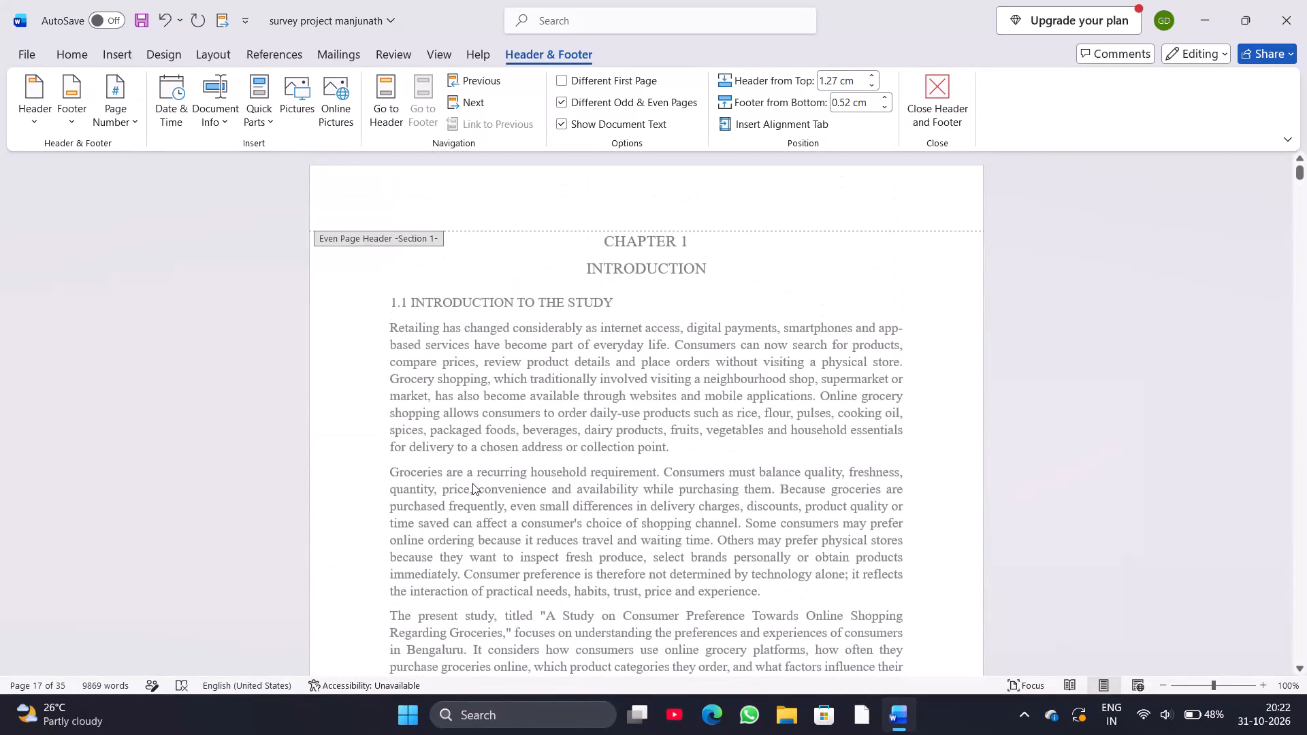
scroll(472, 483, "up", 2)
left_click(952, 128)
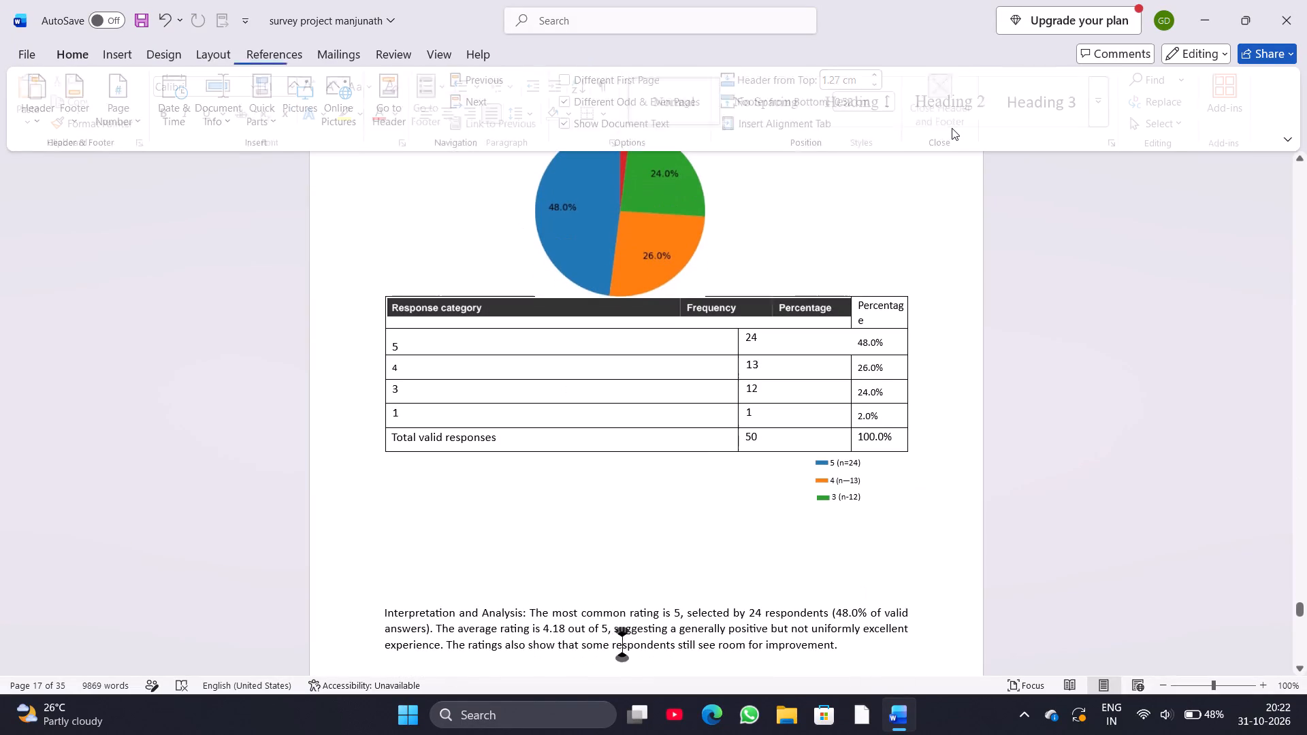
Insert a blank line below the INTRODUCTION title of Chapter 1 on the first page.
scroll(155, 338, "up", 20)
scroll(155, 338, "up", 20)
scroll(155, 338, "up", 20)
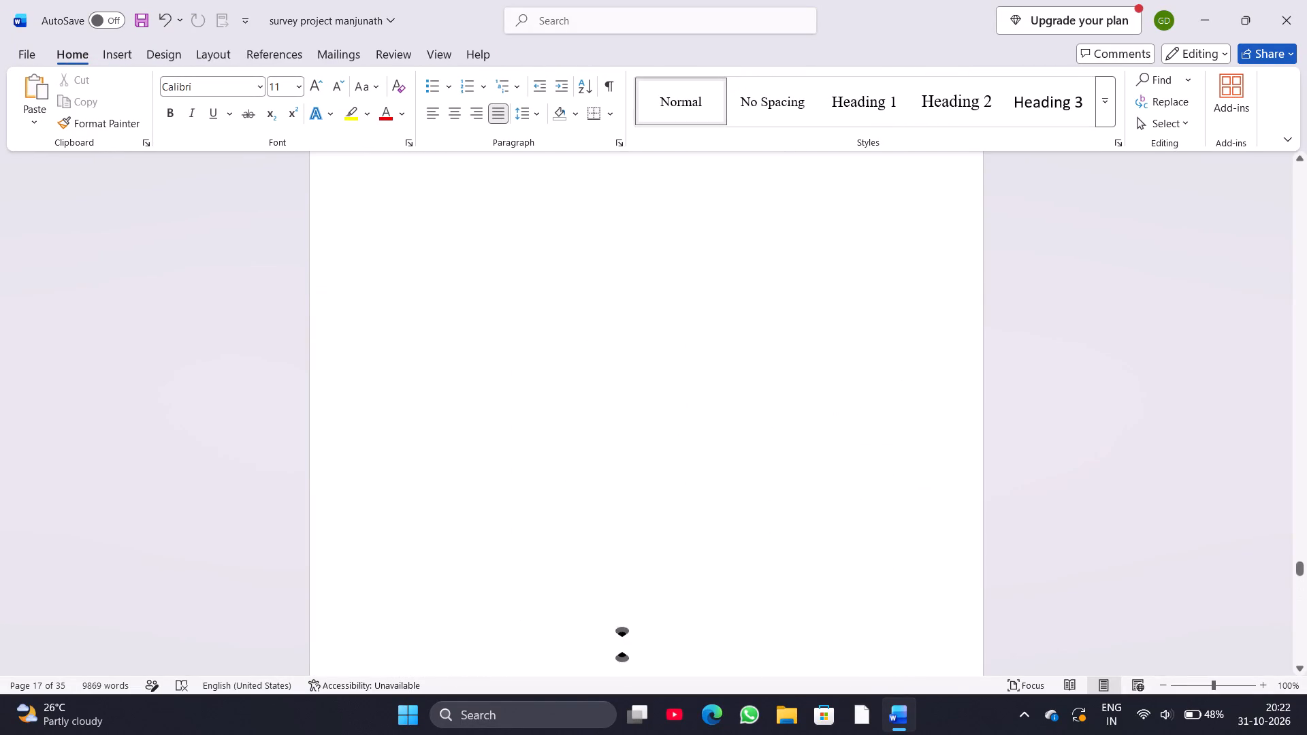
scroll(155, 338, "up", 20)
scroll(155, 338, "up", 20)
scroll(155, 338, "up", 20)
scroll(155, 338, "up", 12)
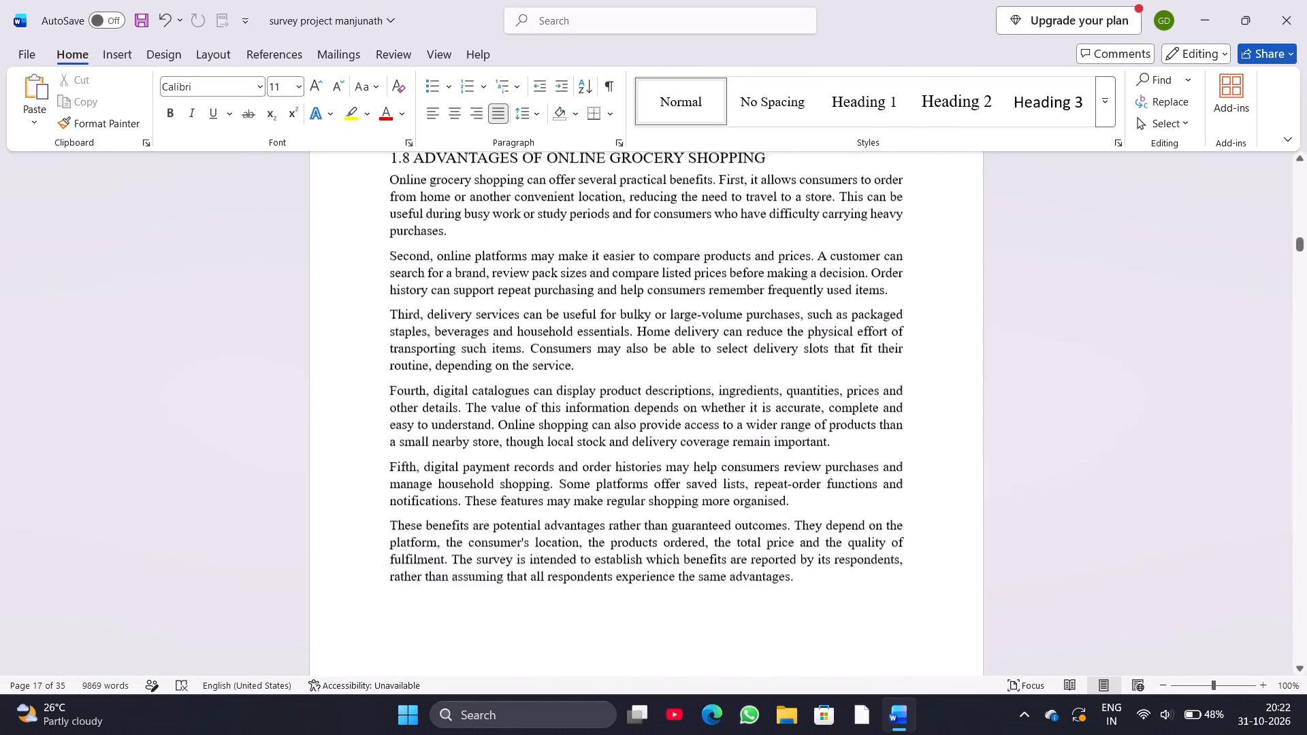
scroll(155, 338, "up", 16)
scroll(155, 338, "down", 1)
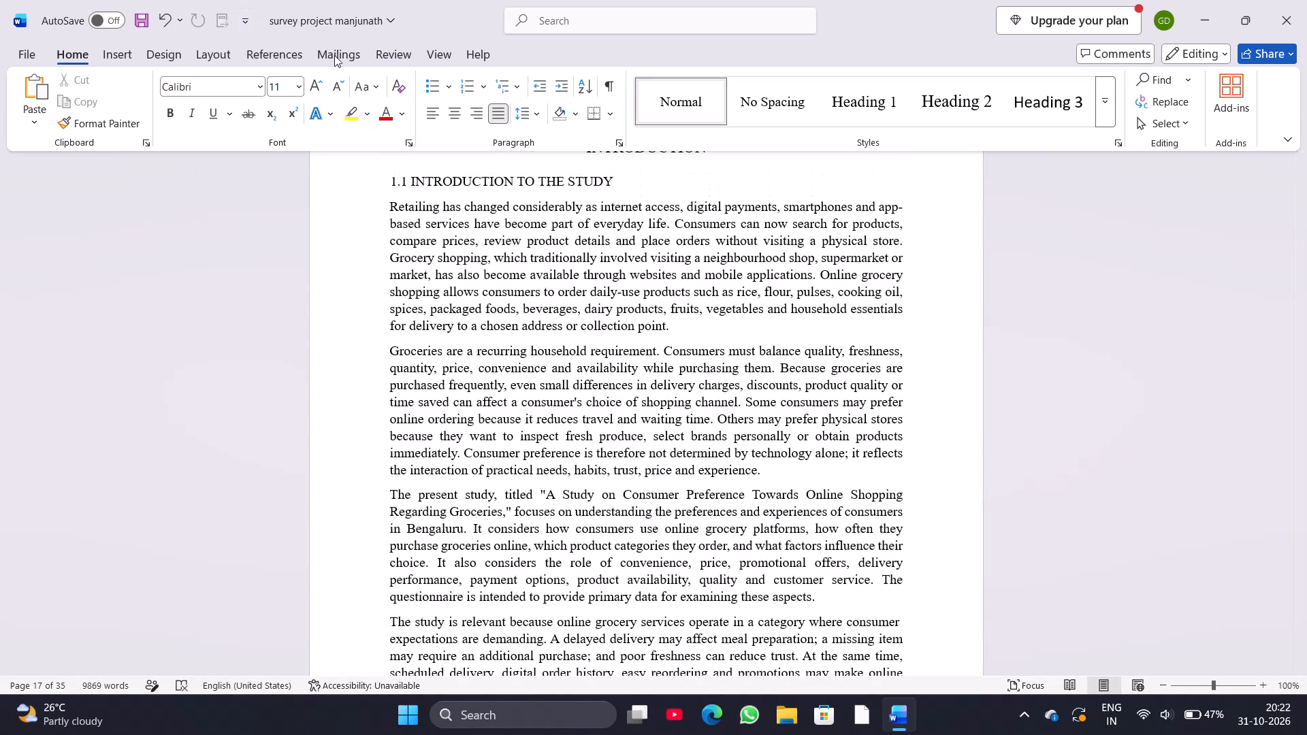
left_click(394, 206)
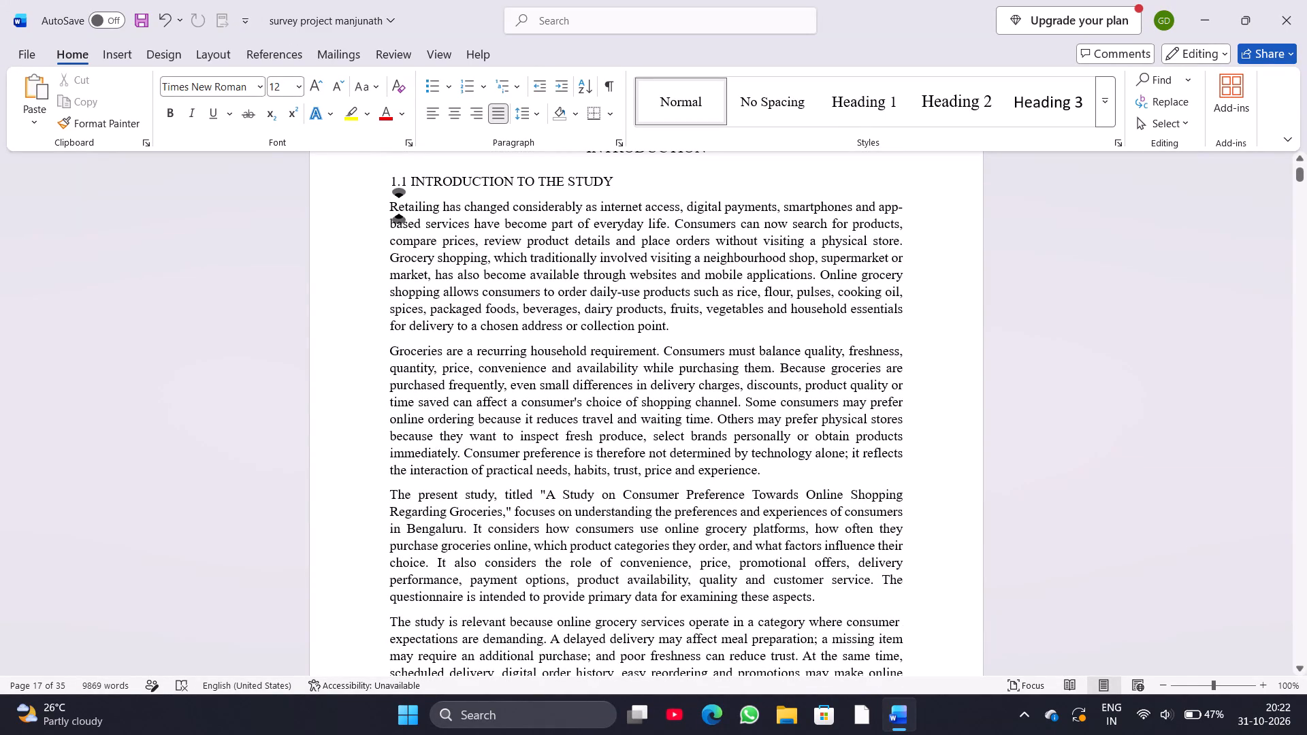
left_click(385, 210)
scroll(385, 210, "up", 1)
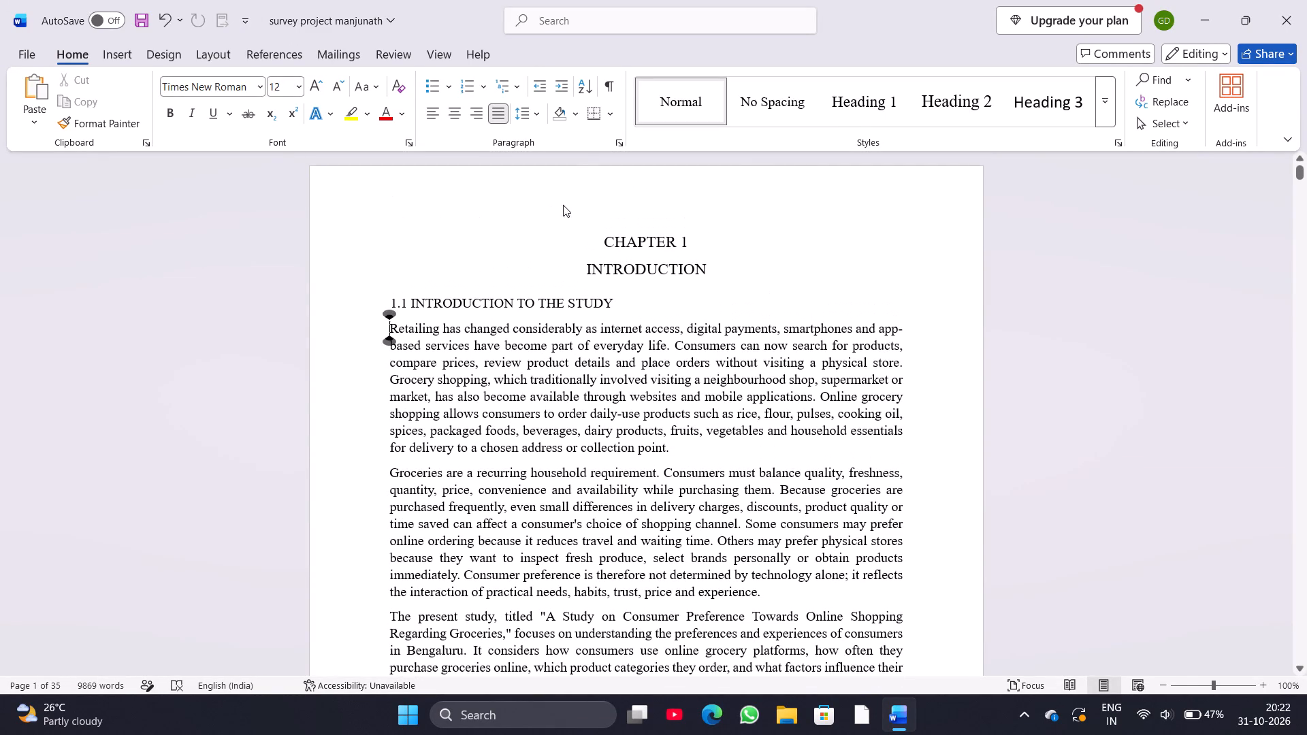
left_click(598, 238)
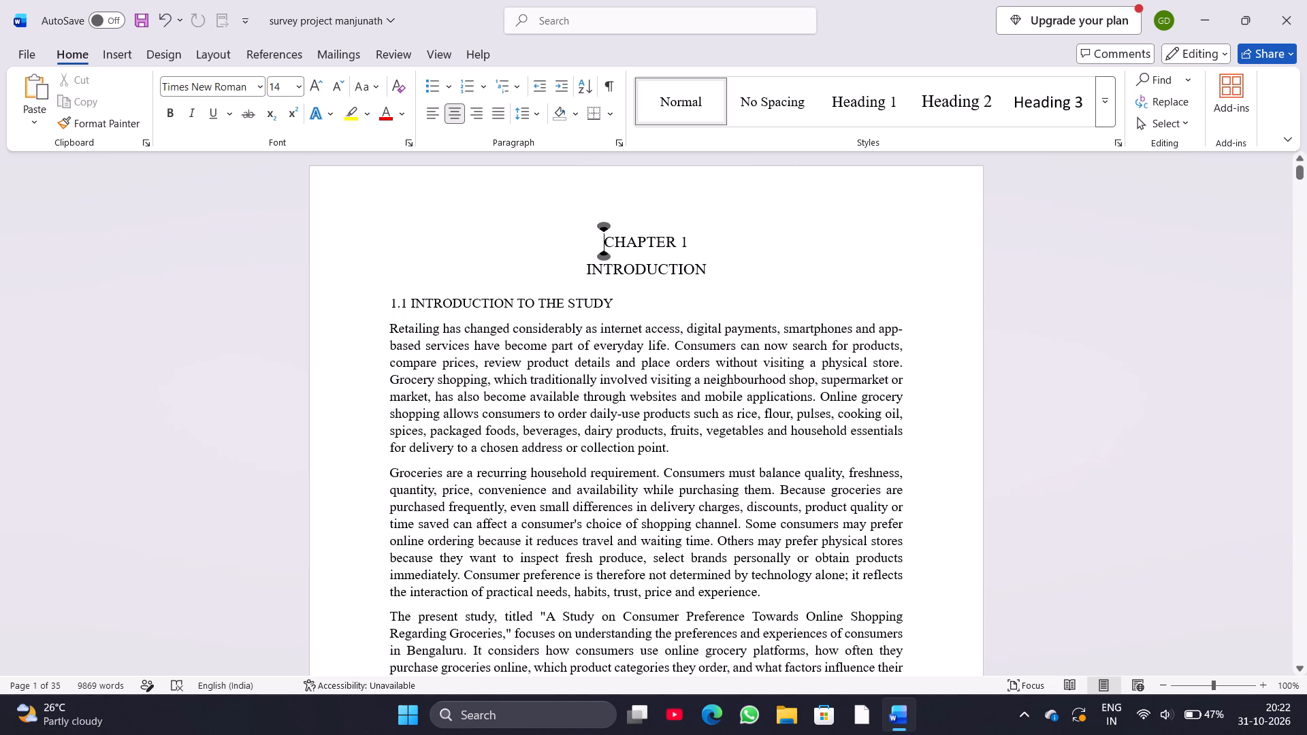
left_click(726, 279)
key("Return")
Insert a blank line after the first paragraph of section 1.1, which ends "chosen address or collection point.".
scroll(726, 279, "down", 1)
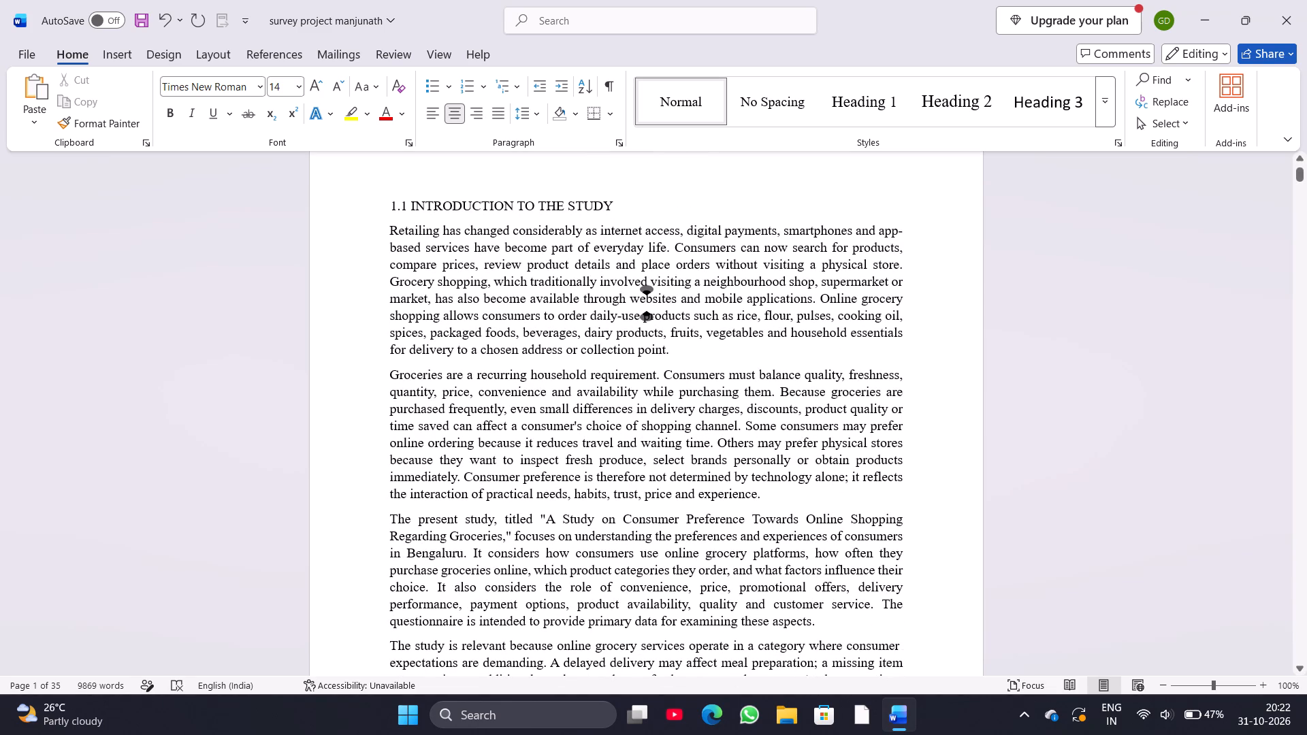
left_click(684, 356)
key("Return")
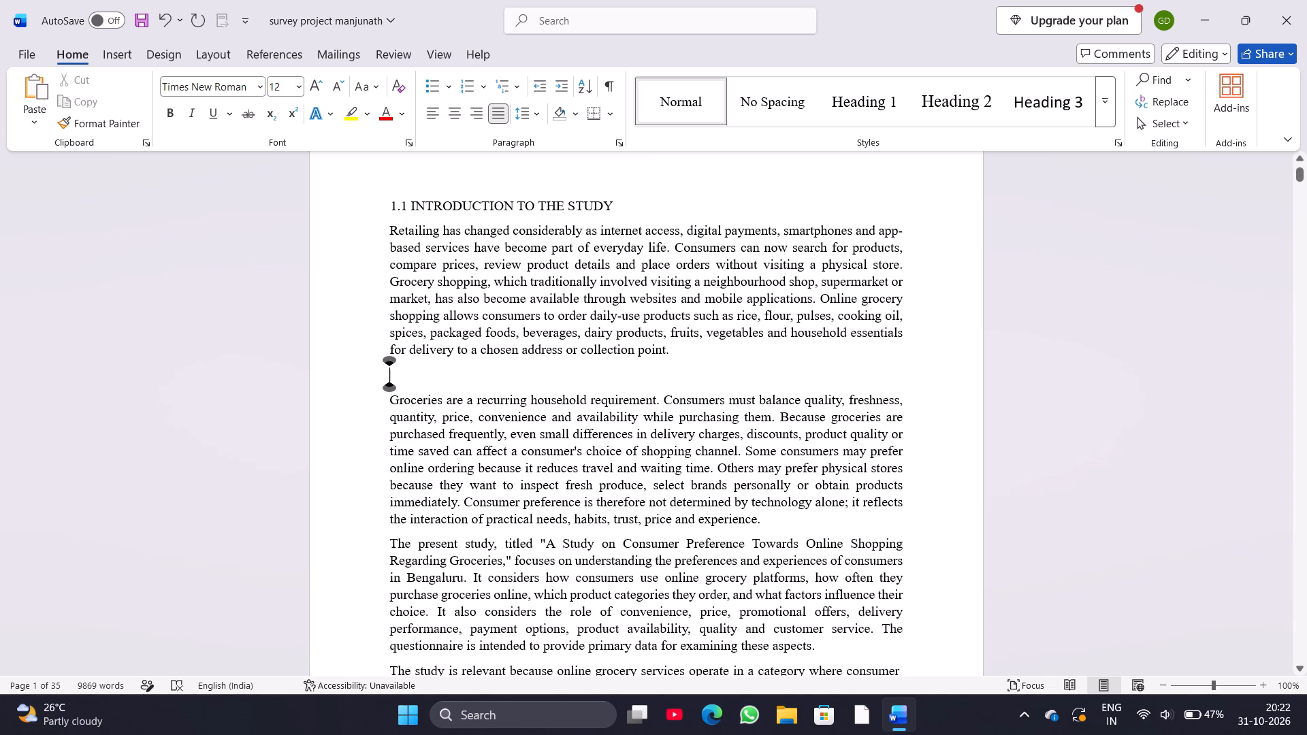
Set the line spacing of the first paragraph under 1.1 INTRODUCTION TO THE STUDY to 1.5.
left_click_drag(385, 229, 585, 367)
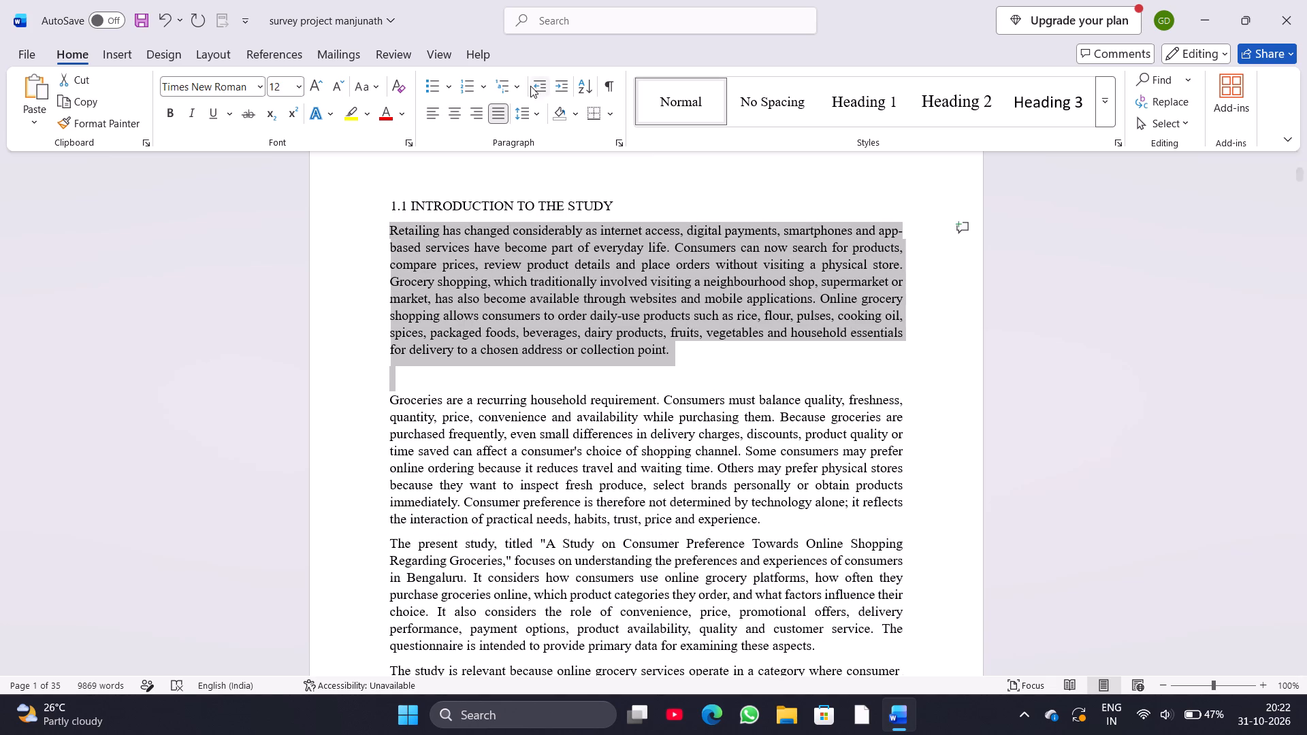
left_click(537, 104)
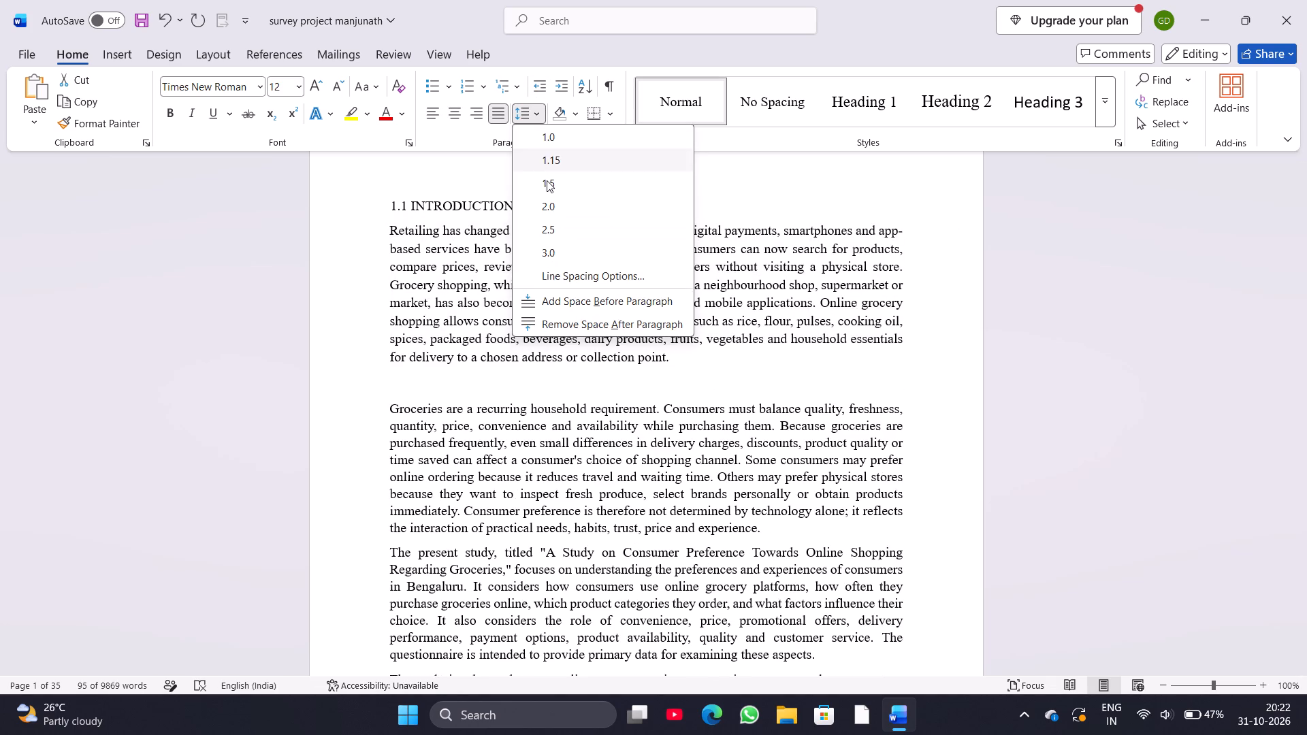
left_click(547, 180)
Set 1.5 line spacing for the remaining section 1.1 paragraphs, from "Groceries are a recurring household requirement" through "This chapter explains the background".
scroll(549, 295, "down", 2)
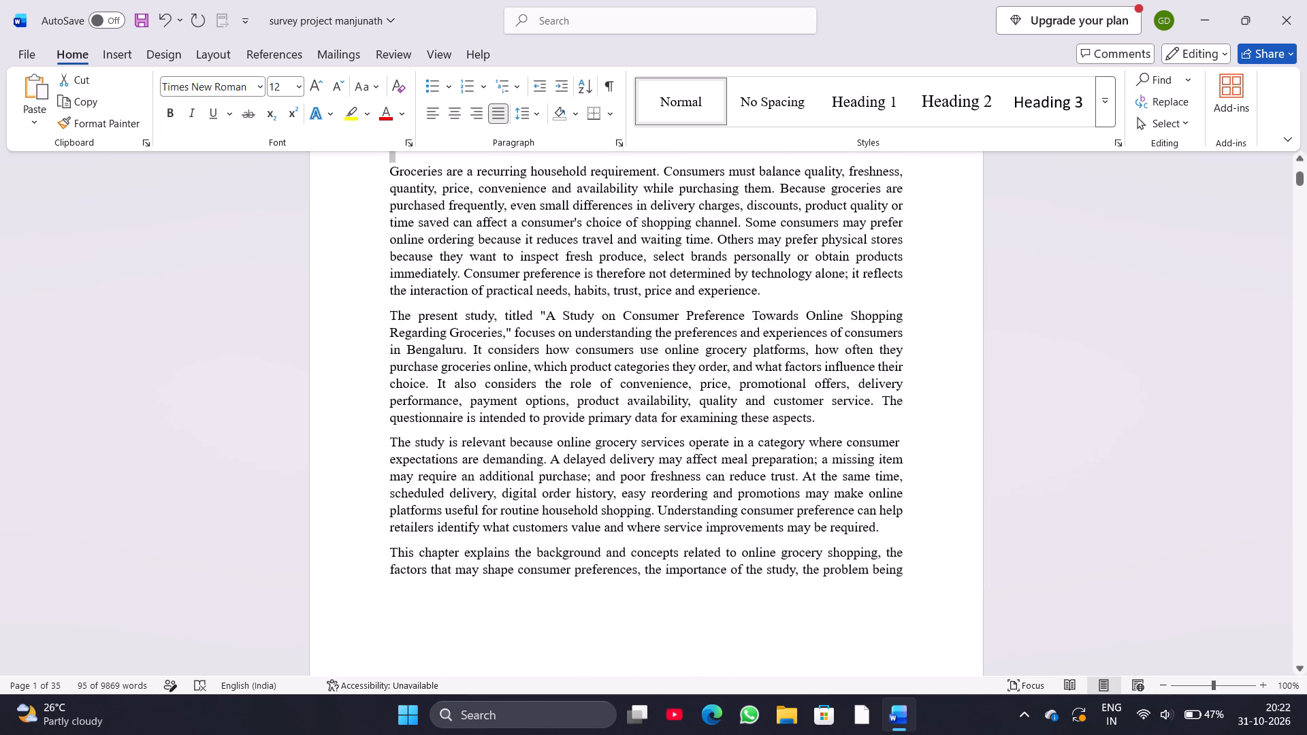
scroll(520, 329, "up", 1)
left_click_drag(391, 247, 905, 582)
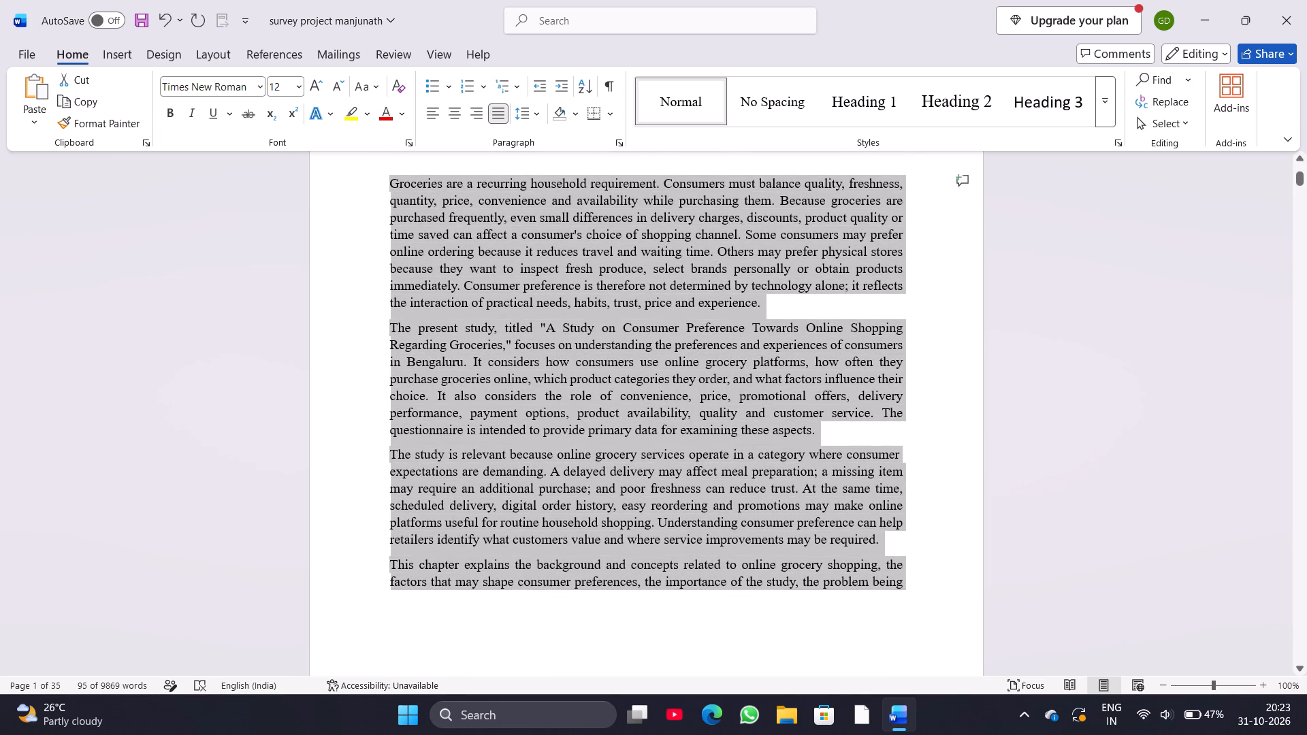
left_click_drag(905, 582, 904, 586)
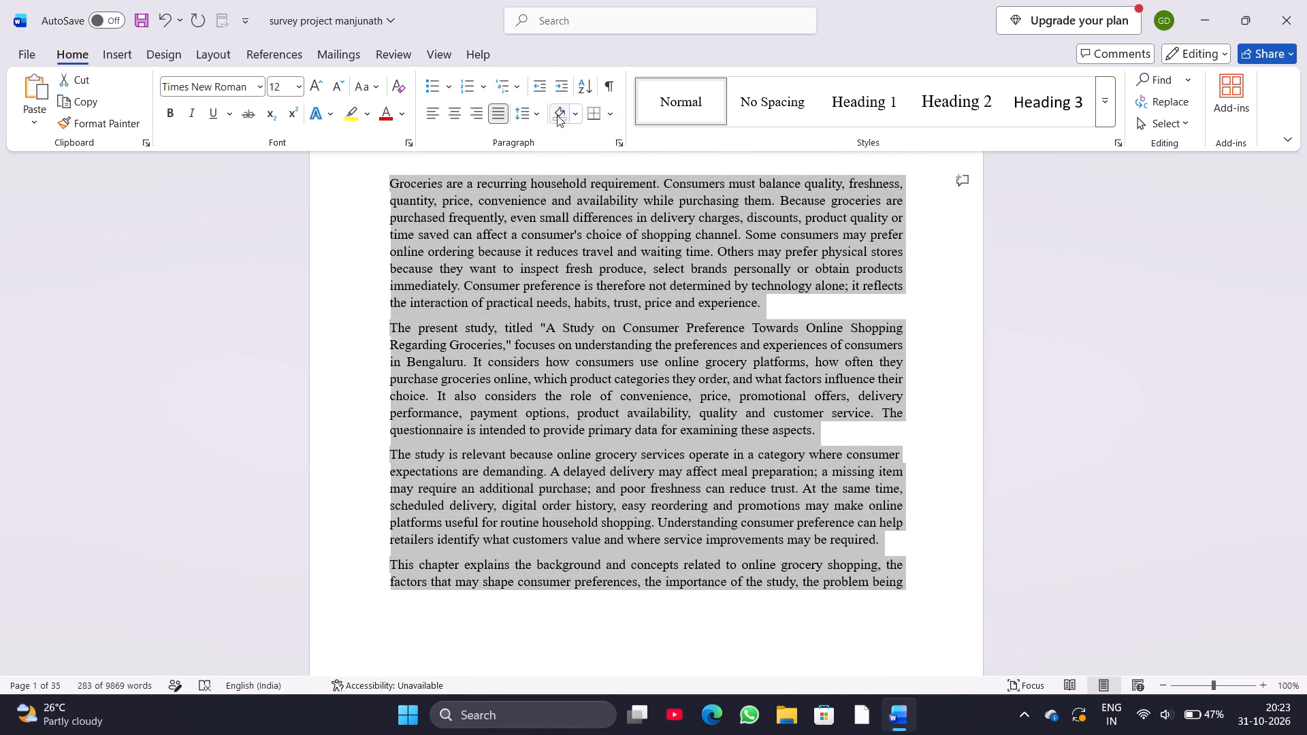
left_click(540, 114)
left_click(549, 181)
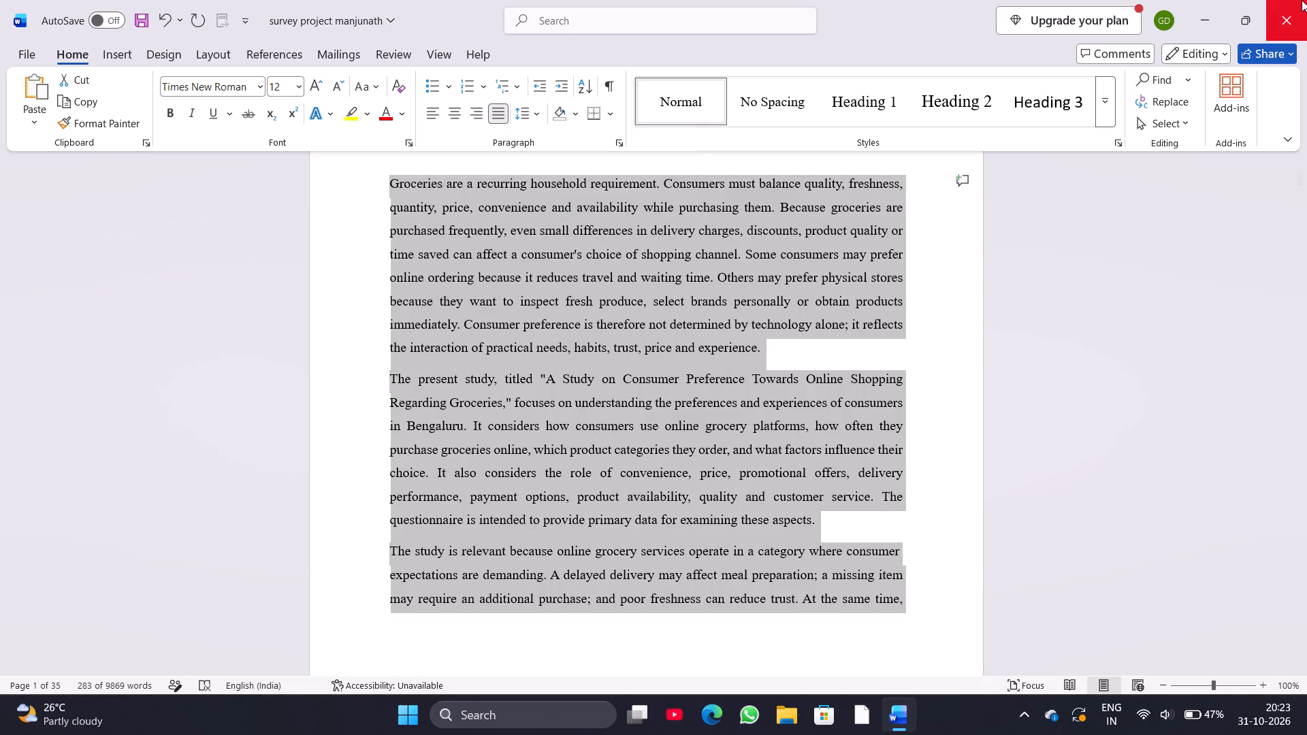
Turn on AutoSave by uploading the document to OneDrive - Personal.
left_click(108, 18)
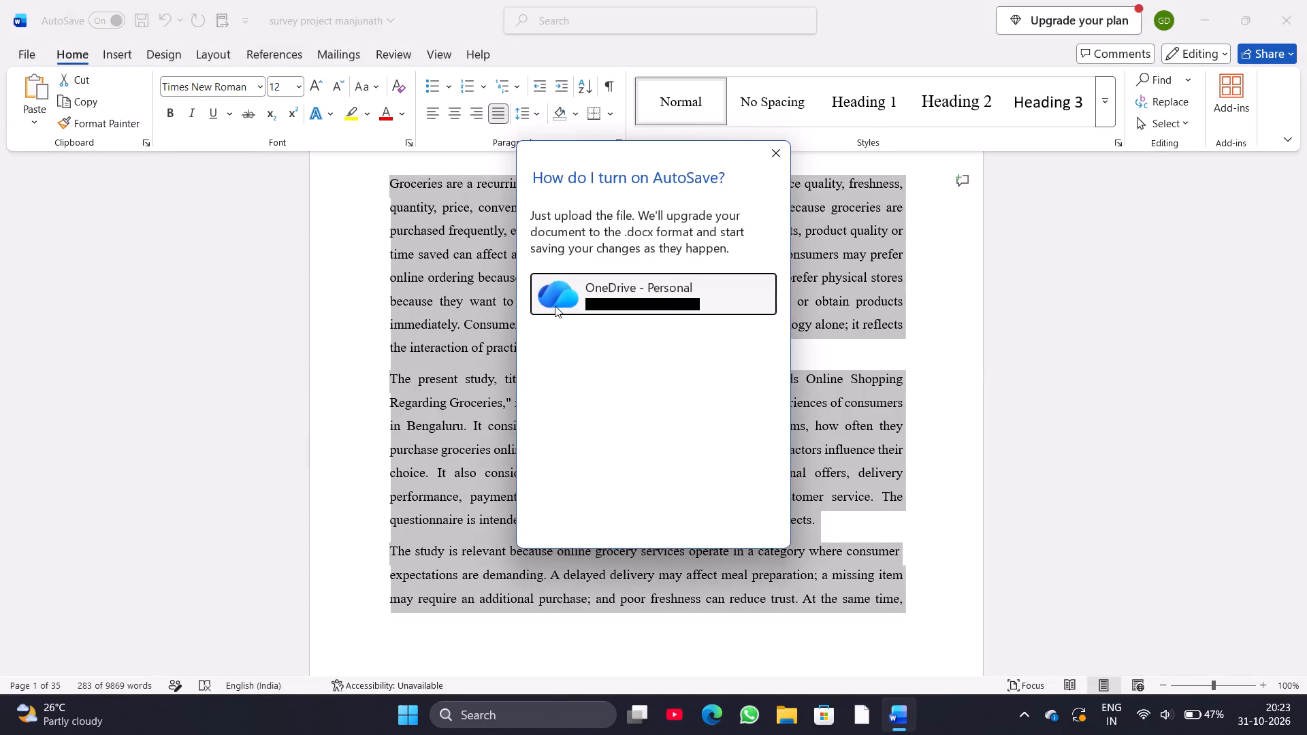
left_click(555, 306)
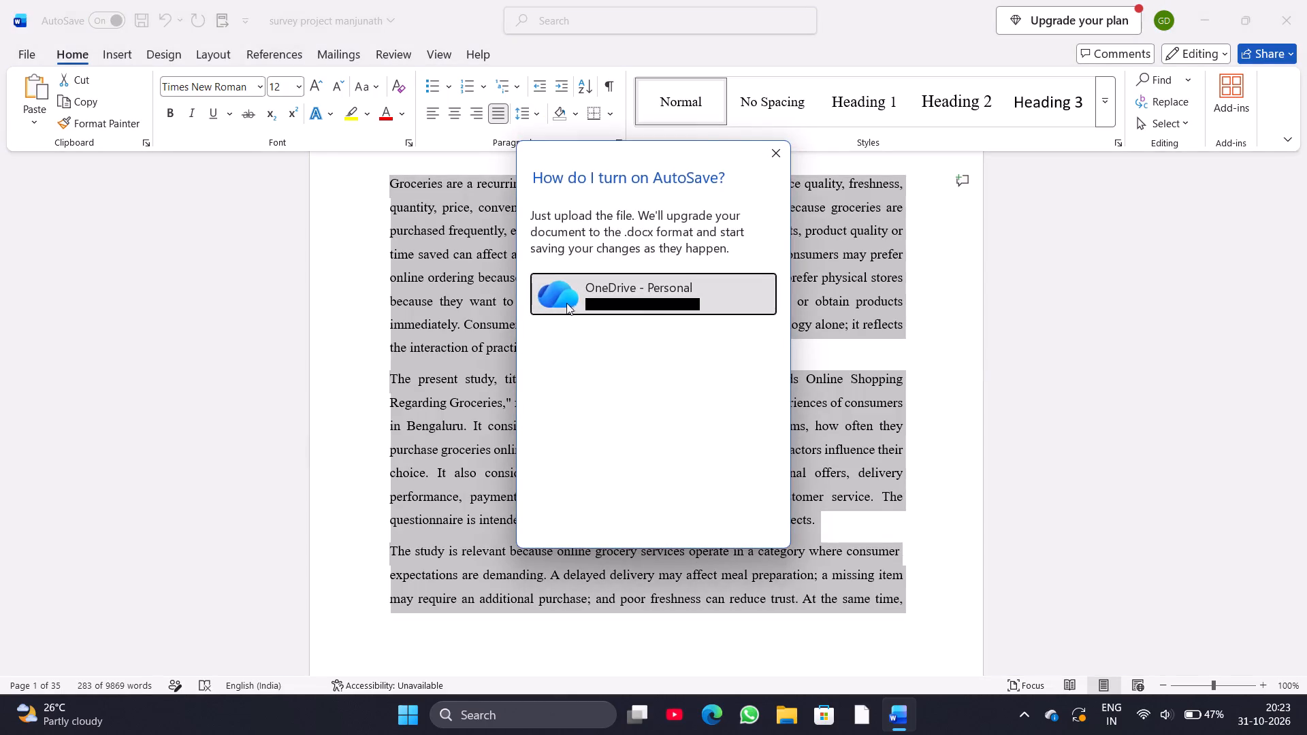
left_click(573, 301)
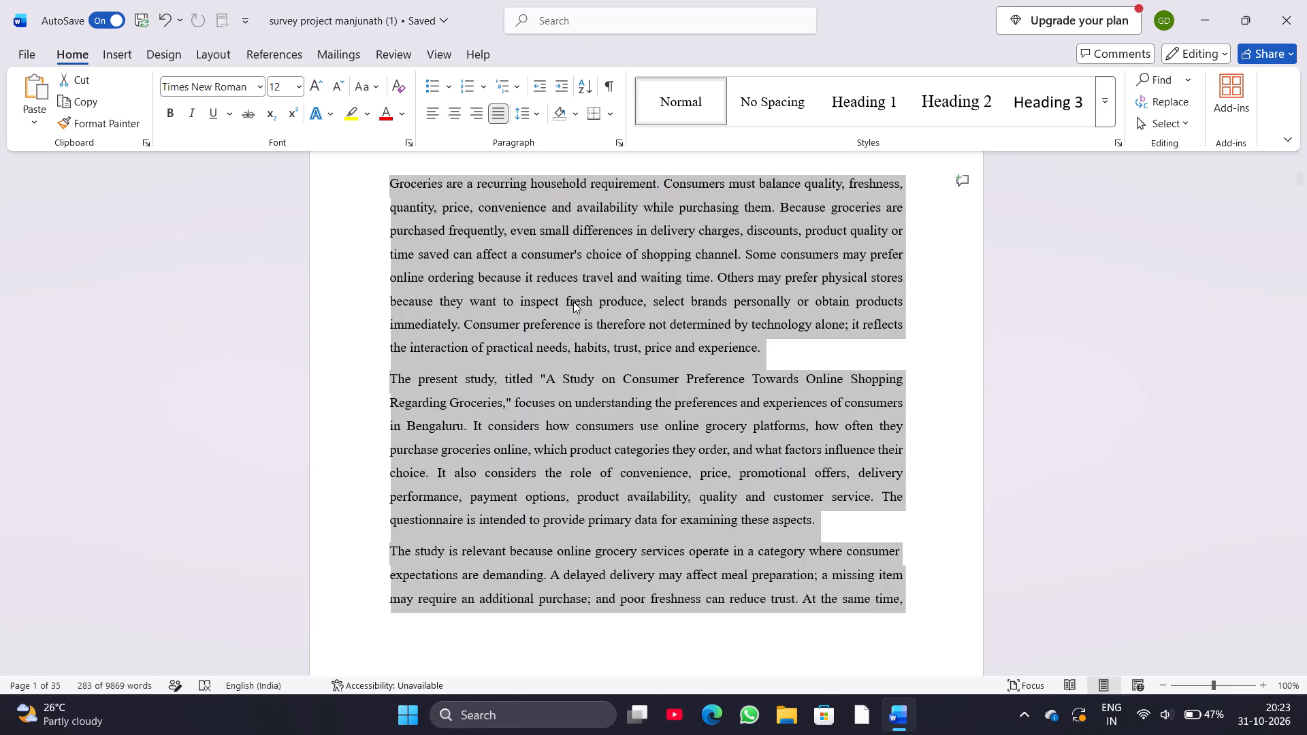
Insert a blank line after the section 1.1 paragraph beginning "Groceries are a recurring household requirement".
scroll(573, 301, "down", 1)
scroll(573, 301, "up", 3)
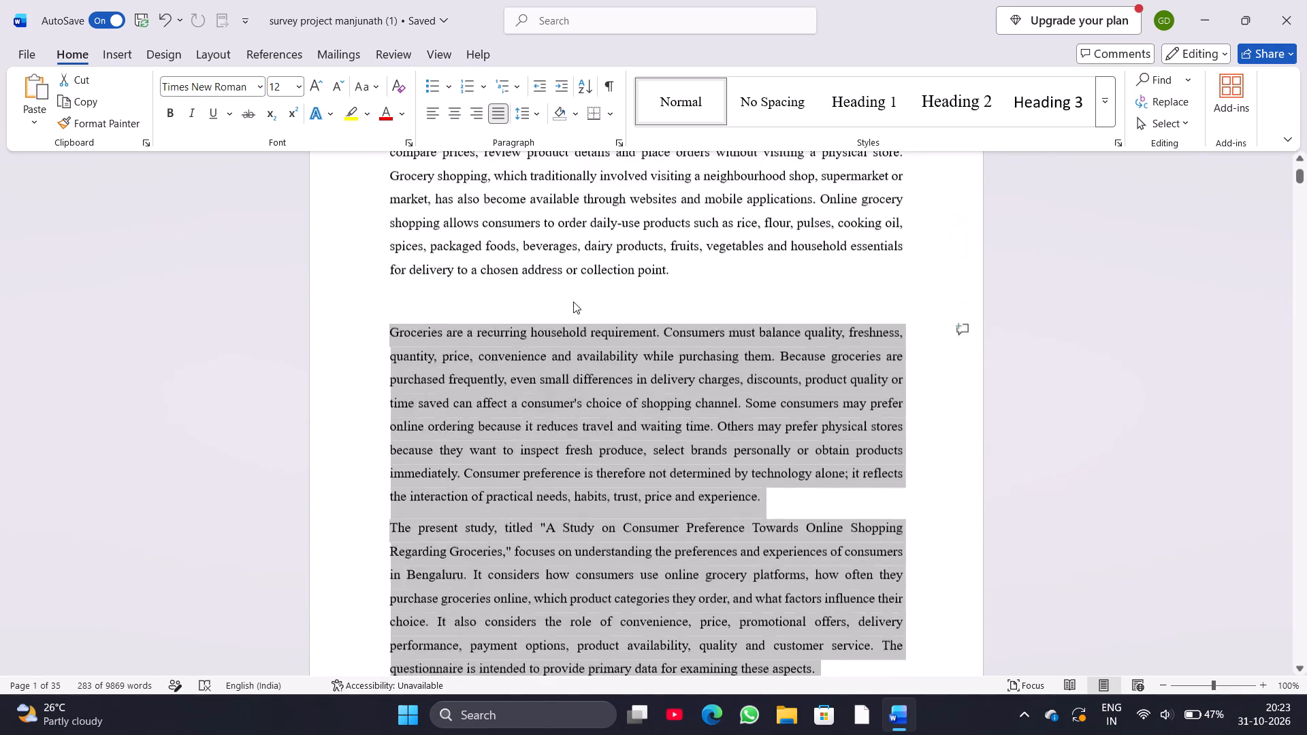
scroll(573, 301, "up", 1)
scroll(573, 301, "down", 3)
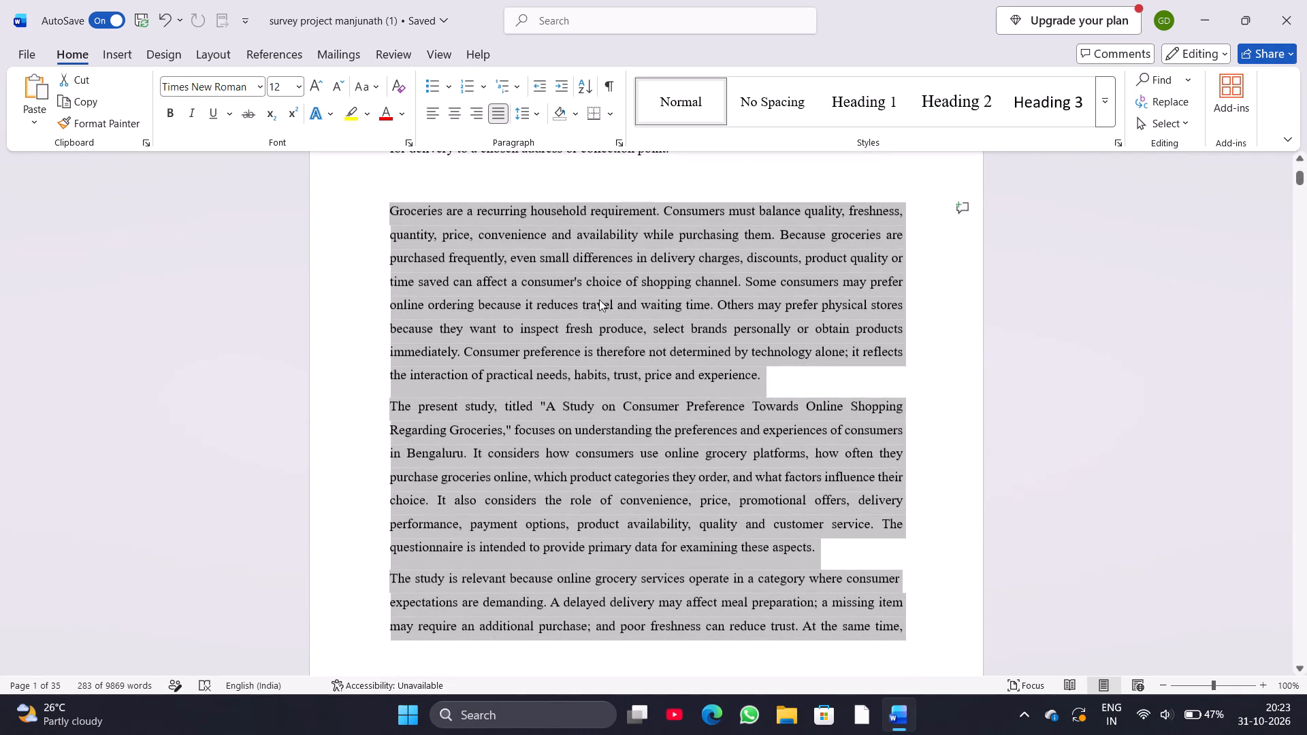
left_click(755, 377)
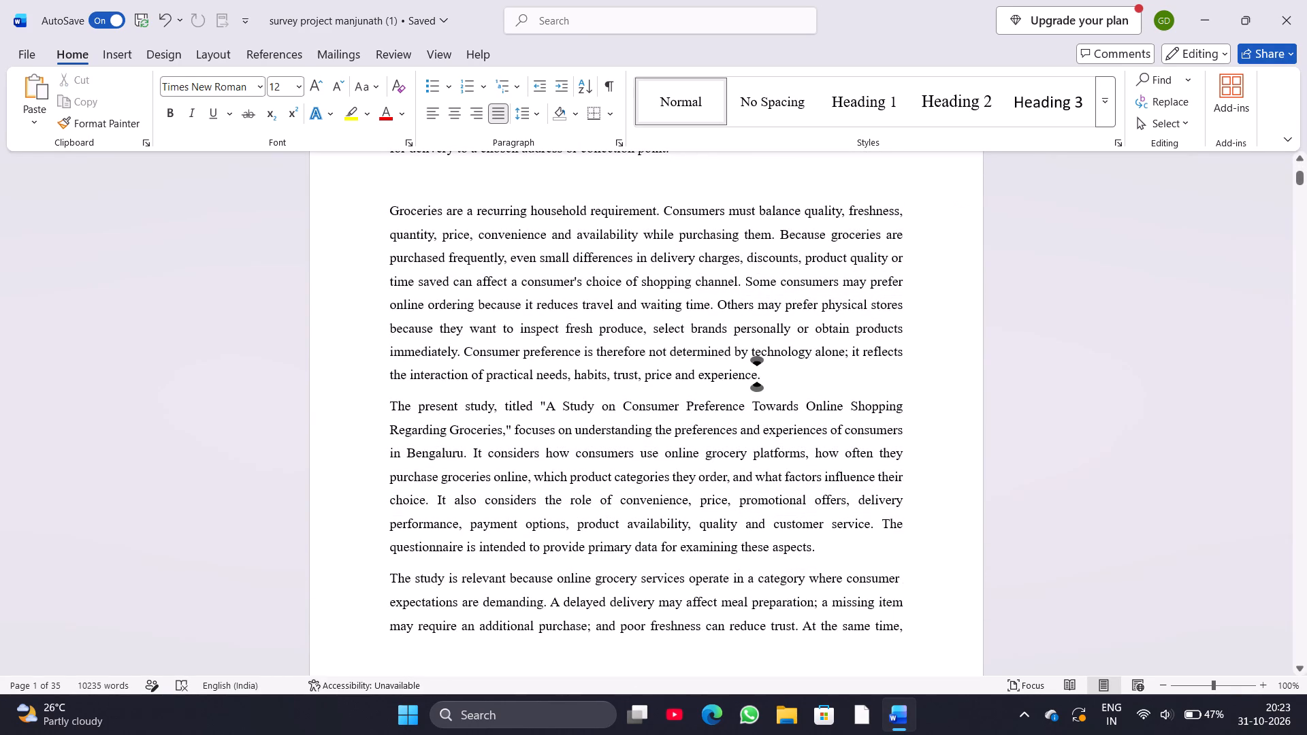
left_click(777, 386)
key("Return")
Delete the "This chapter explains the background and concepts" paragraph above the 1.2 MEANING OF ONLINE SHOPPING heading.
scroll(777, 386, "down", 3)
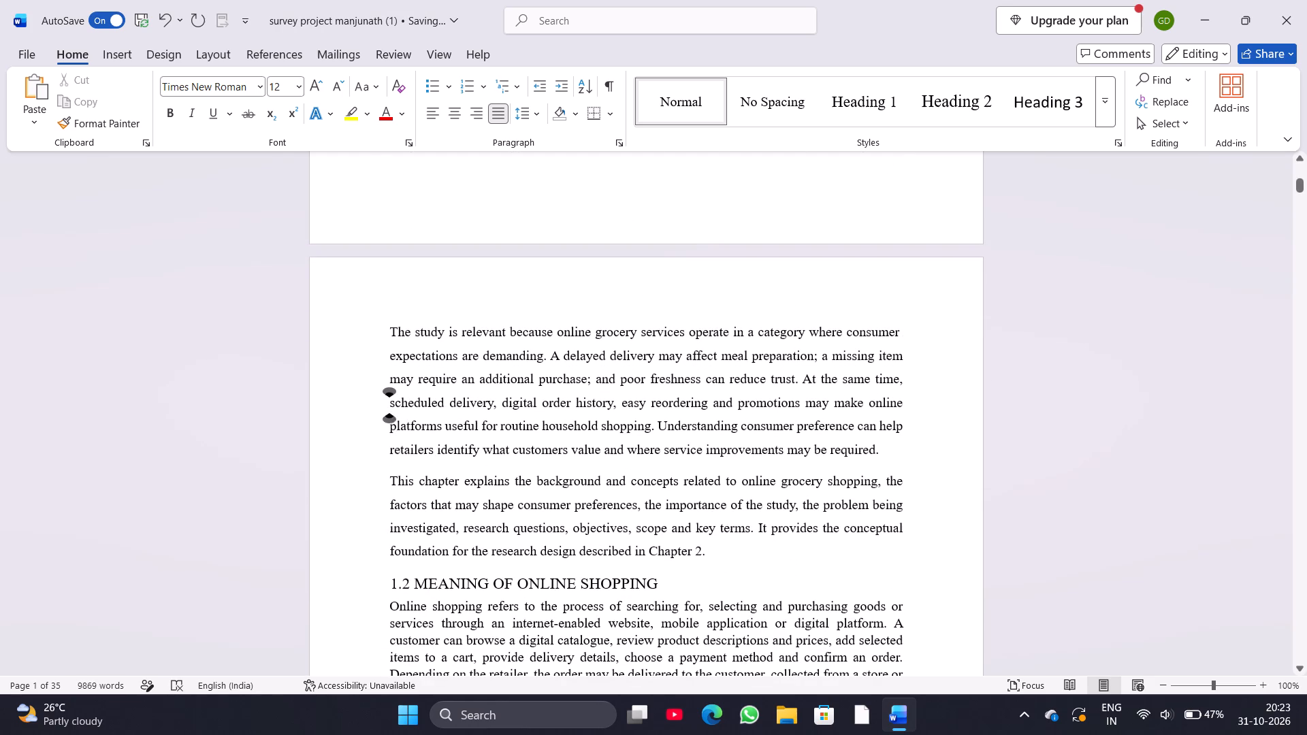
scroll(777, 386, "down", 2)
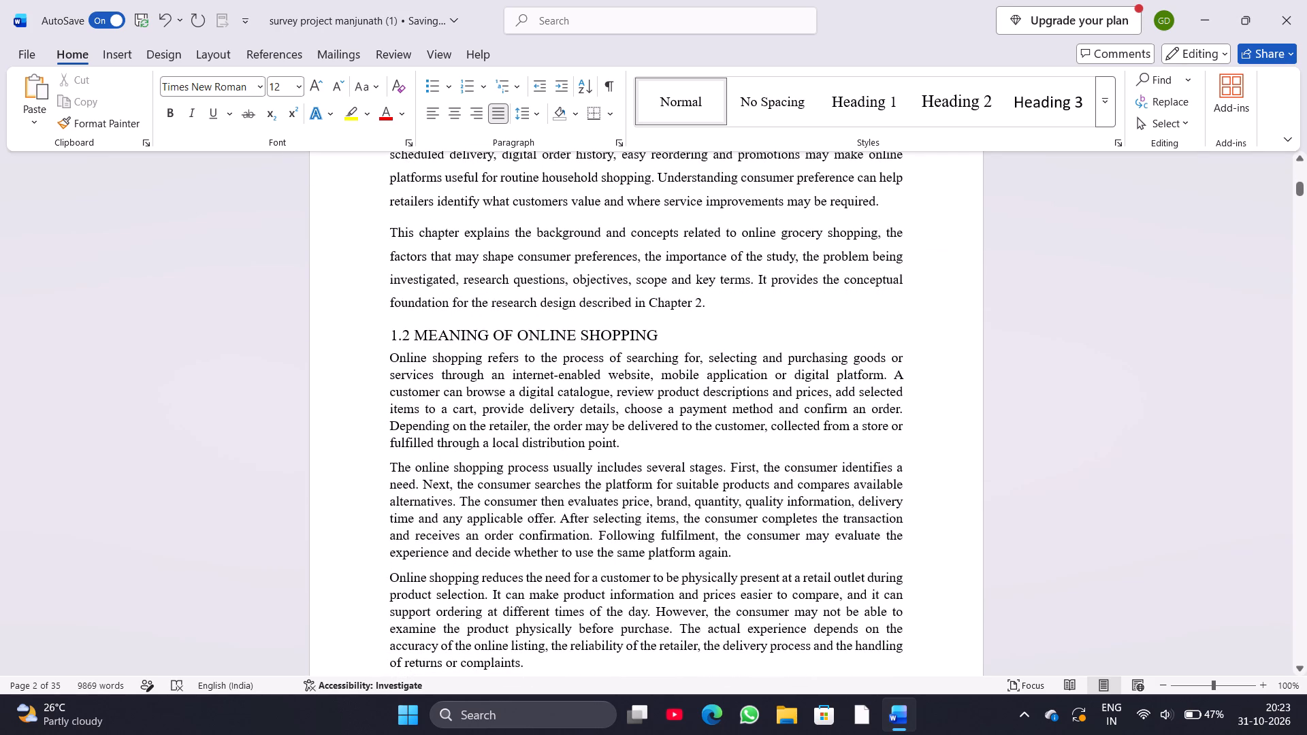
left_click_drag(388, 241, 653, 336)
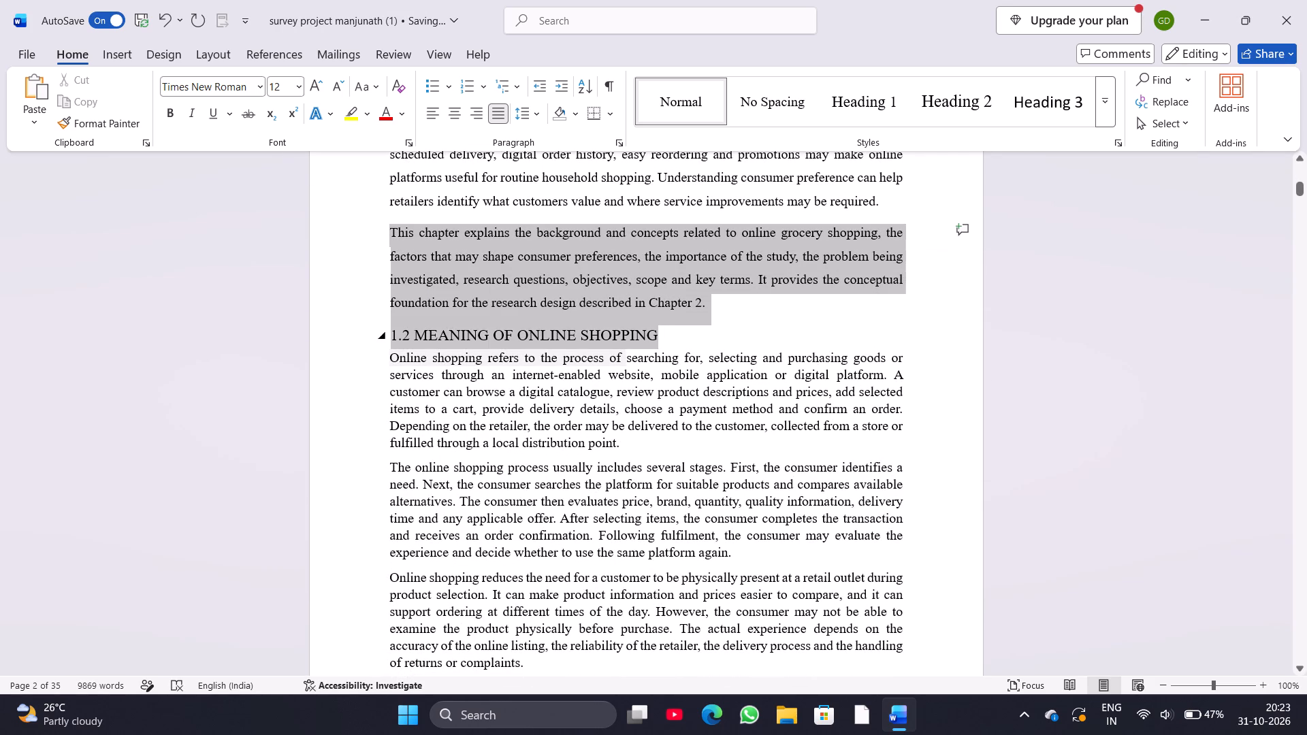
left_click_drag(653, 336, 728, 300)
key("Delete")
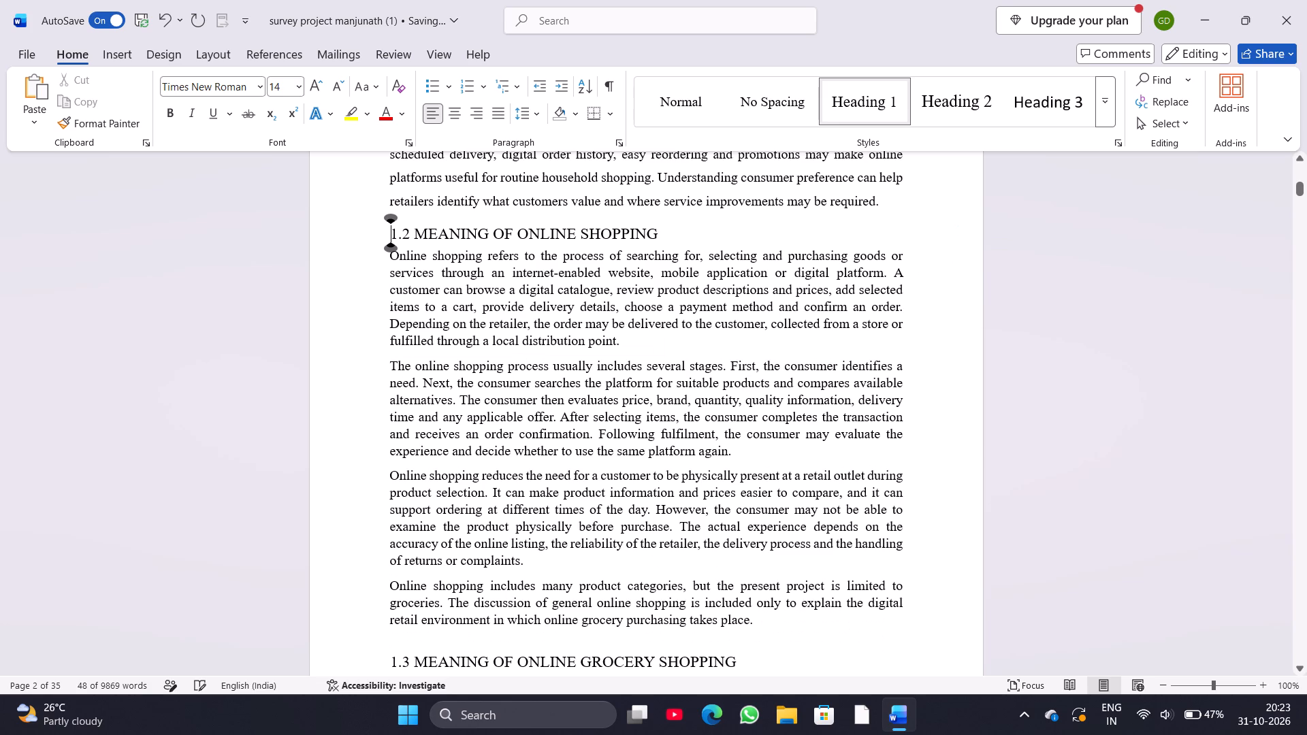
Set 1.5 line spacing from the 1.2 MEANING OF ONLINE SHOPPING heading through the "Online shopping includes many product categories" paragraph.
left_click_drag(415, 237, 485, 310)
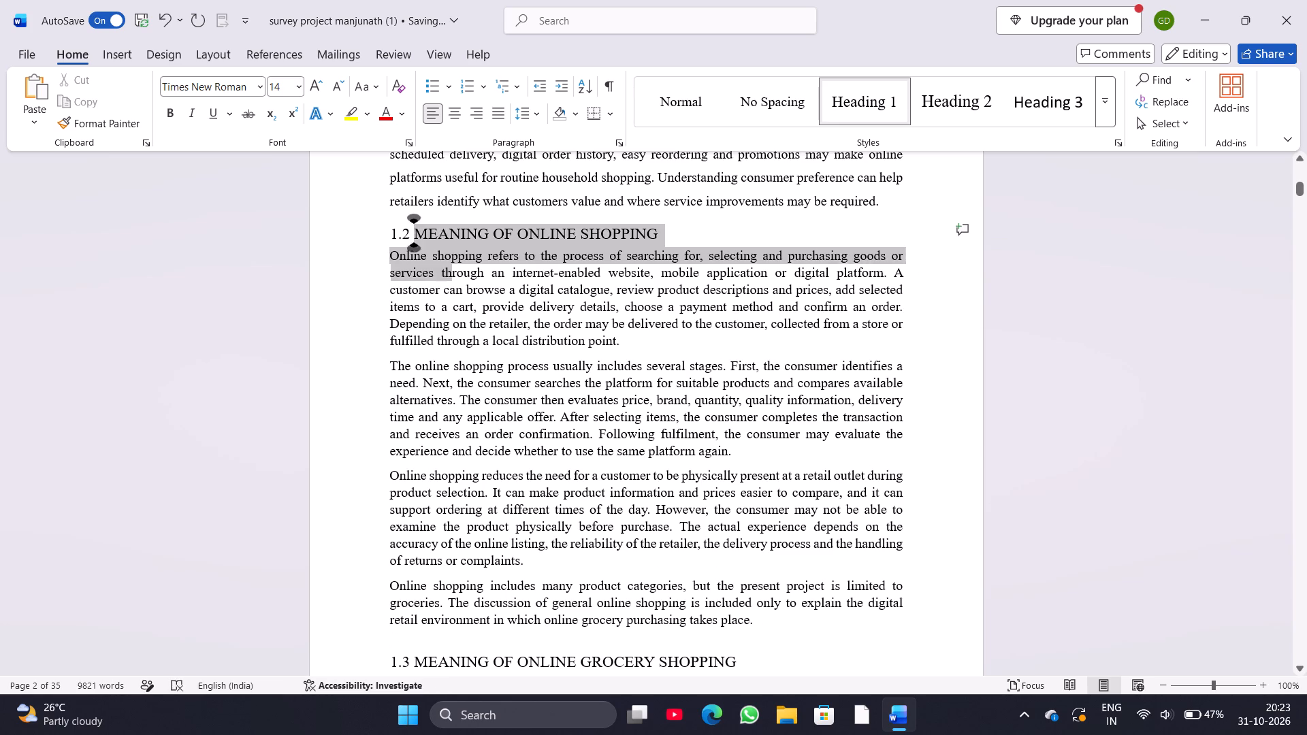
left_click_drag(485, 310, 747, 619)
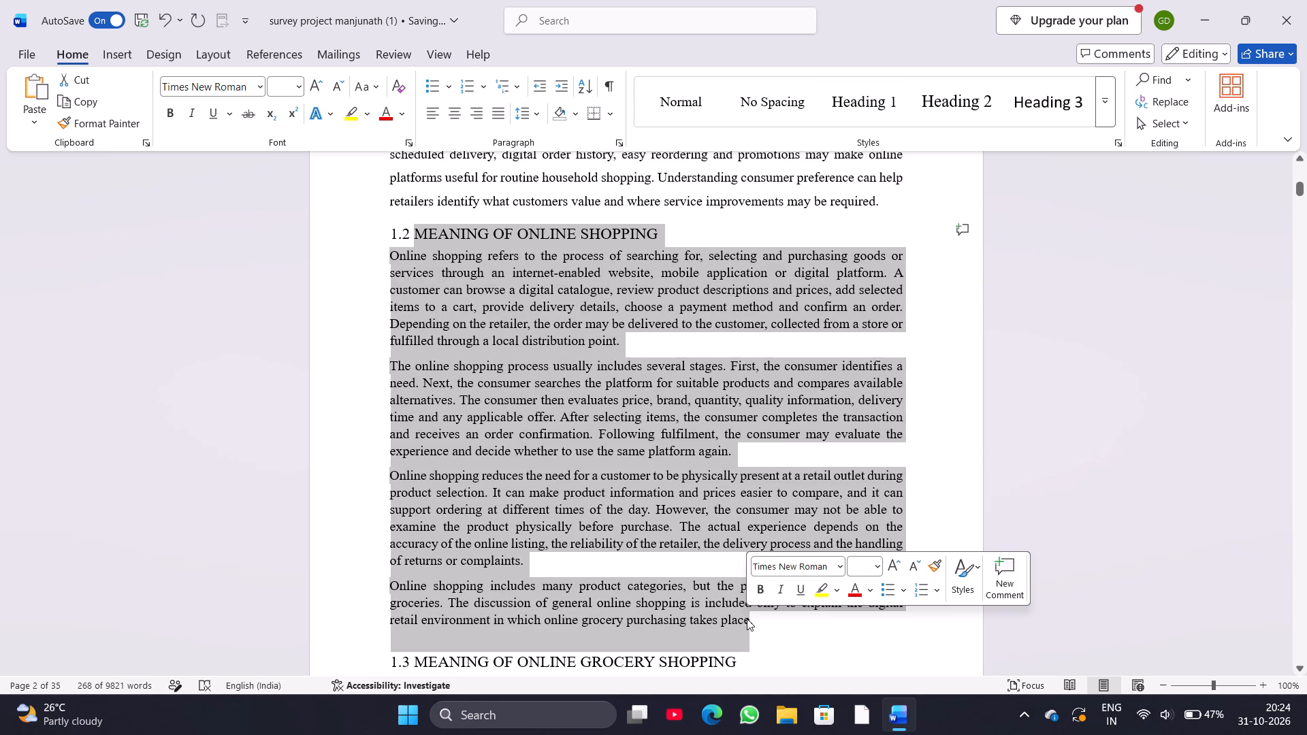
left_click(527, 110)
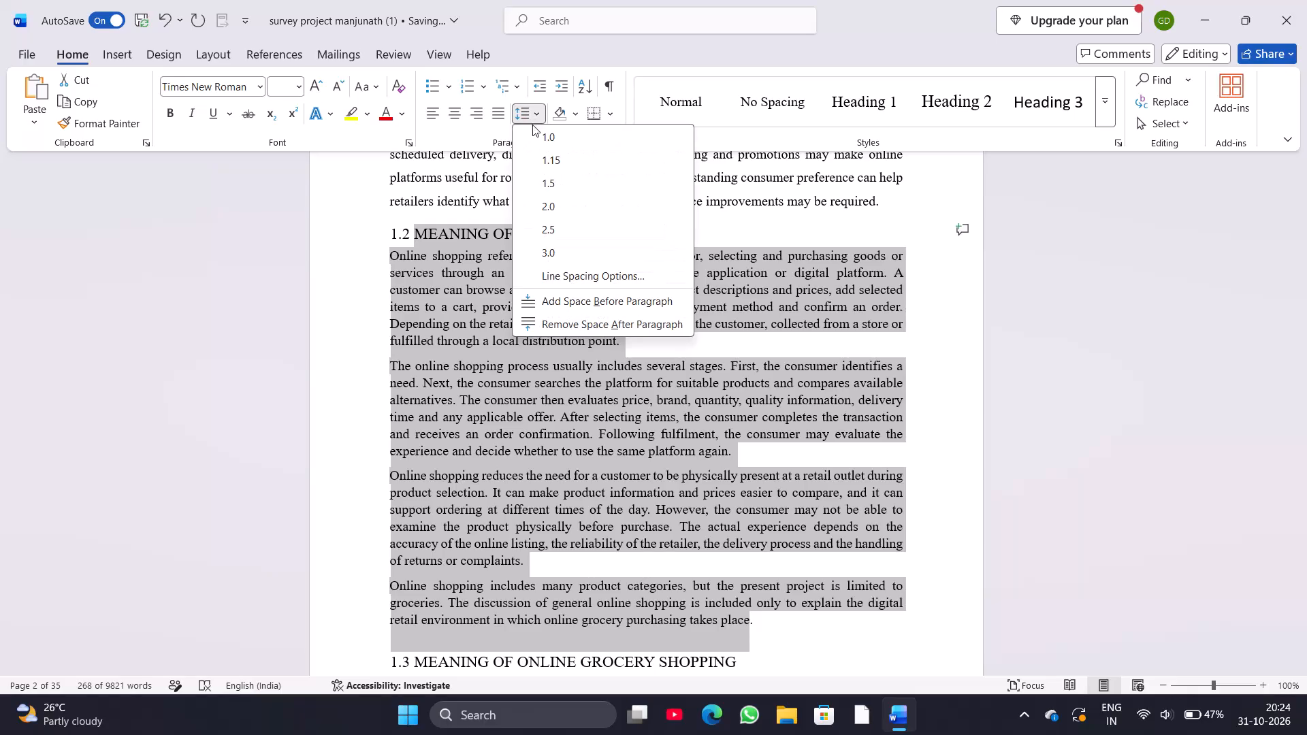
left_click(540, 191)
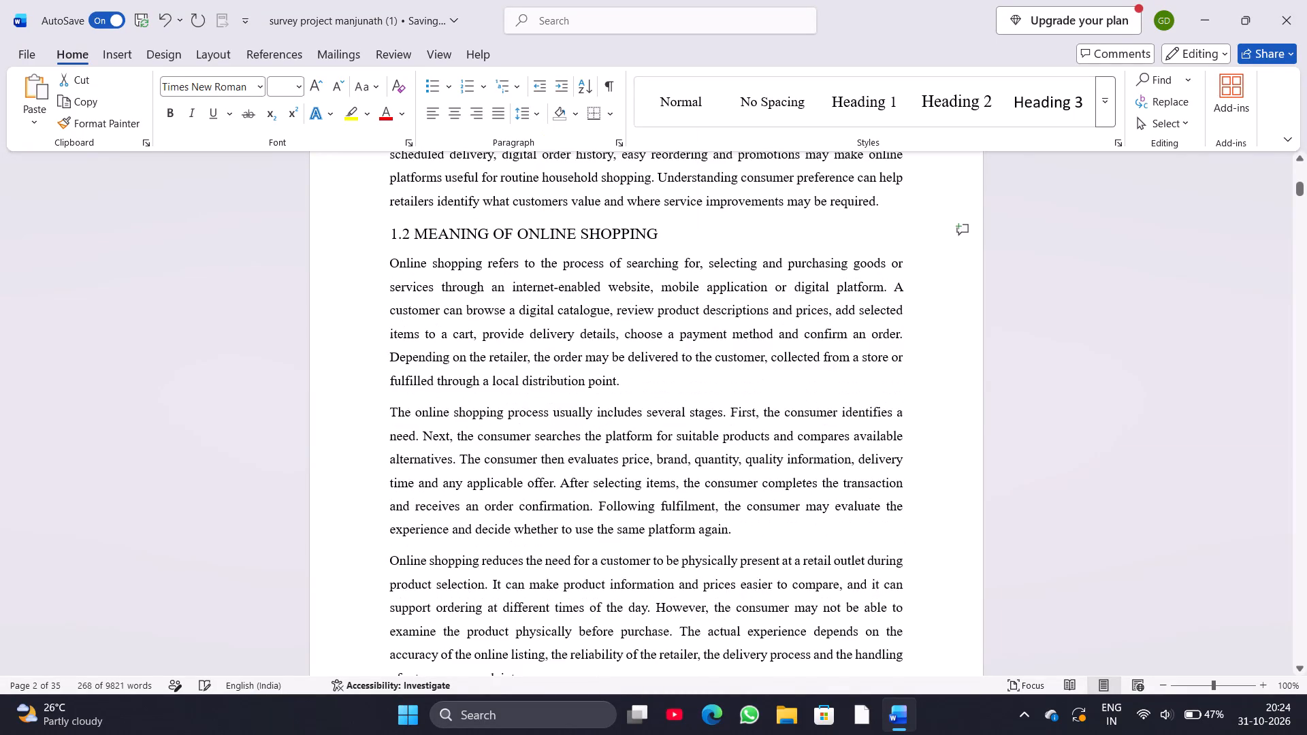
Insert a blank line before the 1.2 MEANING OF ONLINE SHOPPING heading and another after that section's first paragraph.
left_click(892, 199)
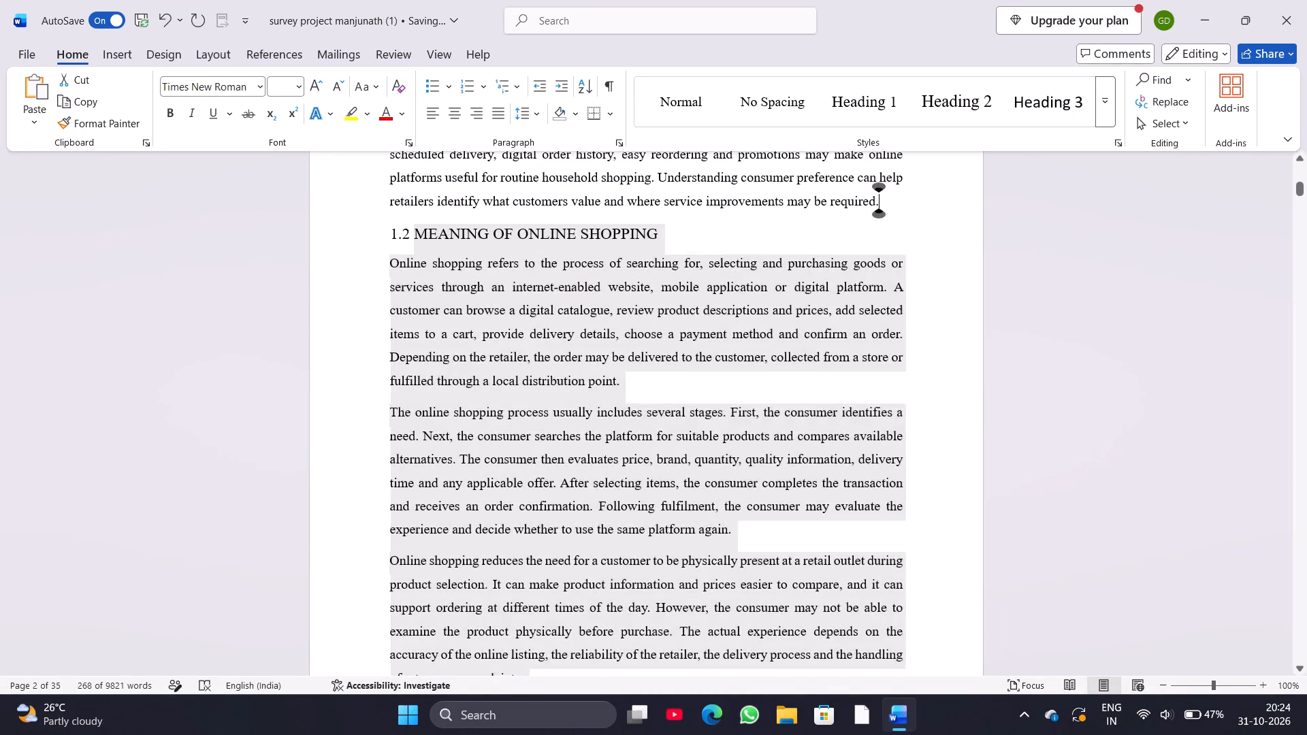
key("Return")
scroll(892, 199, "down", 3)
scroll(892, 199, "up", 1)
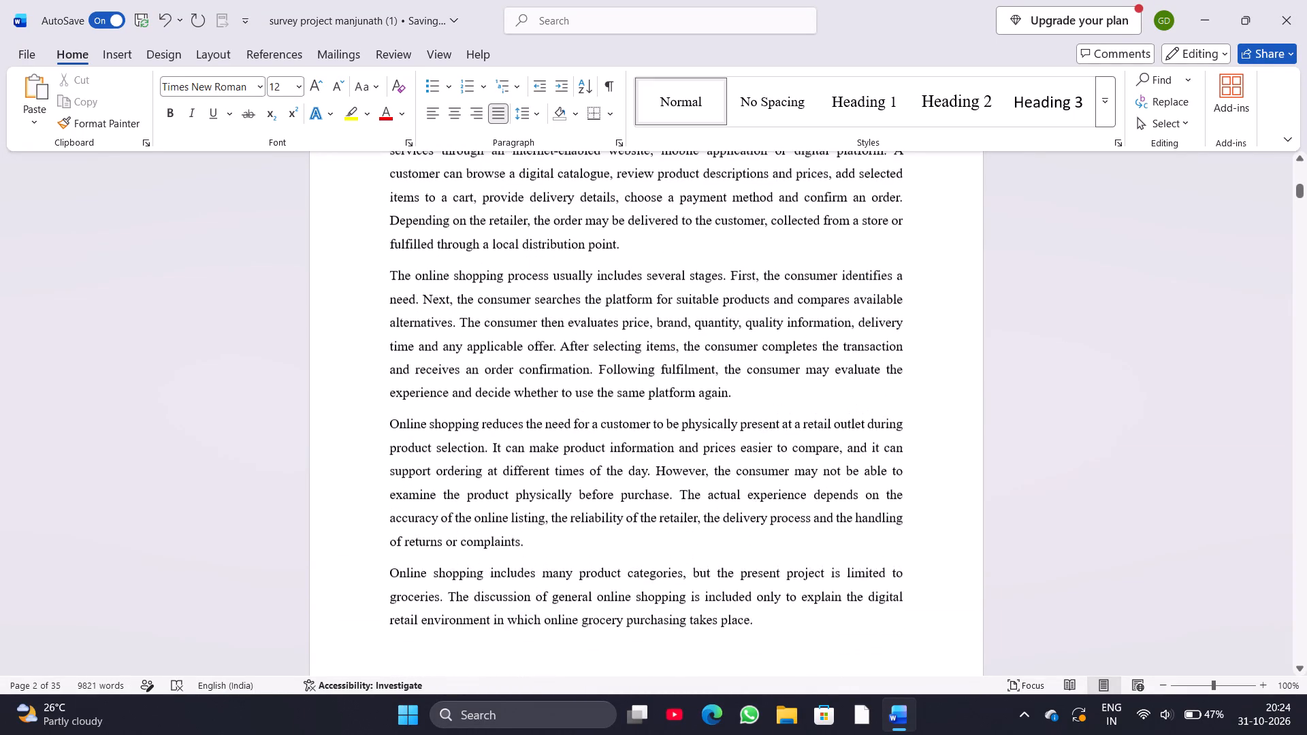
scroll(892, 199, "up", 1)
left_click(647, 273)
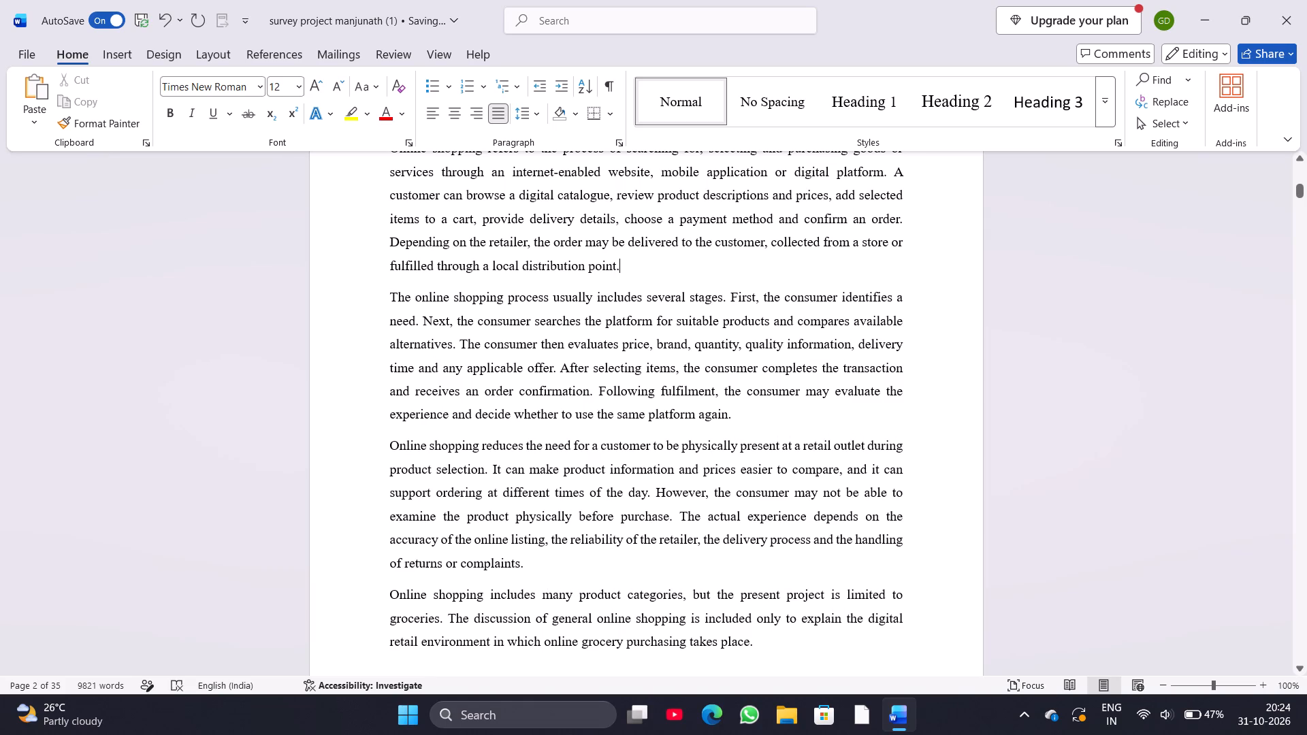
key("Return")
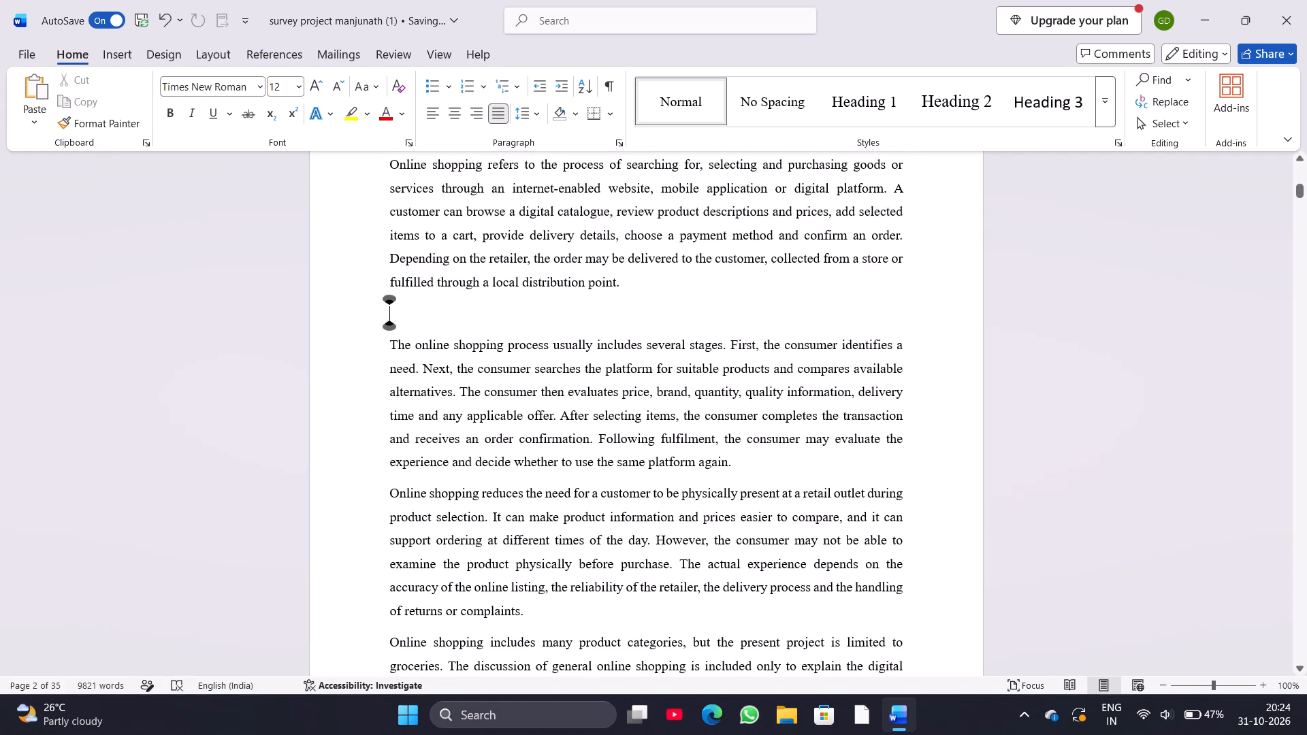
Delete the remaining section 1.2 paragraphs, from "The online shopping process usually includes several stages" through "Online shopping includes many product categories".
left_click(777, 472)
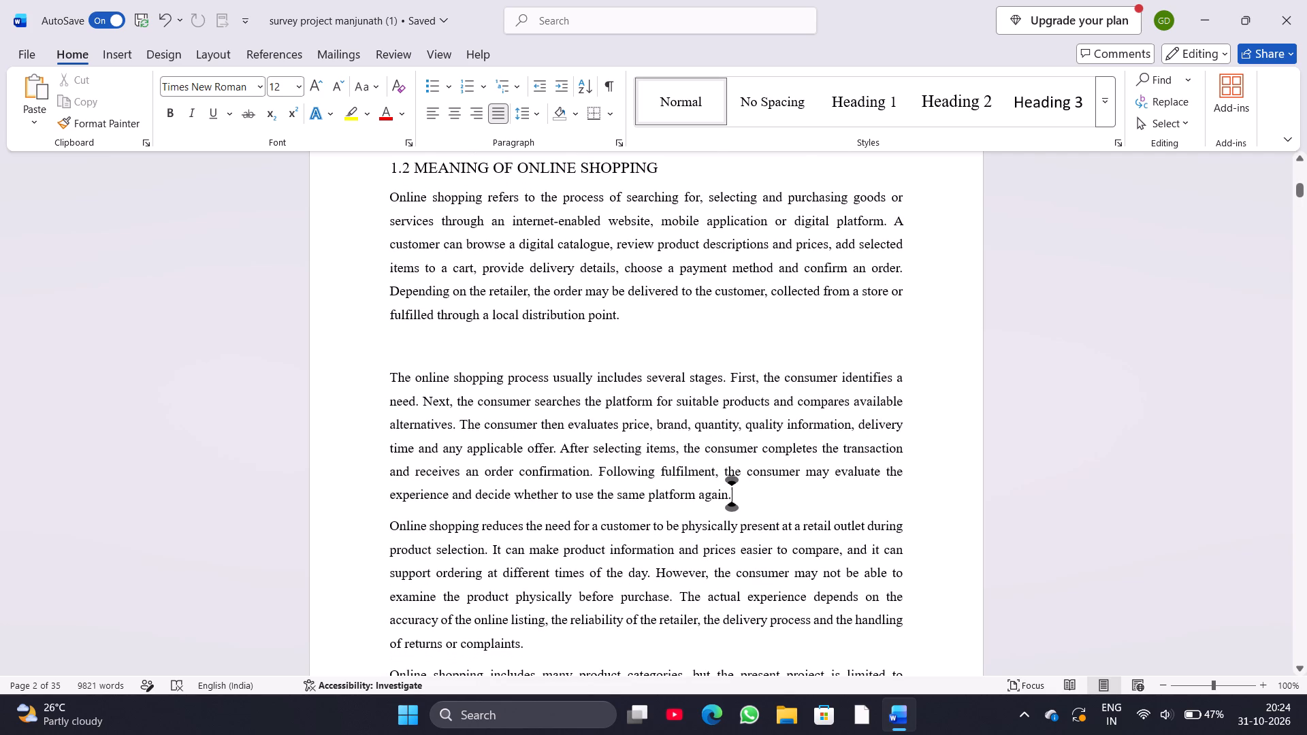
left_click_drag(387, 378, 613, 644)
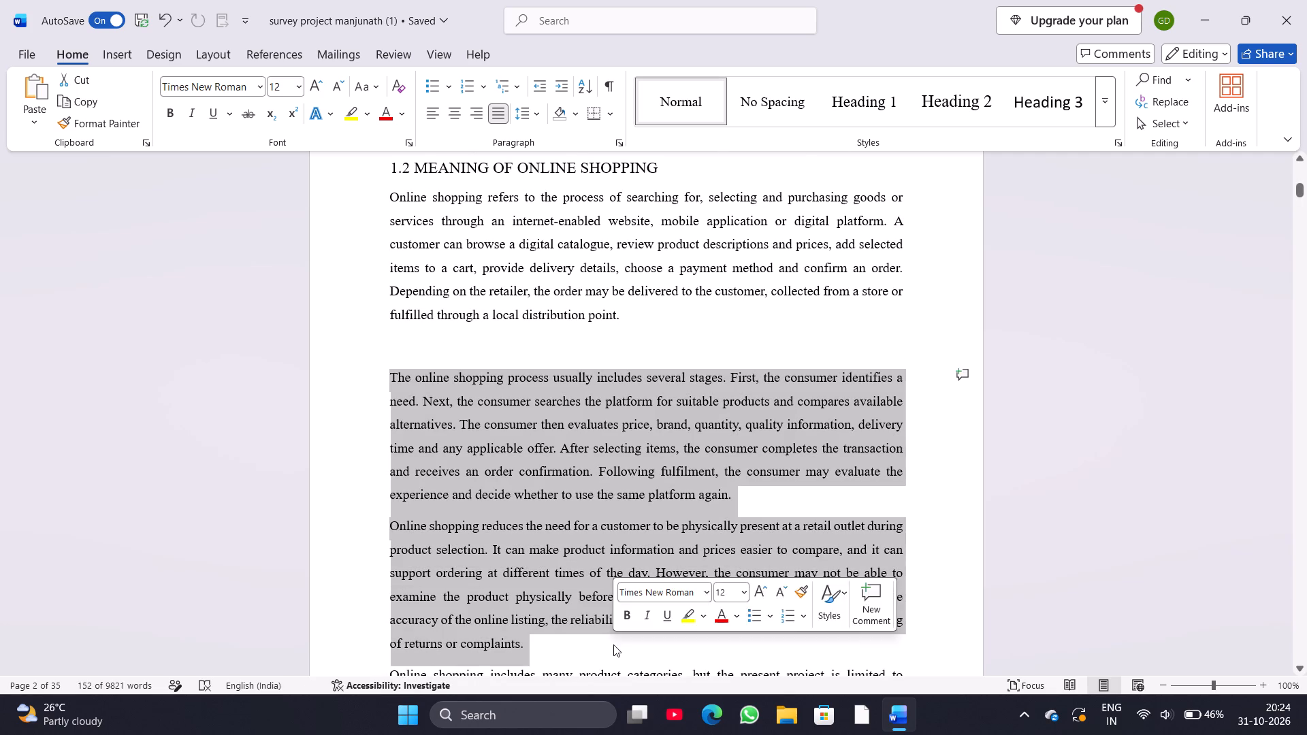
key("Delete")
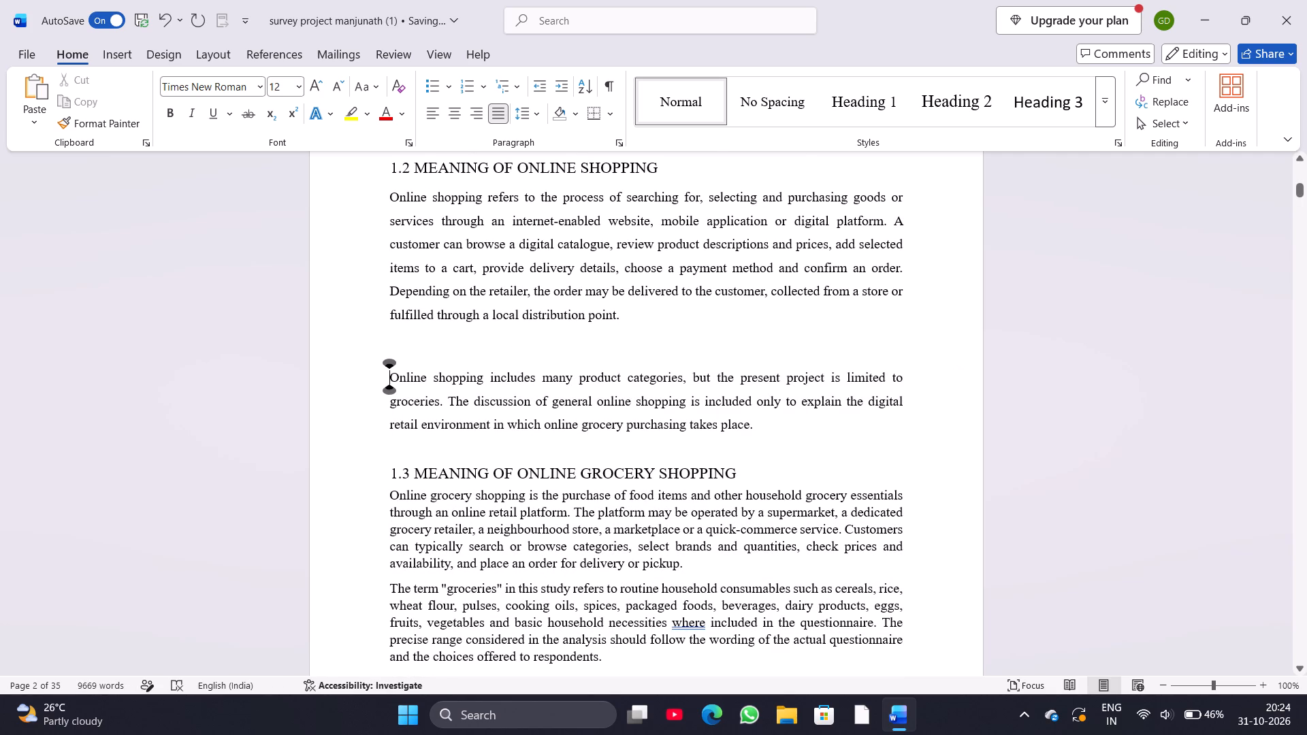
left_click_drag(381, 370, 1002, 395)
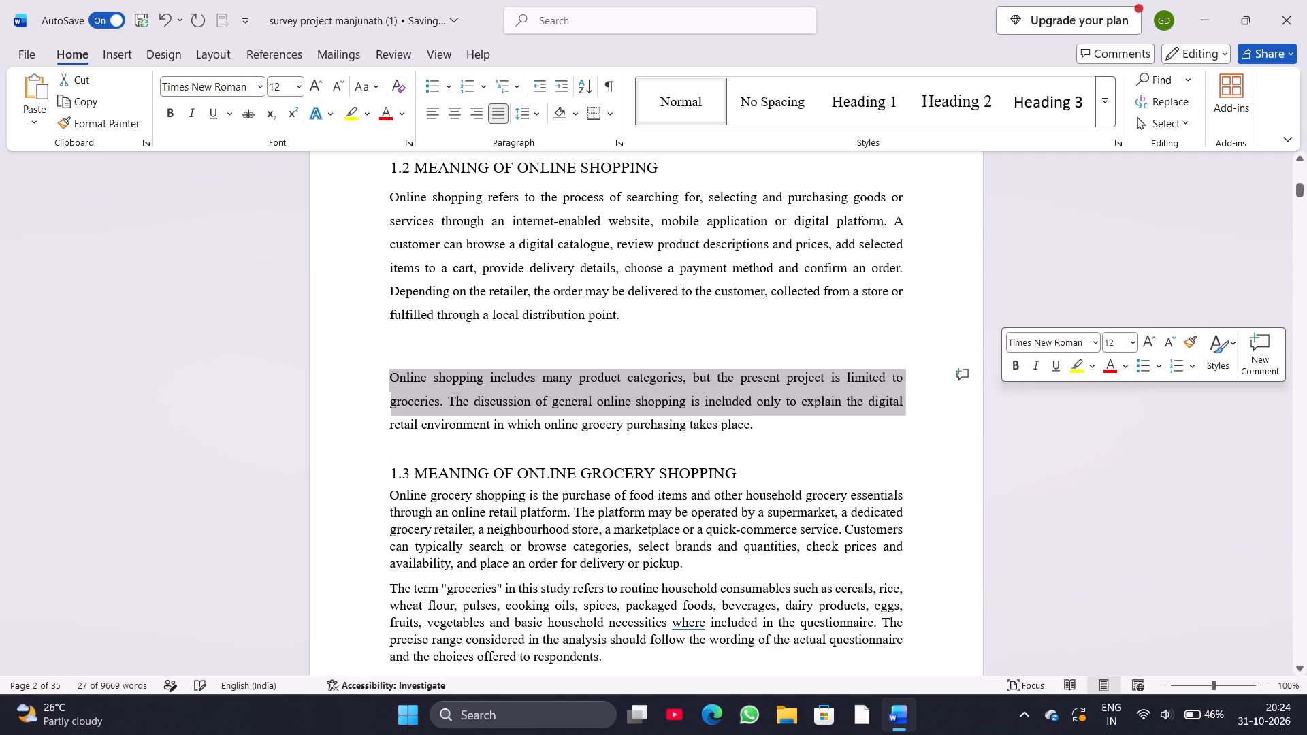
key("Delete")
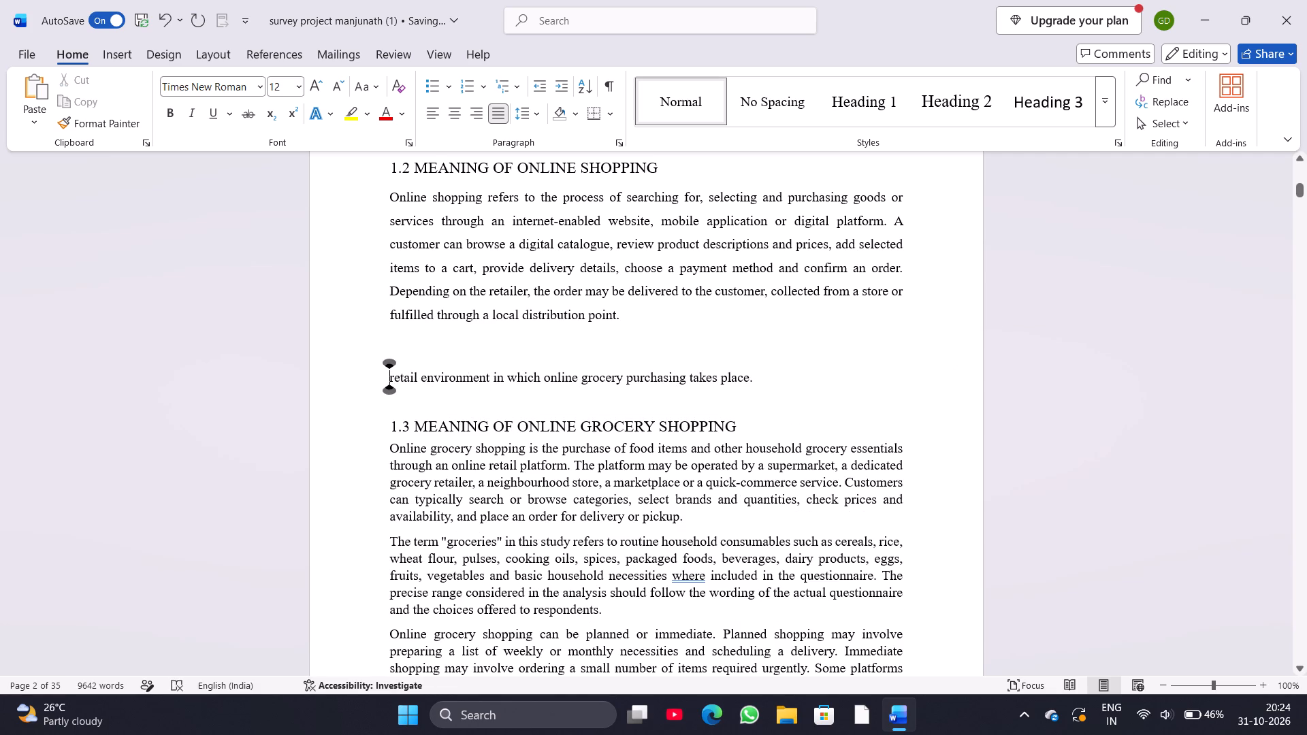
left_click_drag(385, 386, 848, 378)
key("Delete")
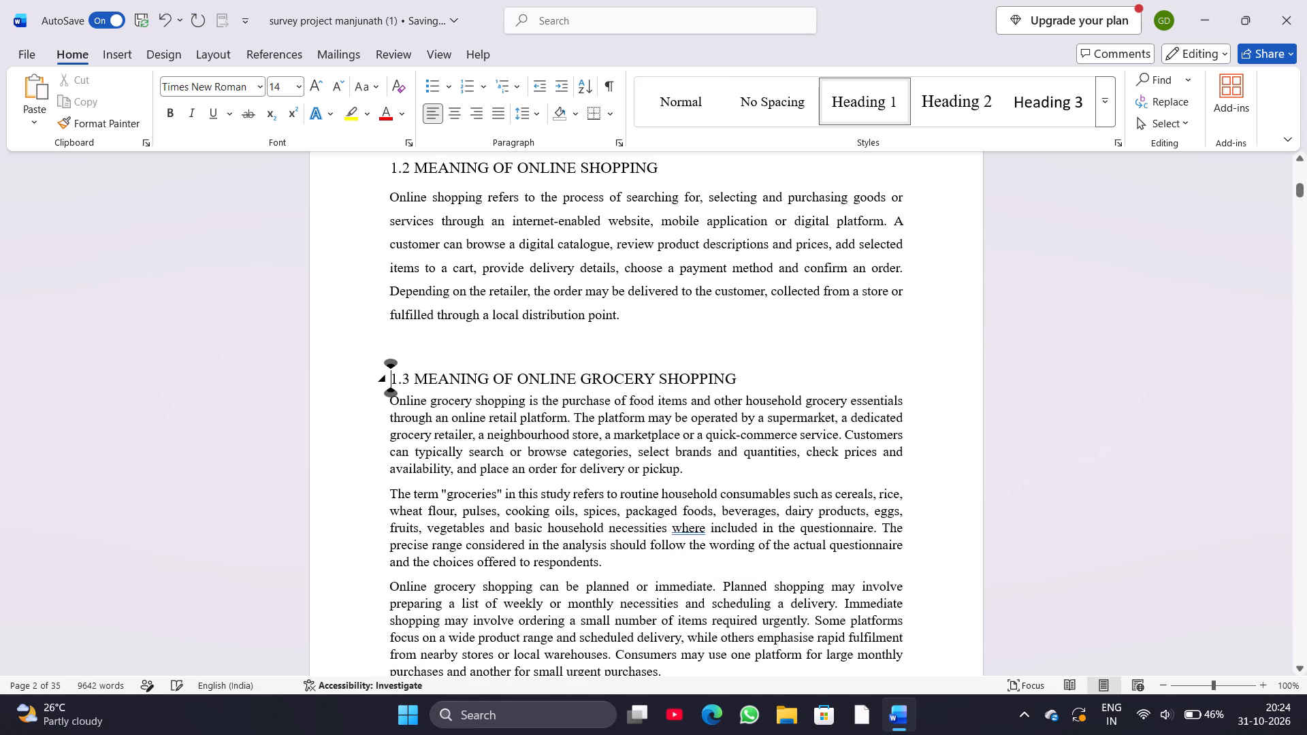
Set 1.5 line spacing from the 1.3 MEANING OF ONLINE GROCERY SHOPPING heading through "The grocery category has particular characteristics" paragraph.
scroll(757, 487, "down", 1)
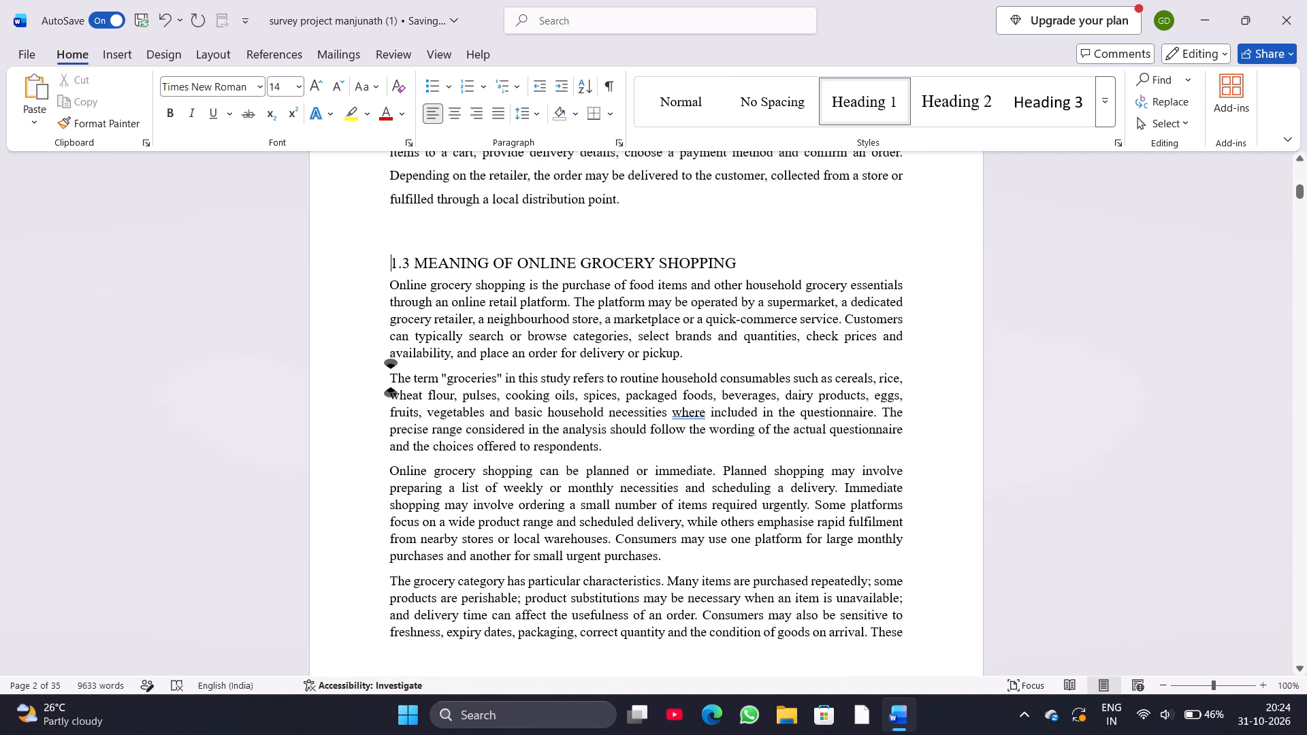
left_click_drag(412, 269, 603, 526)
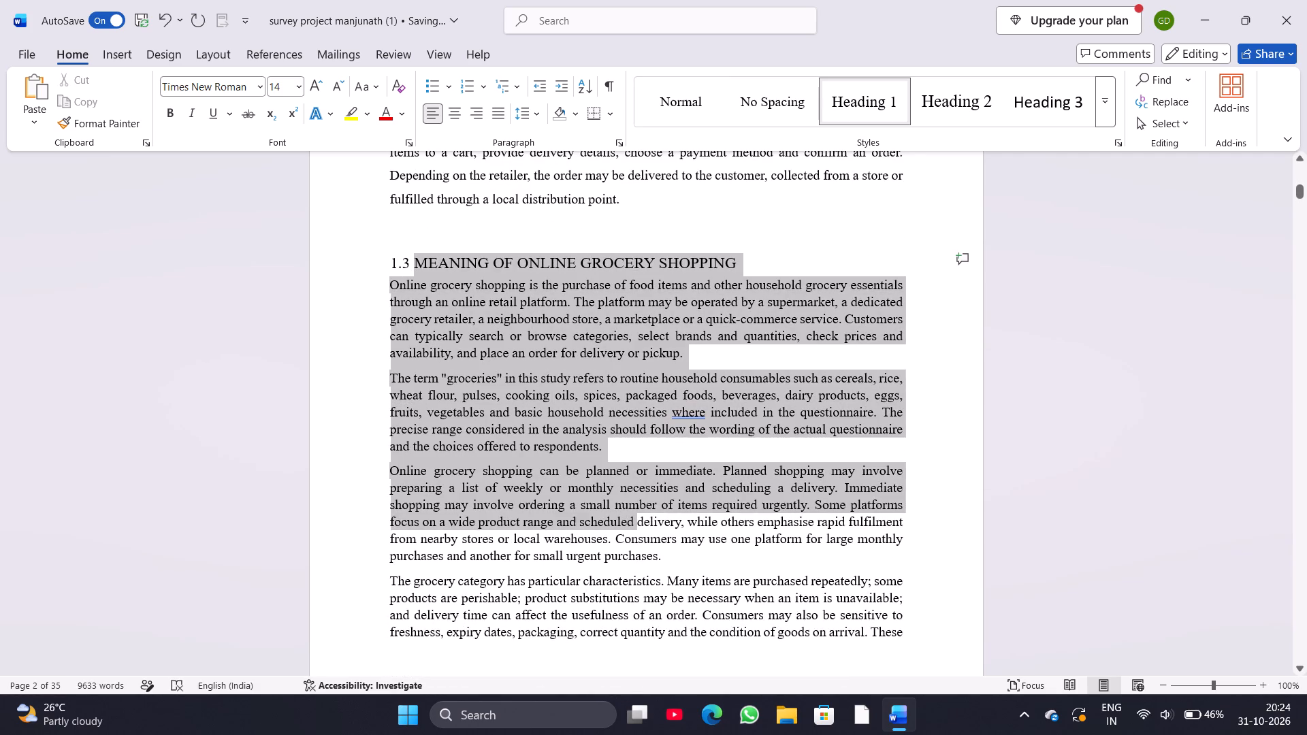
left_click_drag(603, 526, 959, 654)
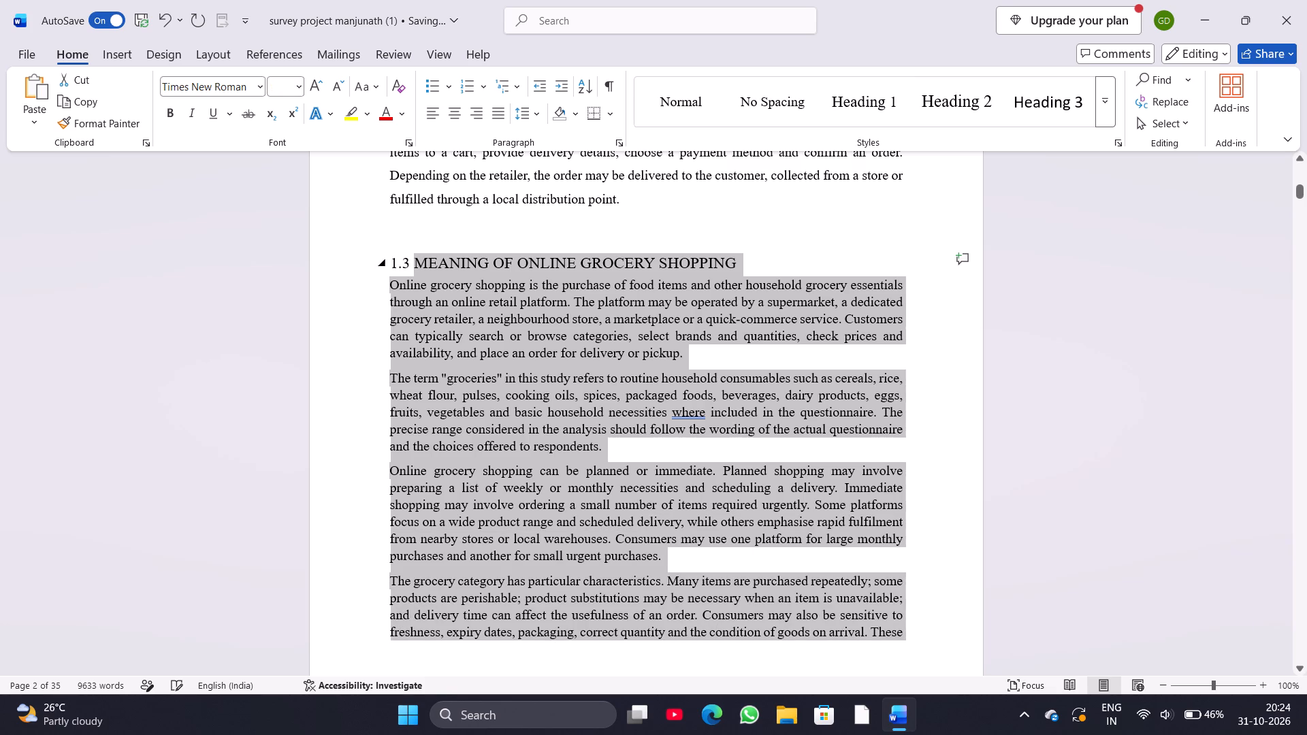
left_click(521, 114)
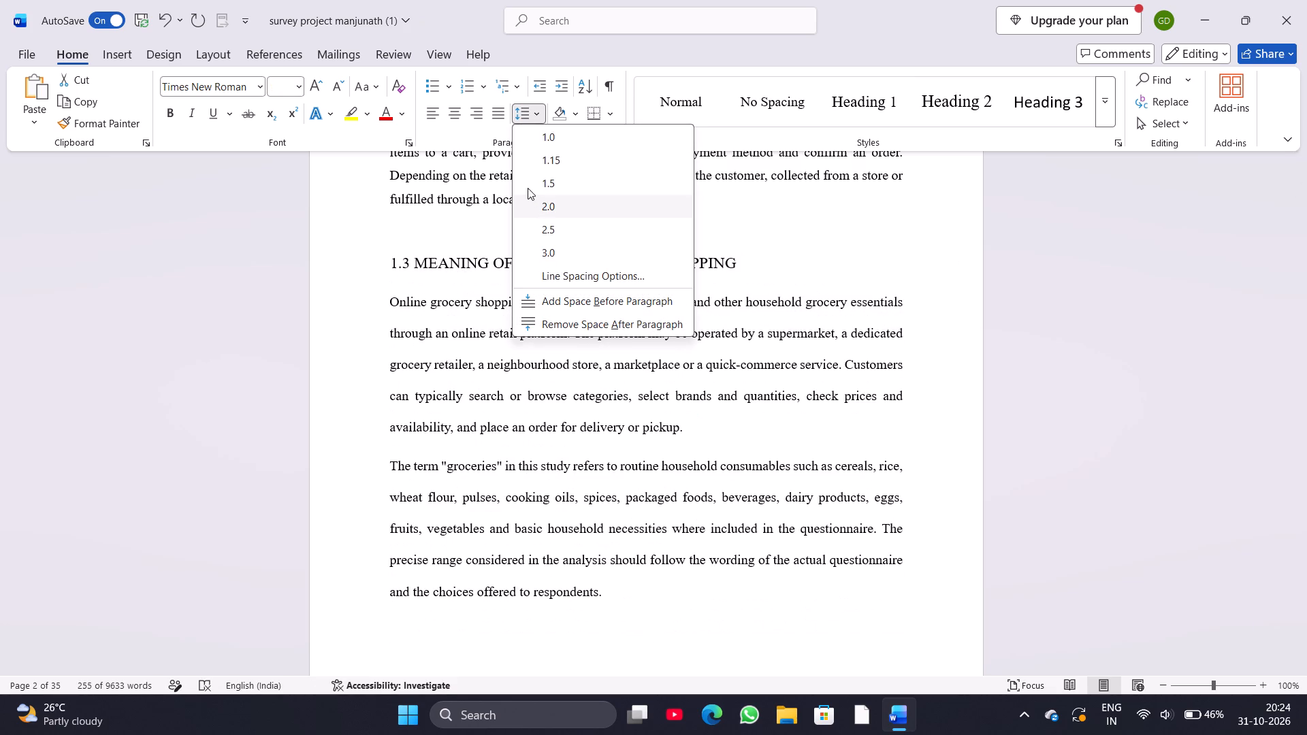
left_click(532, 184)
scroll(626, 307, "right", 1)
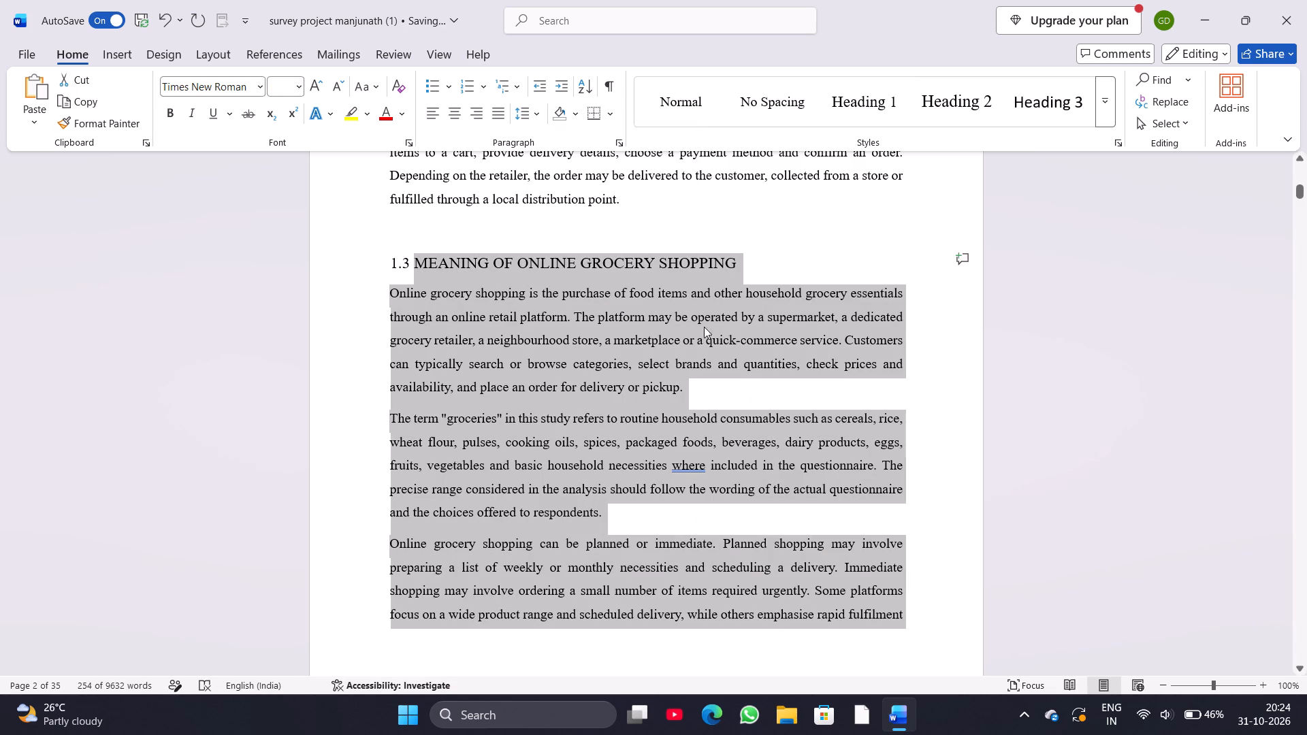
left_click(714, 390)
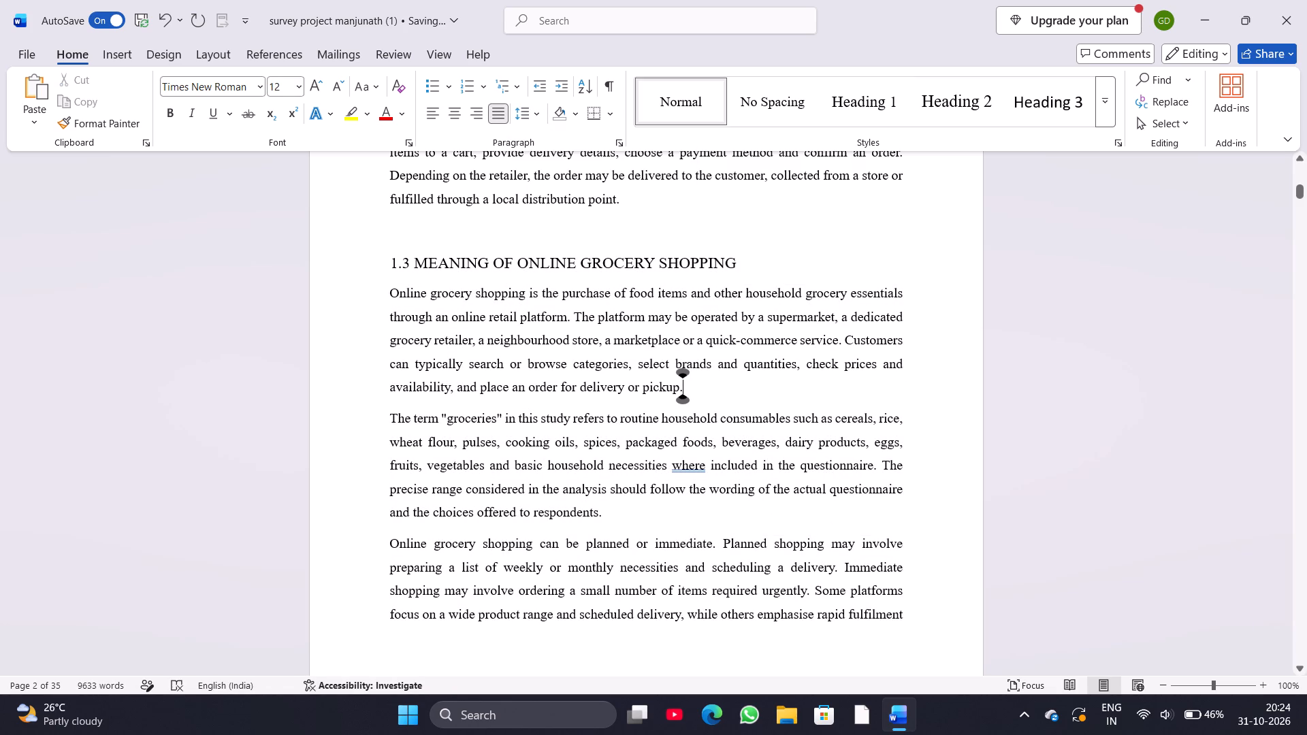
Delete the section 1.3 paragraphs from "Online grocery shopping can be planned or immediate" through "In this project, online grocery shopping is examined".
scroll(389, 416, "down", 1)
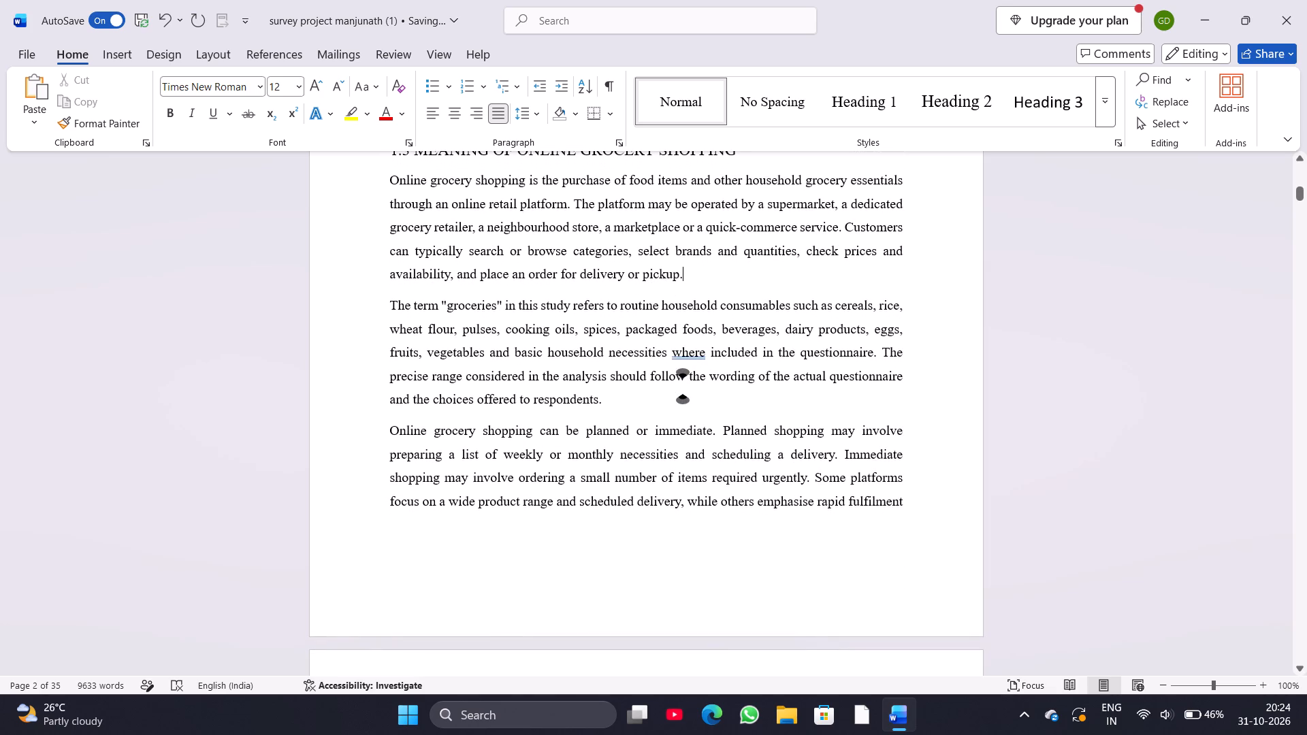
left_click_drag(383, 442, 909, 584)
key("Delete")
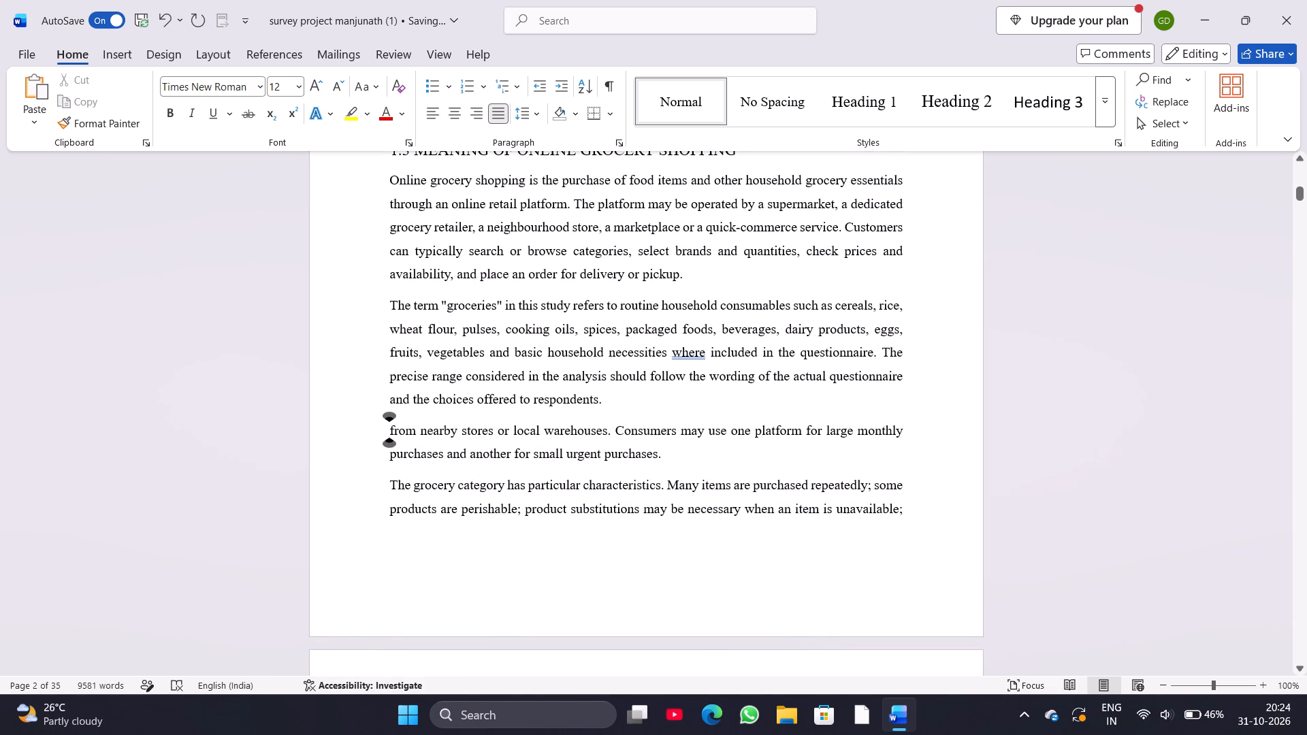
left_click_drag(391, 431, 922, 612)
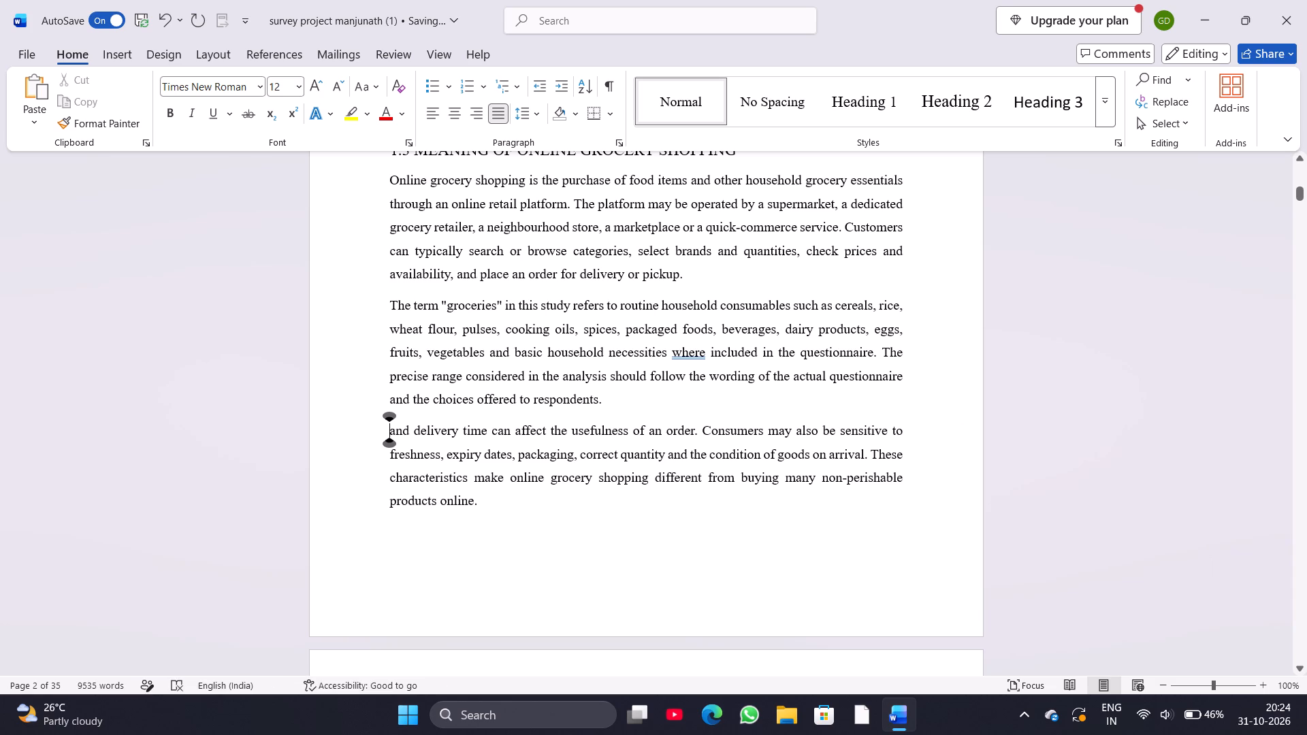
left_click_drag(381, 436, 563, 520)
key("Delete")
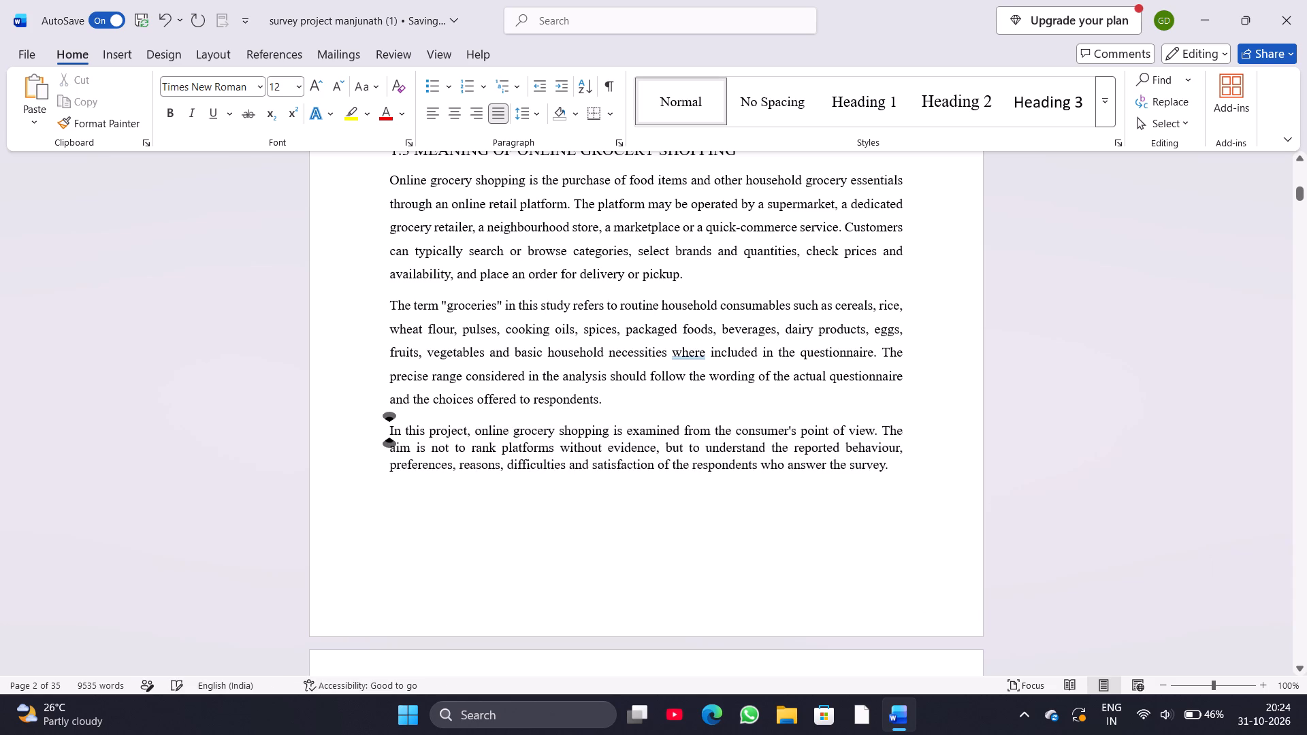
left_click_drag(384, 429, 1012, 519)
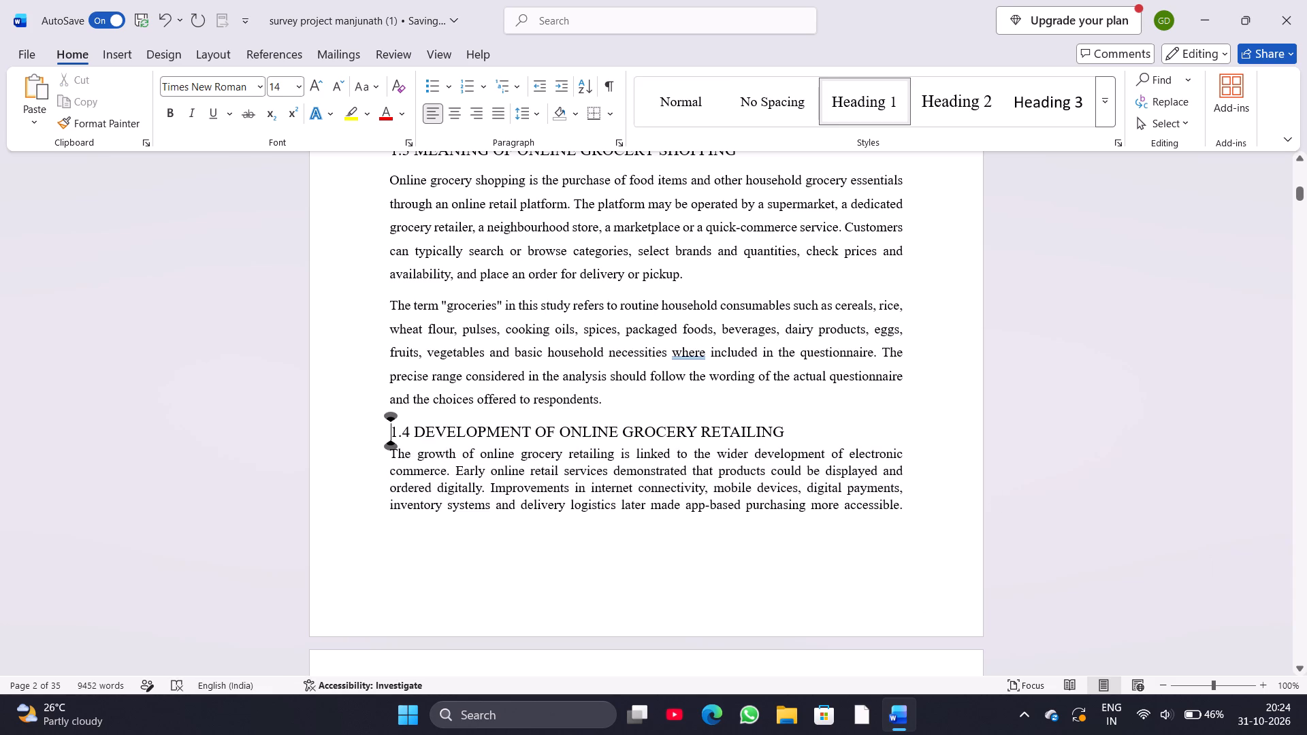
Insert two blank lines after the section 1.3 paragraph beginning "The term 'groceries' in this study".
left_click(632, 399)
key("Return")
key("Return")
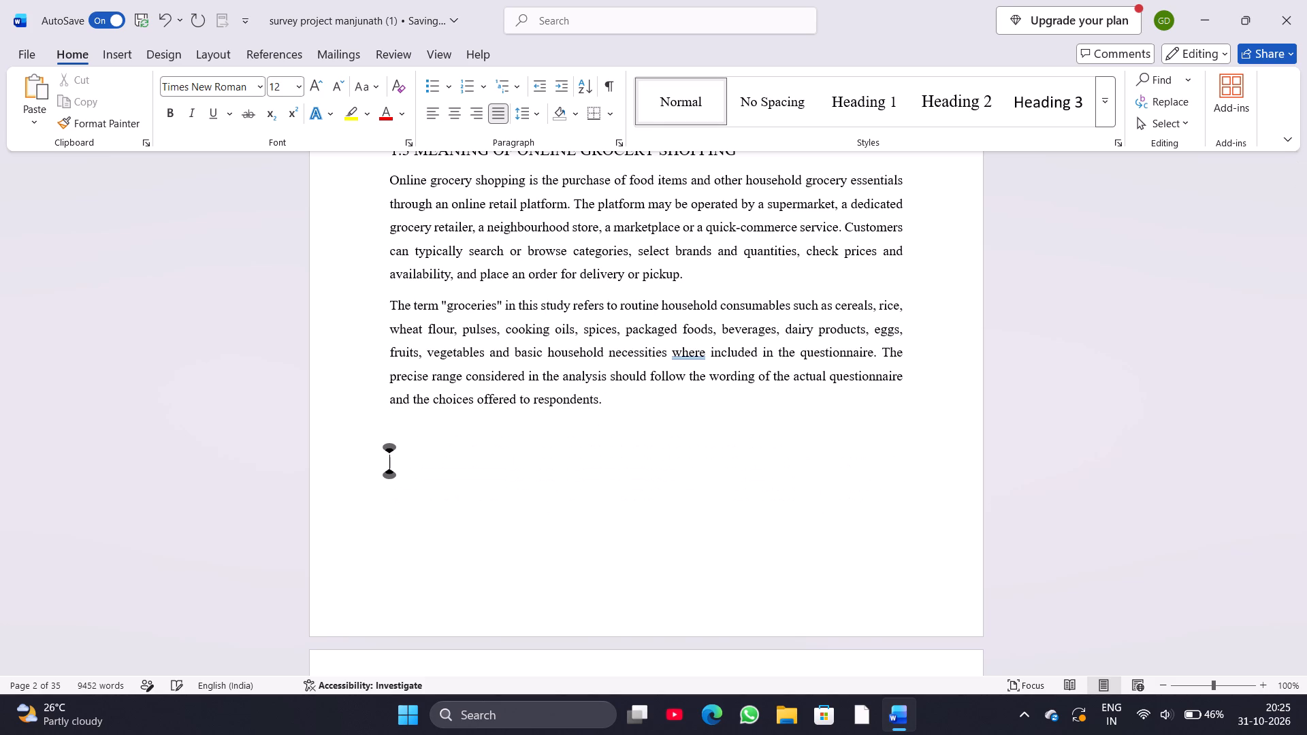
Set 1.5 line spacing from the 1.4 DEVELOPMENT OF ONLINE GROCERY RETAILING heading through the first paragraph of section 1.5.
scroll(632, 399, "down", 3)
scroll(632, 399, "up", 1)
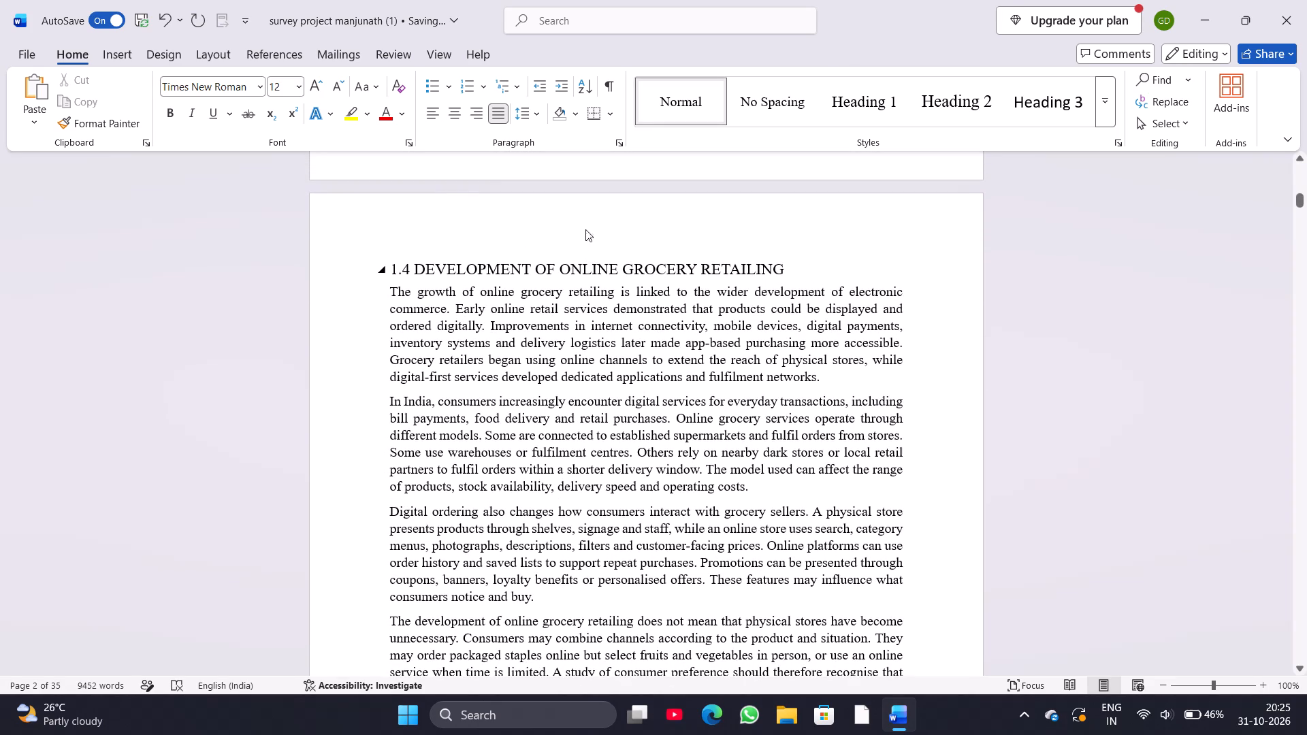
left_click_drag(413, 267, 685, 663)
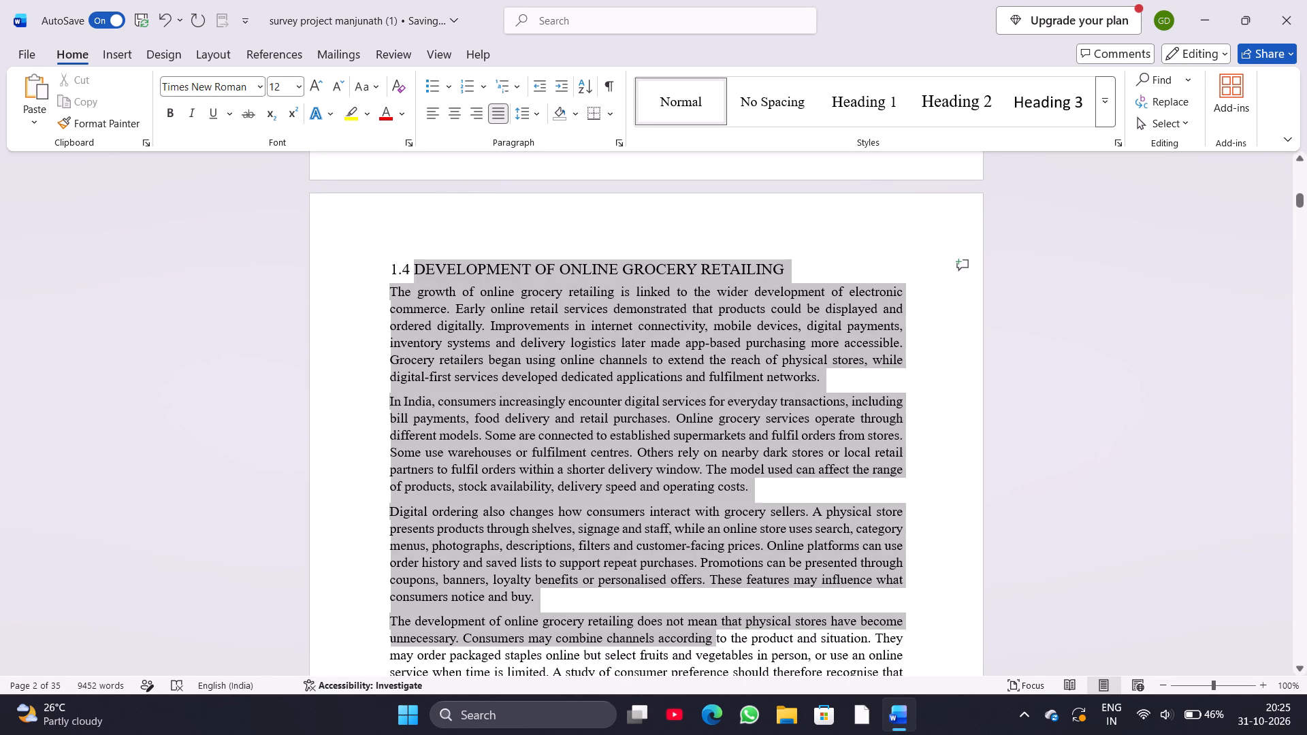
left_click_drag(685, 663, 735, 264)
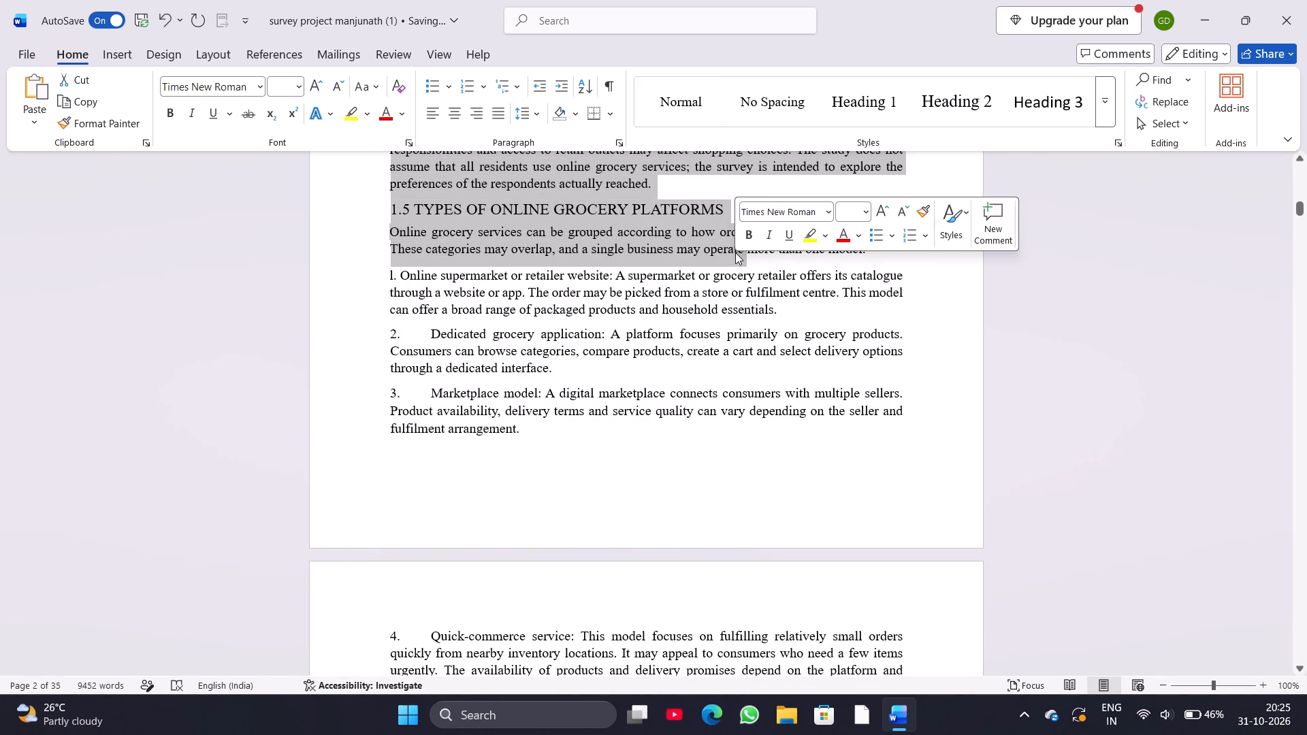
left_click(533, 118)
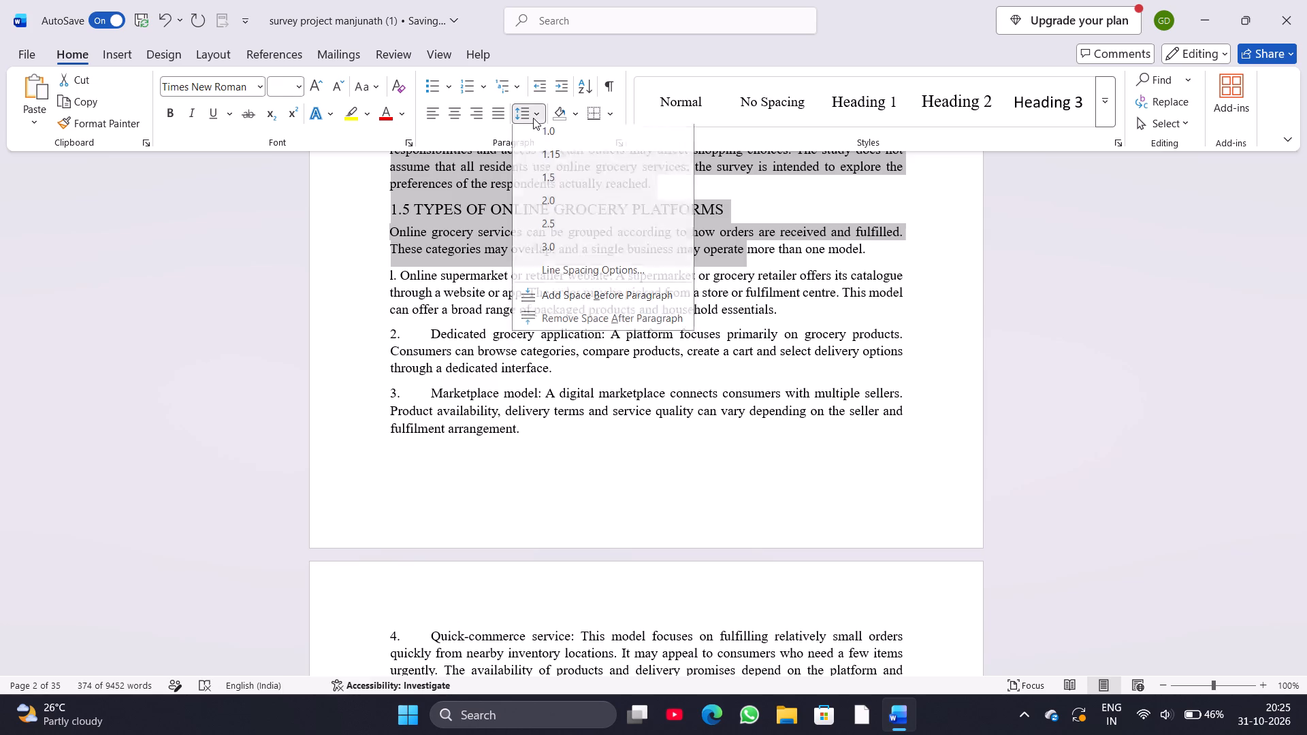
left_click(546, 177)
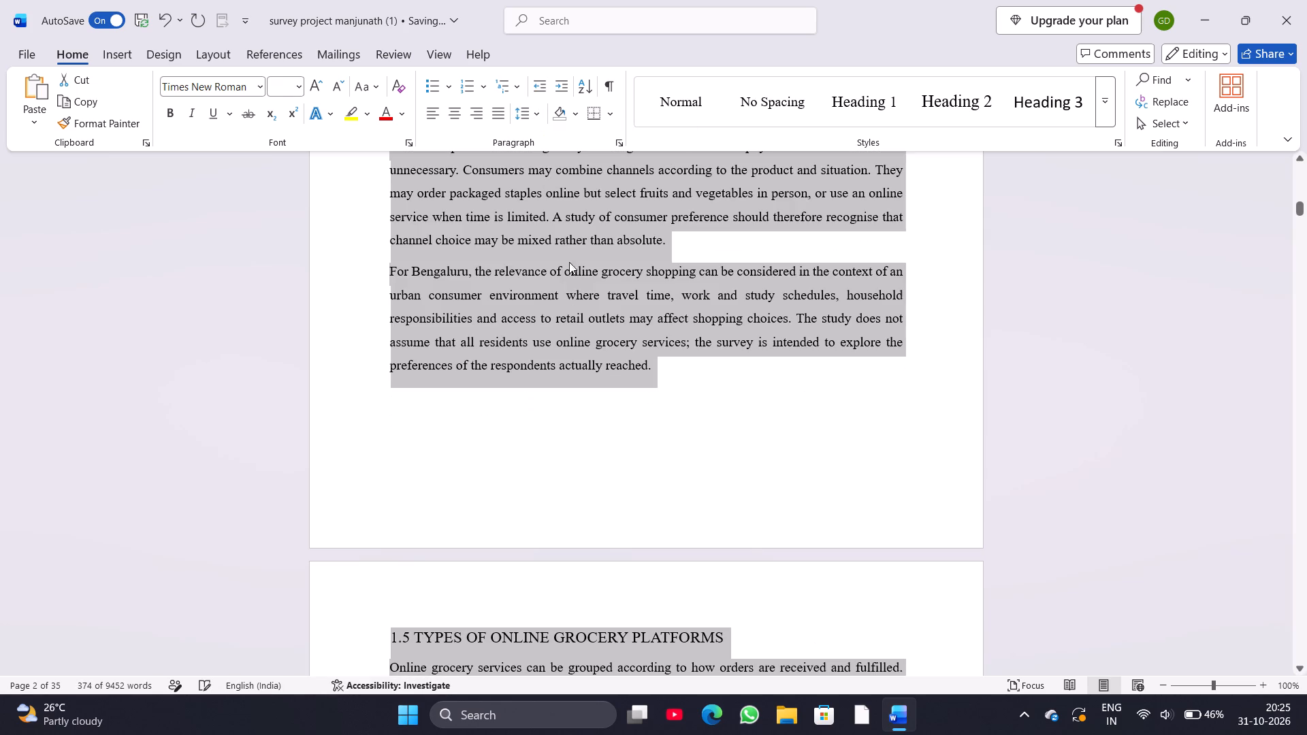
Set 1.5 line spacing from the 1.5 TYPES OF ONLINE GROCERY PLATFORMS heading through the section 1.6 paragraph "Consumer buying behaviour is broader than preference".
scroll(570, 294, "up", 4)
scroll(570, 294, "down", 1)
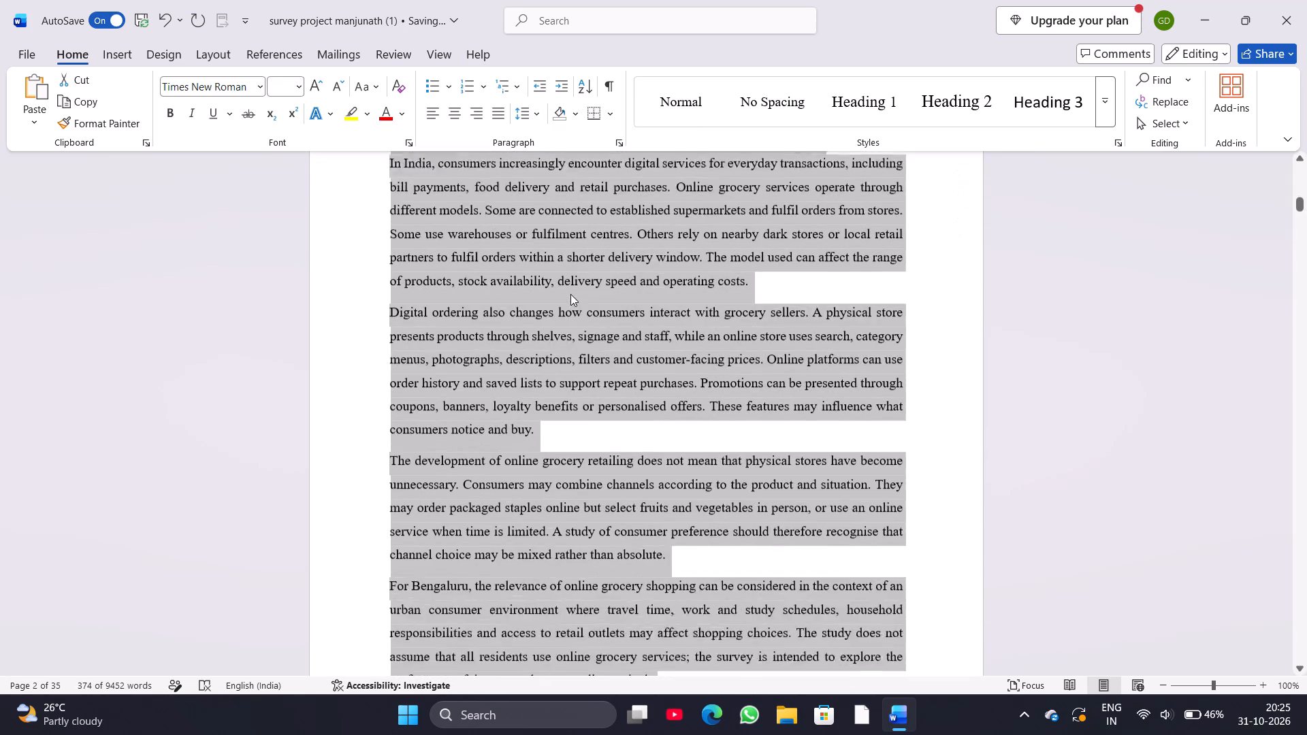
scroll(570, 294, "down", 4)
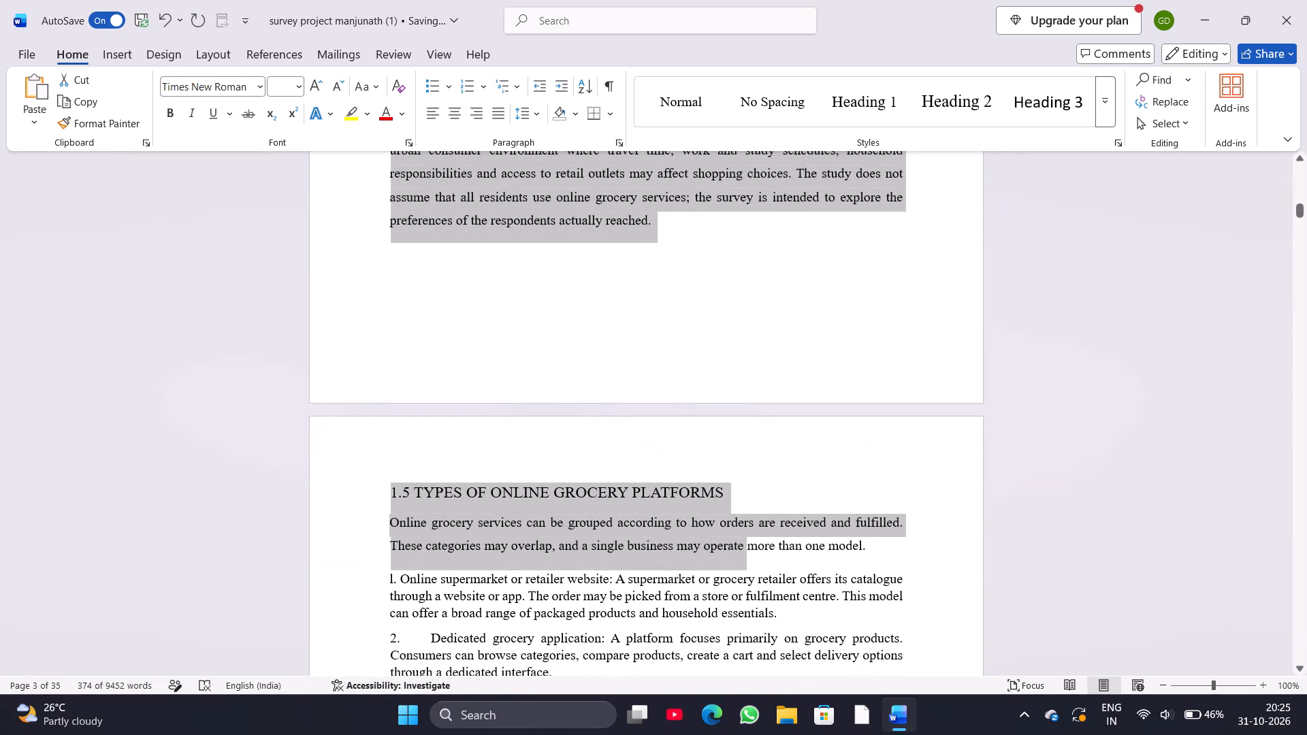
left_click(599, 351)
scroll(599, 351, "down", 1)
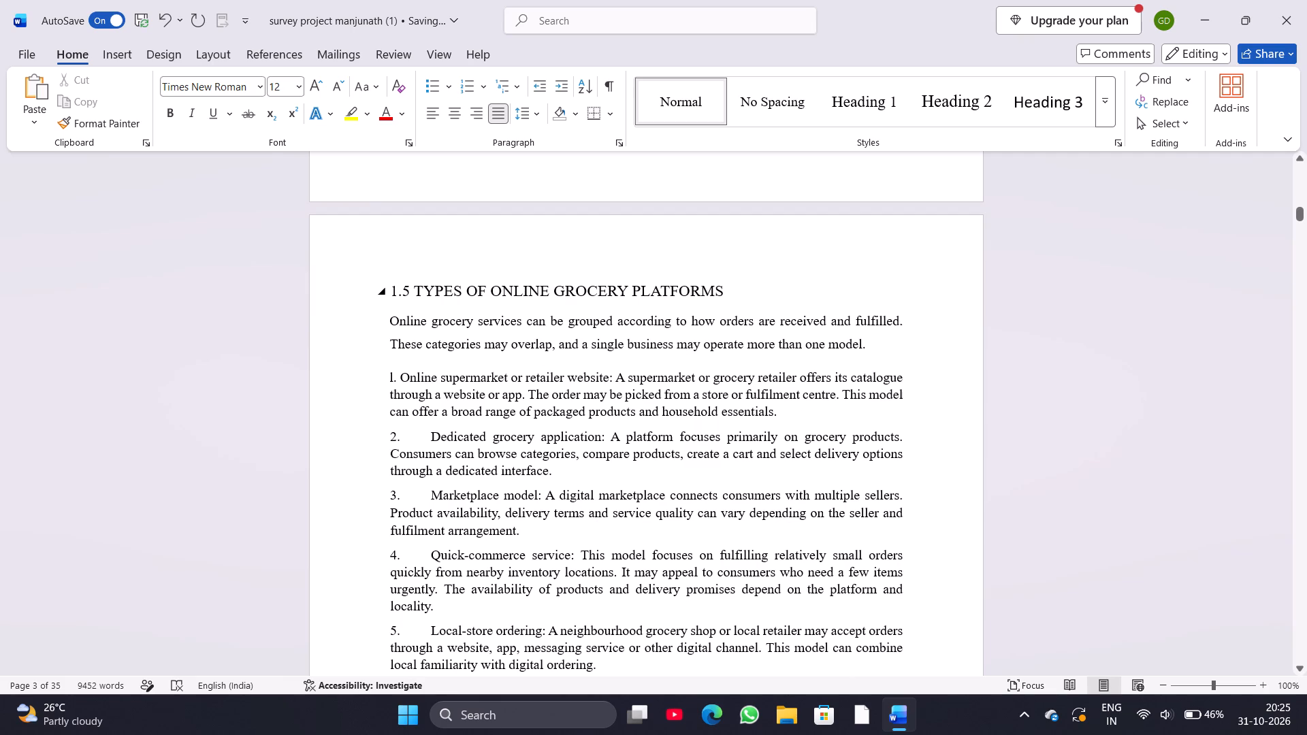
left_click_drag(413, 288, 756, 480)
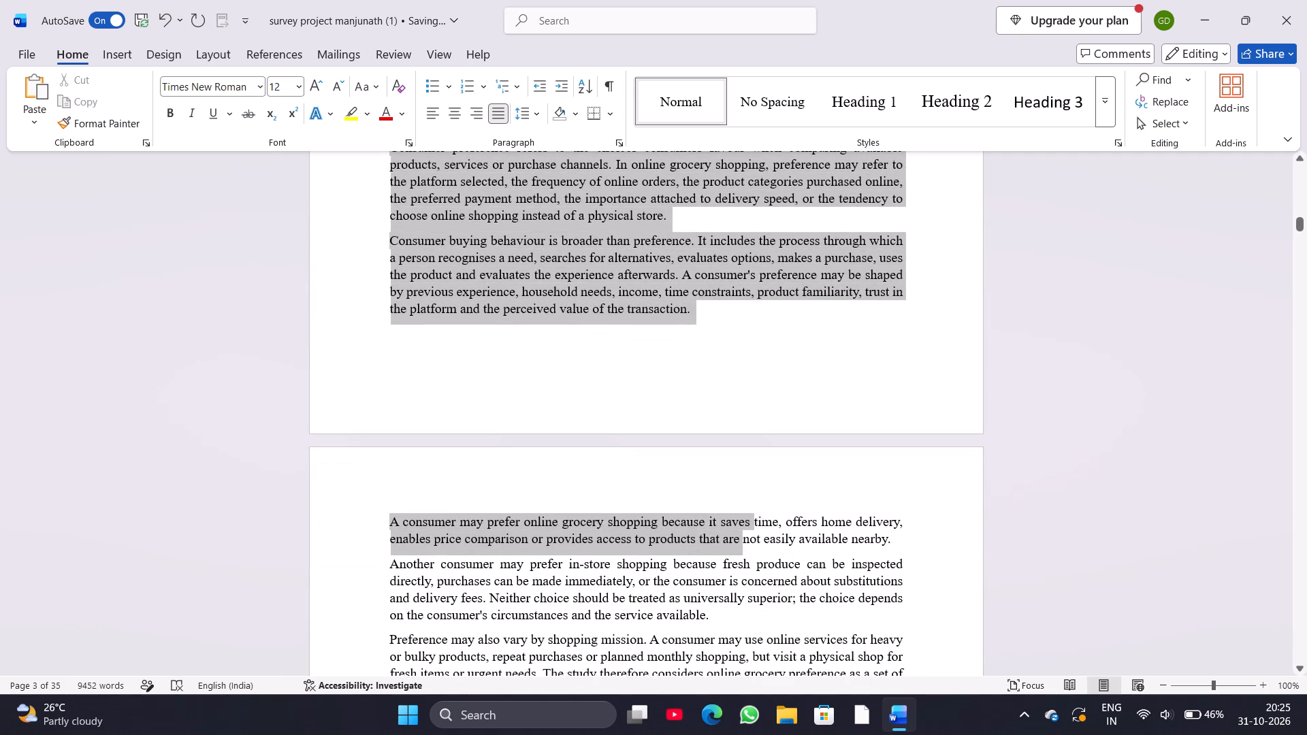
left_click_drag(756, 480, 762, 382)
left_click(530, 114)
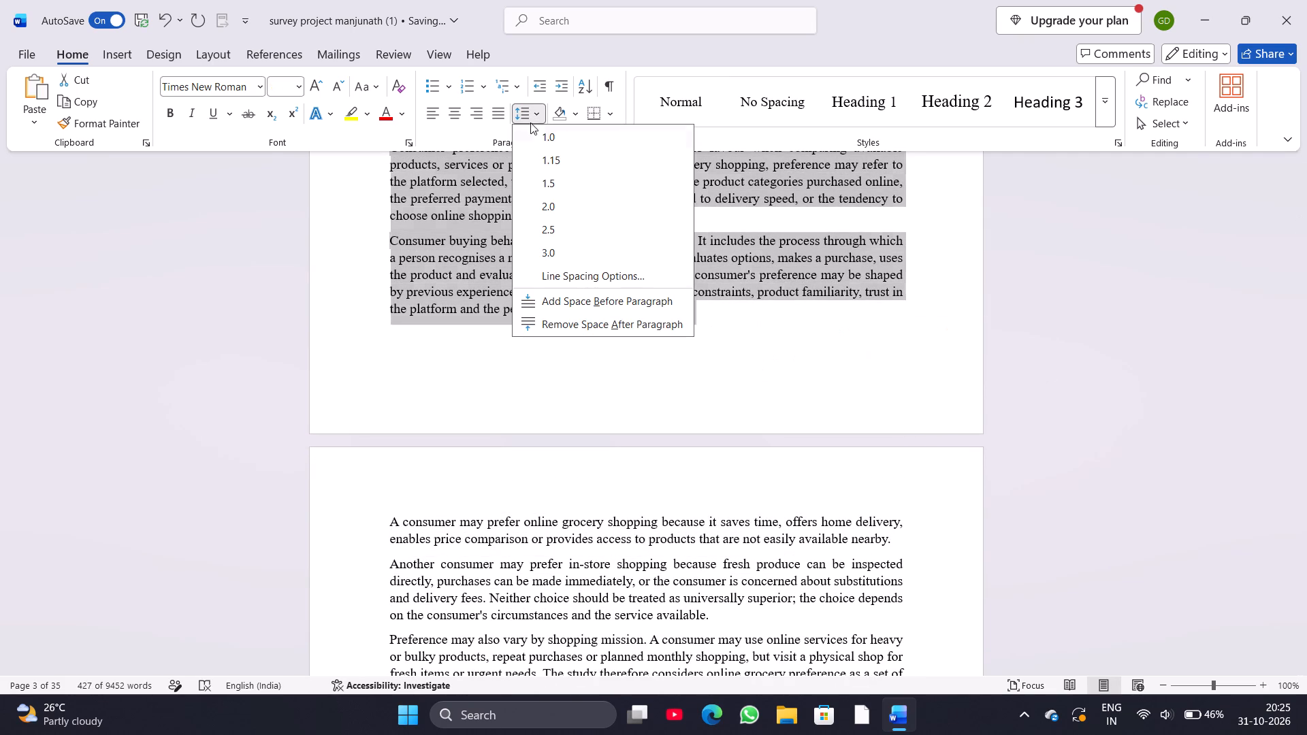
left_click(533, 175)
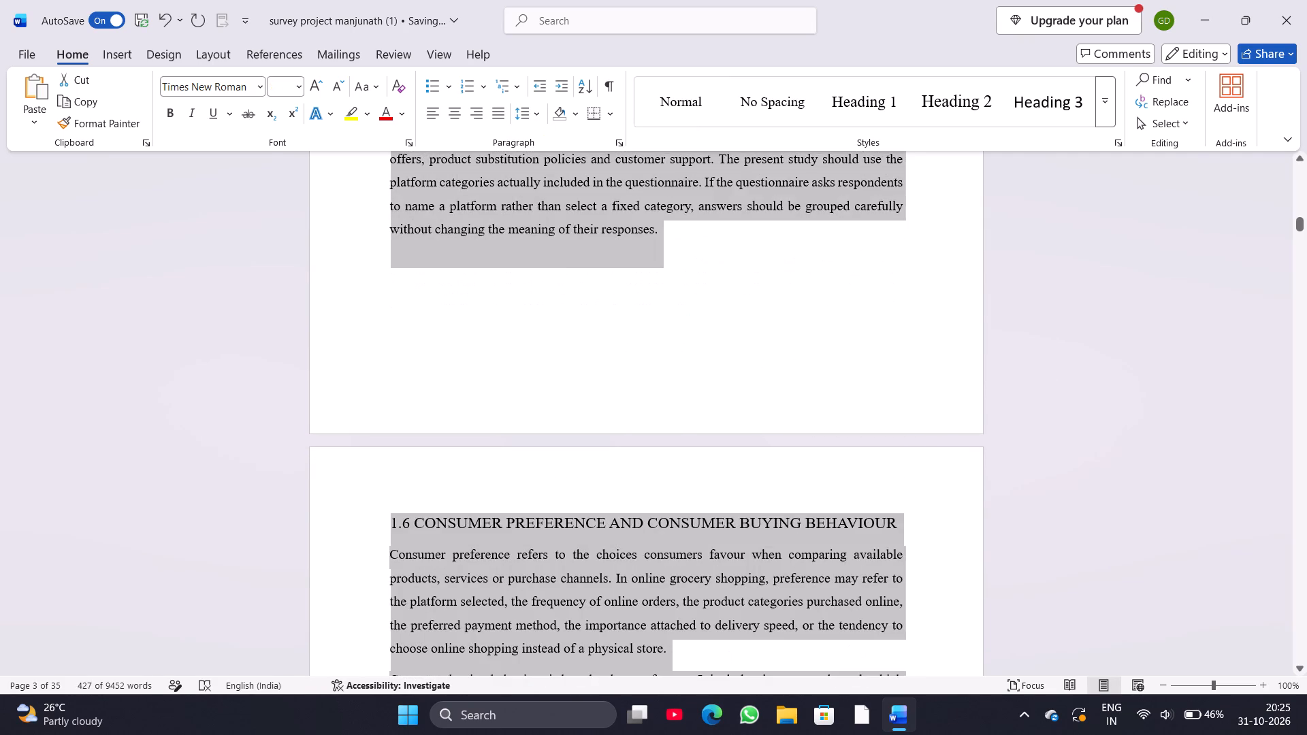
Set 1.5 line spacing from the 1.6 CONSUMER PREFERENCE heading through its last paragraph, "The questionnaire responses can help identify".
scroll(562, 268, "up", 5)
scroll(562, 268, "down", 3)
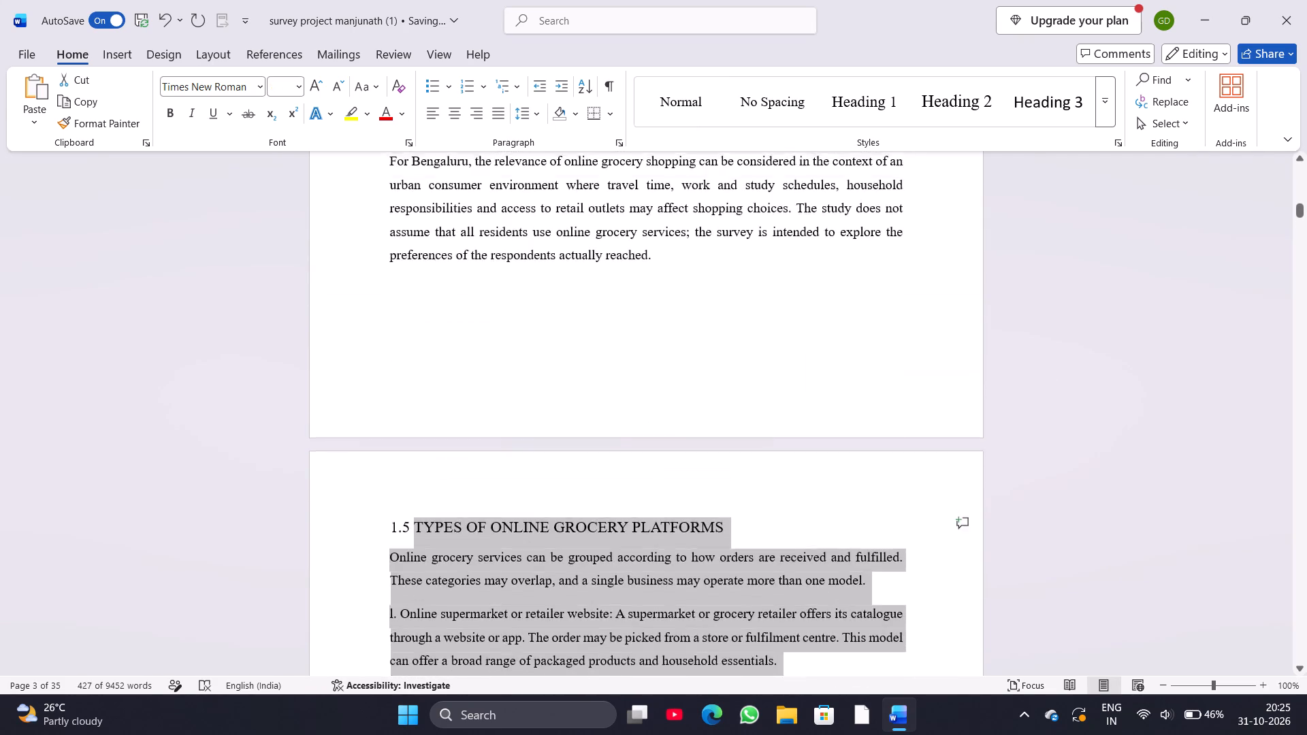
scroll(562, 268, "down", 5)
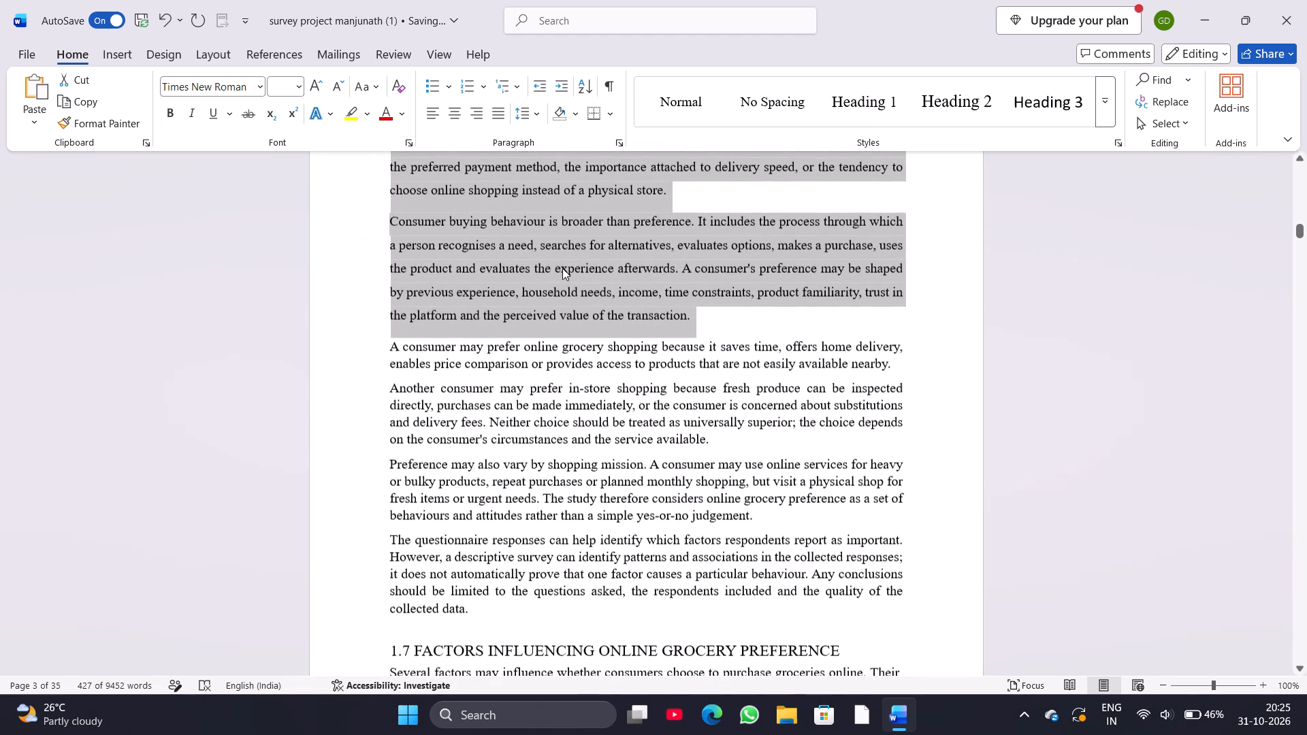
scroll(513, 306, "up", 1)
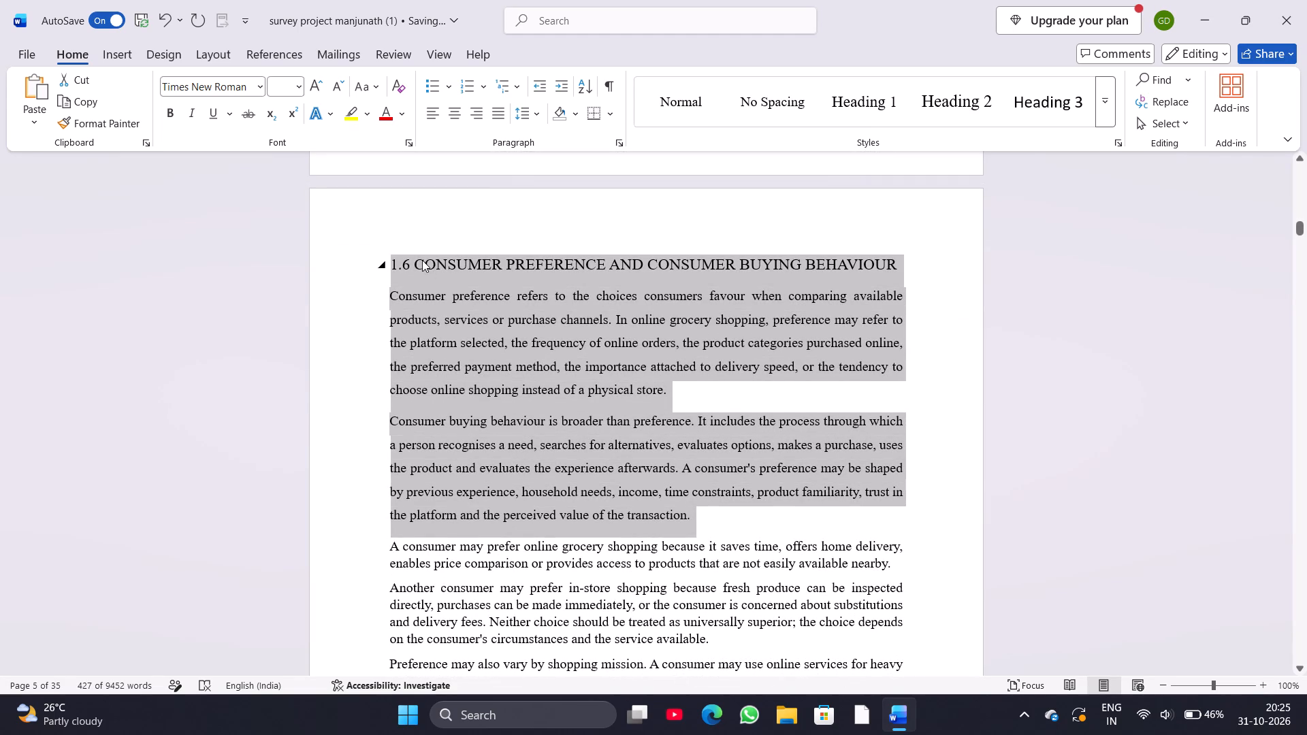
left_click(418, 259)
left_click_drag(418, 259, 926, 674)
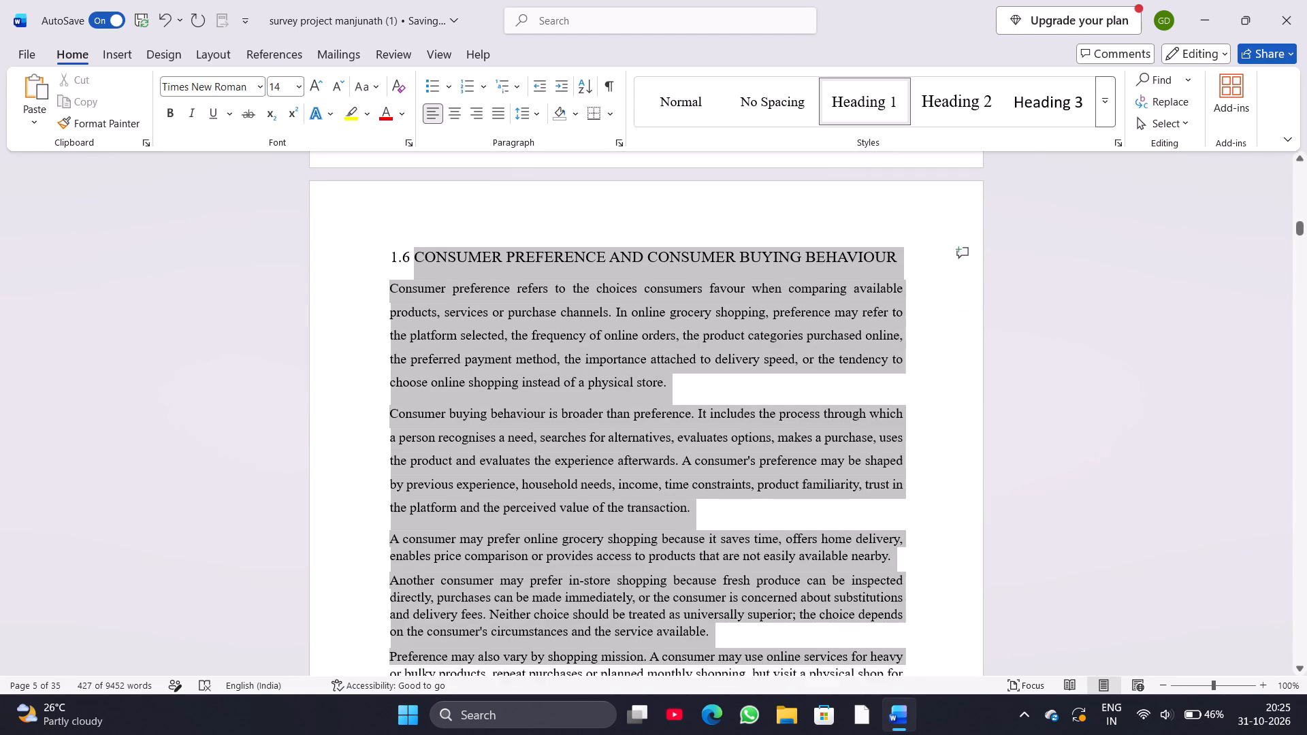
left_click_drag(926, 674, 888, 385)
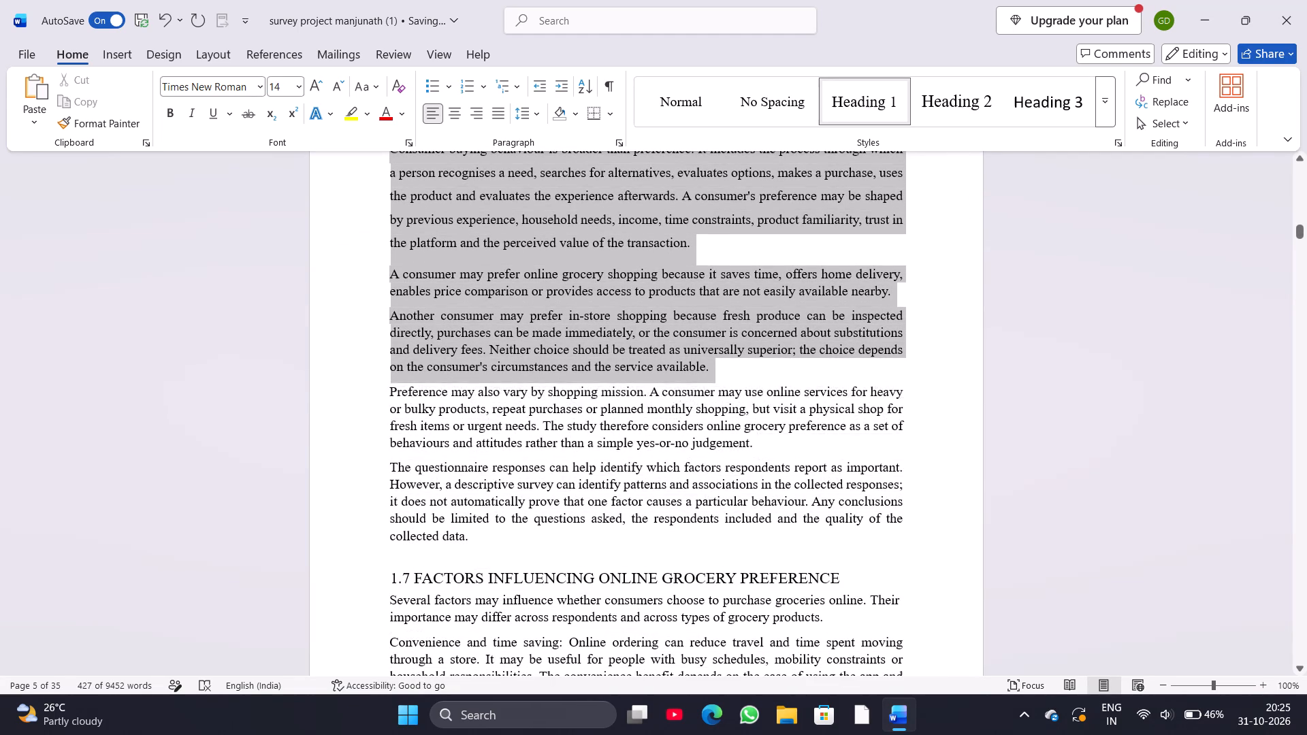
left_click_drag(888, 385, 928, 534)
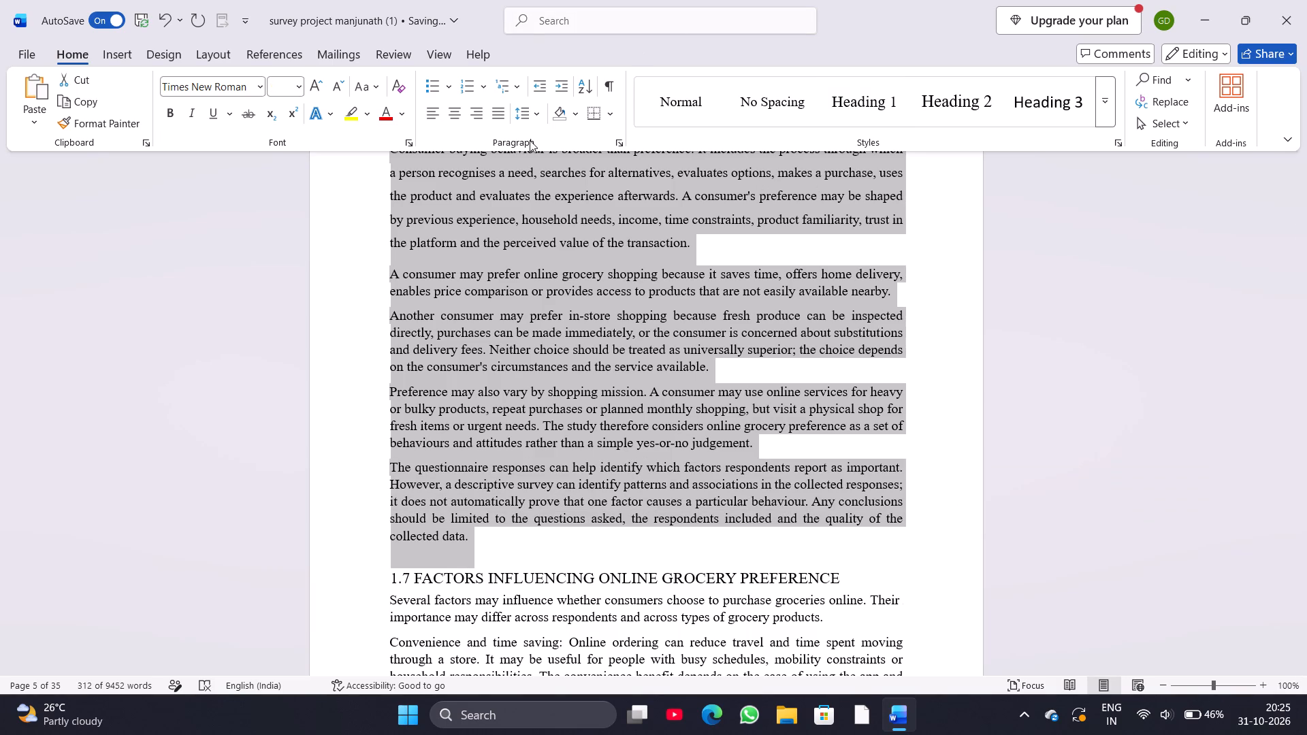
left_click_drag(541, 116, 551, 201)
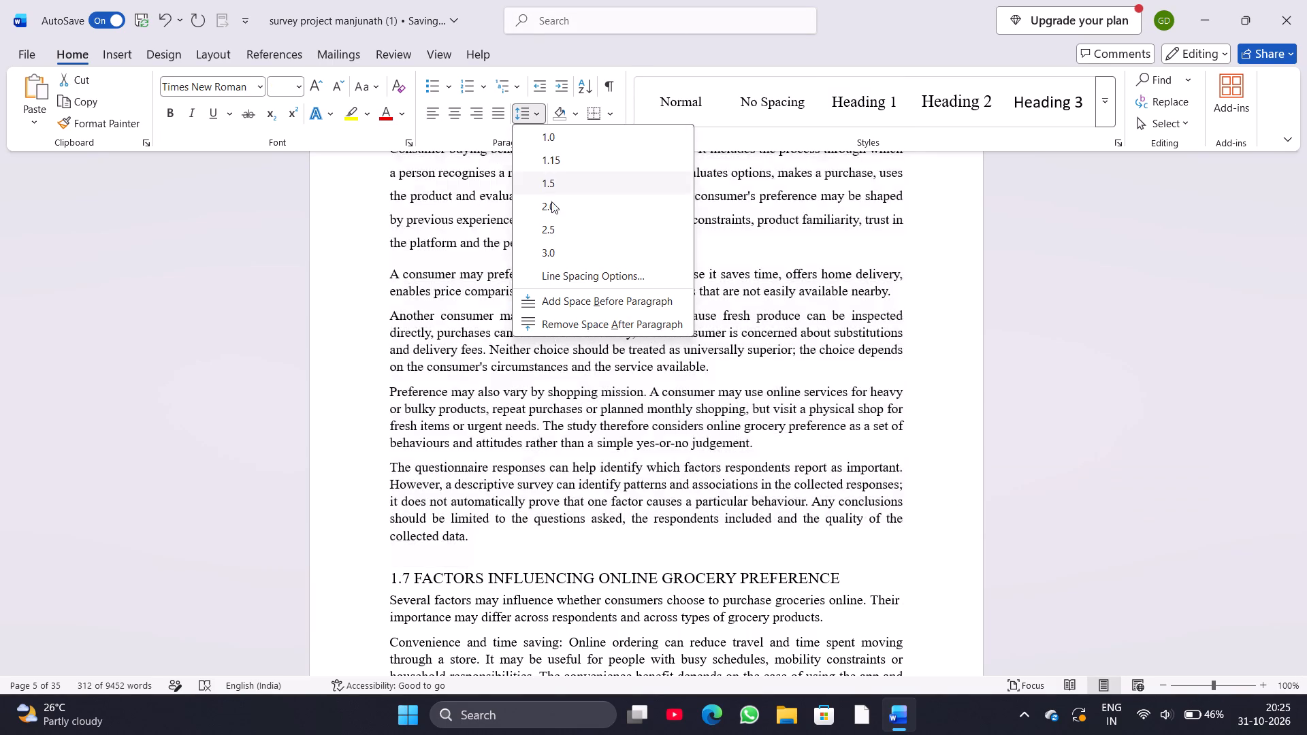
left_click_drag(551, 201, 555, 184)
left_click(555, 184)
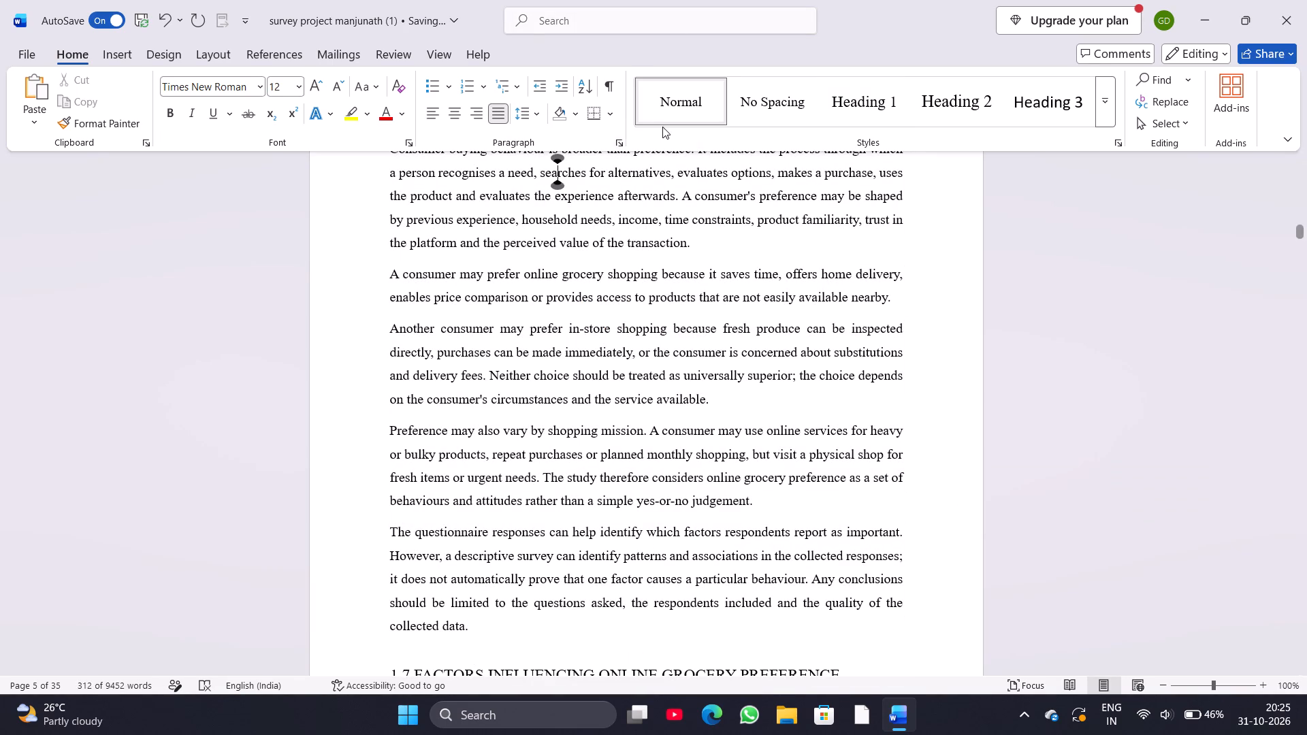
left_click(664, 126)
Insert two paragraph breaks between the number 1.7 and the heading text FACTORS INFLUENCING ONLINE GROCERY PREFERENCE.
scroll(583, 340, "down", 3)
scroll(583, 340, "up", 1)
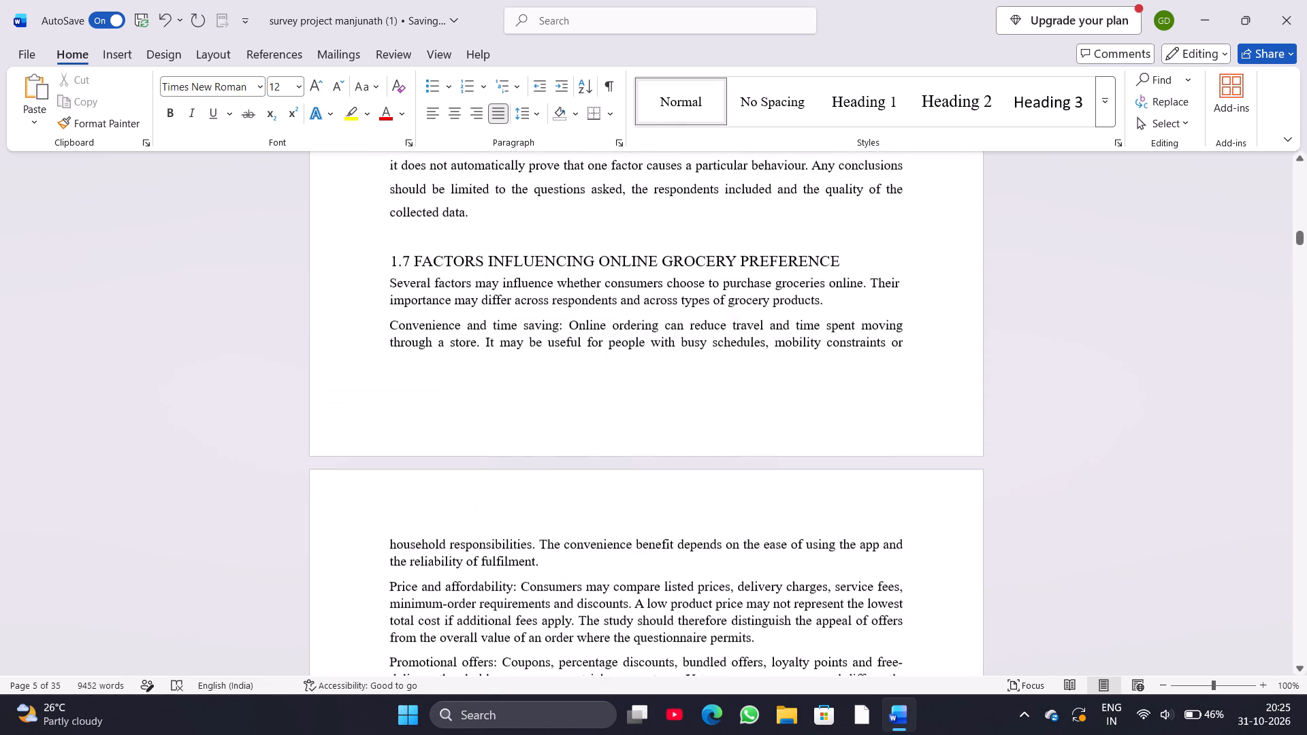
scroll(583, 340, "up", 1)
left_click(418, 269)
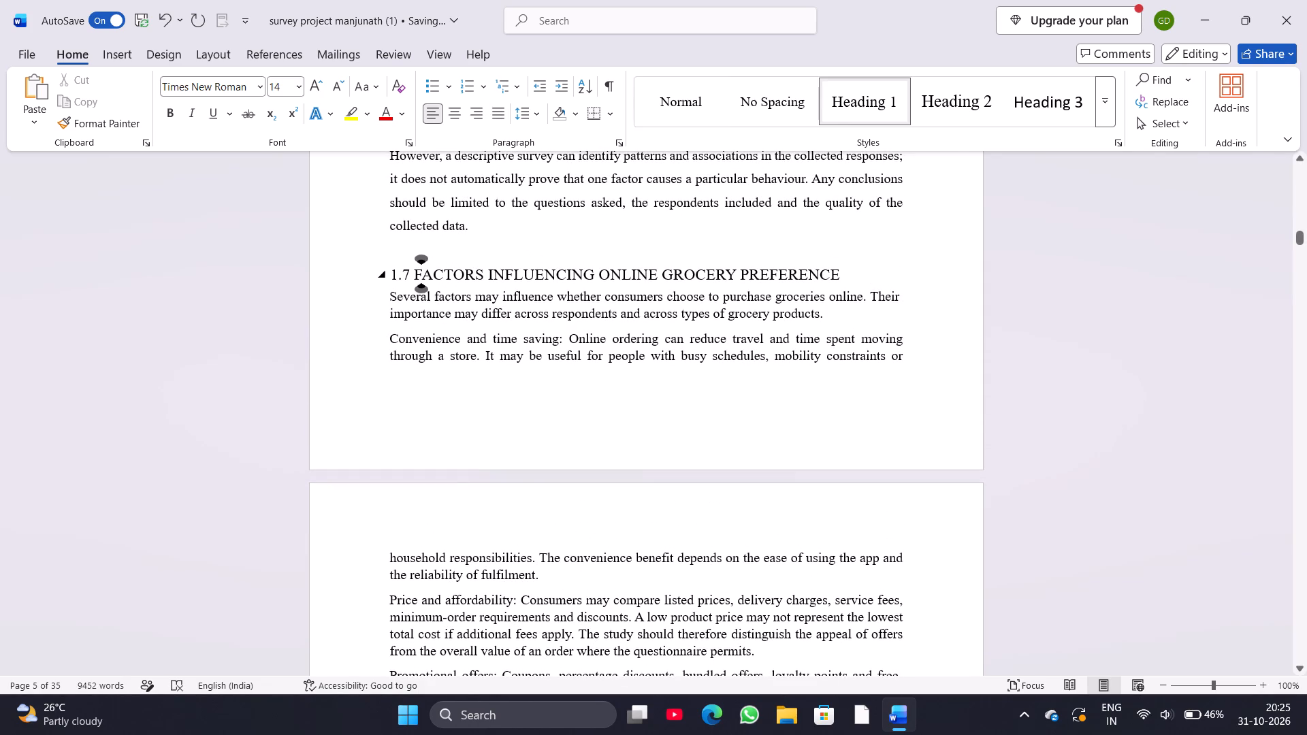
left_click(413, 272)
key("Return")
key("Return")
key("Return")
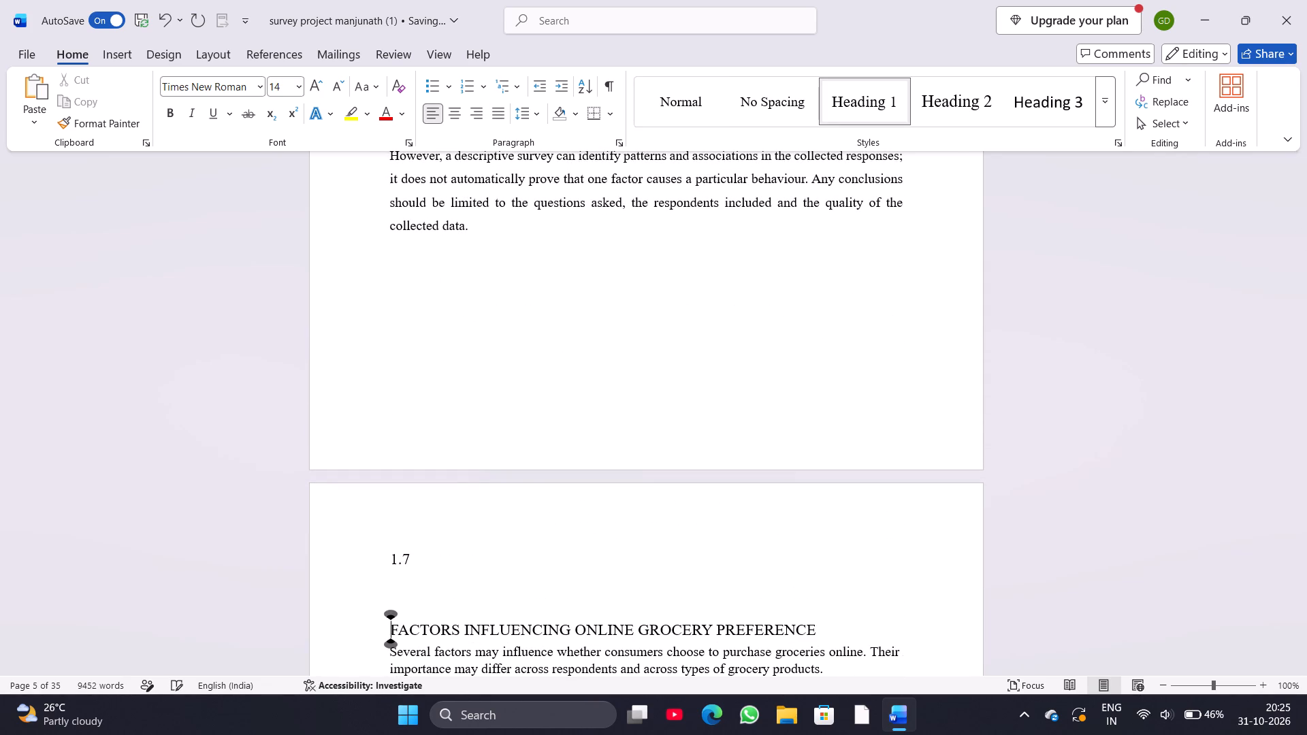
key("BackSpace")
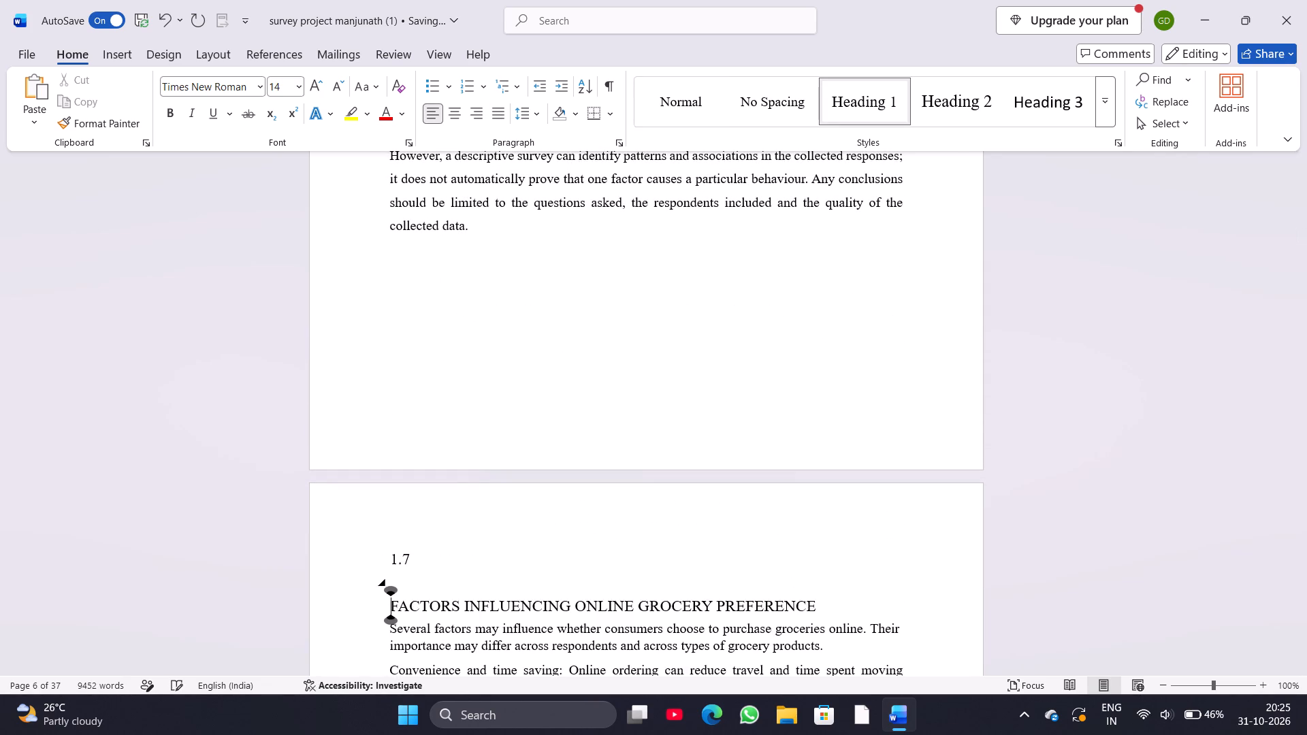
key("BackSpace")
key("Return")
Apply the Normal style to the separated 1.7 line and delete that line.
scroll(395, 584, "down", 1)
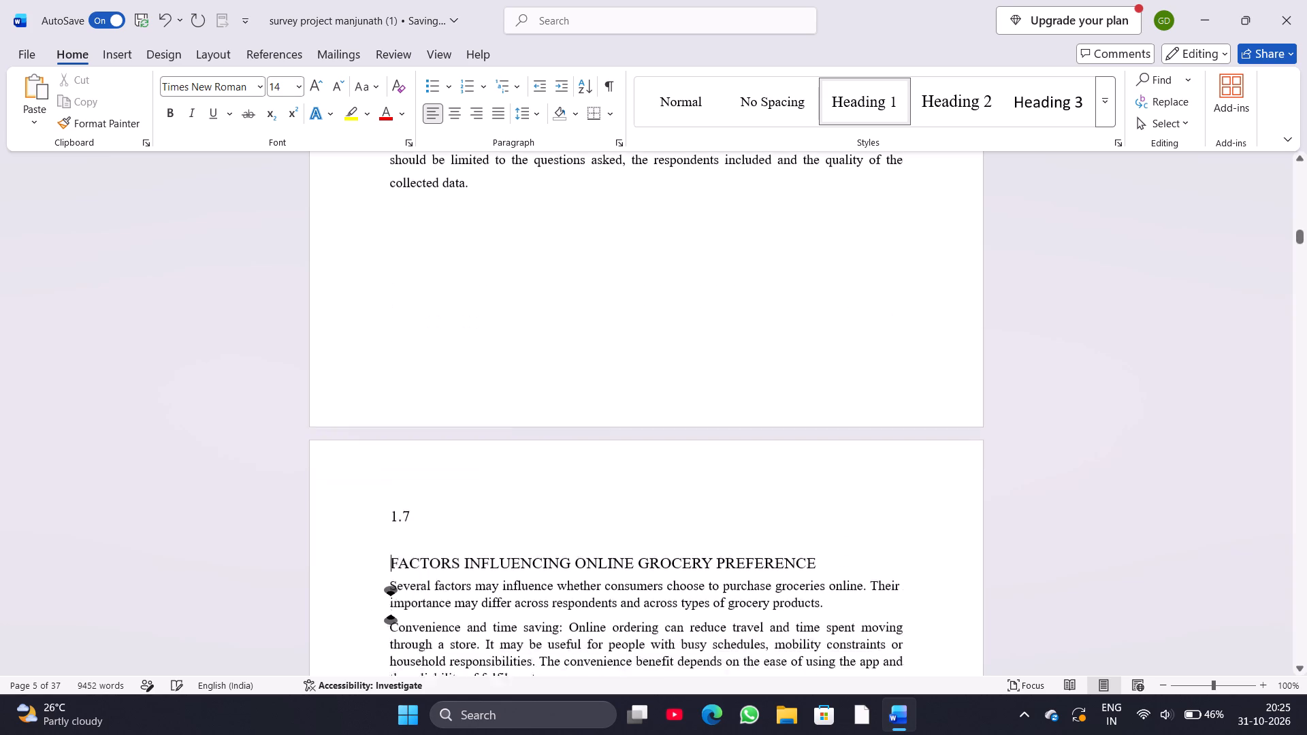
scroll(395, 584, "down", 1)
left_click(358, 442)
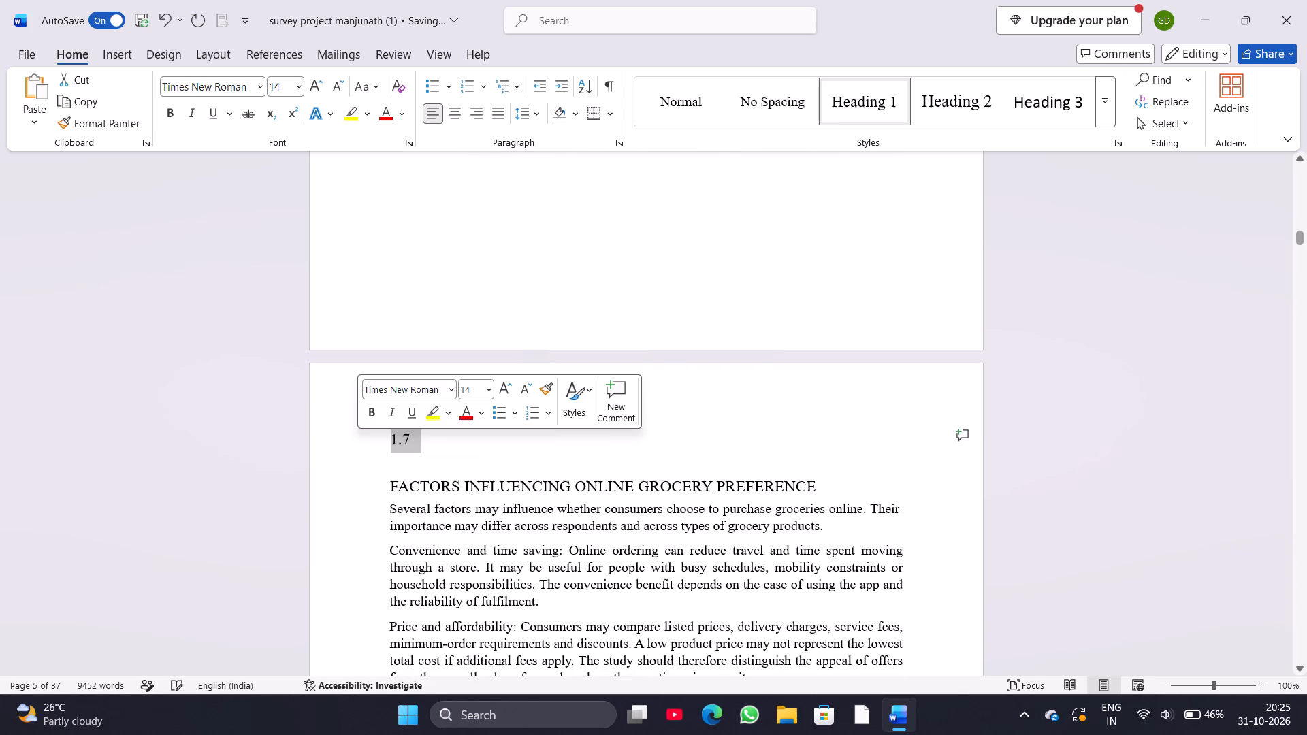
left_click(651, 104)
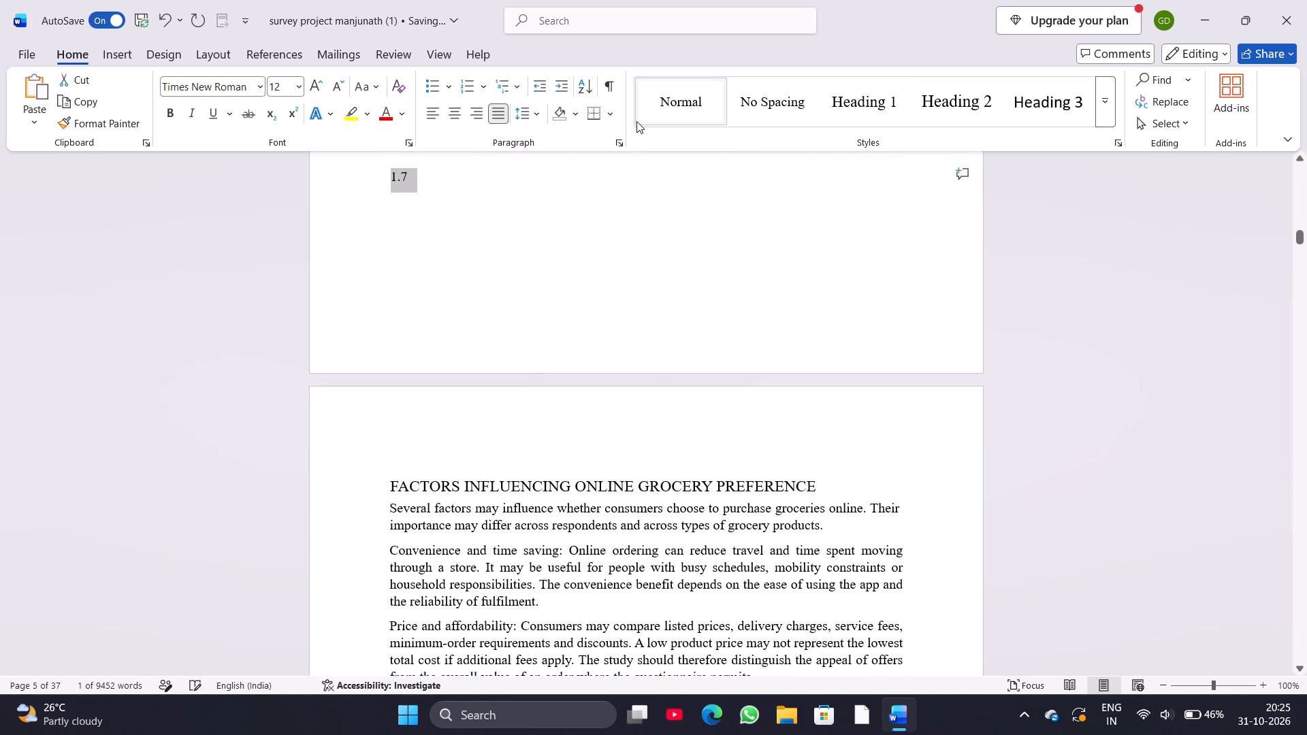
key("Delete")
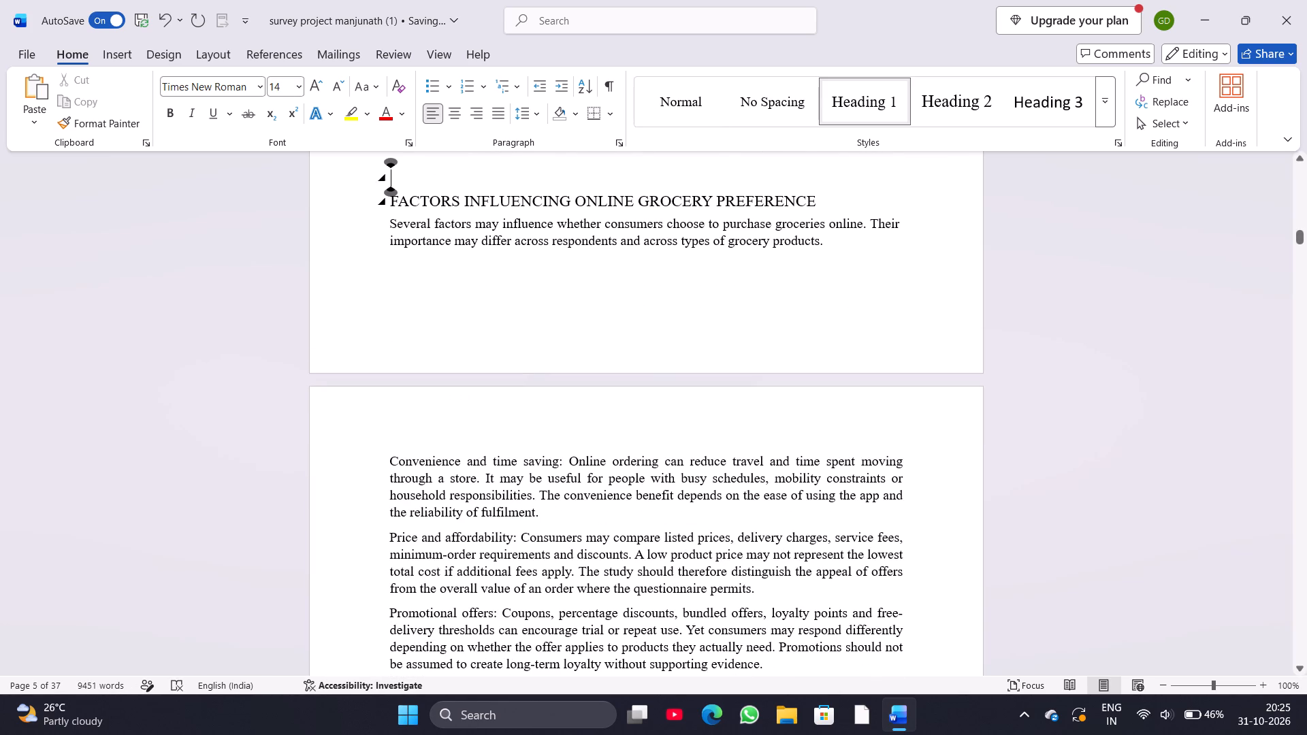
Insert one more blank line above the FACTORS INFLUENCING ONLINE GROCERY PREFERENCE heading.
left_click(387, 201)
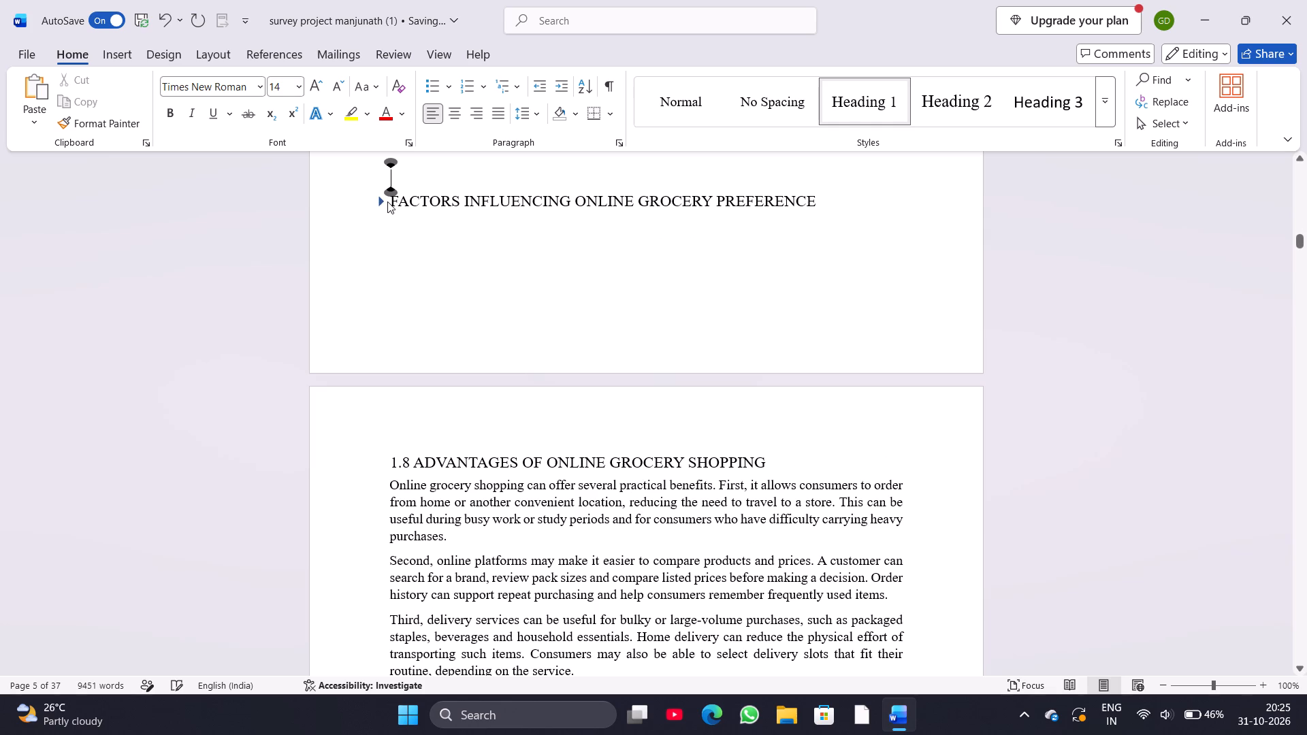
left_click(387, 201)
key("Return")
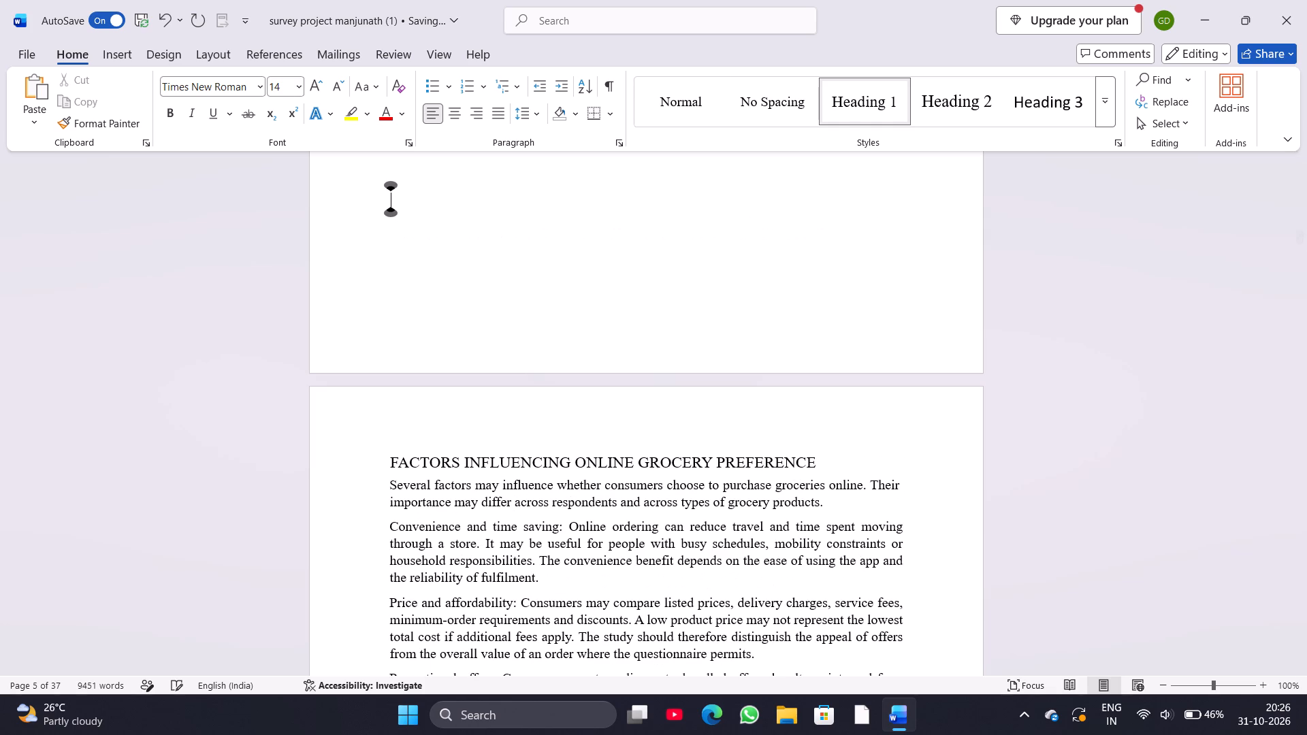
Set 1.5 line spacing for the FACTORS INFLUENCING section's body from "Several factors may influence" through "Household and demographic circumstances".
scroll(387, 201, "down", 2)
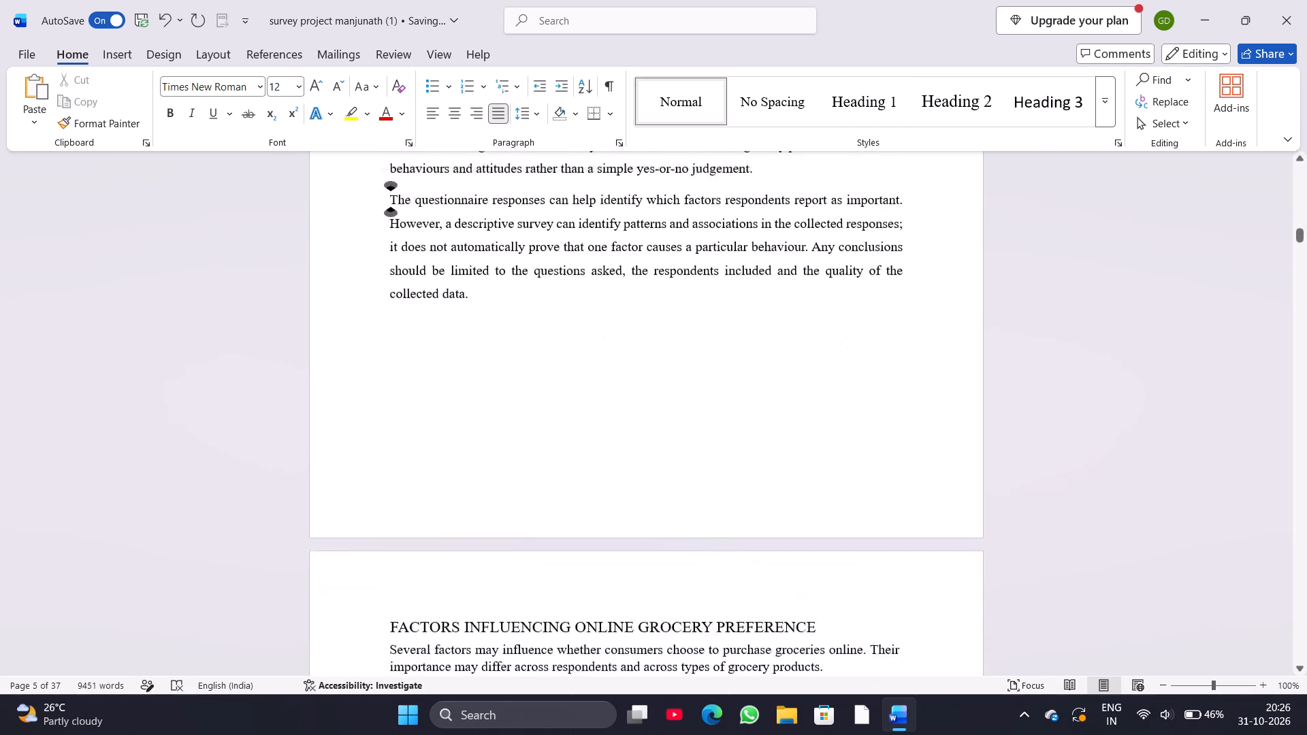
scroll(387, 201, "down", 1)
scroll(387, 201, "up", 4)
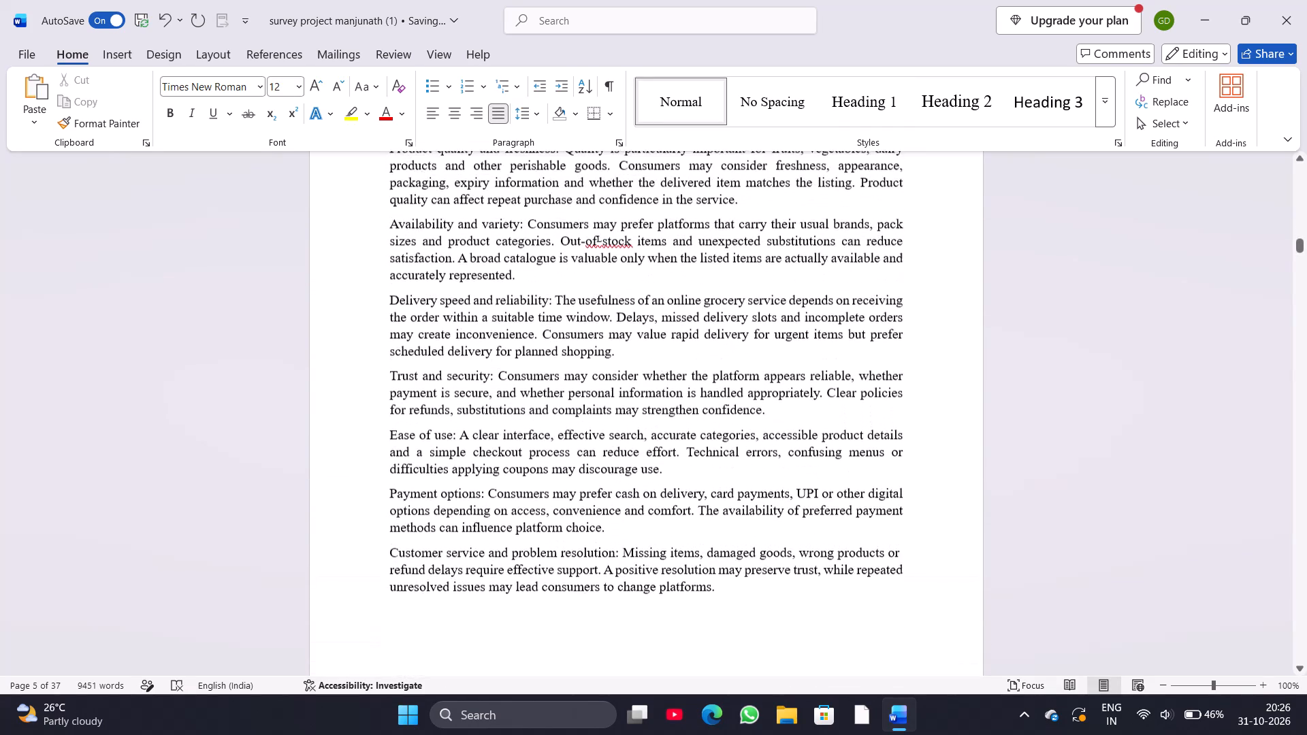
scroll(387, 201, "up", 6)
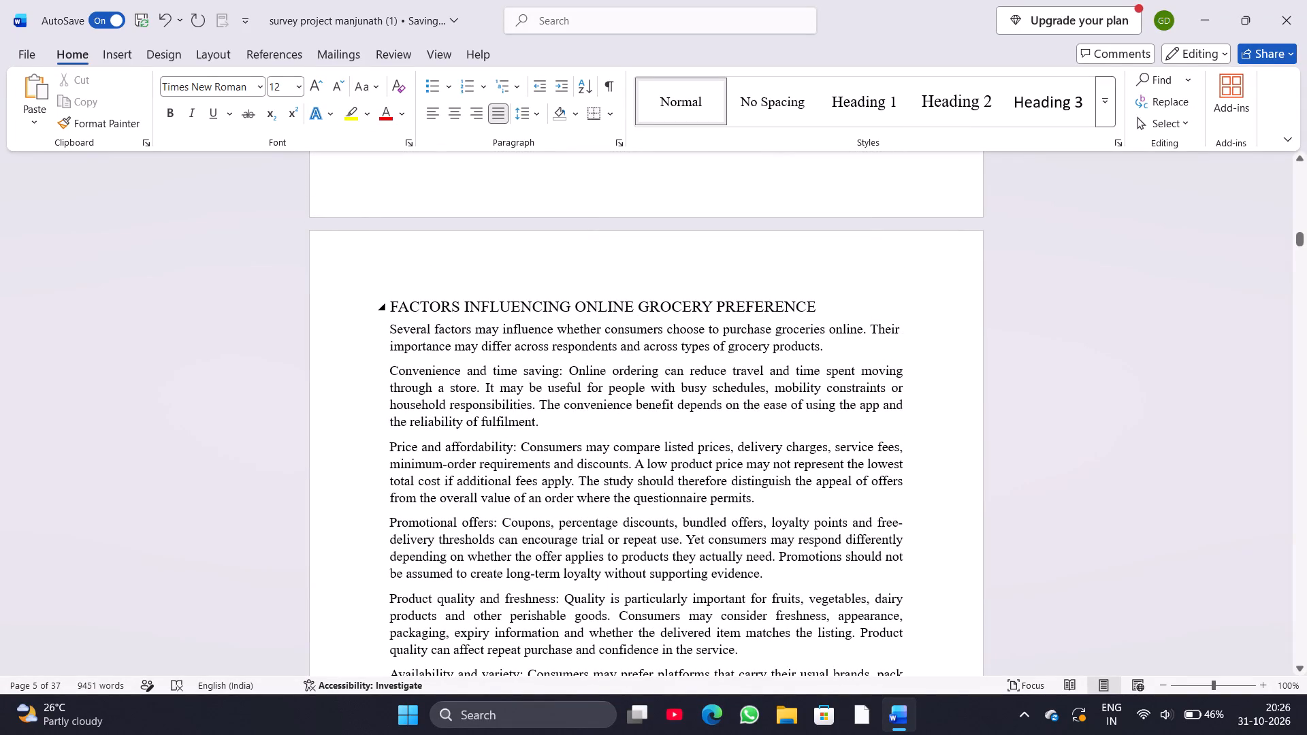
left_click_drag(389, 330, 394, 334)
left_click_drag(394, 334, 777, 539)
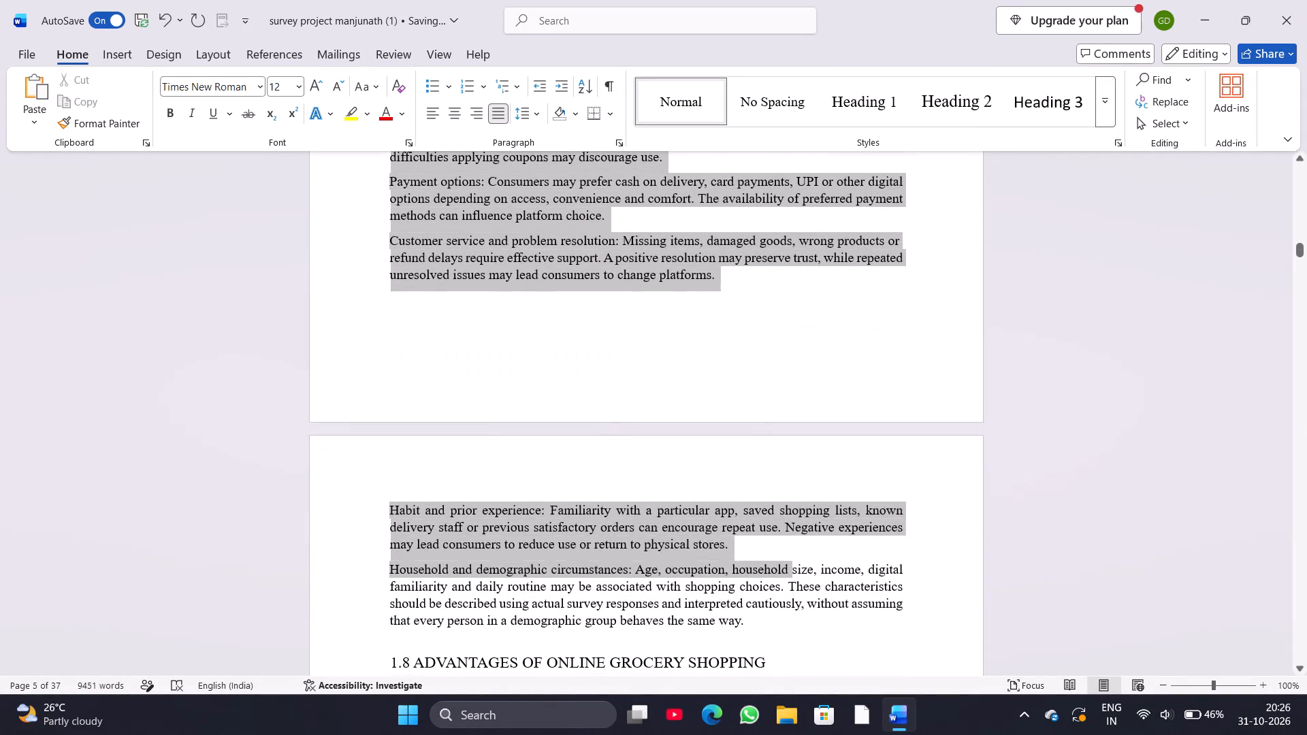
left_click_drag(777, 539, 950, 619)
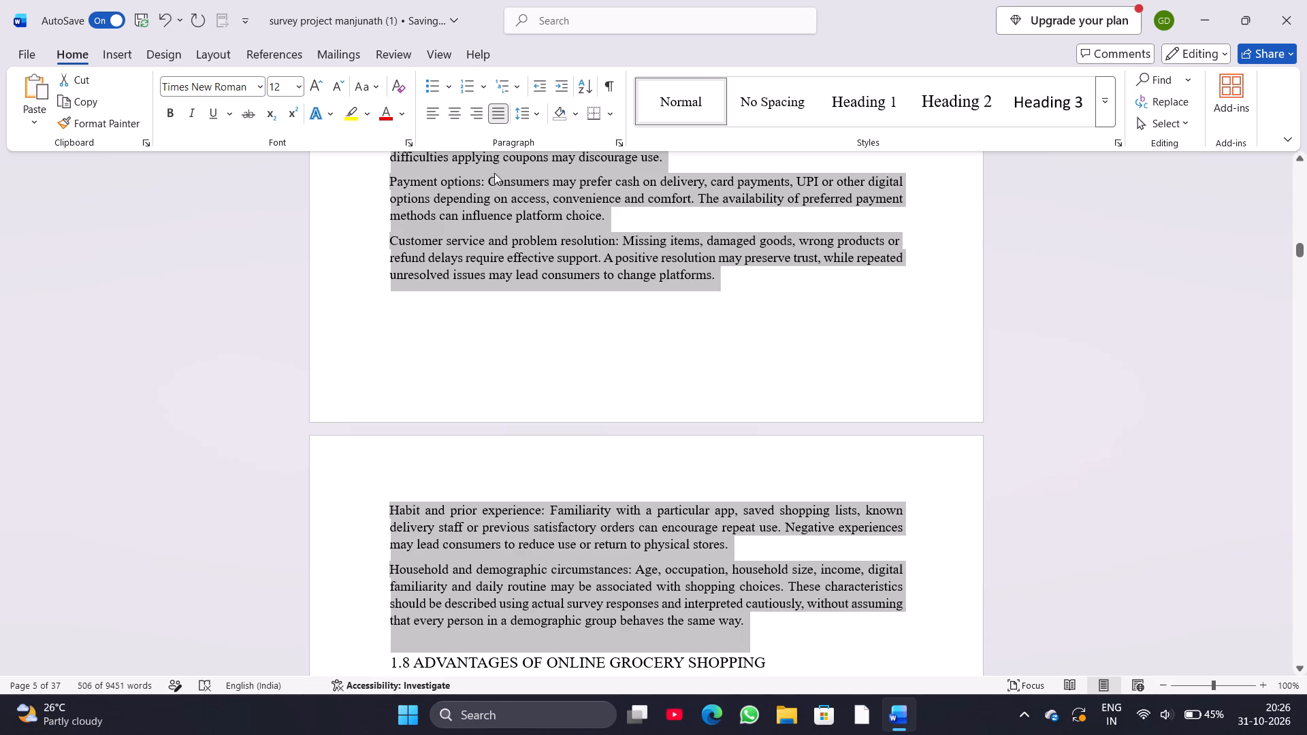
left_click(513, 105)
left_click(546, 186)
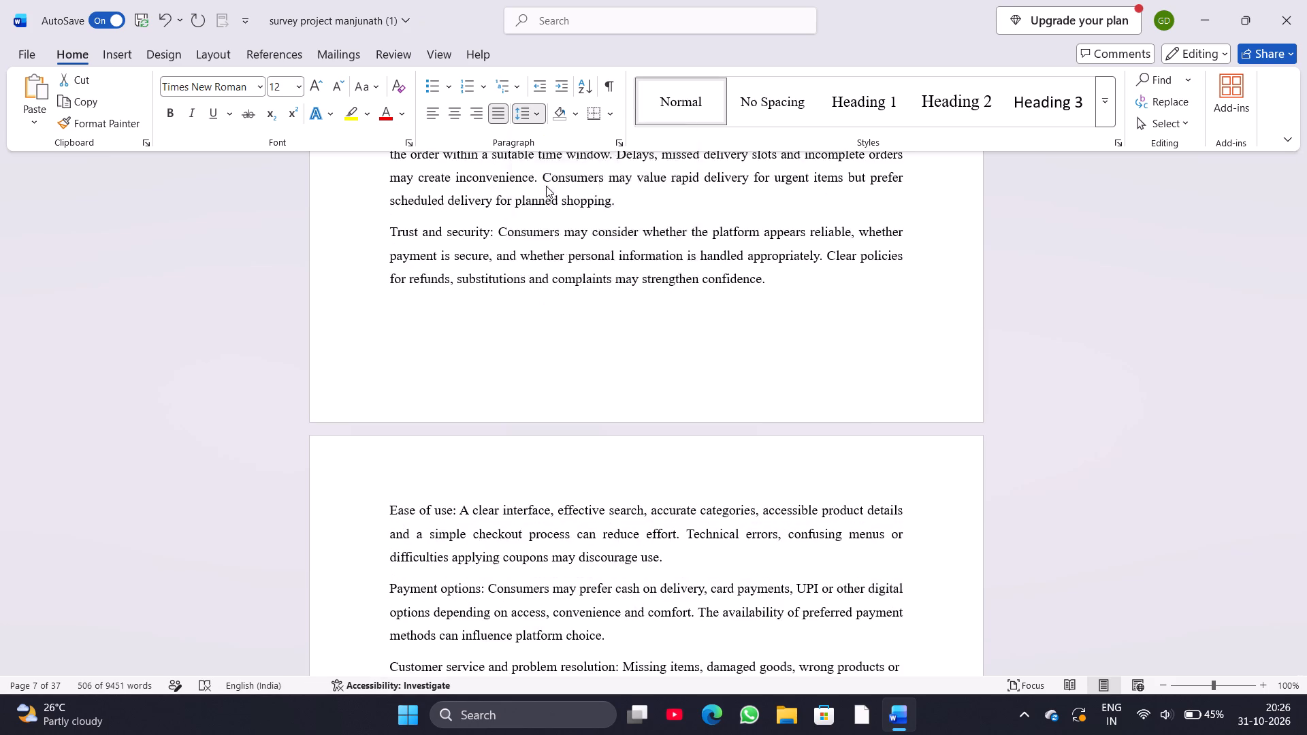
Set 1.5 line spacing for section 1.8's body, from "Online grocery shopping can offer" through "These benefits are potential advantages".
scroll(558, 331, "down", 4)
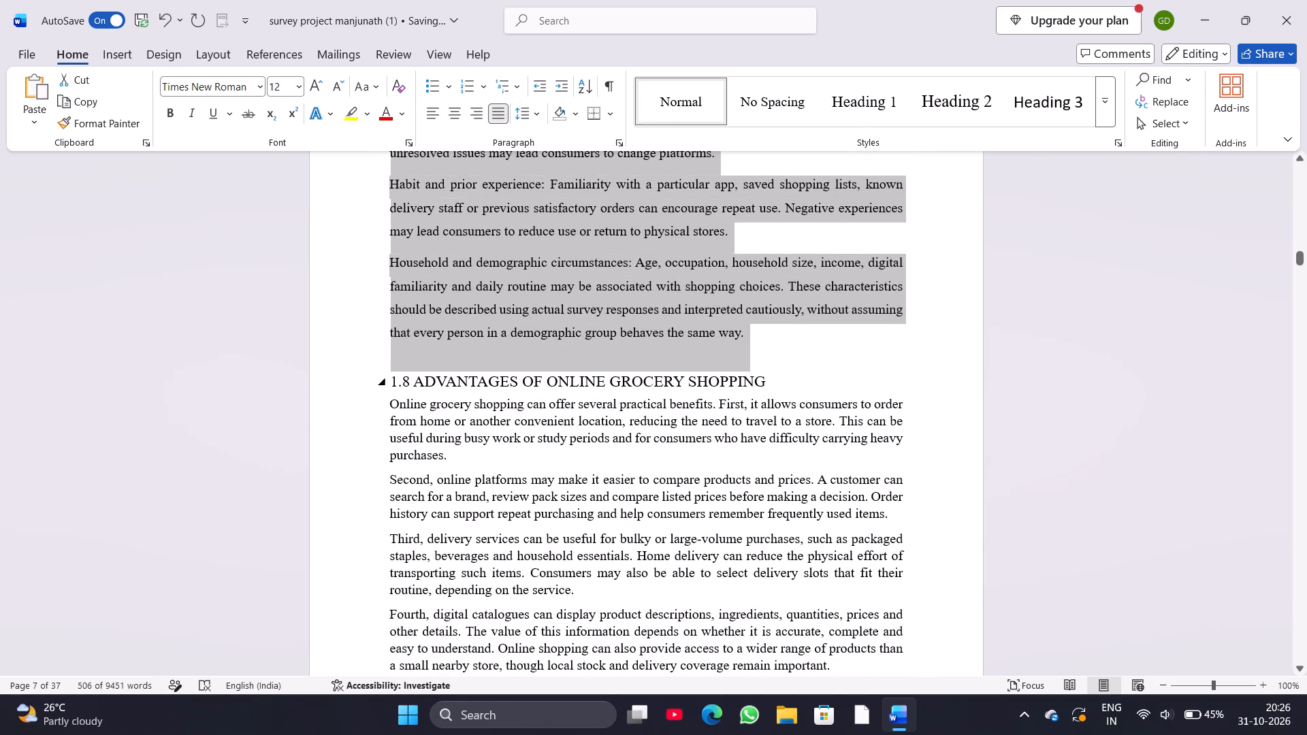
left_click_drag(389, 404, 400, 413)
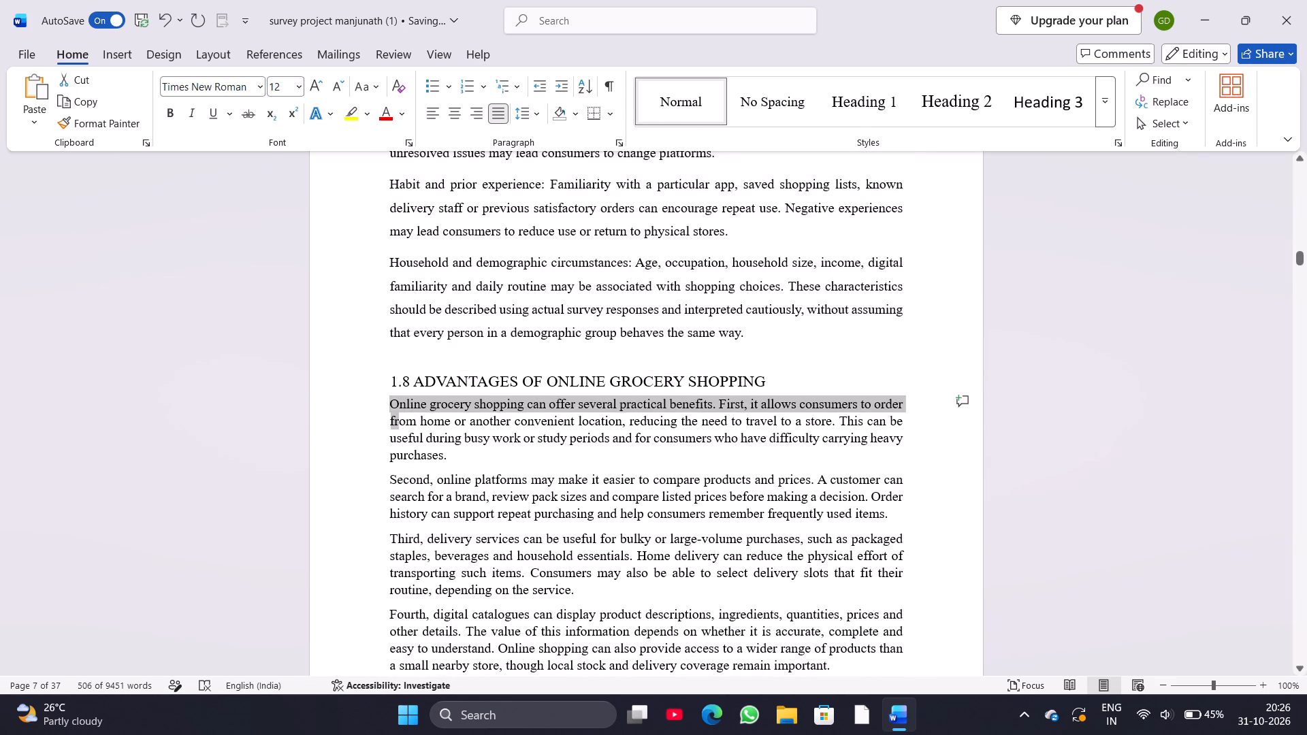
left_click_drag(400, 413, 816, 511)
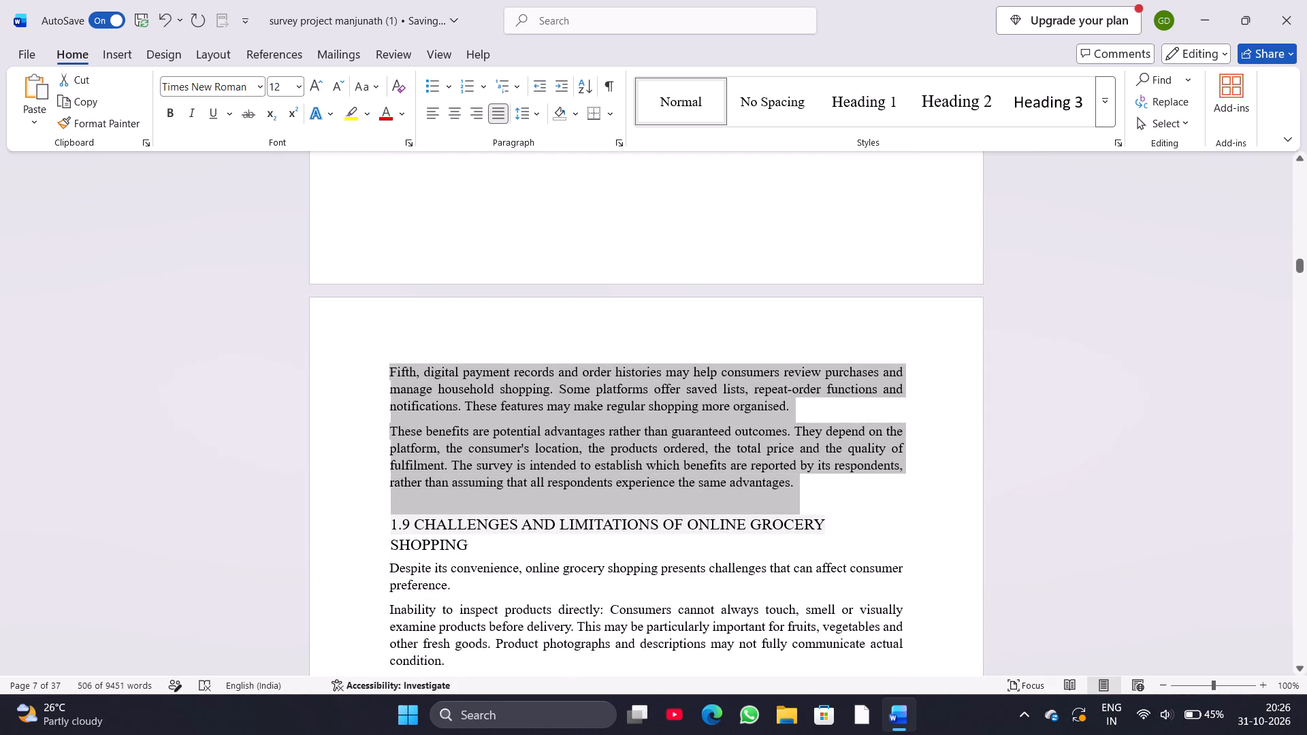
left_click_drag(816, 511, 830, 484)
left_click(526, 116)
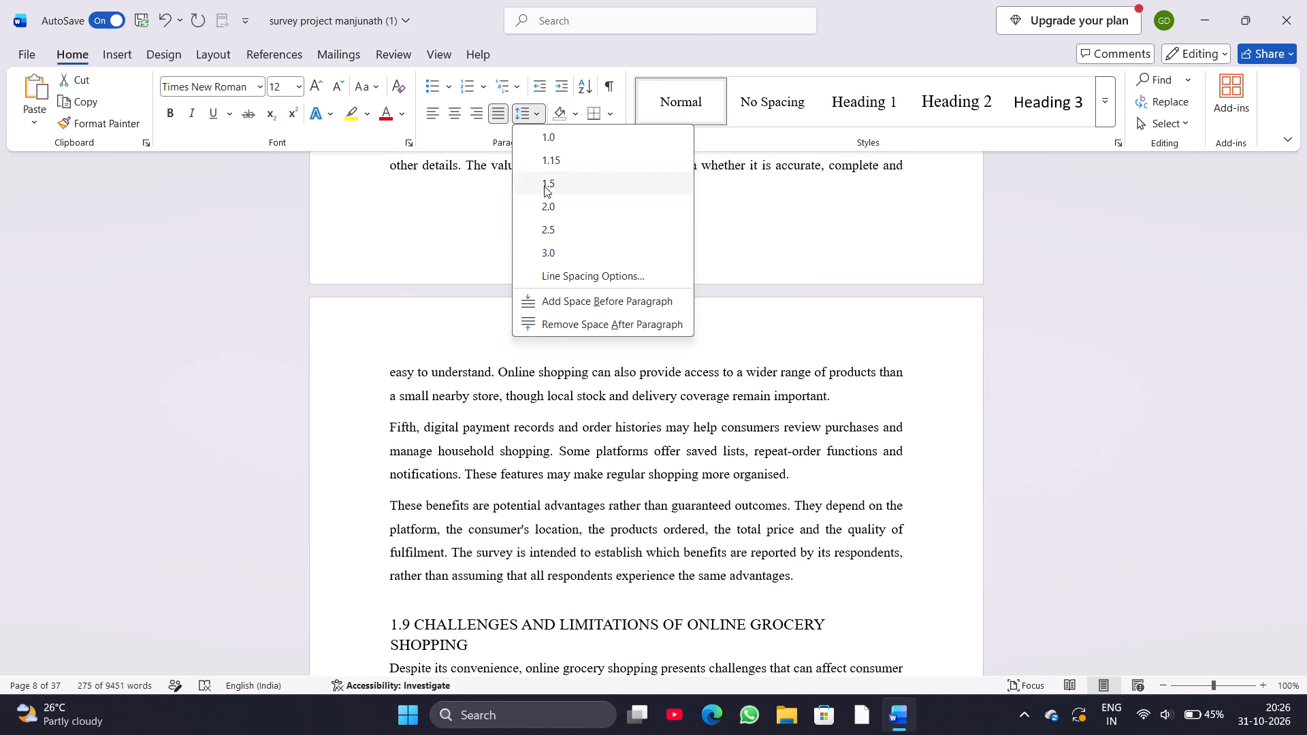
left_click(544, 186)
scroll(483, 459, "down", 1)
scroll(483, 459, "up", 3)
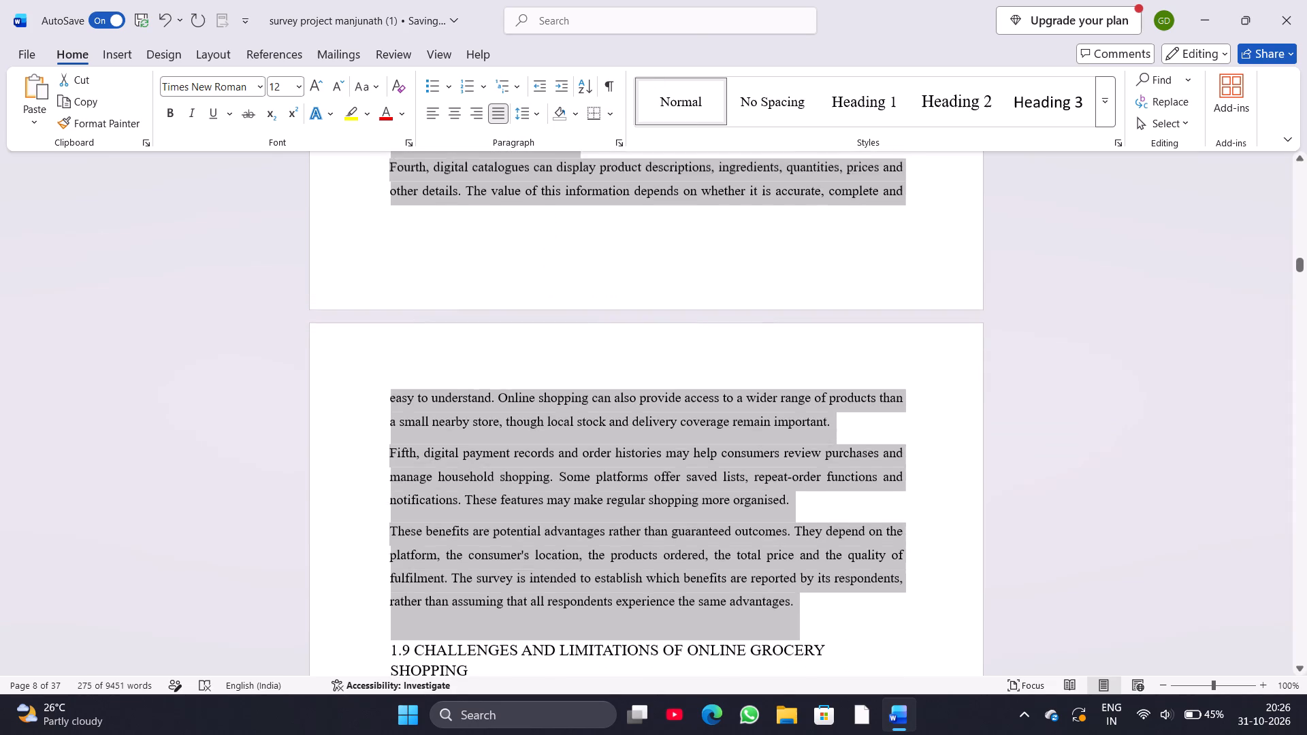
Turn the section 1.8 advantages paragraphs into a numbered list.
scroll(483, 459, "up", 5)
left_click(462, 88)
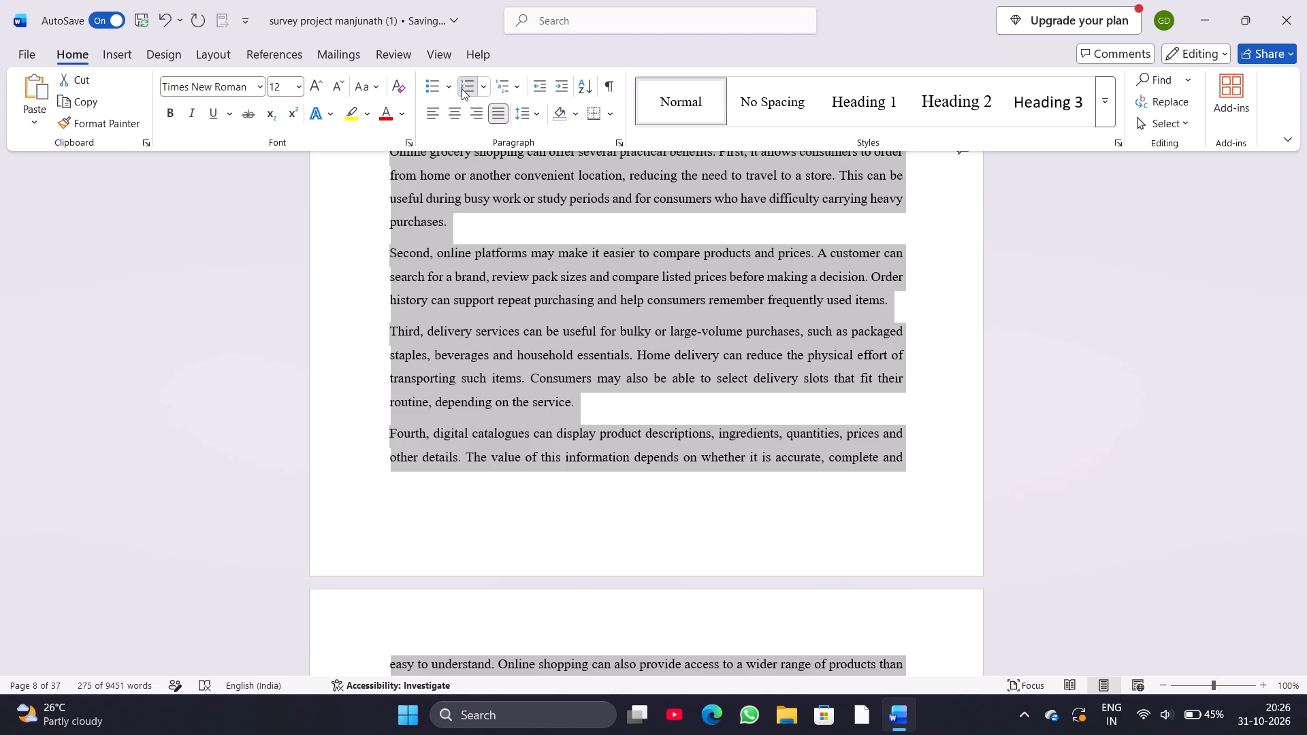
scroll(447, 385, "down", 4)
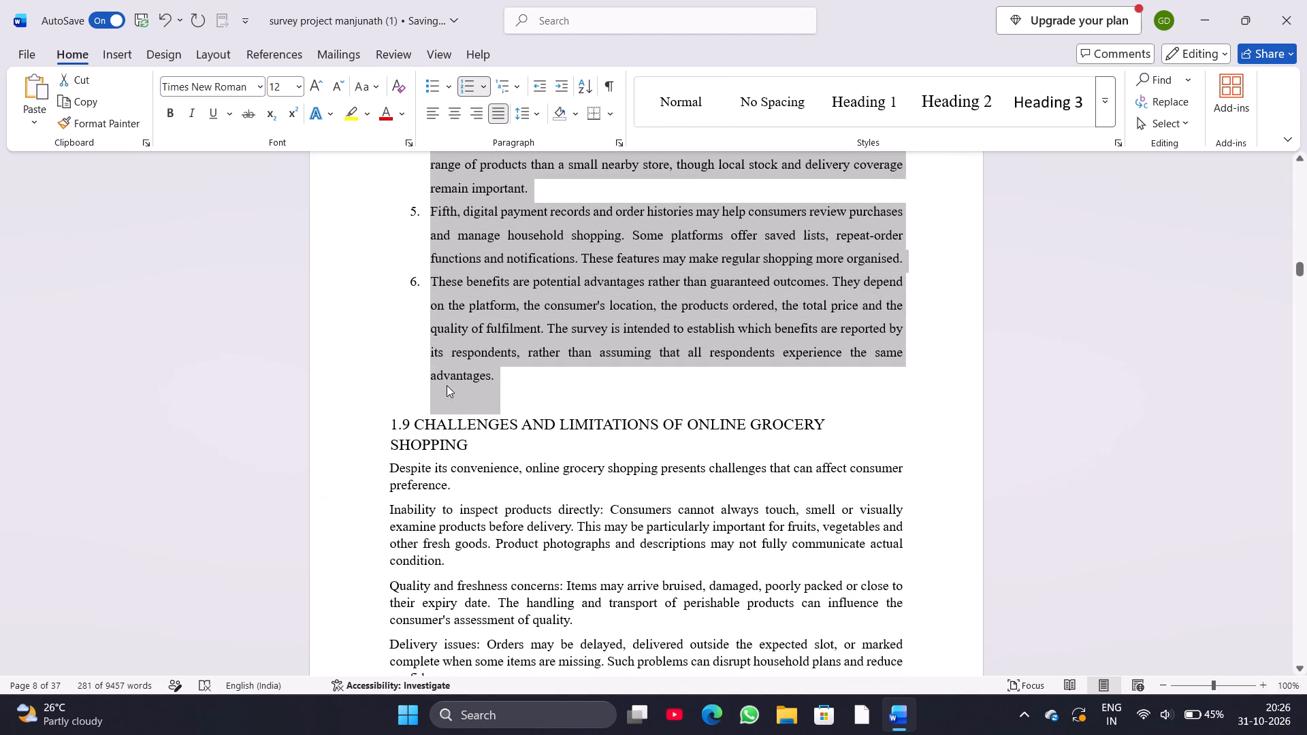
left_click(509, 399)
Set 1.5 line spacing for section 1.9's body from "Despite its convenience" through "Complaint and refund difficulties".
scroll(509, 399, "down", 1)
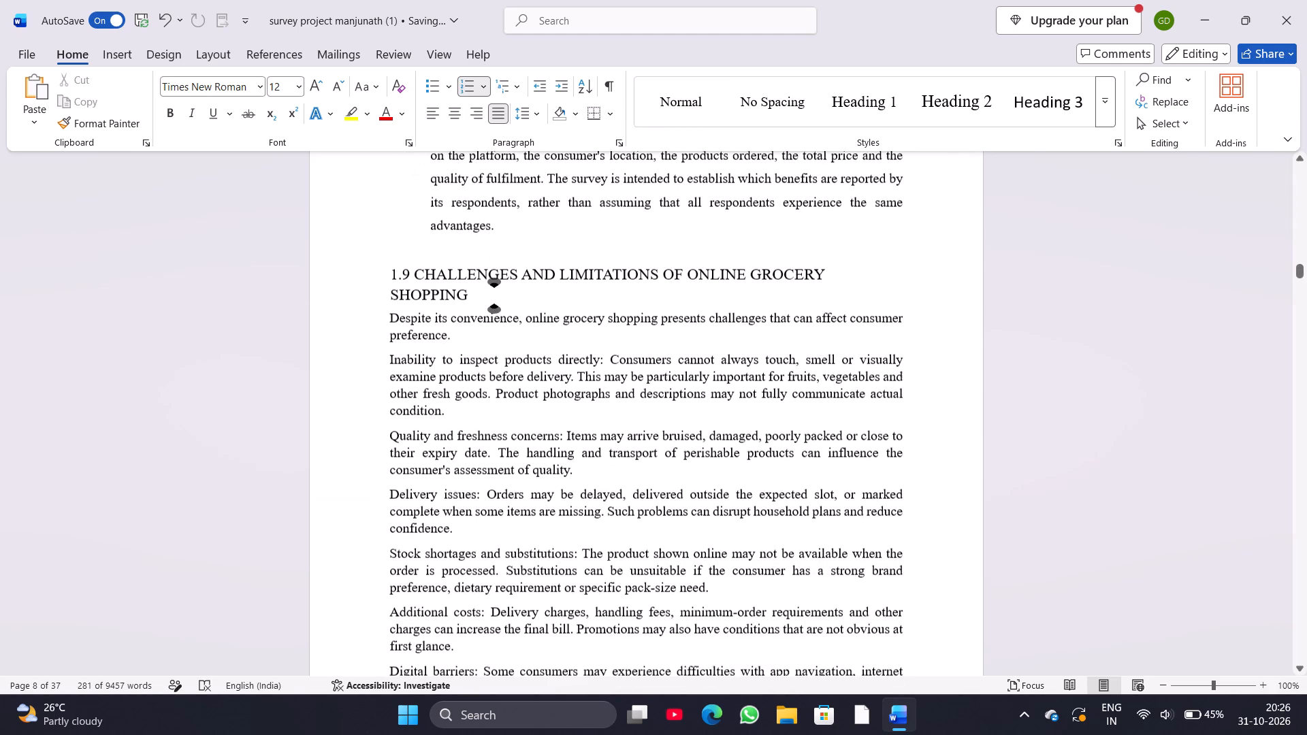
left_click_drag(388, 313, 767, 707)
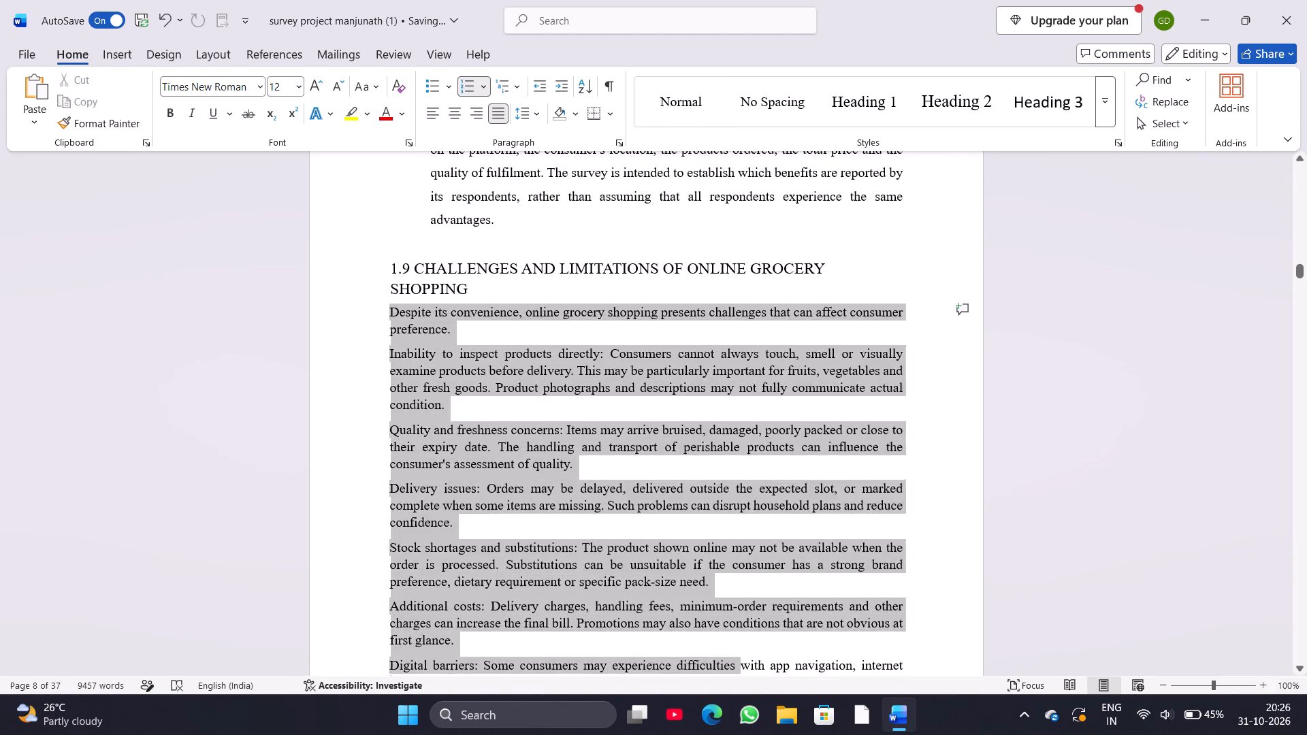
left_click_drag(767, 707, 783, 722)
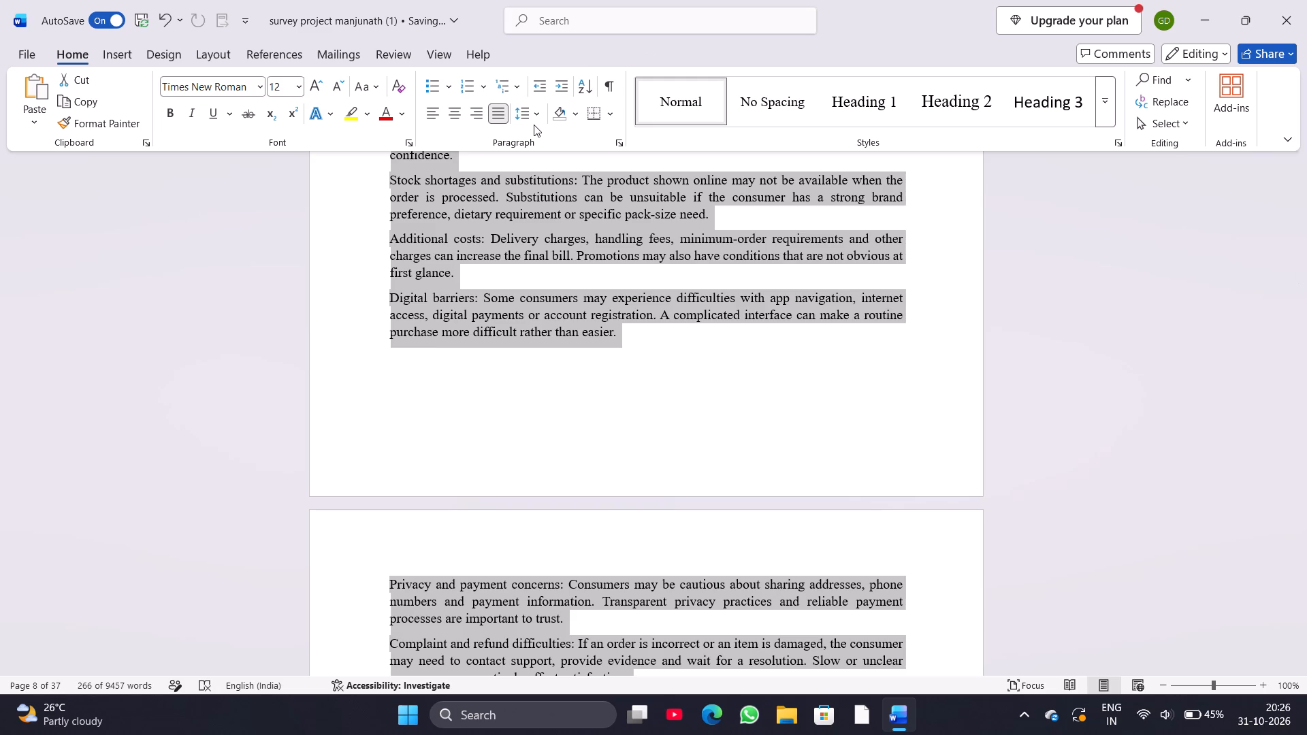
left_click(534, 125)
left_click_drag(535, 119, 547, 179)
left_click(547, 179)
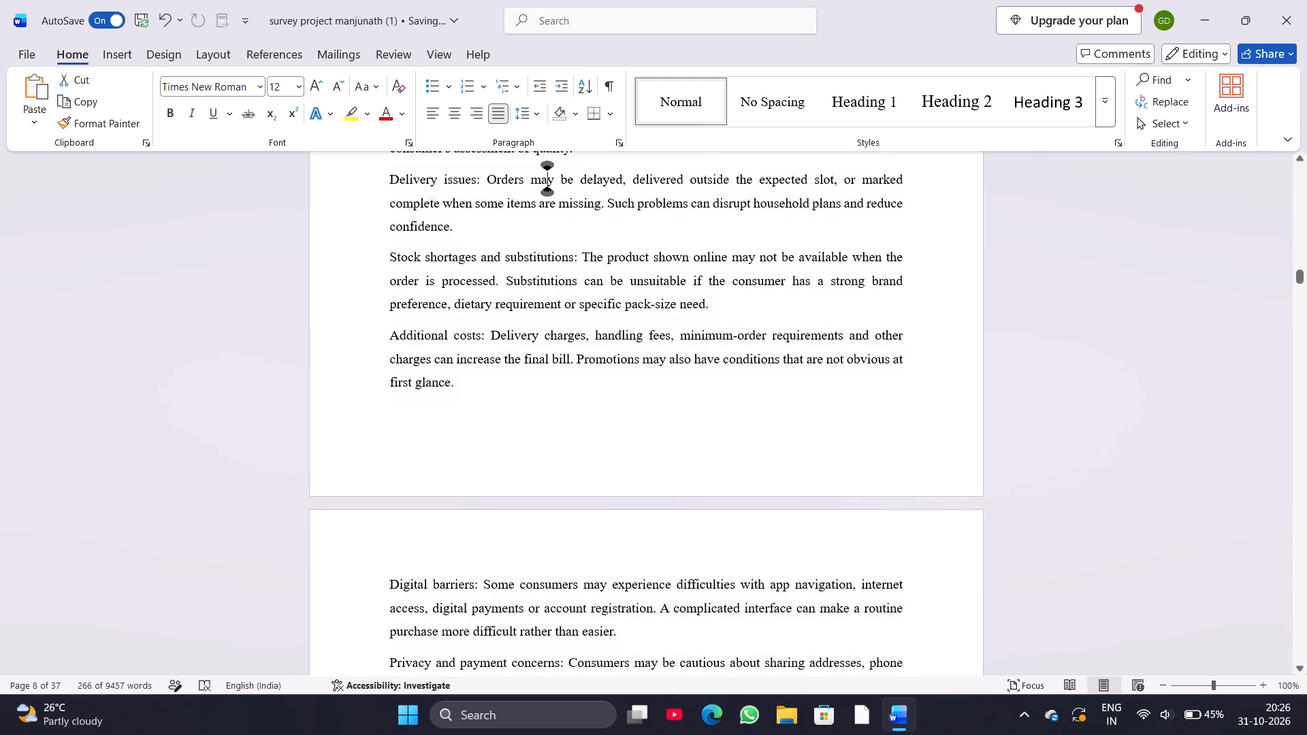
Apply the Normal style and 1.5 line spacing from the "Impulse purchases and promotional pressure" paragraph through the CHAPTER 2 RESEARCH DESIGN heading.
scroll(506, 317, "down", 2)
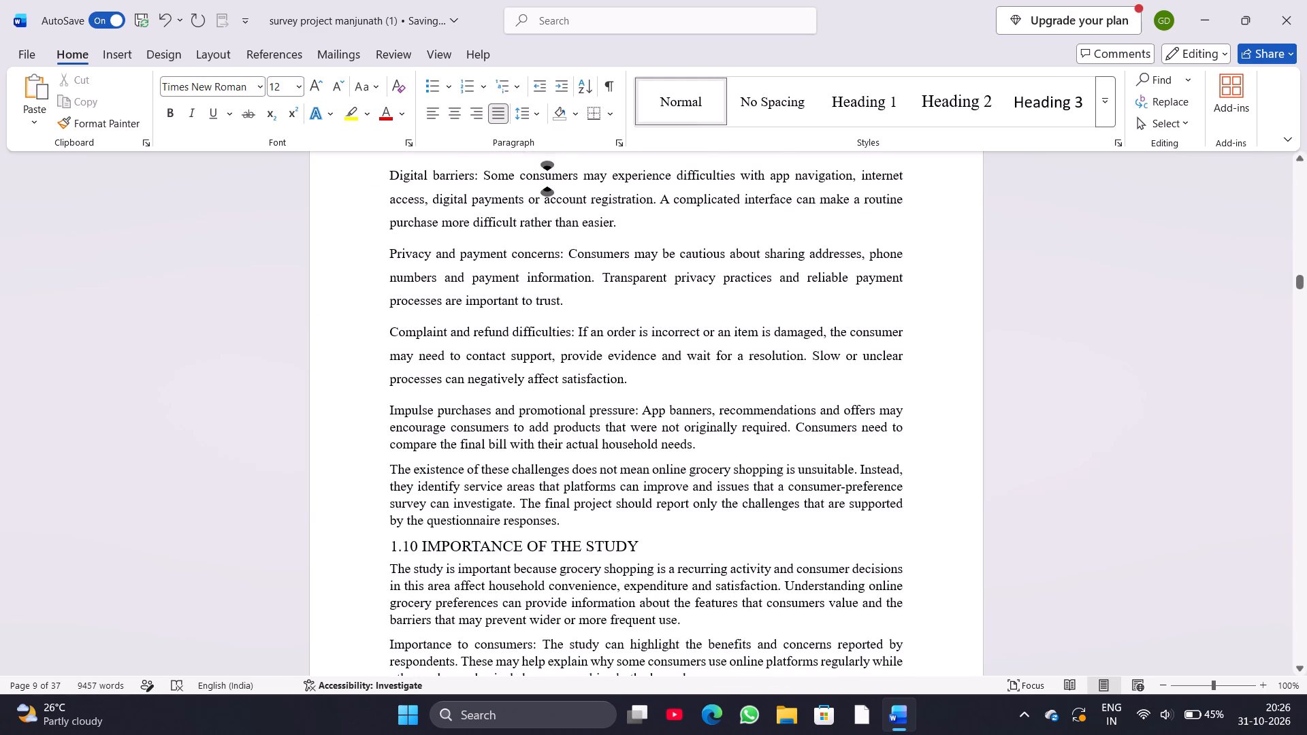
left_click_drag(390, 260, 660, 734)
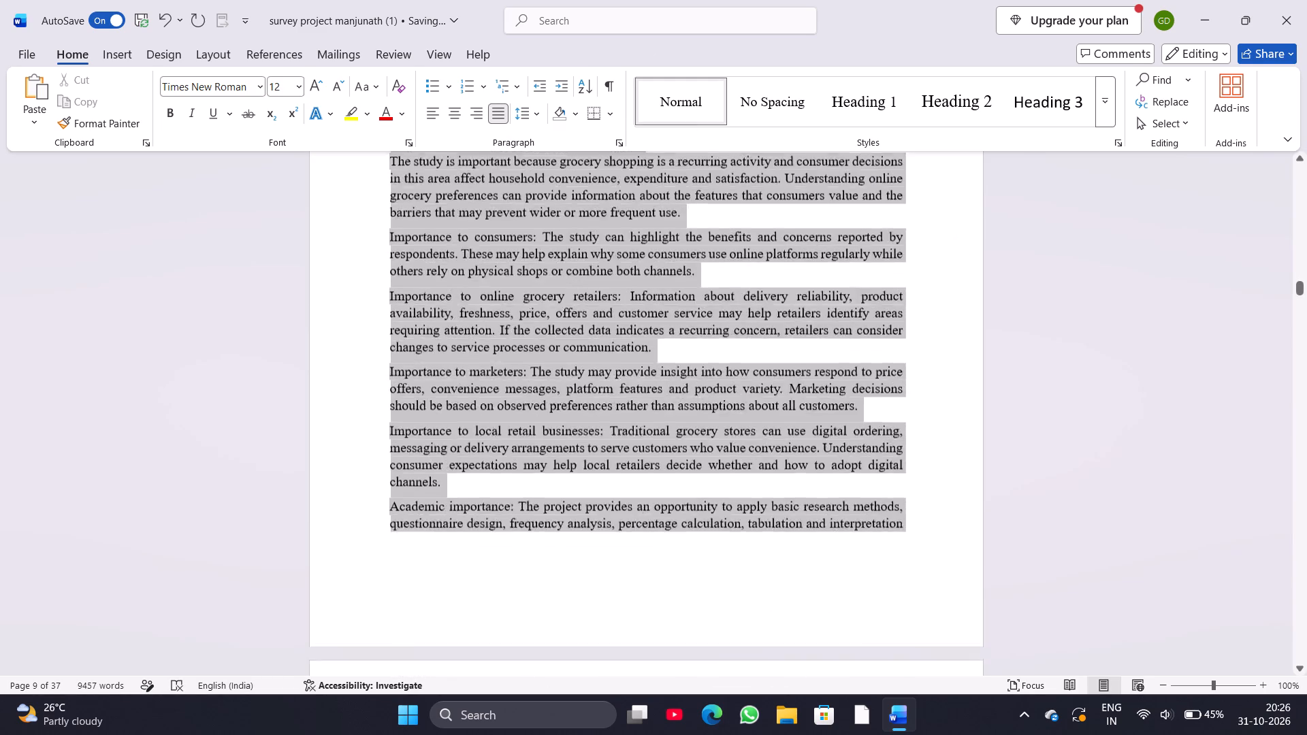
left_click_drag(660, 734, 723, 734)
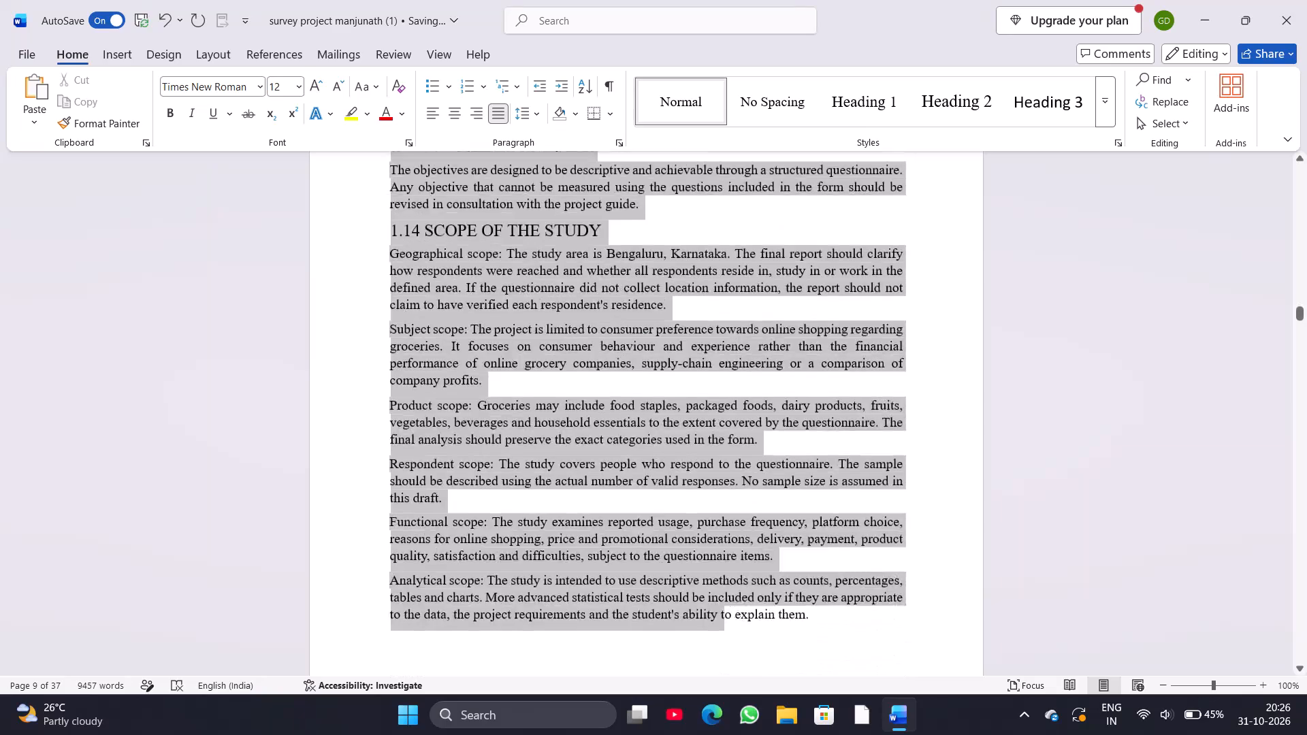
left_click_drag(723, 734, 661, 337)
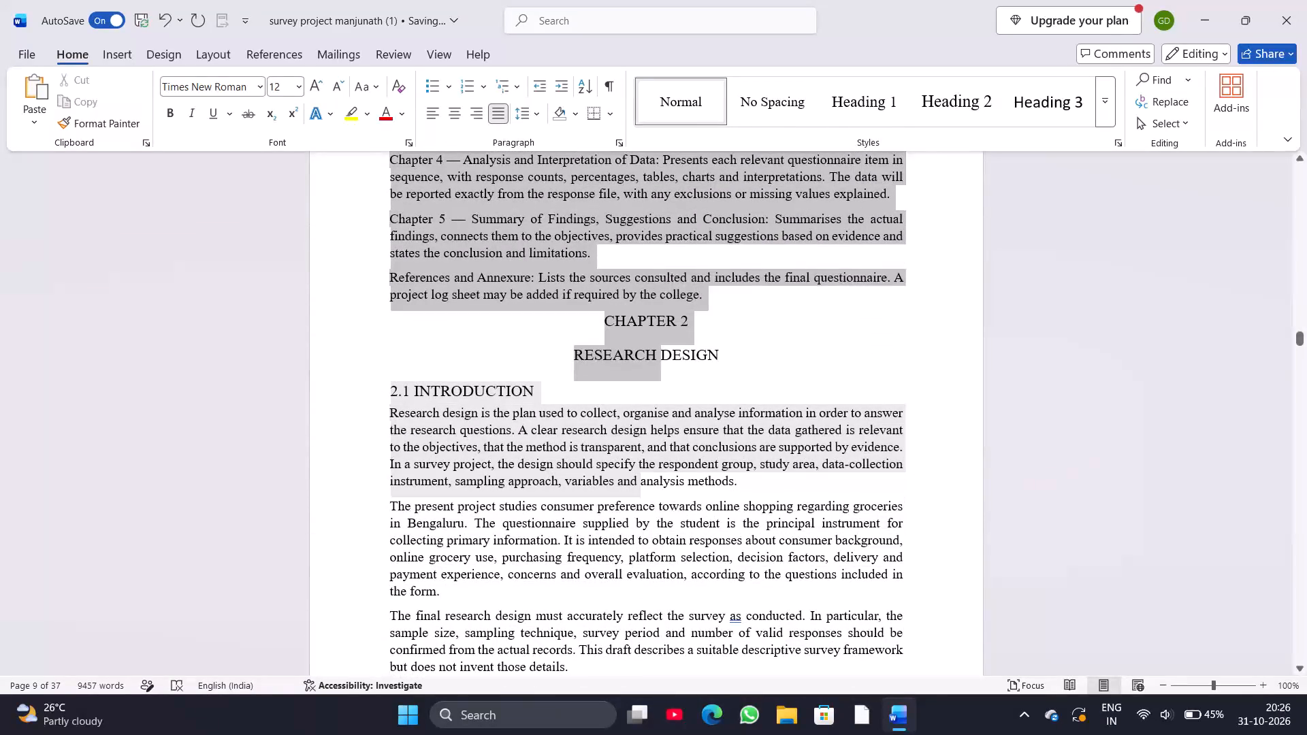
left_click(658, 101)
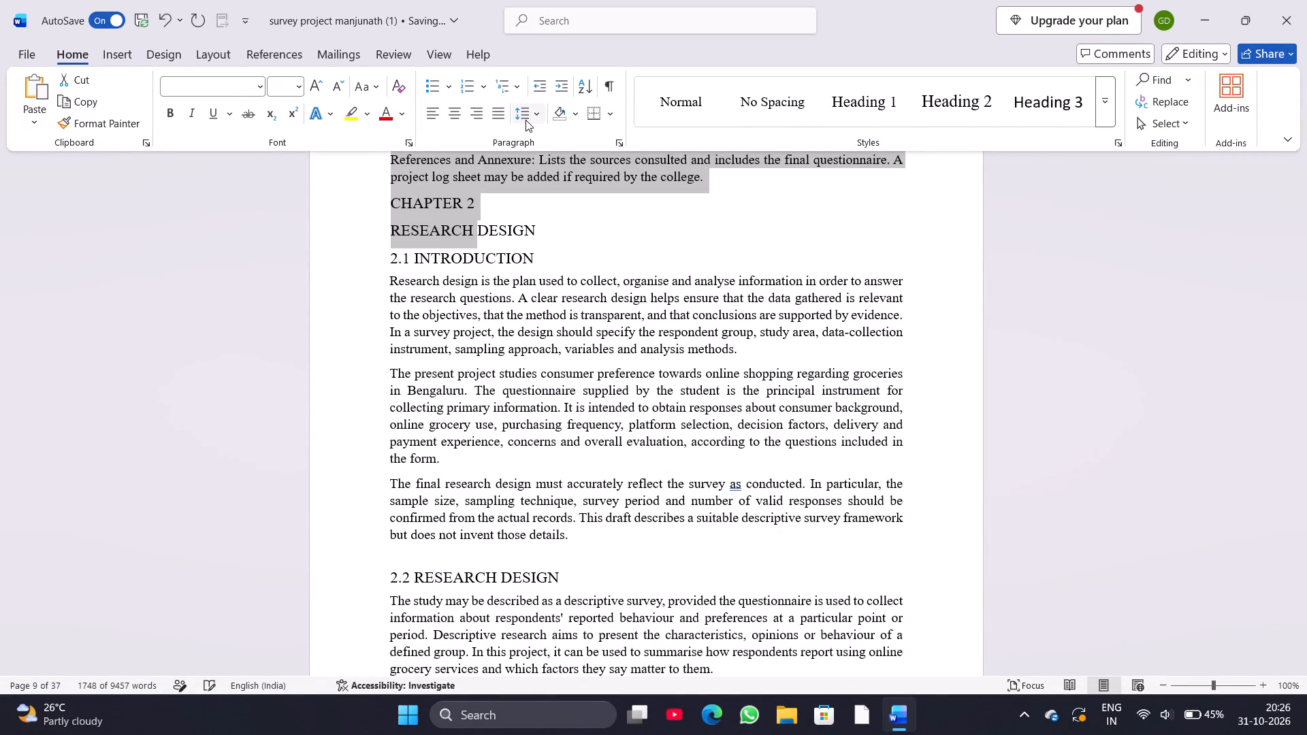
left_click(538, 114)
left_click(552, 186)
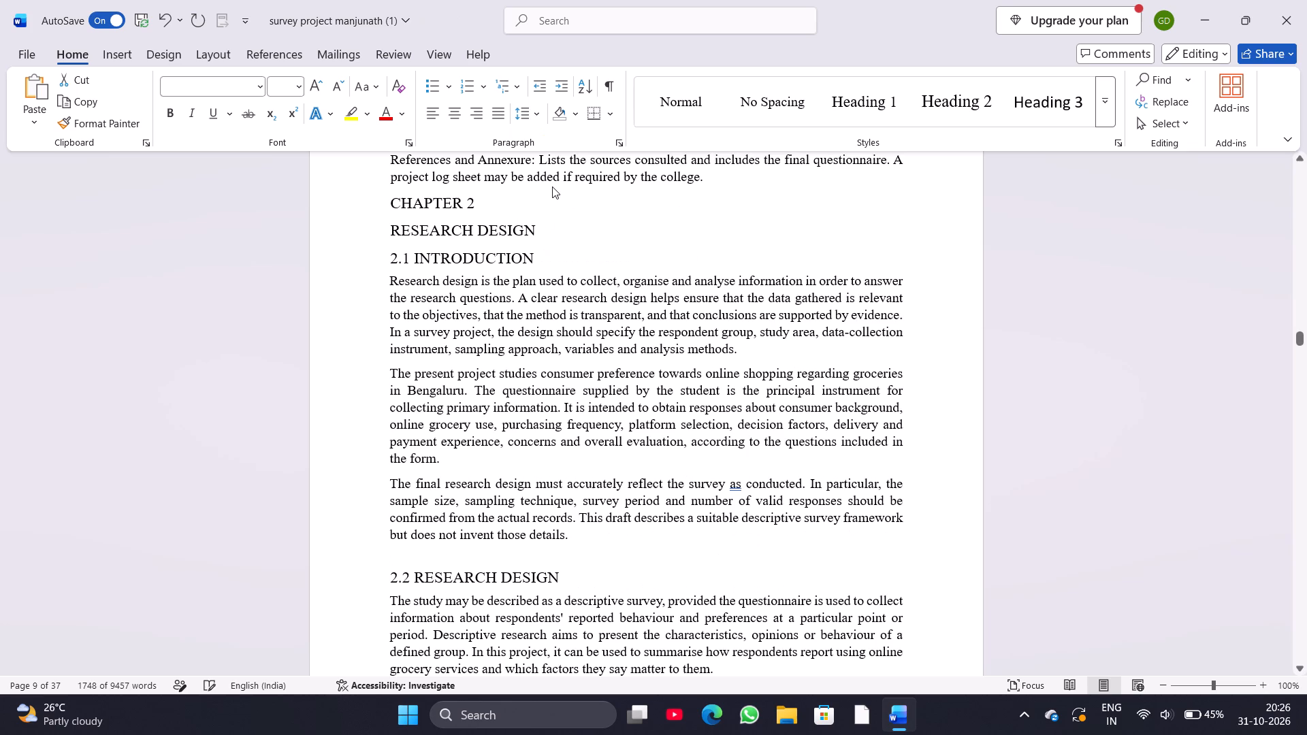
Insert twelve blank lines after the References and Annexure paragraph to push the CHAPTER 2 heading onto a new page.
scroll(566, 266, "up", 5)
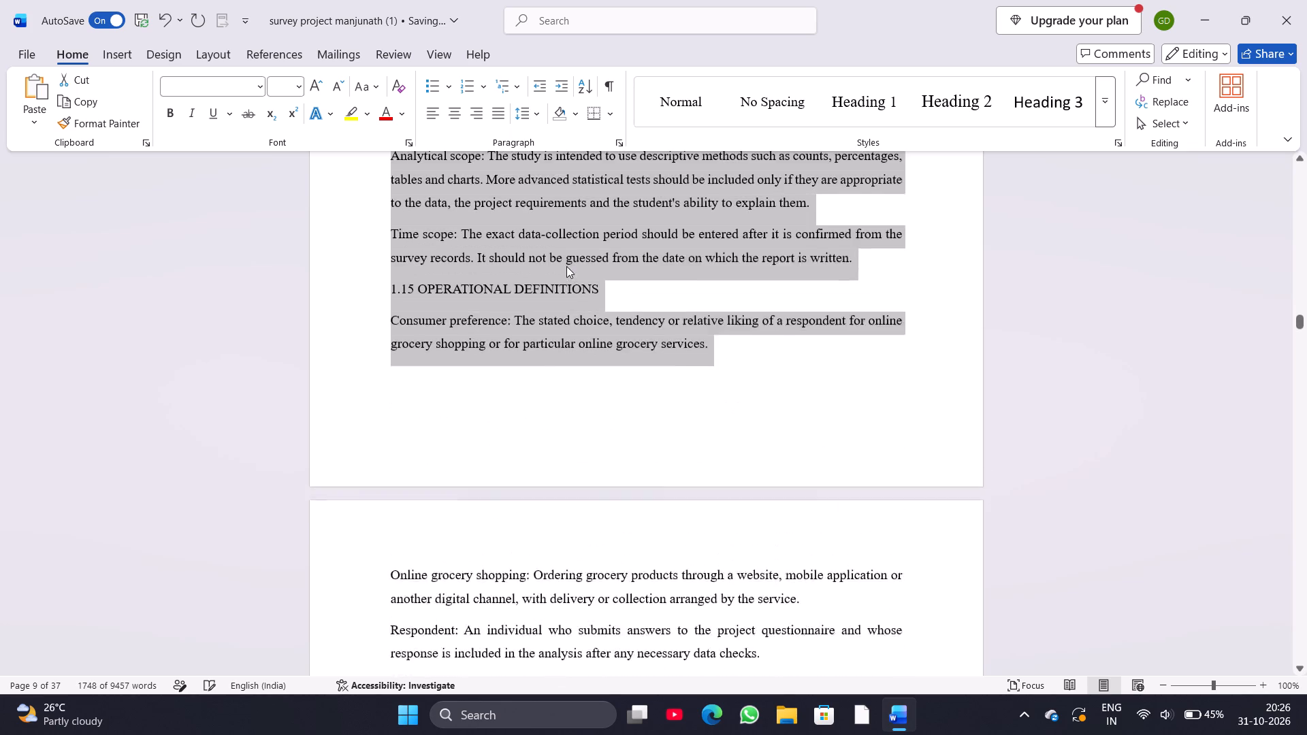
scroll(566, 266, "up", 5)
scroll(566, 266, "down", 3)
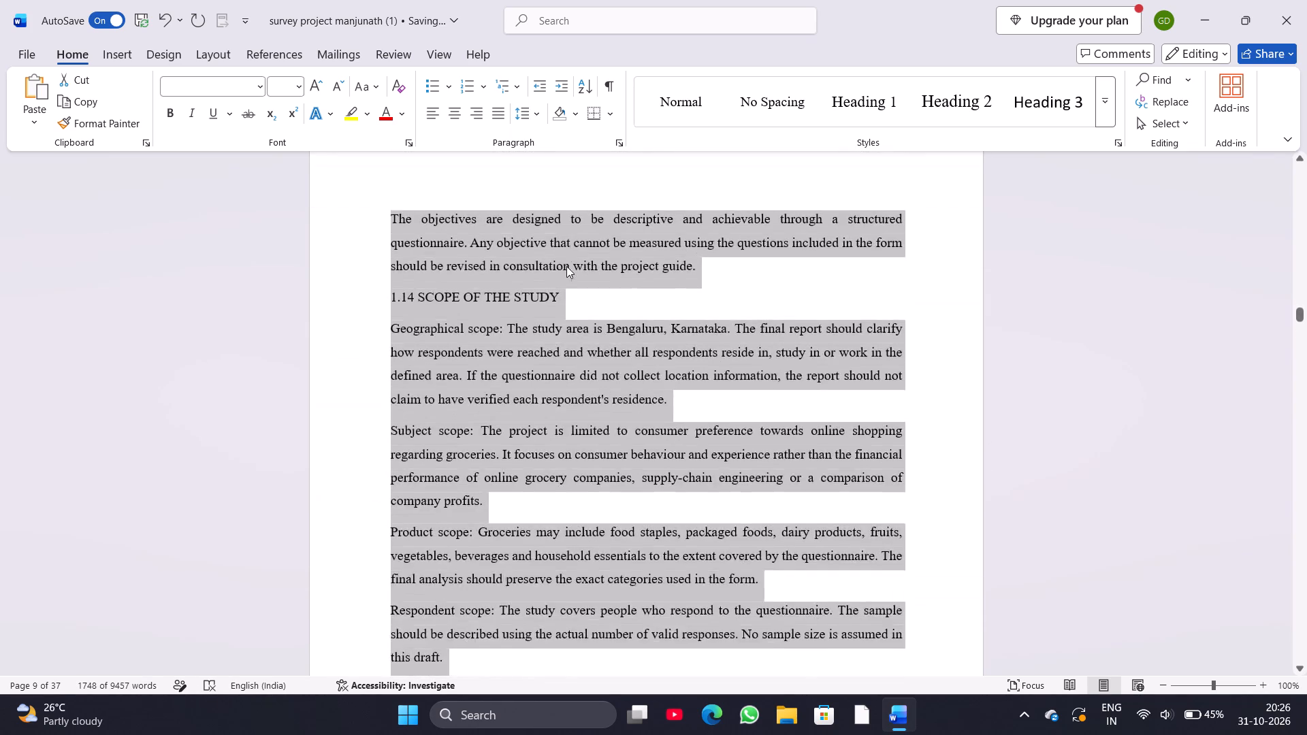
scroll(566, 266, "down", 3)
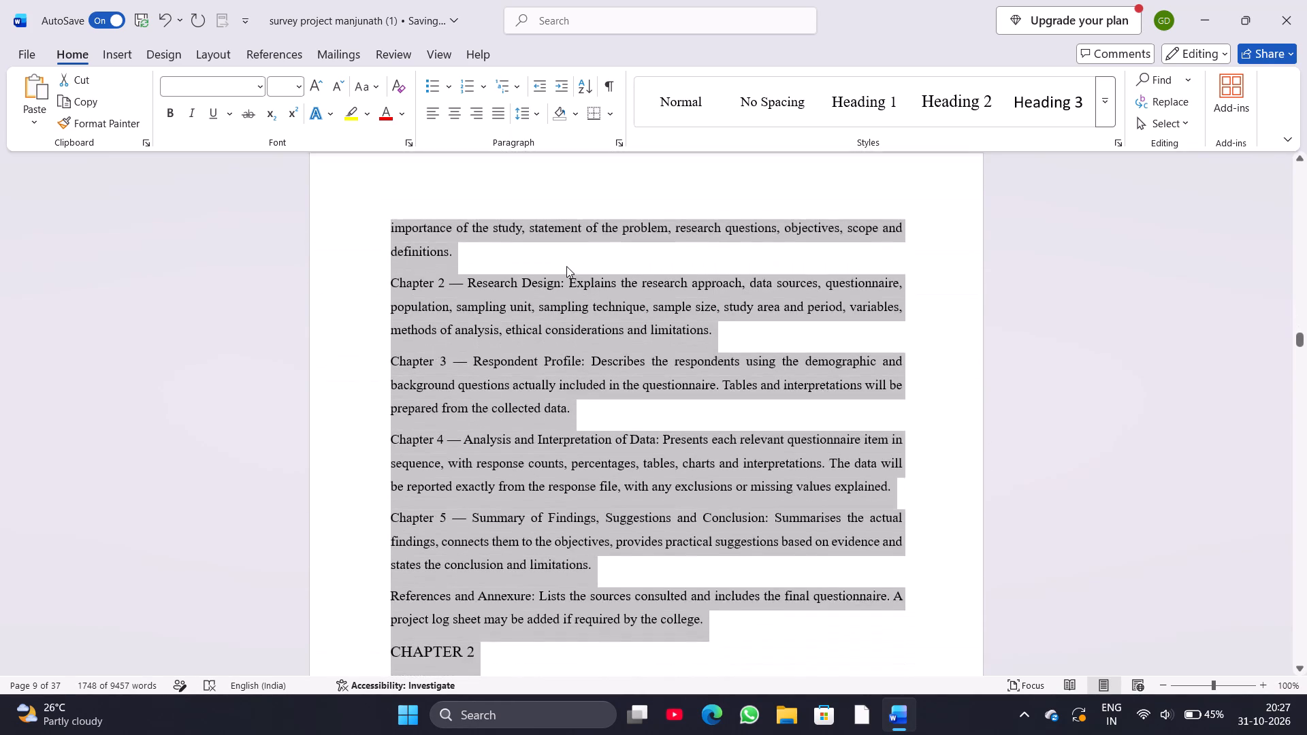
scroll(566, 266, "down", 1)
scroll(548, 324, "down", 1)
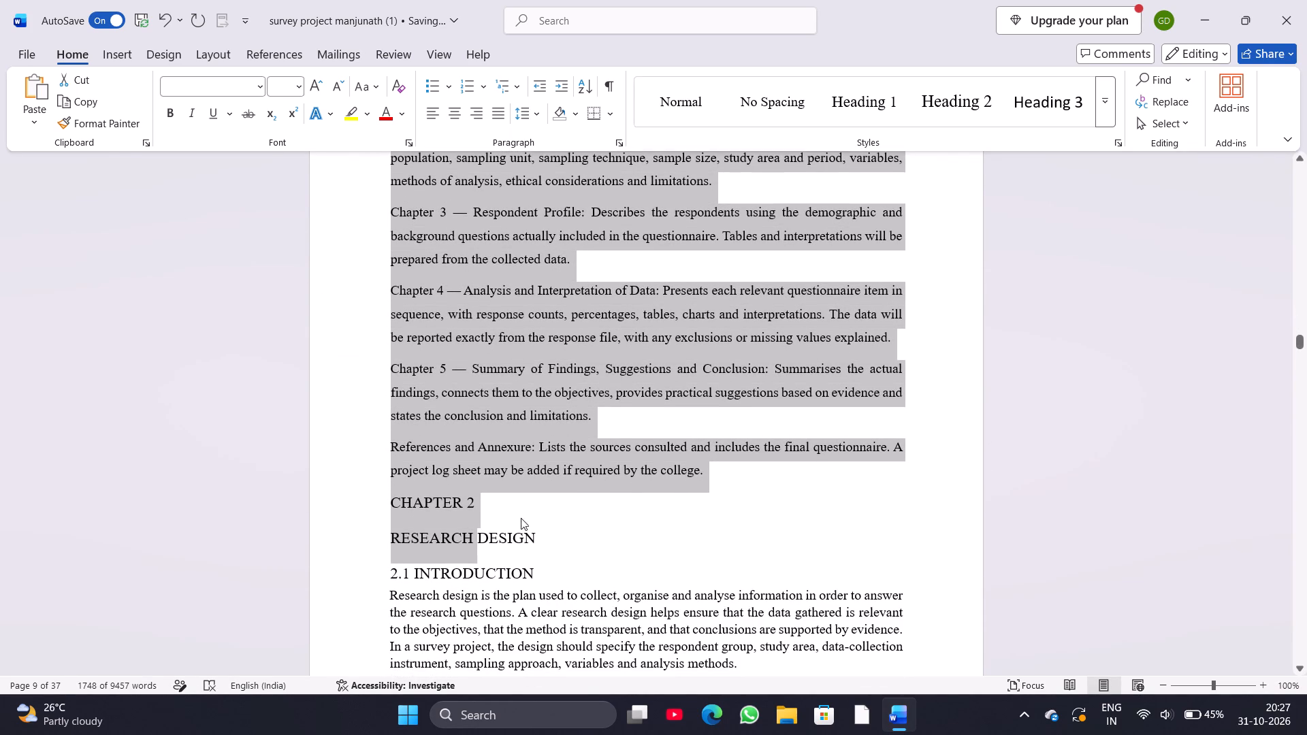
left_click(514, 502)
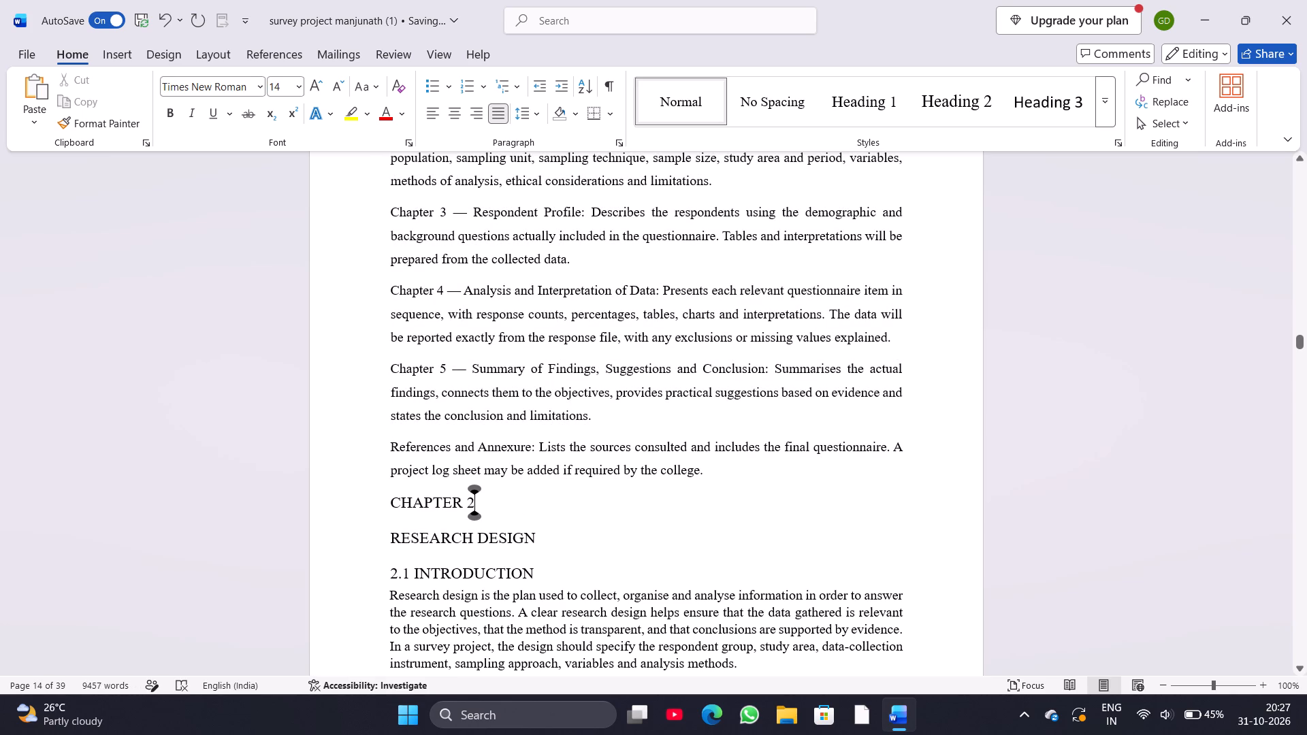
left_click(713, 470)
key("Return")
key("Return")
key("Return")
key("Return")
key("Return")
key("Return")
key("Return")
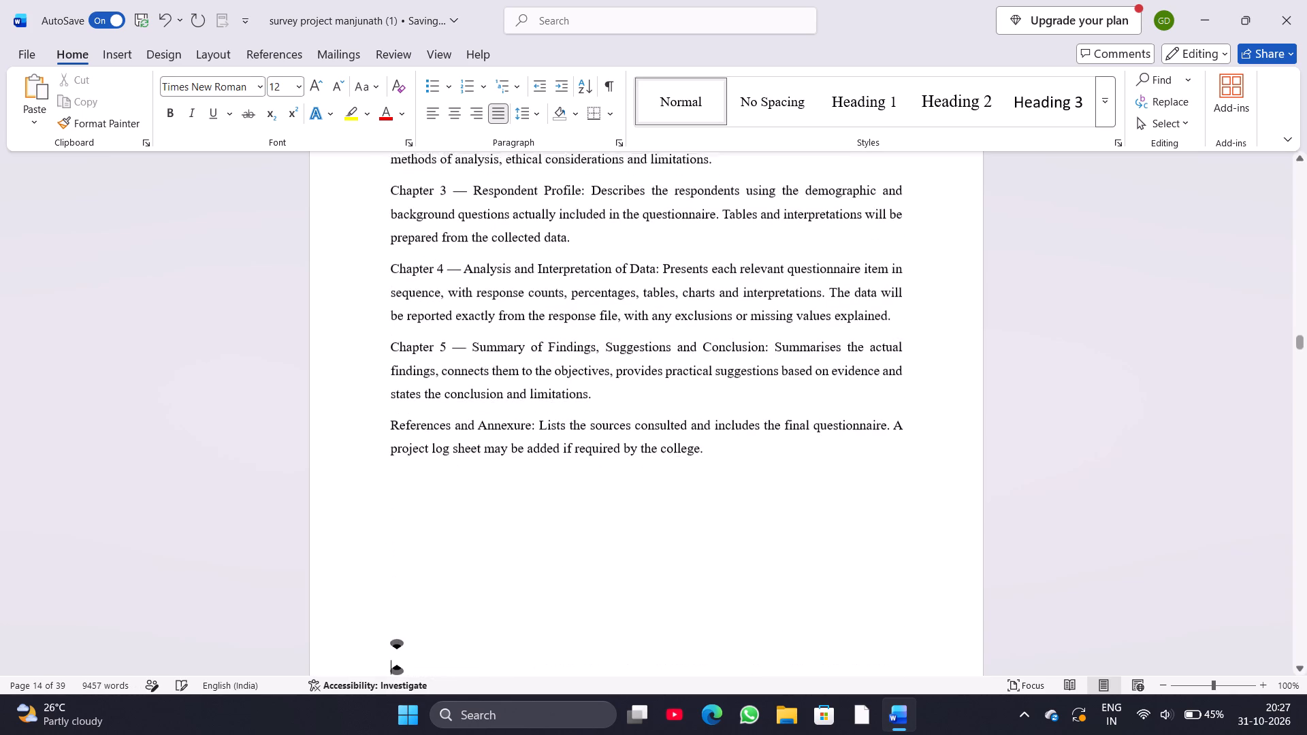
key("Return")
key("Return")
key("Return")
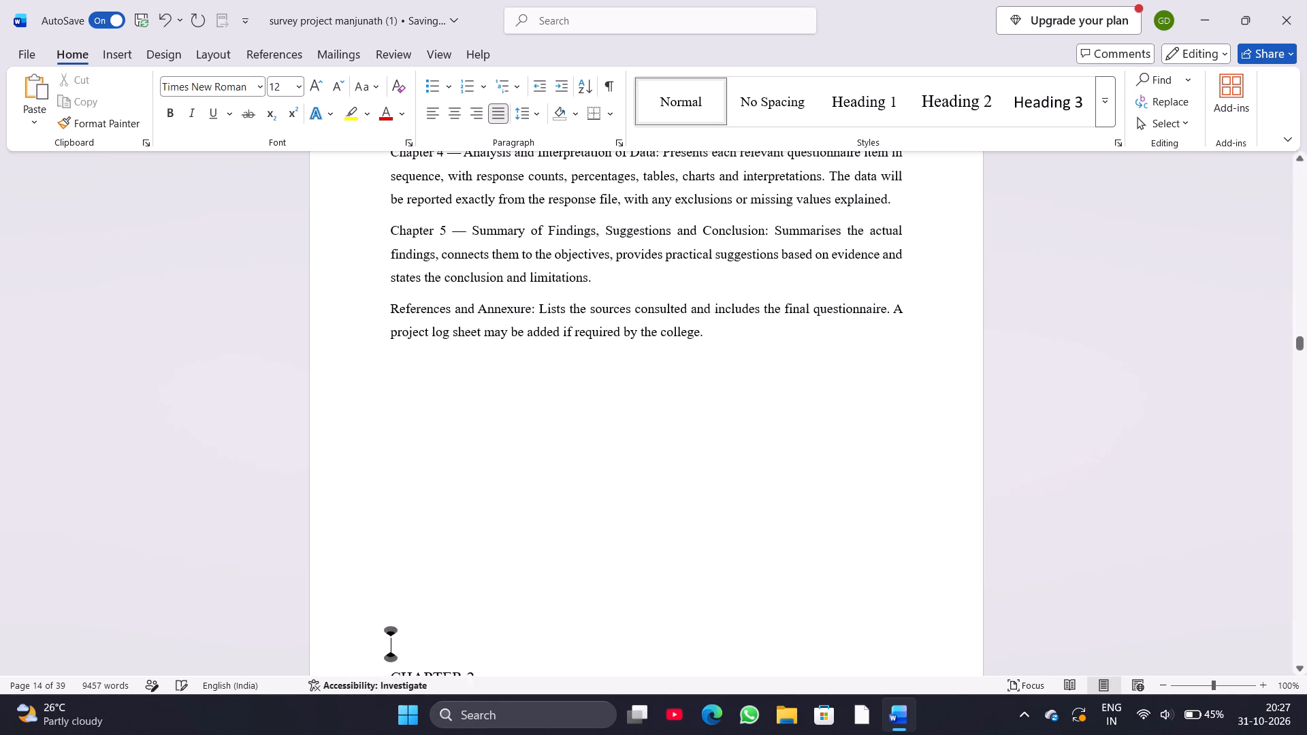
key("Return")
key("Return")
key("Return")
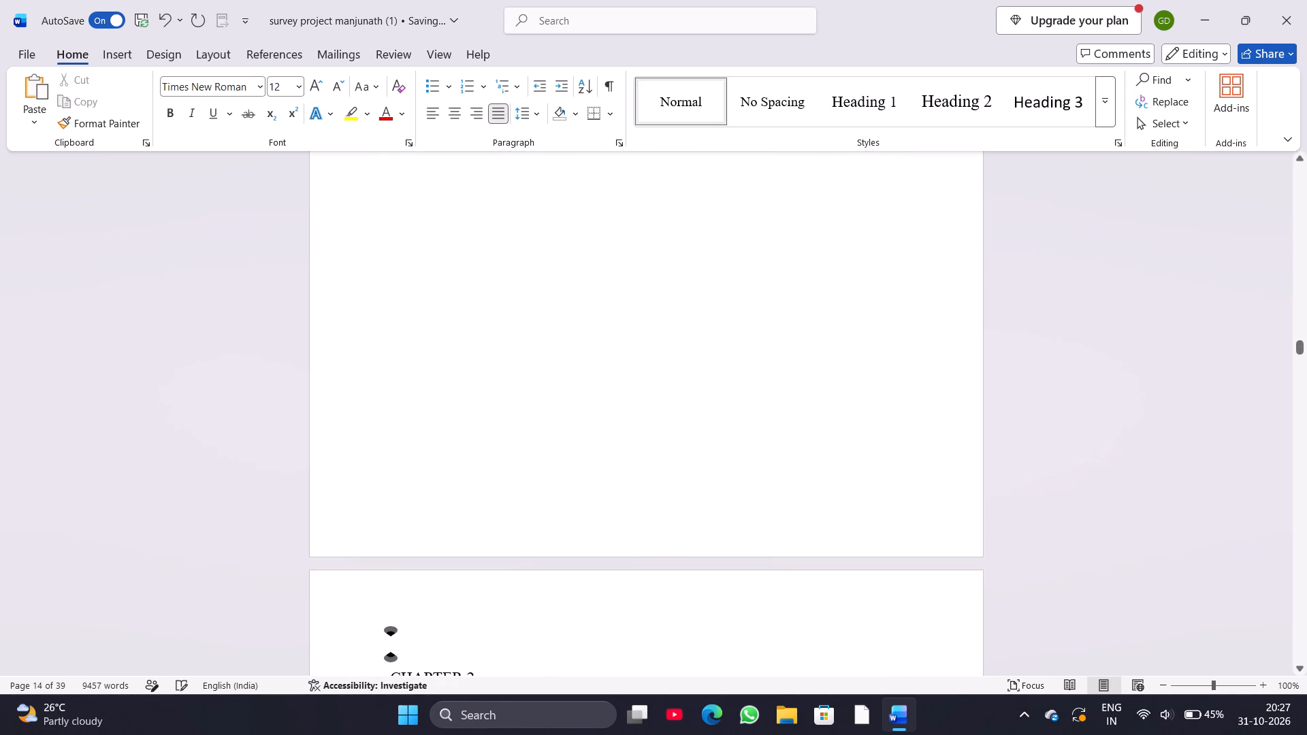
key("BackSpace")
Insert a blank line above the 1.11 STATEMENT OF THE PROBLEM heading, after the "Local relevance" paragraph.
scroll(713, 470, "up", 9)
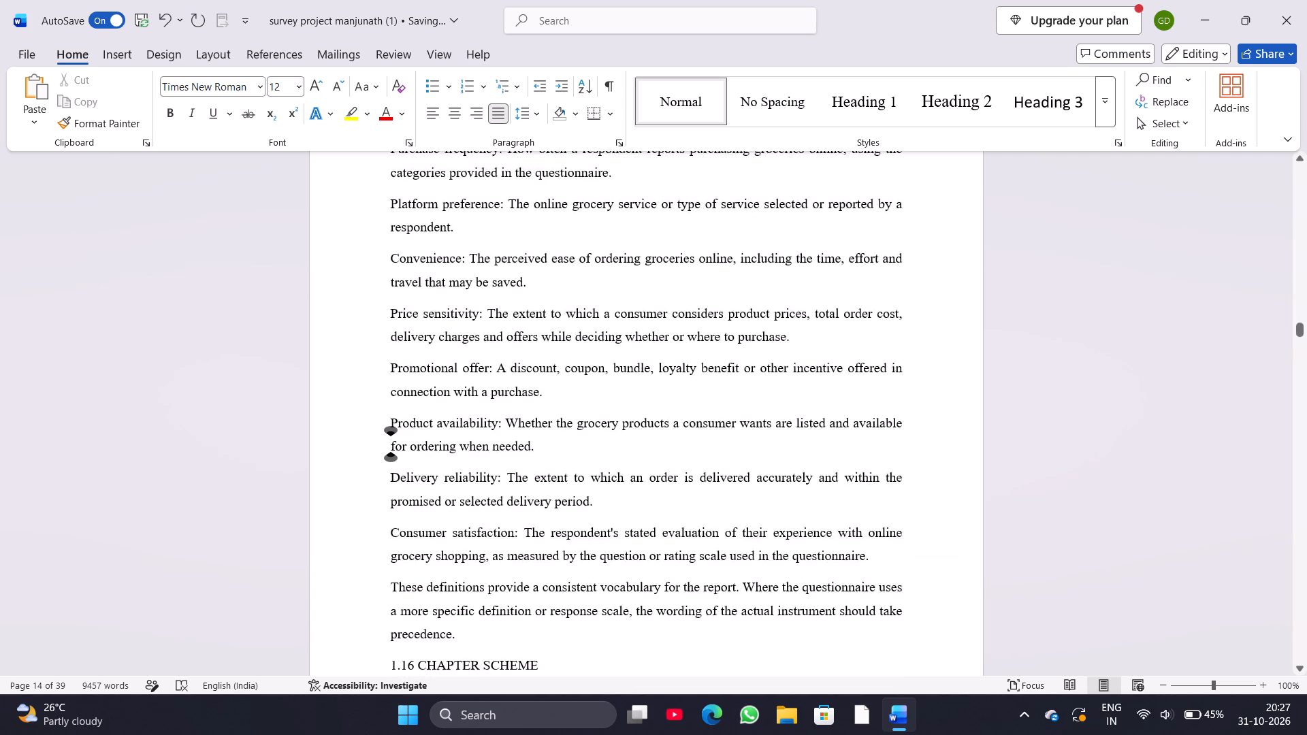
scroll(713, 470, "up", 12)
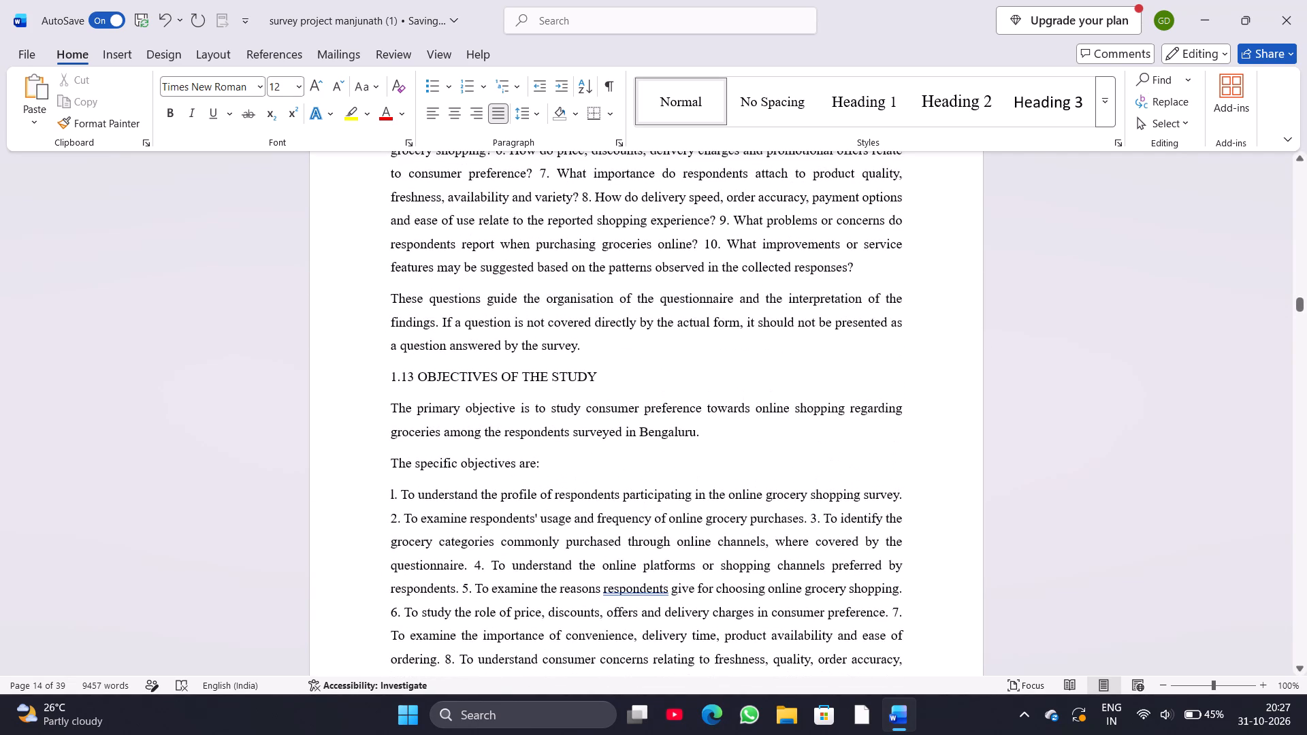
scroll(713, 470, "up", 6)
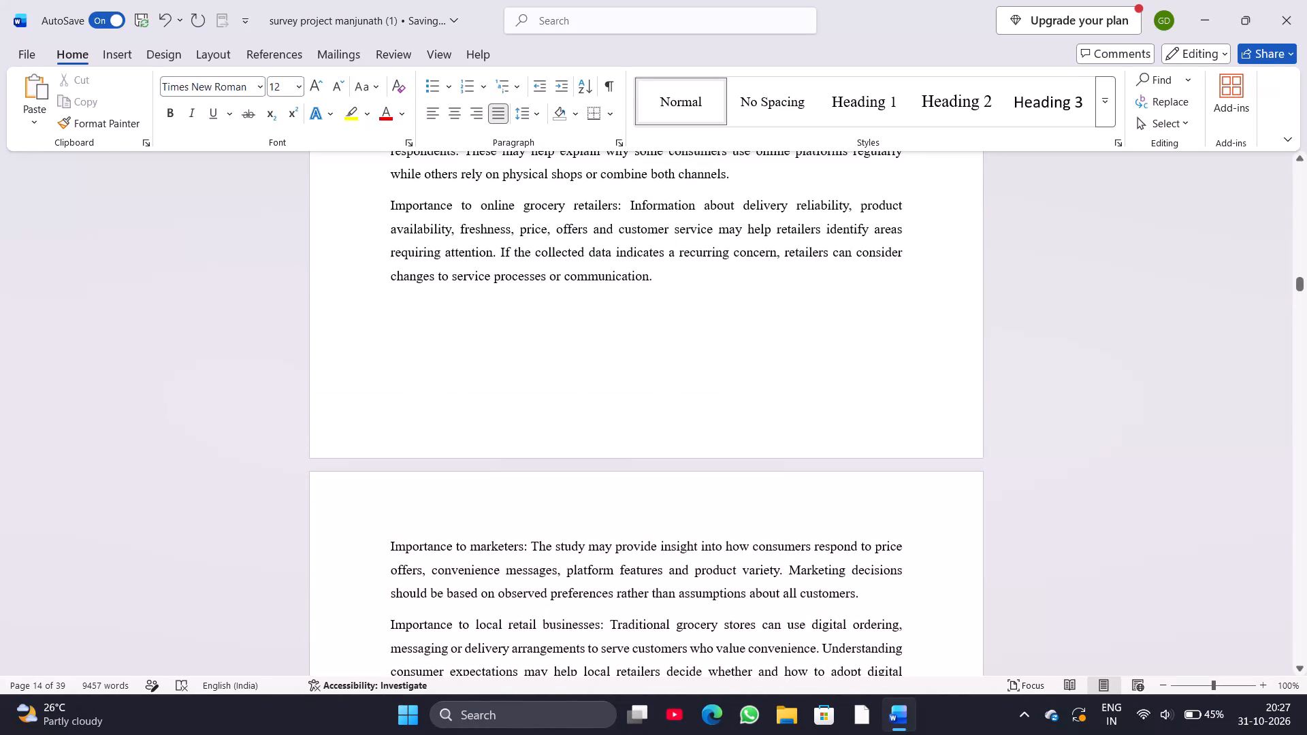
scroll(713, 470, "up", 6)
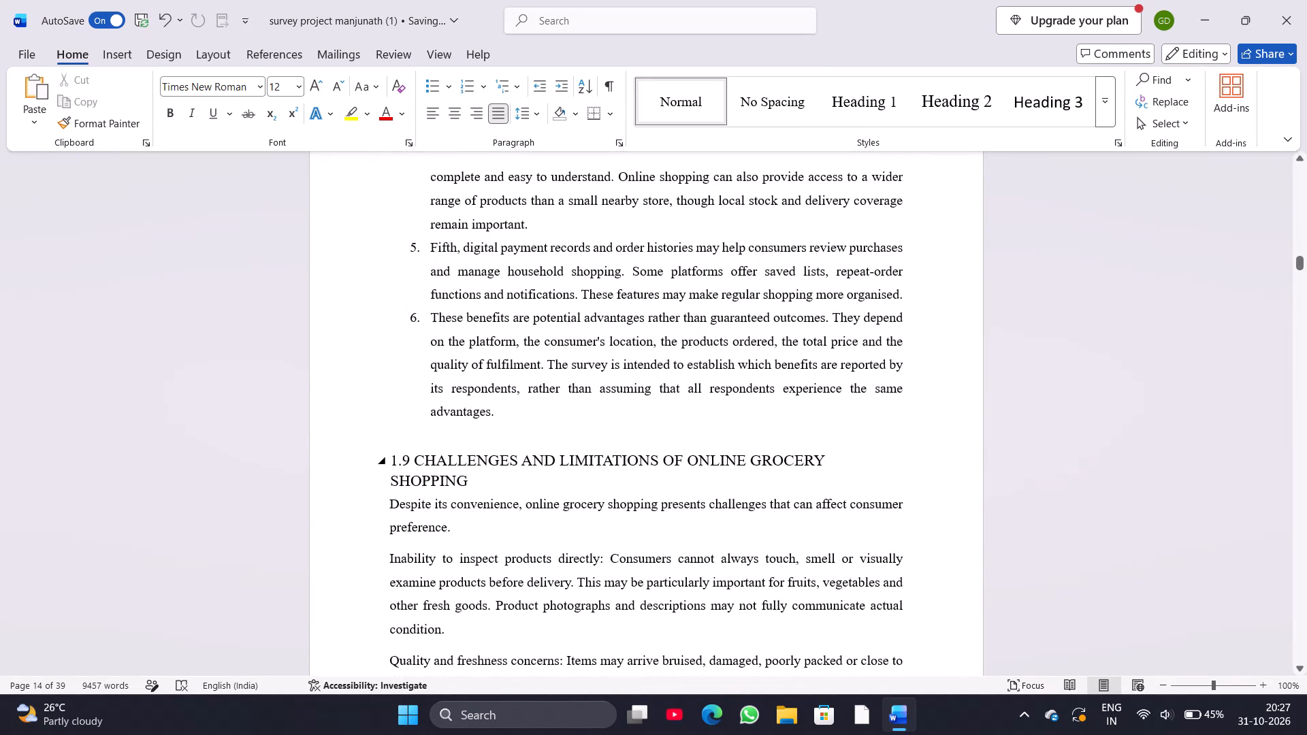
scroll(713, 470, "down", 6)
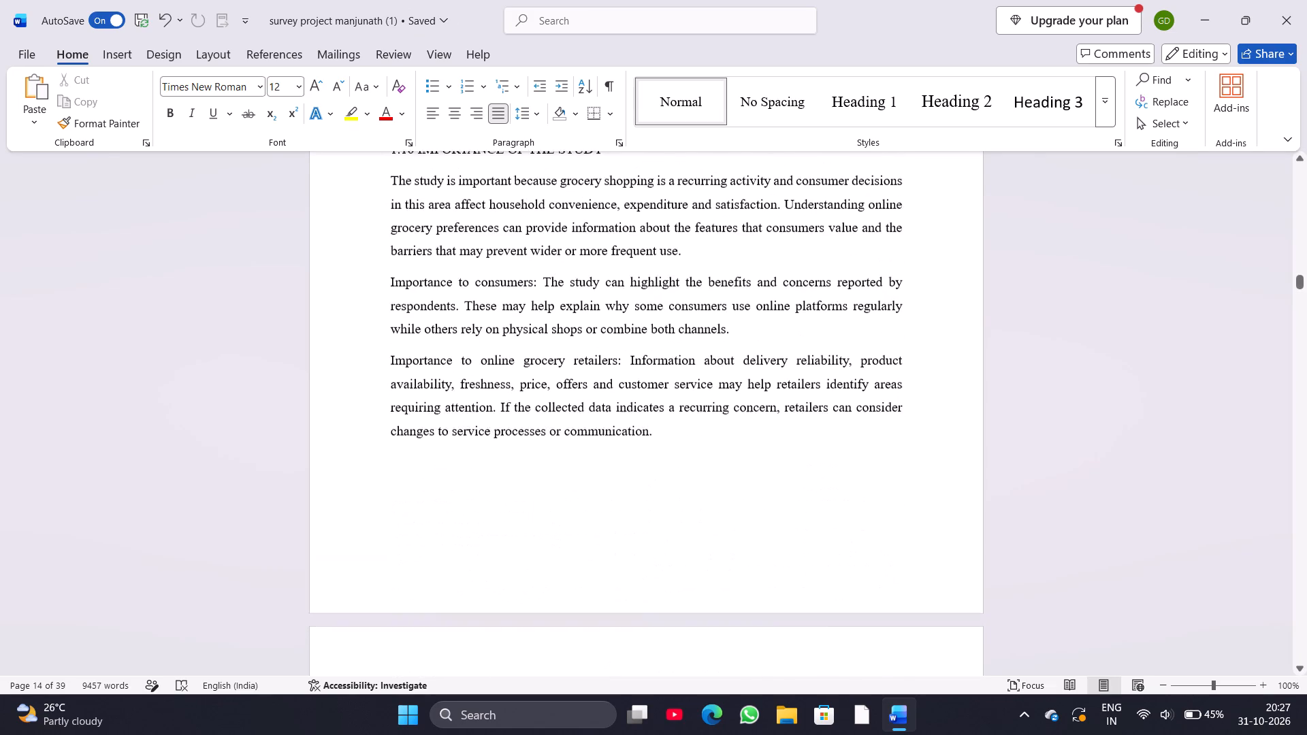
scroll(713, 470, "down", 6)
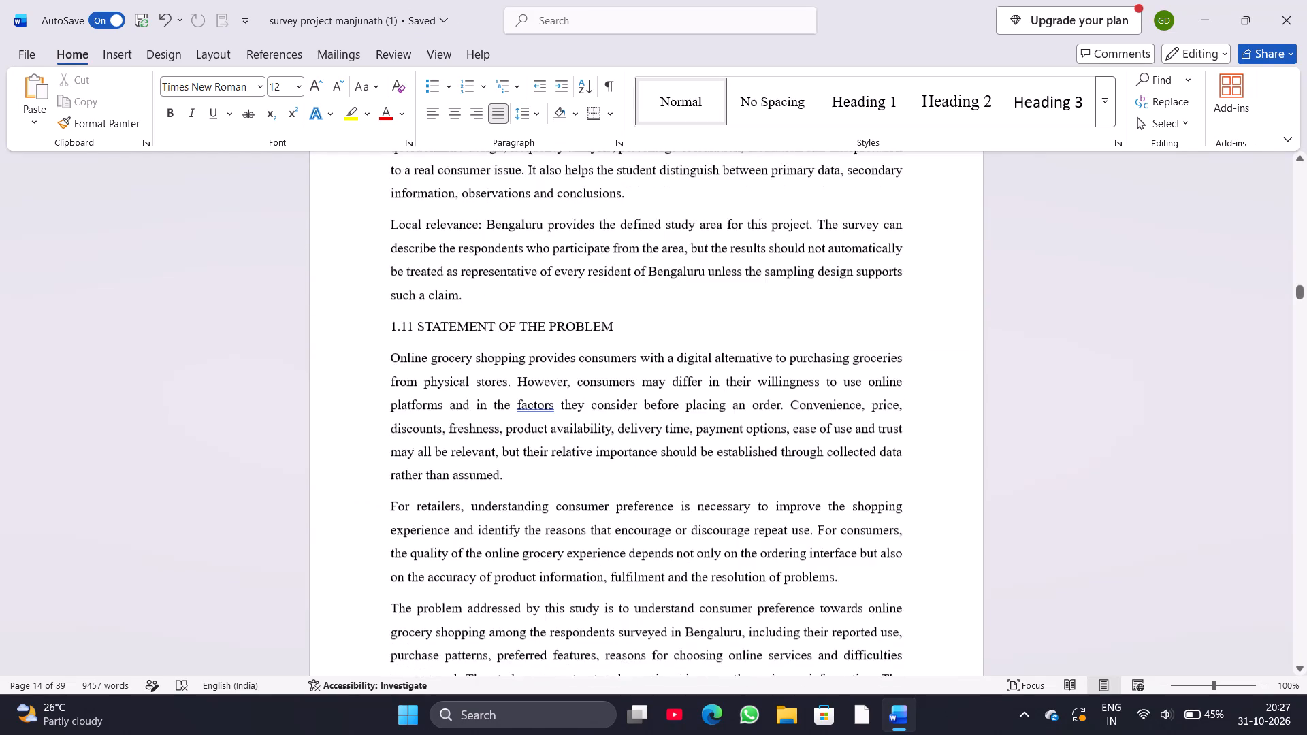
scroll(713, 470, "down", 1)
left_click(494, 271)
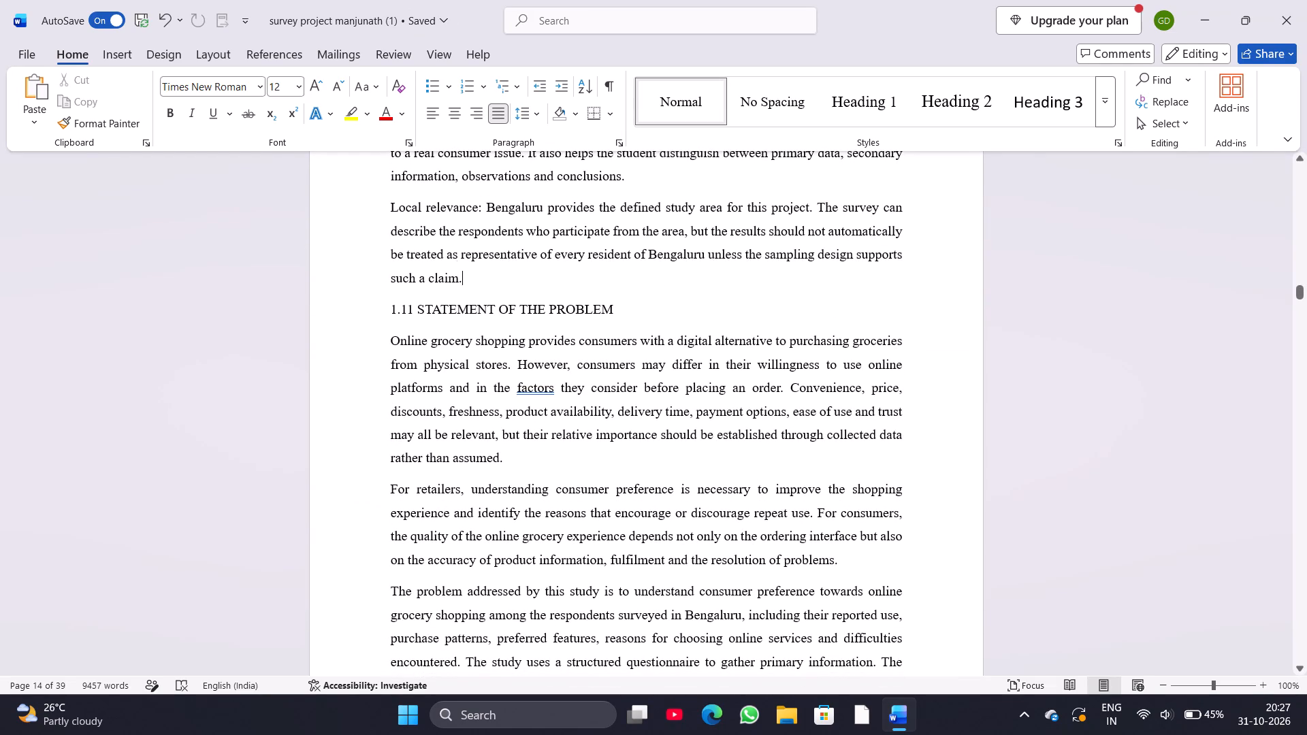
key("Return")
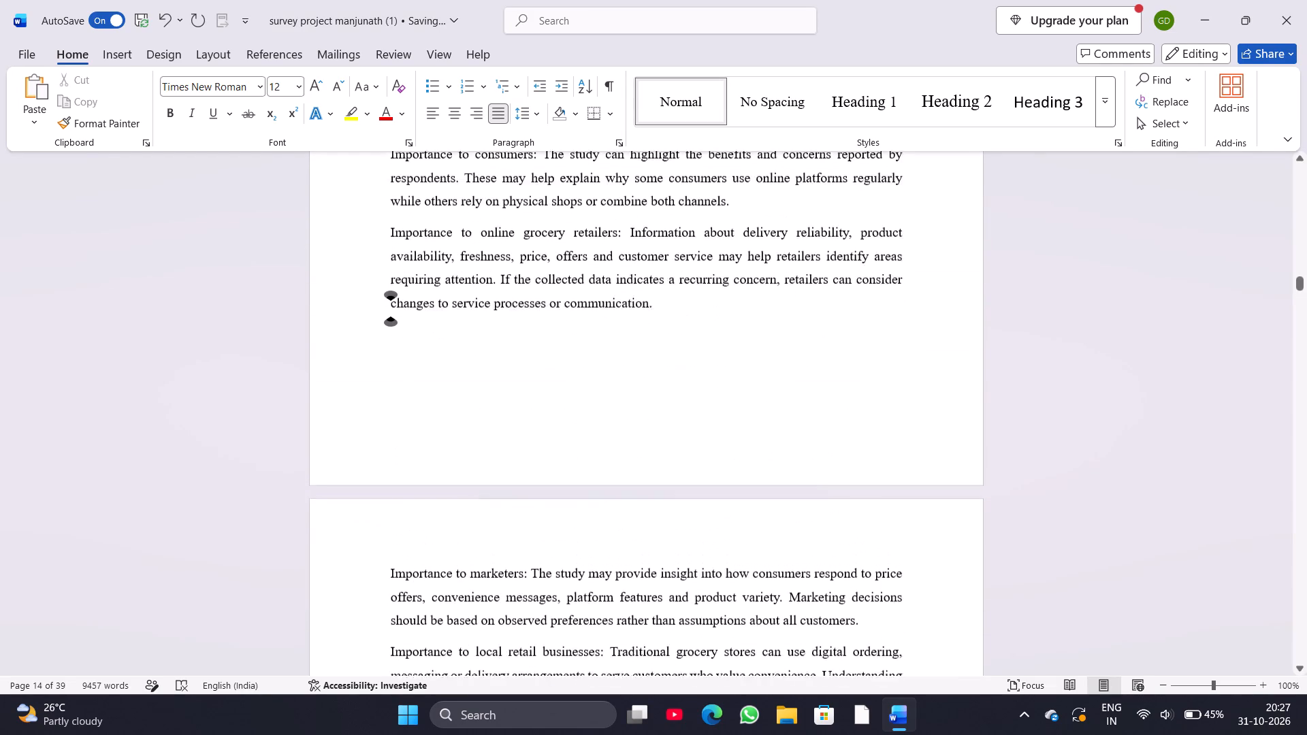
scroll(494, 271, "down", 1)
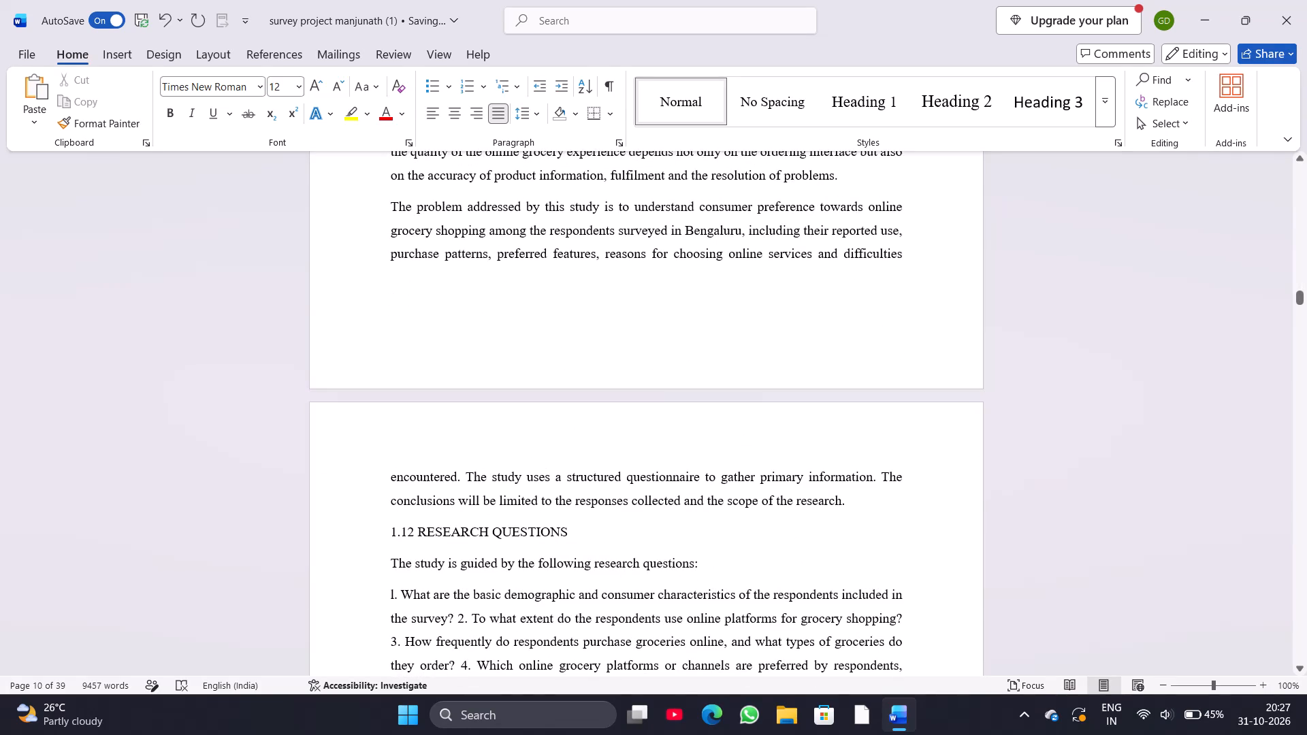
Insert a blank line above the 1.12 RESEARCH QUESTIONS heading, after the final paragraph of section 1.11.
scroll(494, 271, "down", 2)
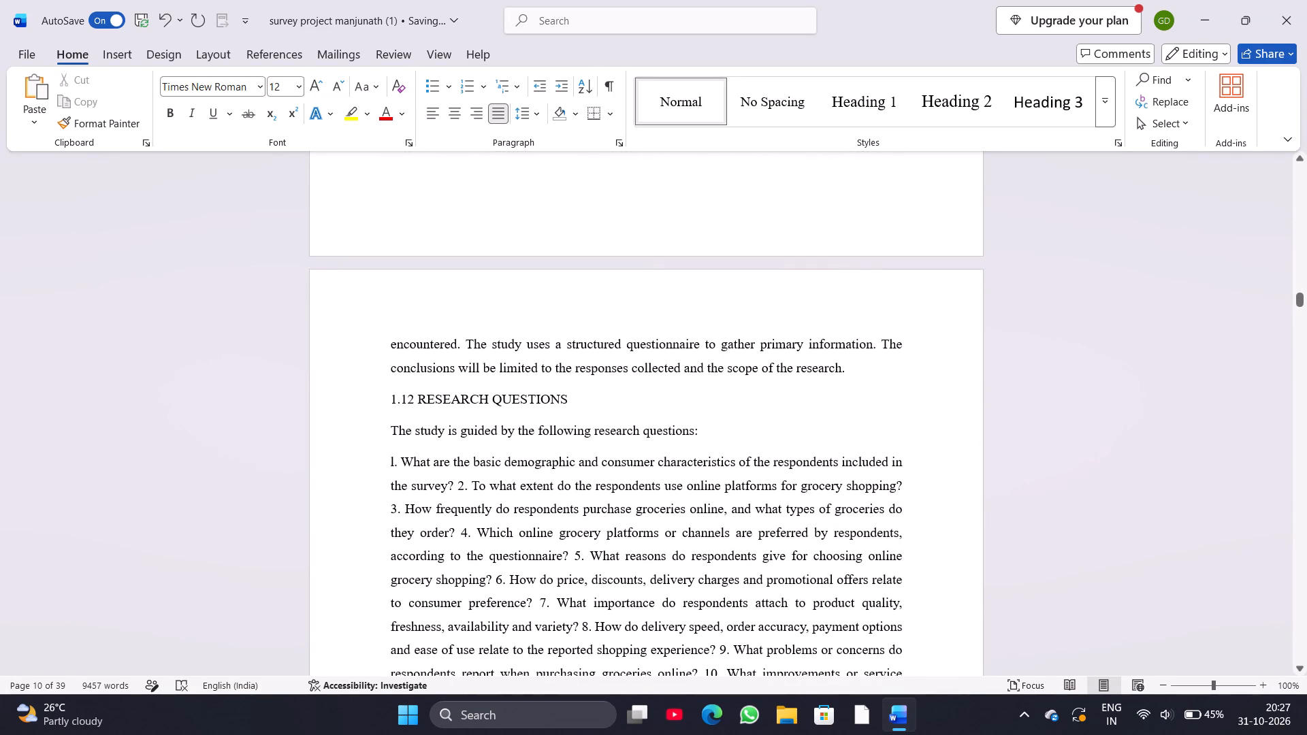
left_click(847, 362)
key("Return")
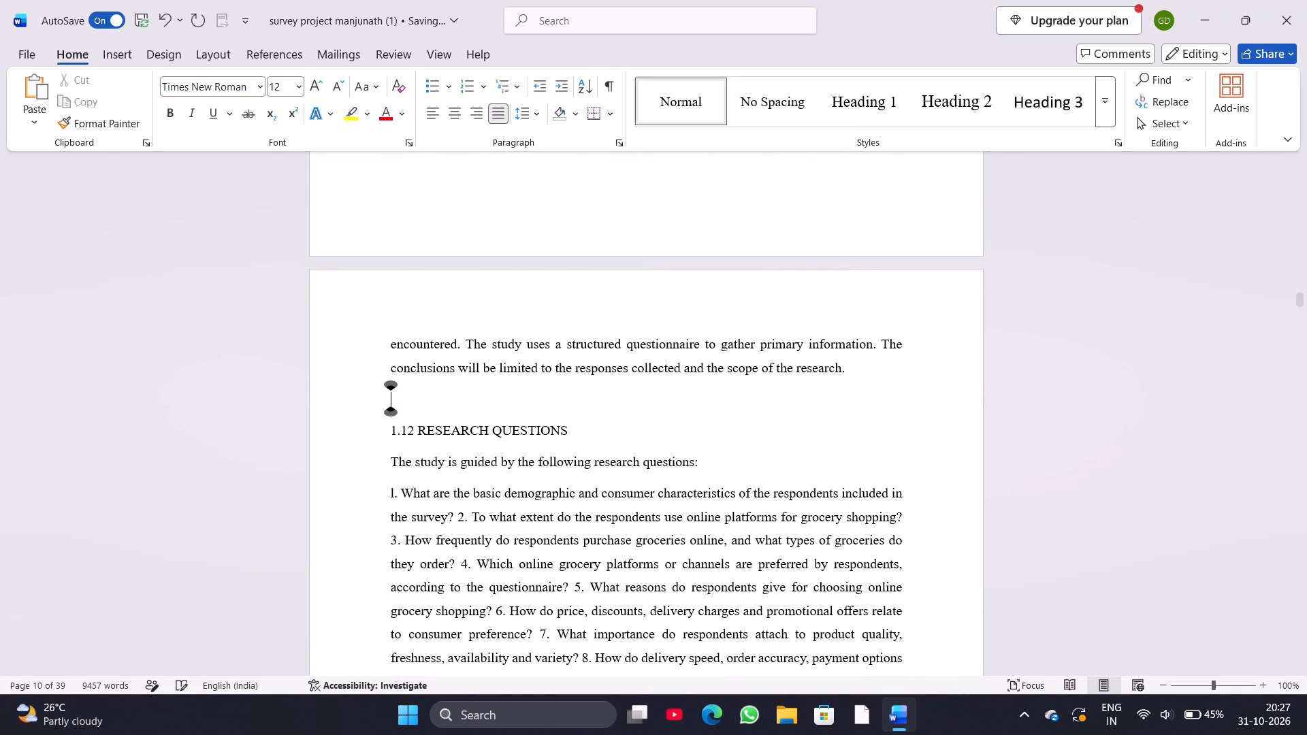
Delete the whole 1.12 RESEARCH QUESTIONS section, from its heading through "a question answered by the survey.".
scroll(847, 362, "down", 1)
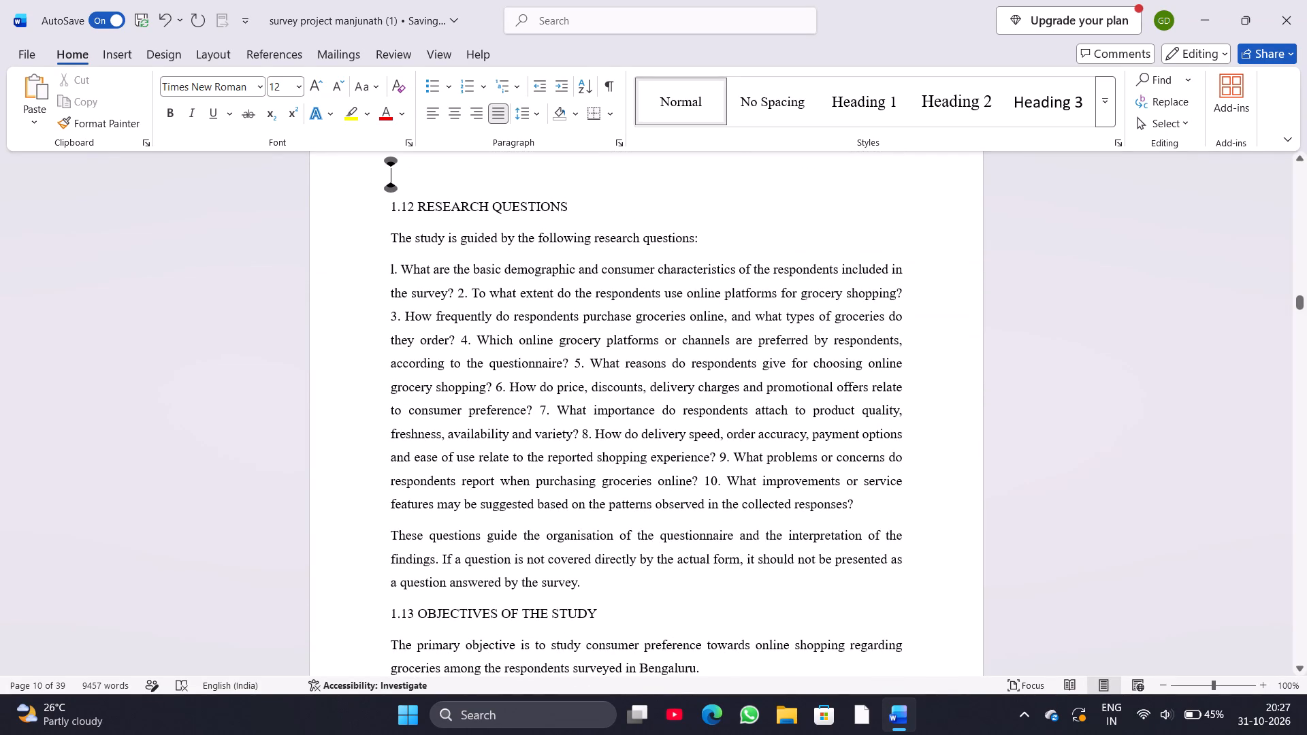
left_click_drag(393, 217, 641, 525)
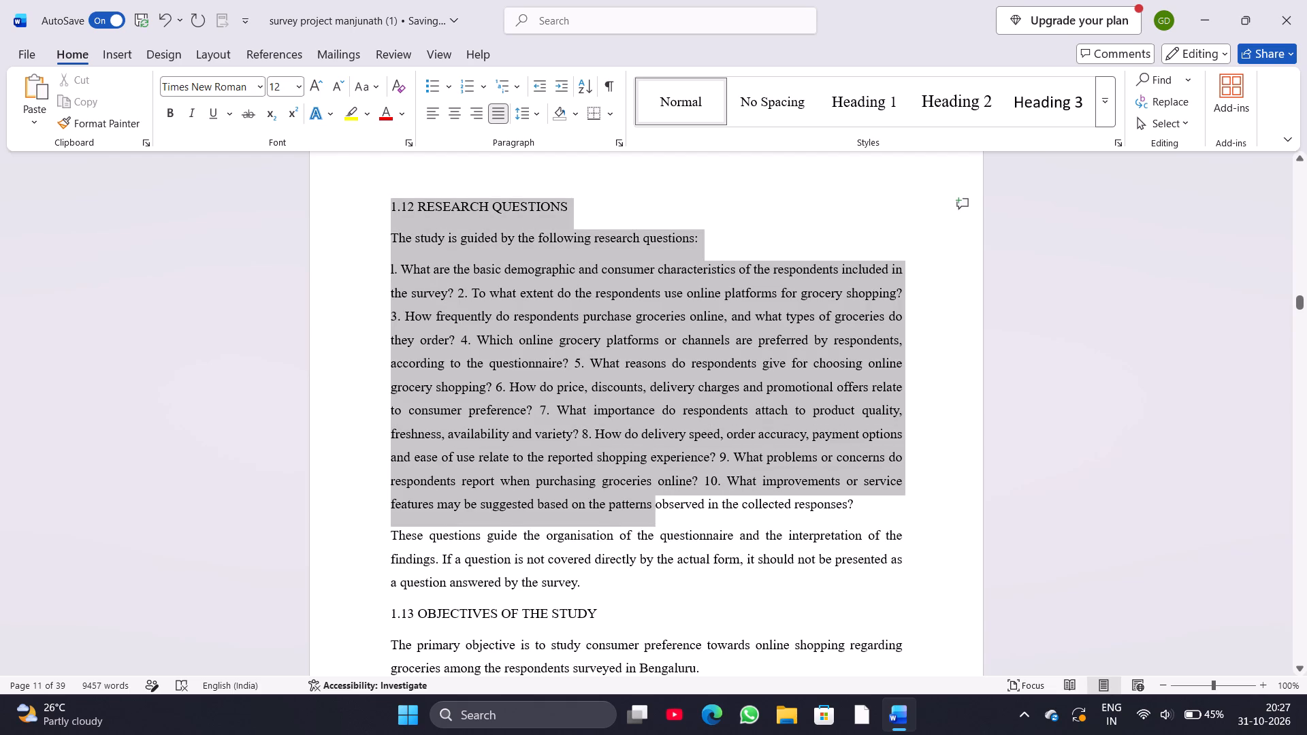
left_click_drag(641, 525, 672, 577)
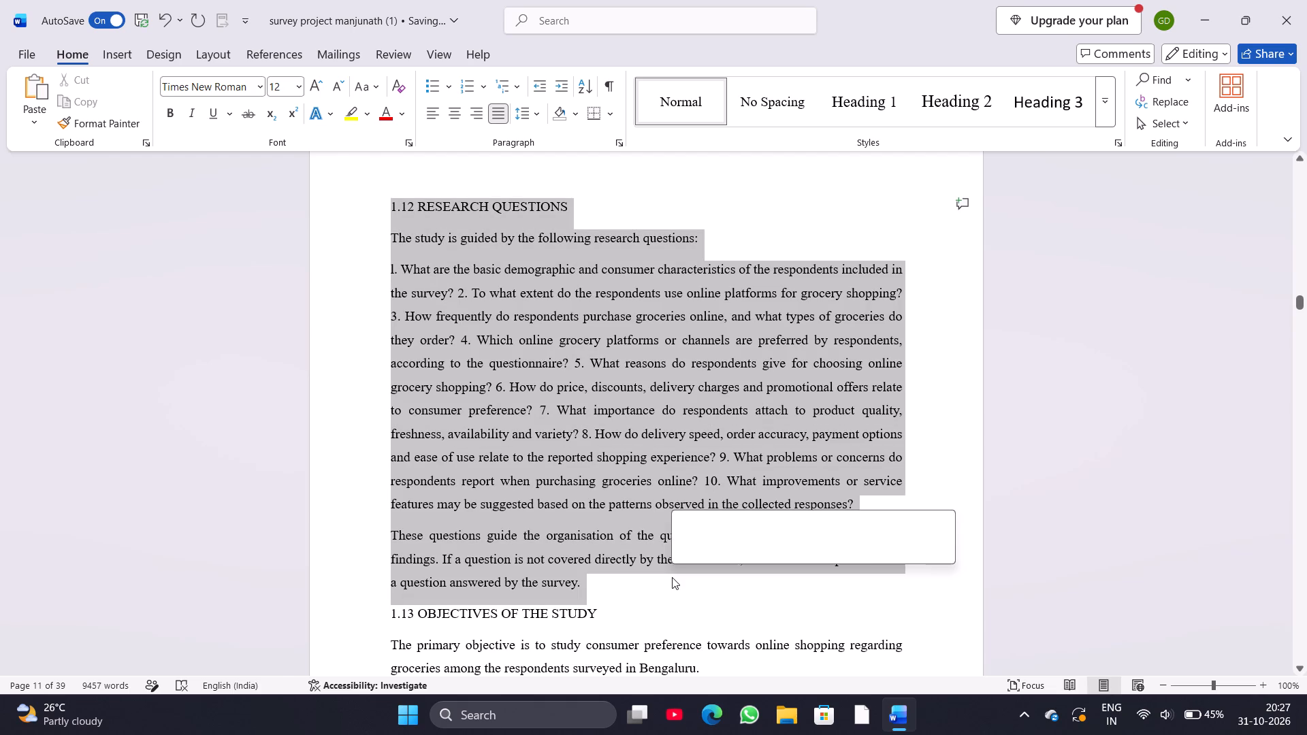
key("Delete")
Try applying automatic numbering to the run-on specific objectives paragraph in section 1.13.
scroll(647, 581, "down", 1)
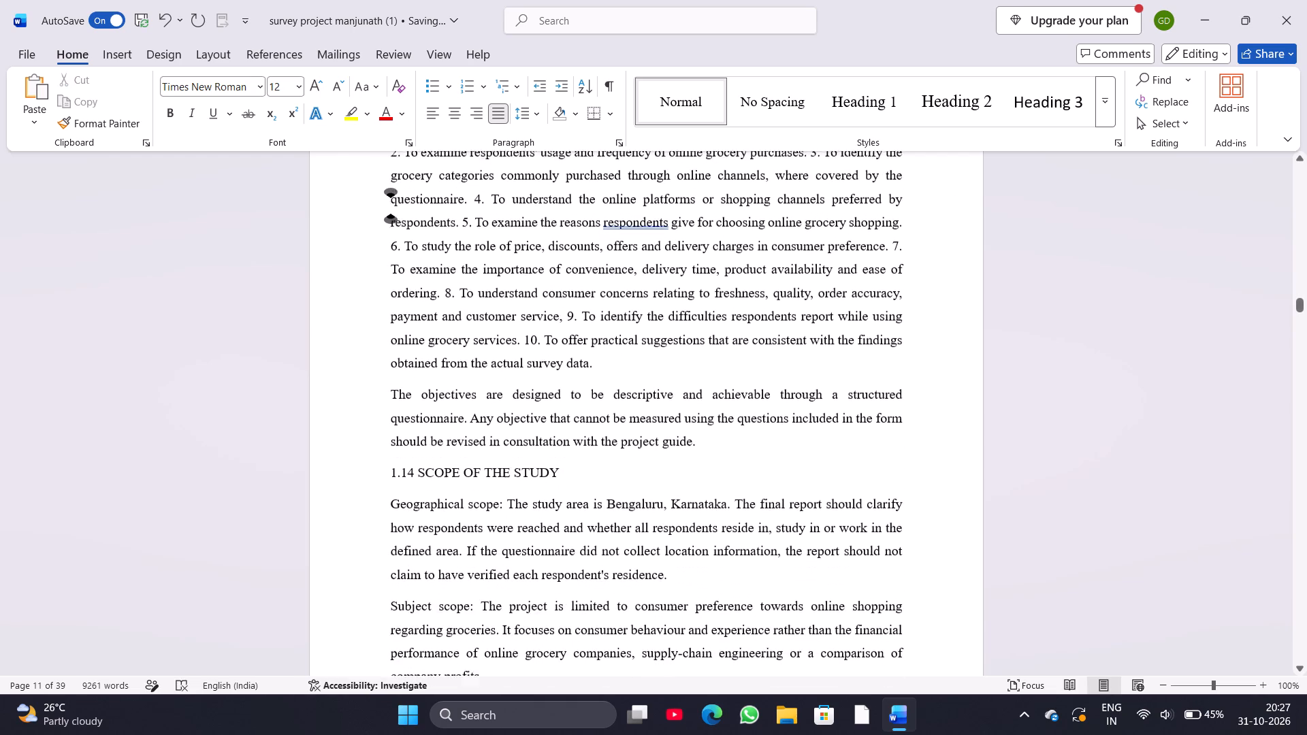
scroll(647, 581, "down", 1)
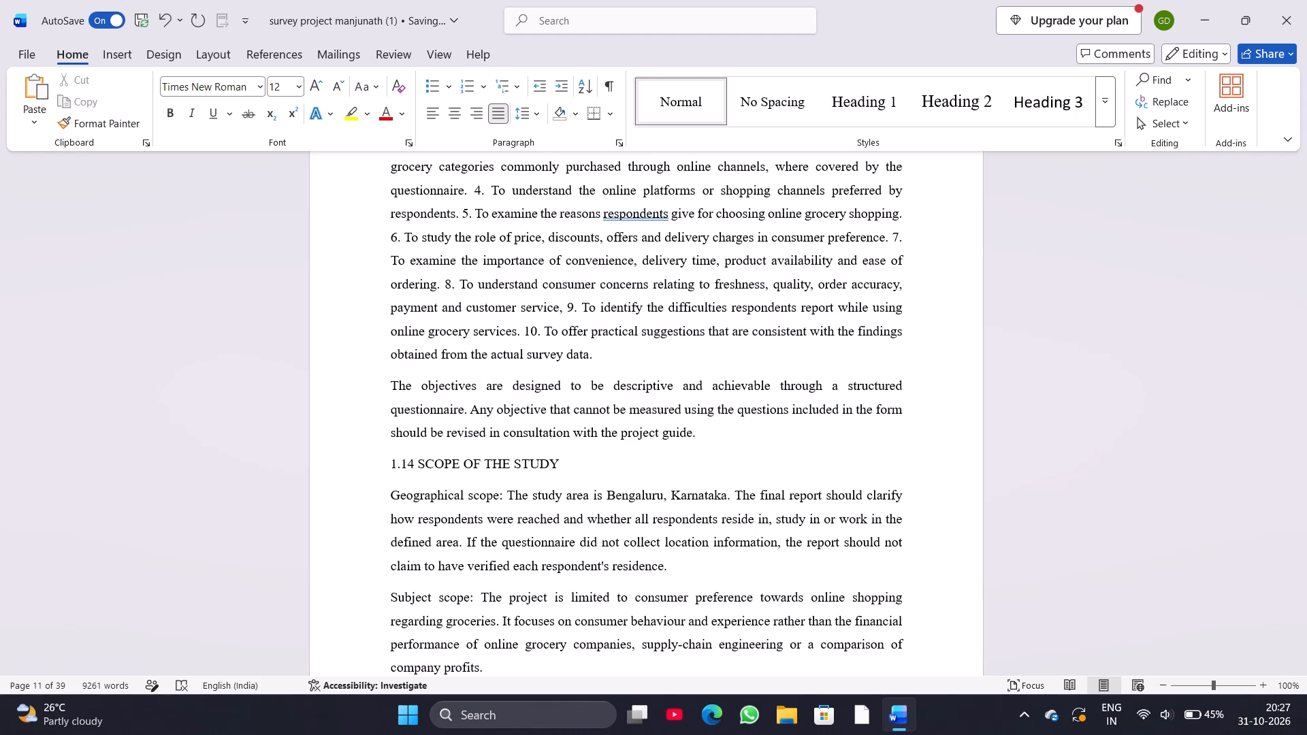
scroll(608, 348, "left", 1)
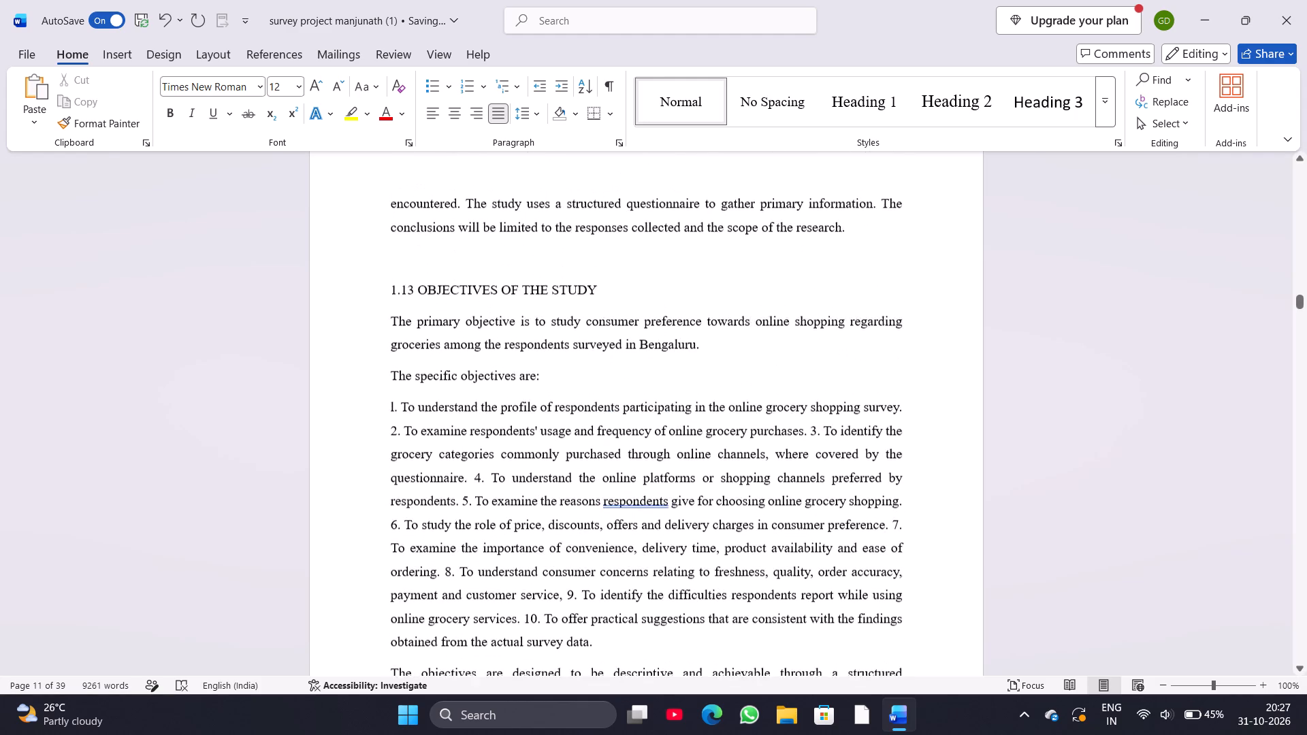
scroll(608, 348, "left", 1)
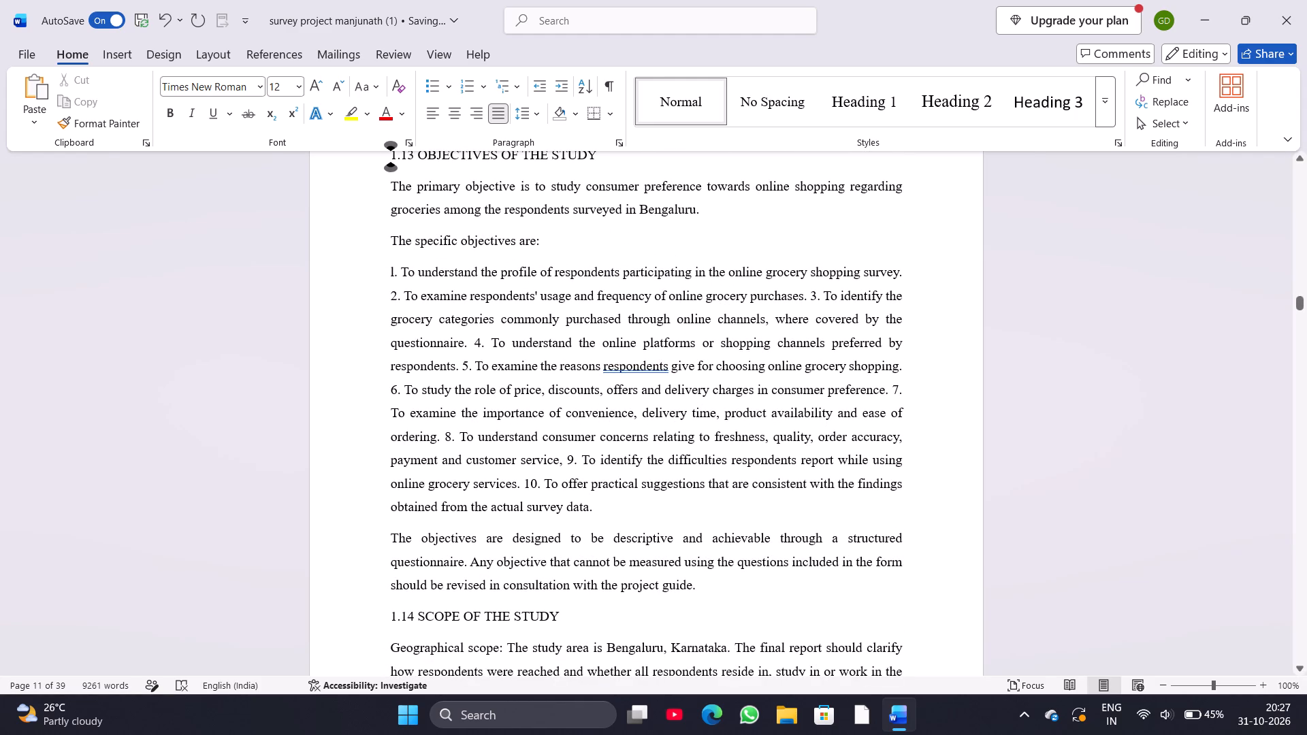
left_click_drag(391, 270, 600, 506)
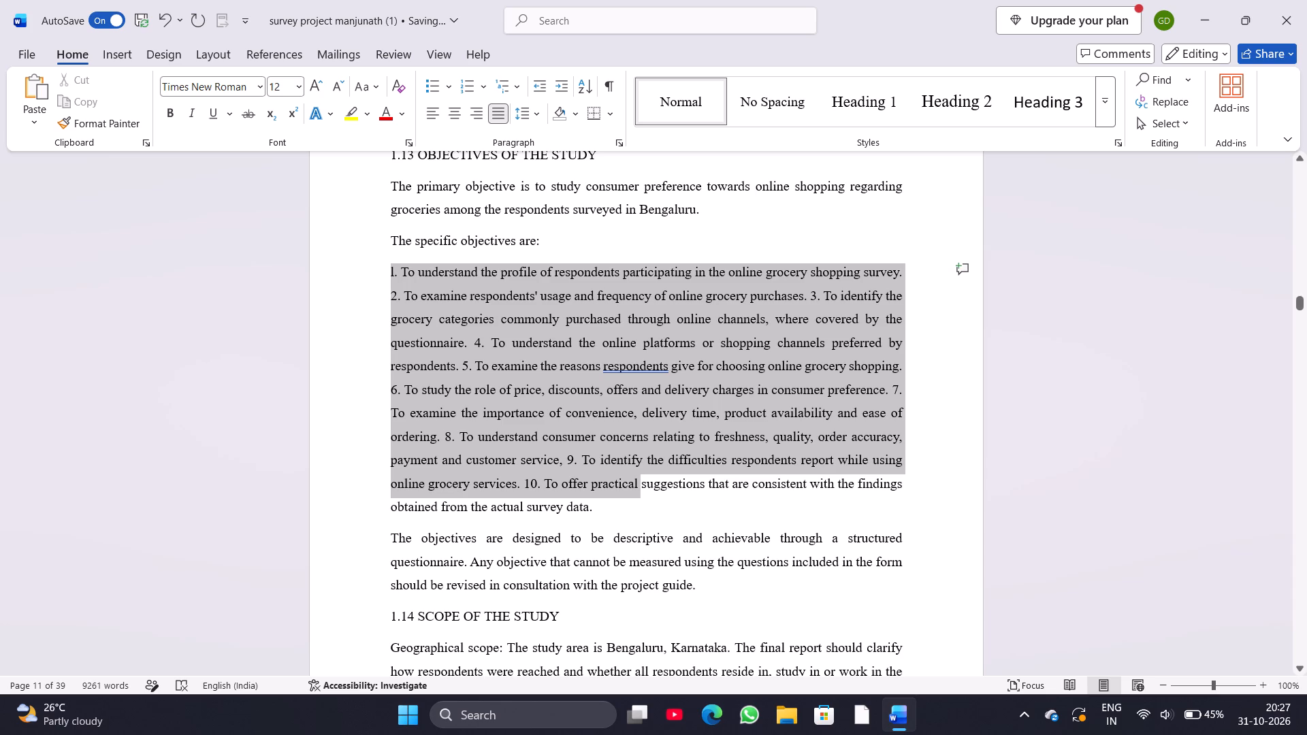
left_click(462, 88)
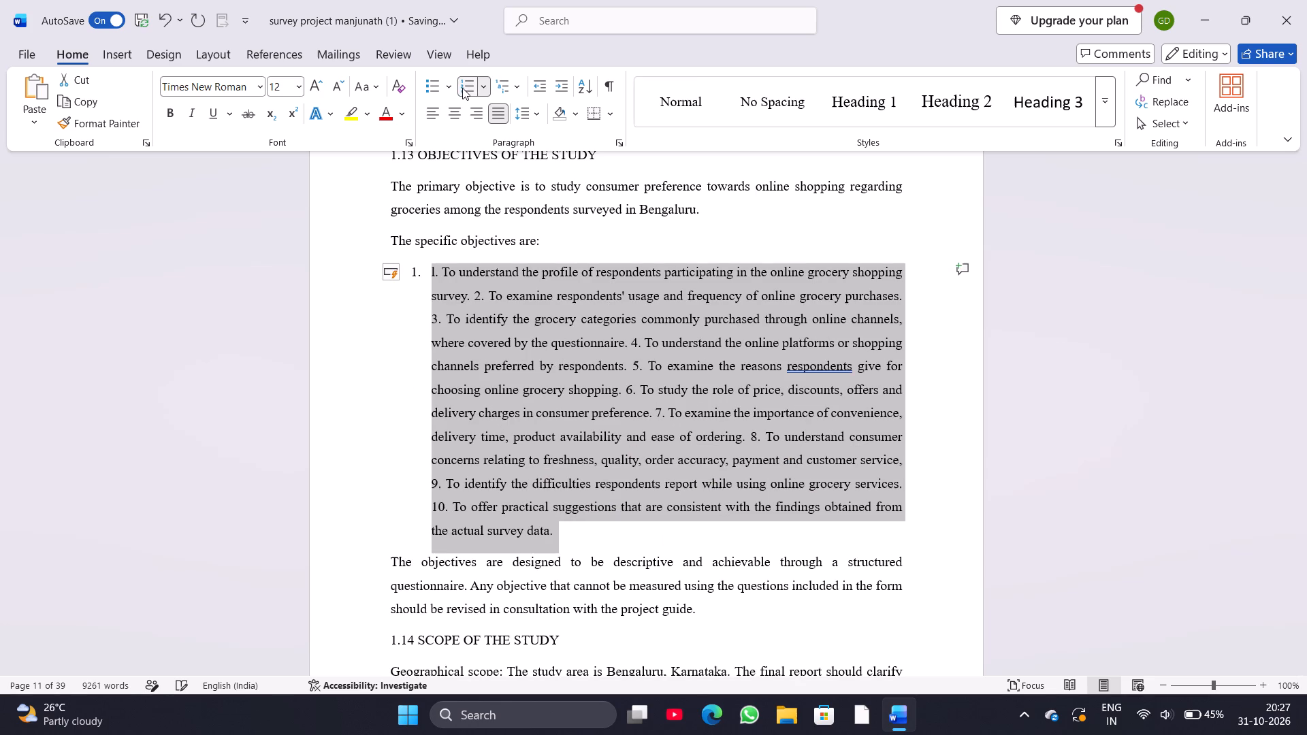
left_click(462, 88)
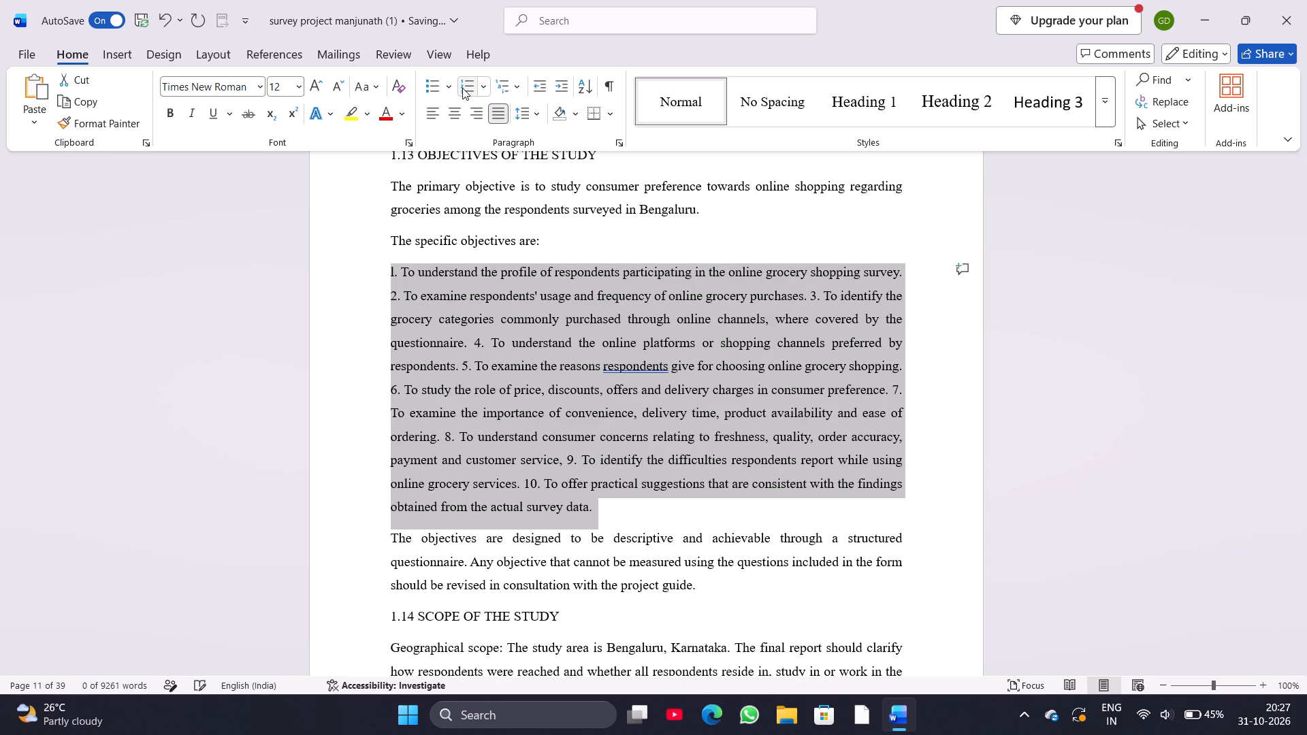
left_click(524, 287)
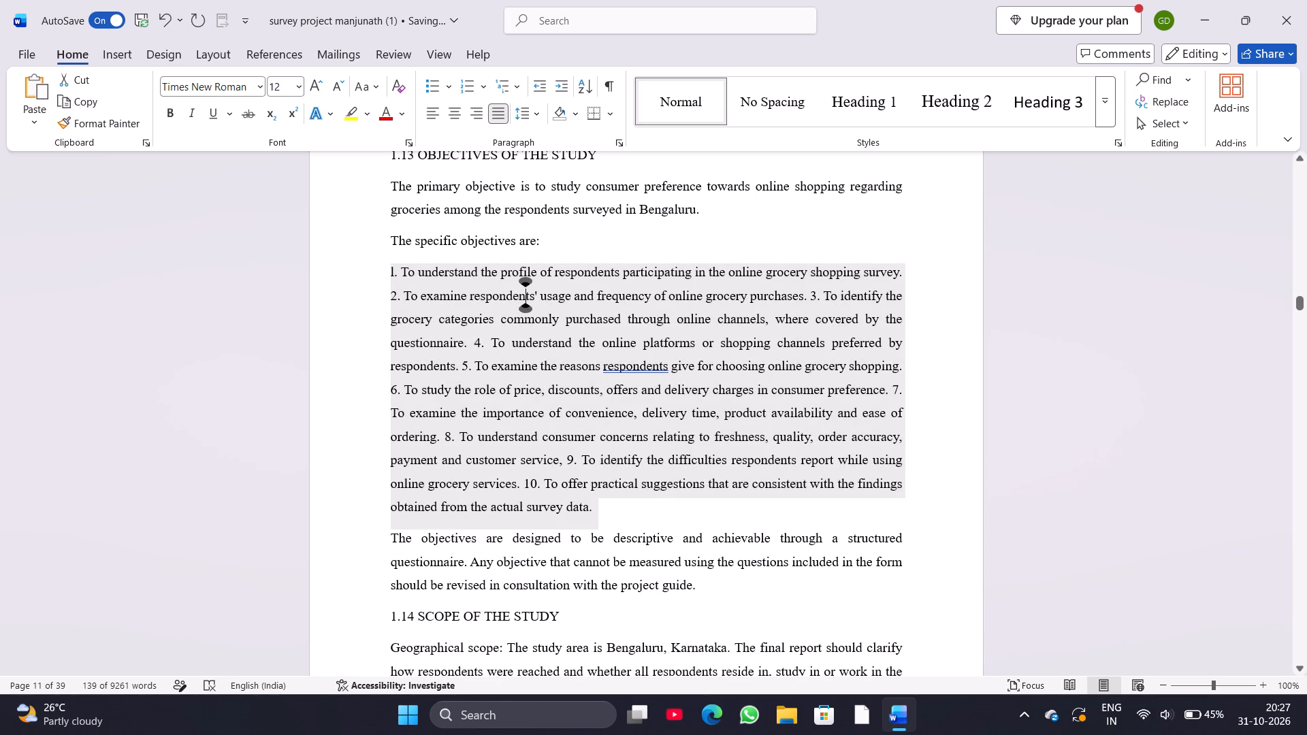
Split the run-on specific objectives in section 1.13 so that items 2 through 6 each start a new paragraph.
left_click(807, 296)
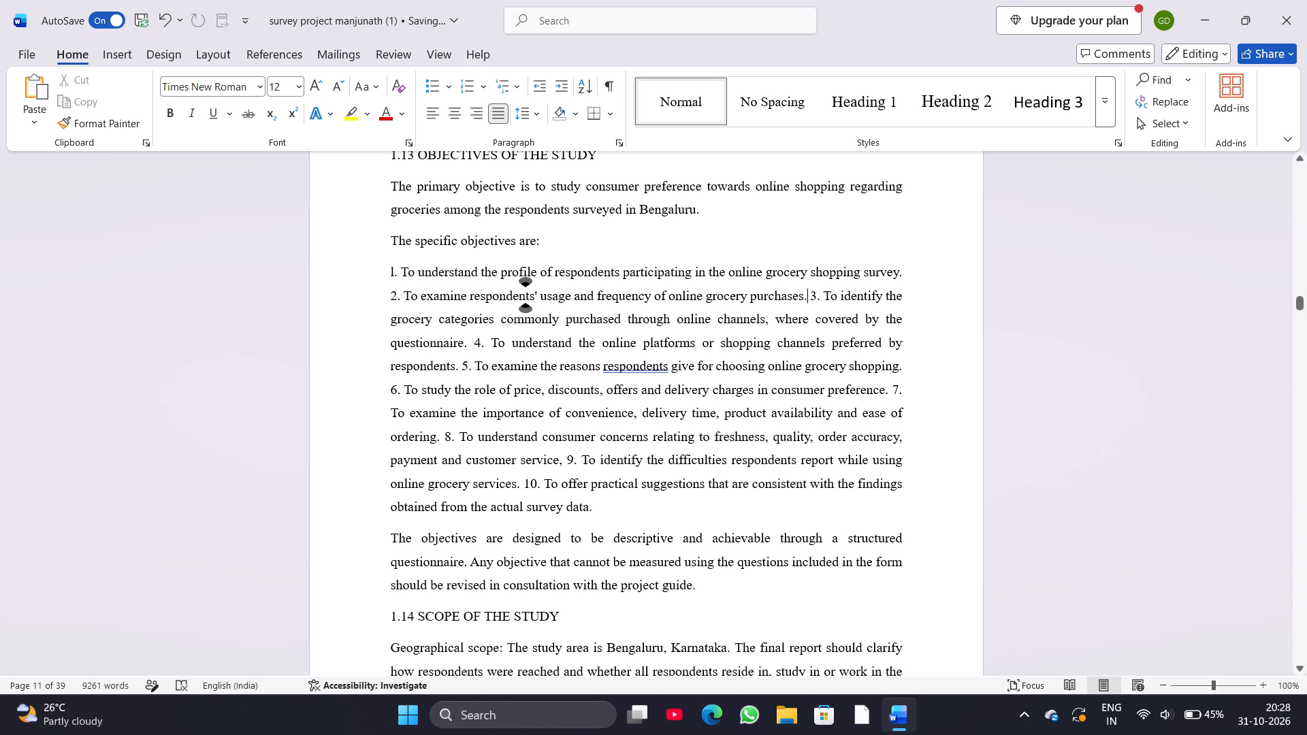
key("Return")
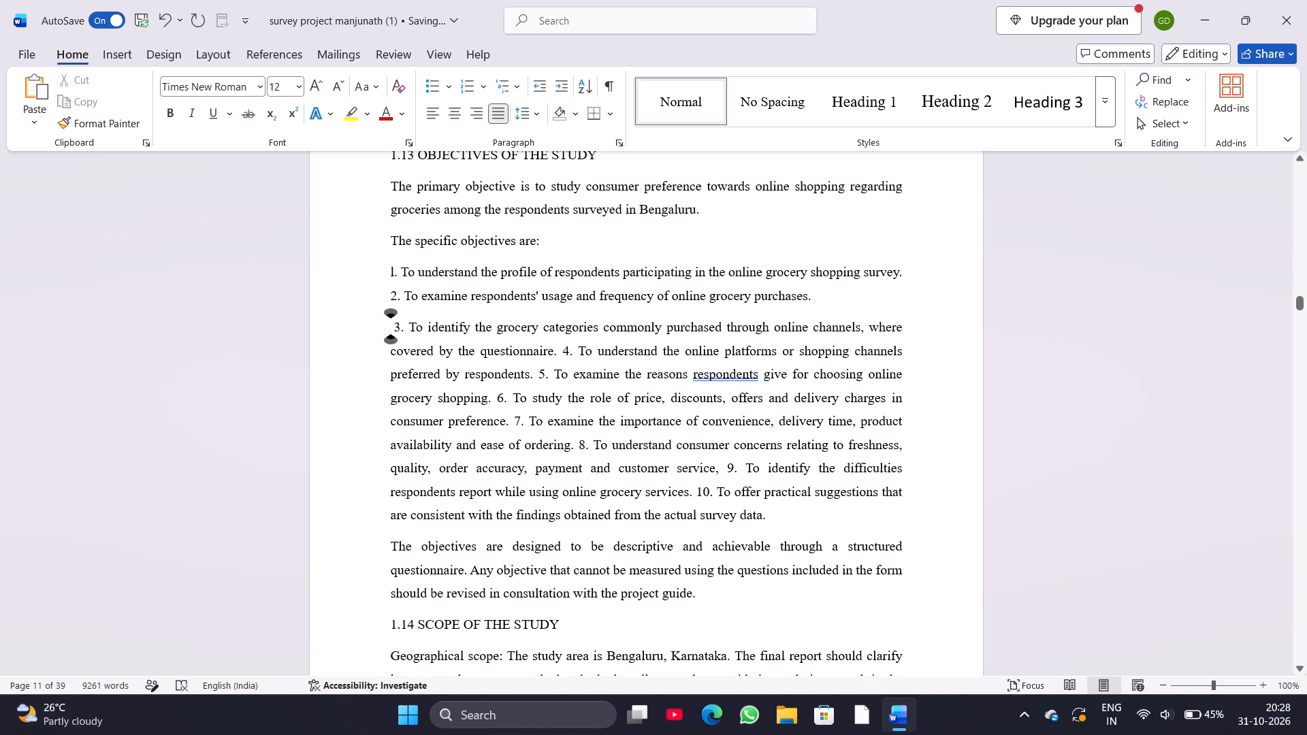
left_click(559, 350)
key("Return")
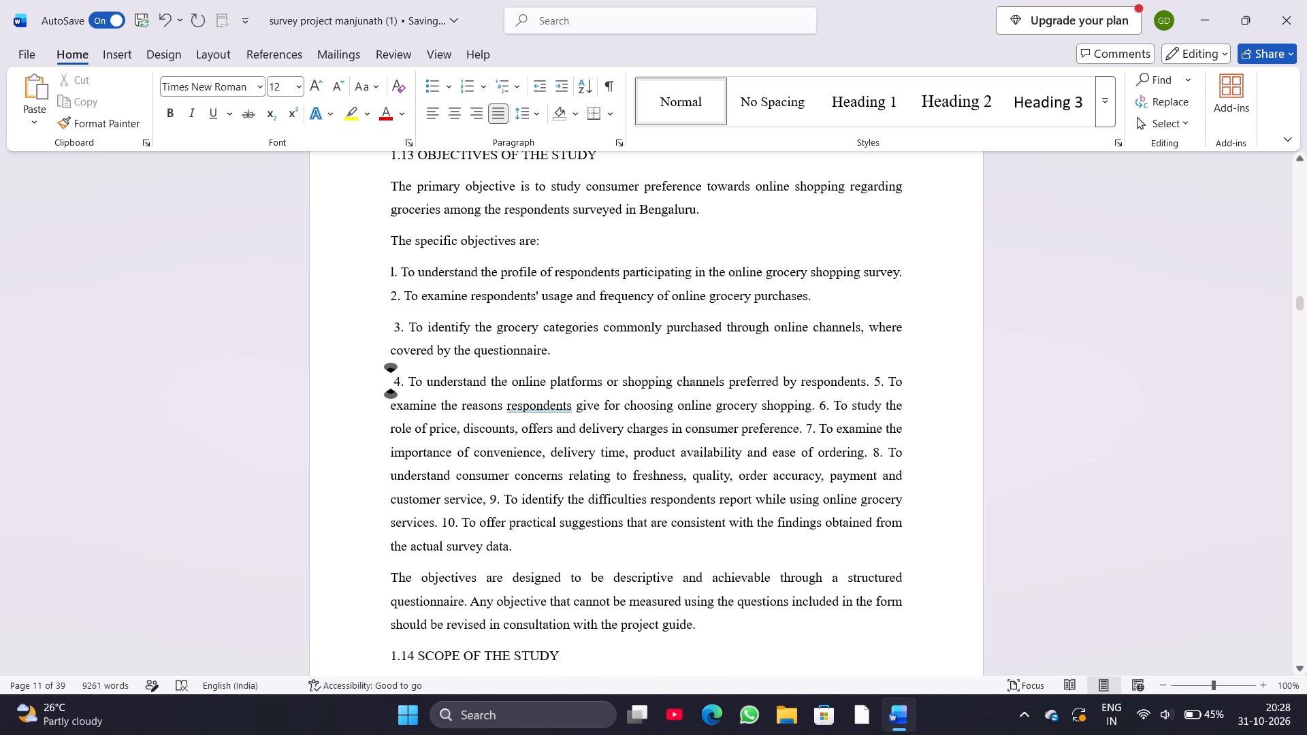
left_click(905, 278)
key("Return")
scroll(905, 278, "down", 1)
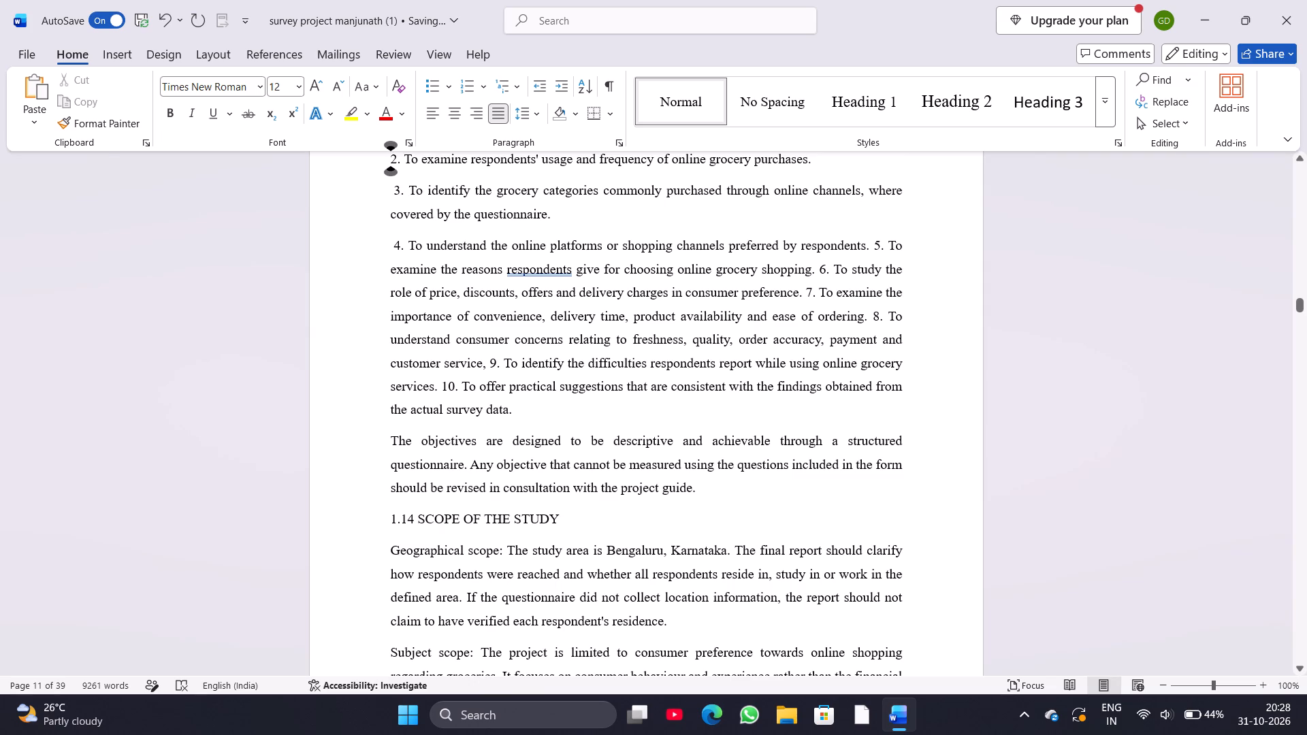
left_click(869, 248)
key("Return")
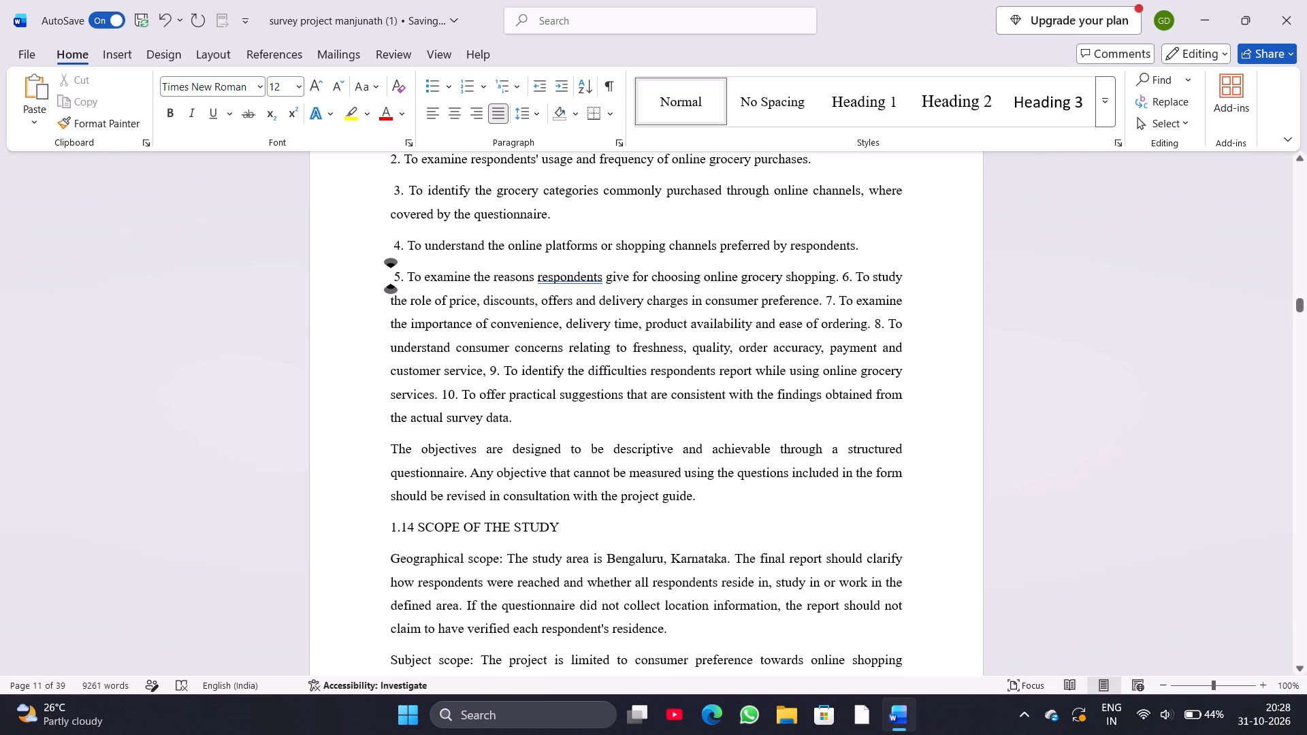
left_click(841, 276)
key("Return")
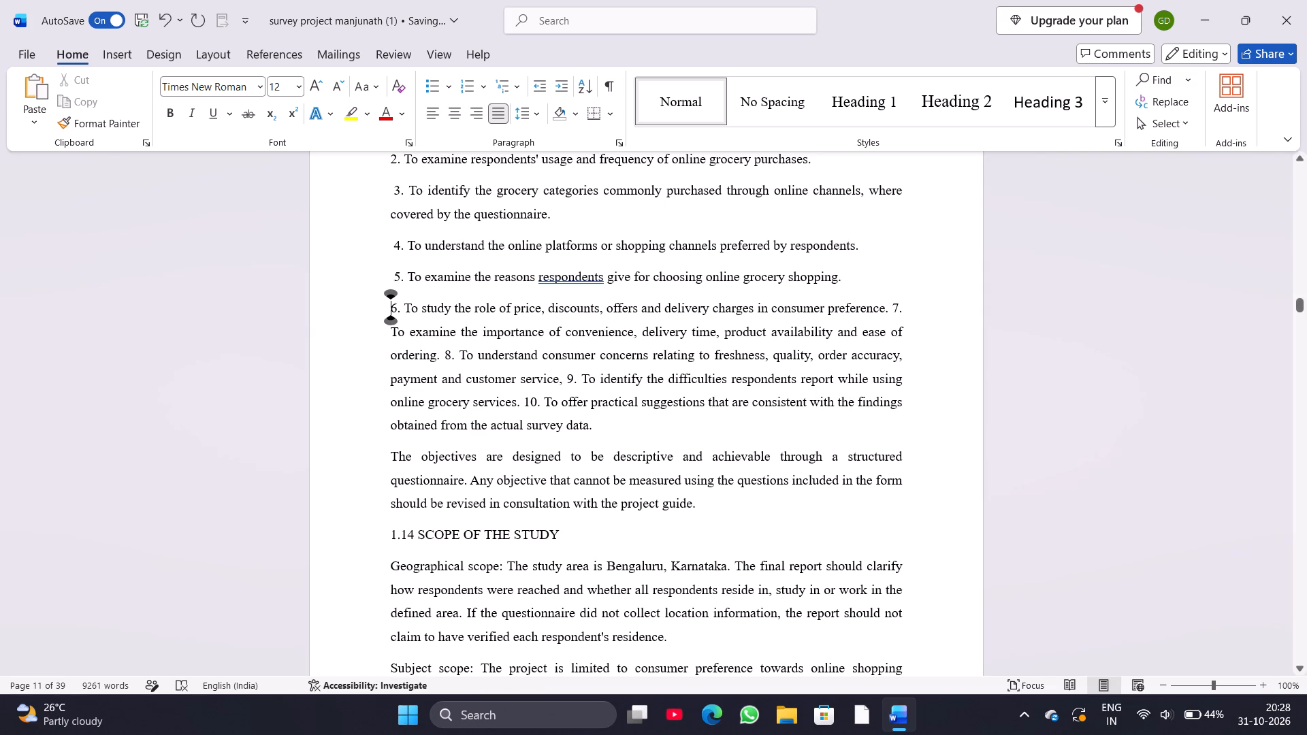
key("Return")
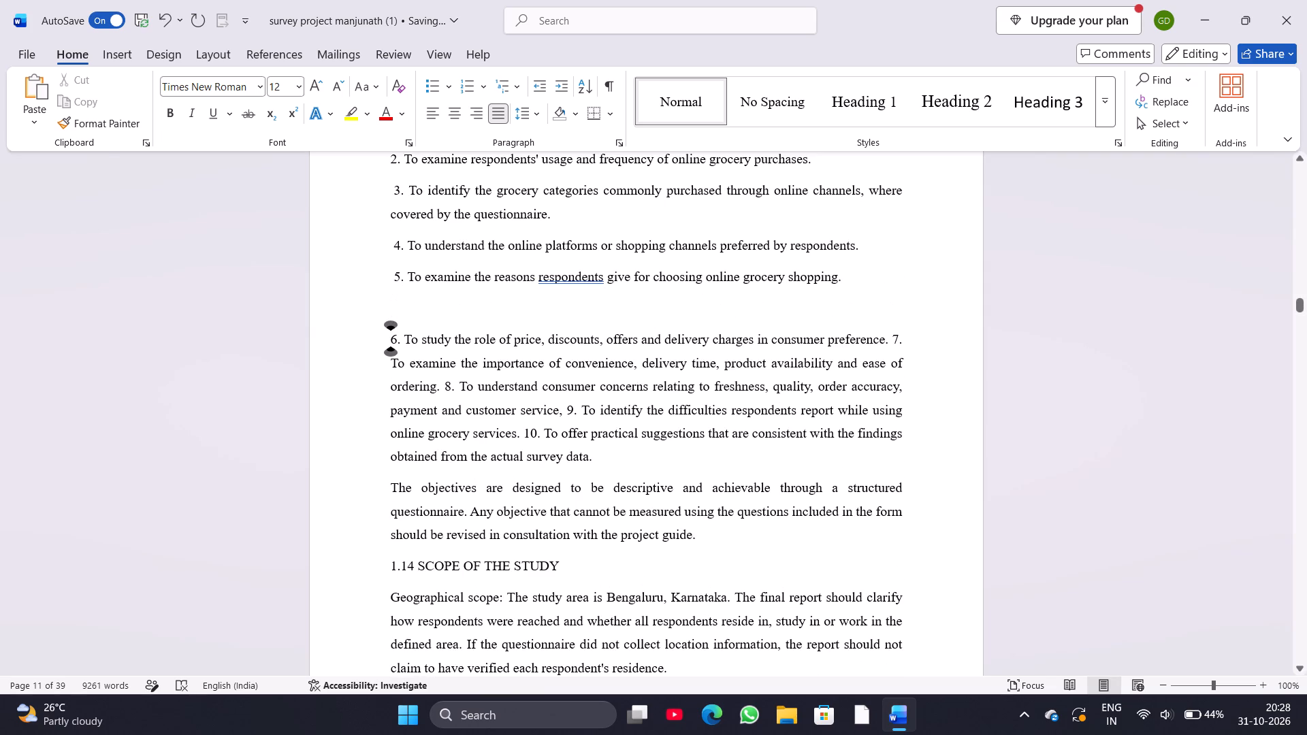
key("BackSpace")
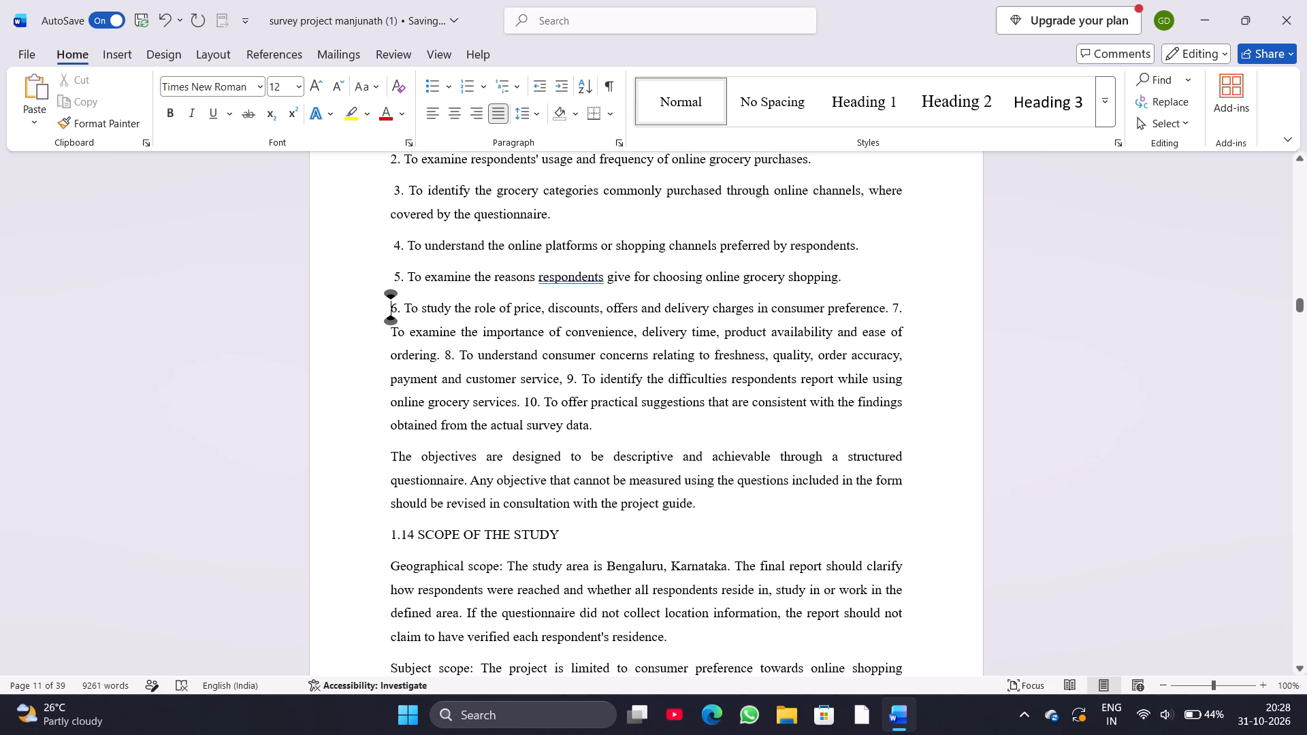
key("Return")
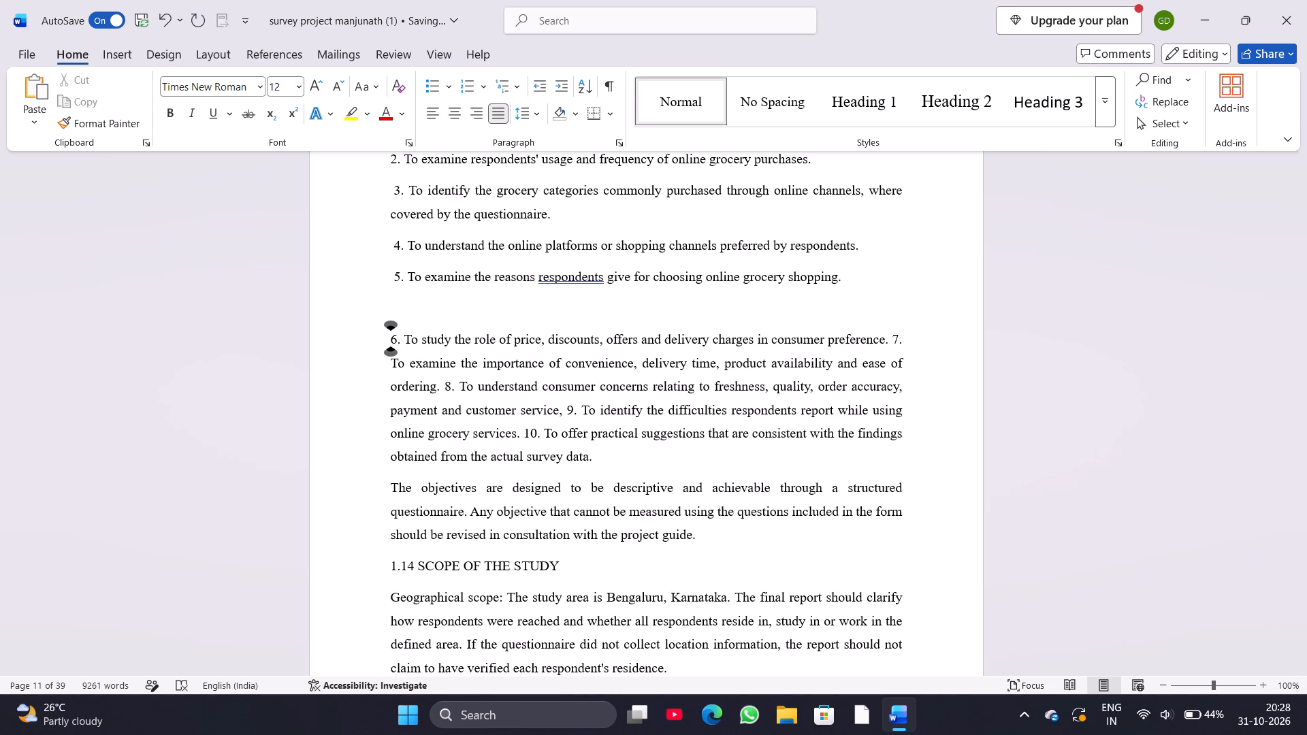
key("BackSpace")
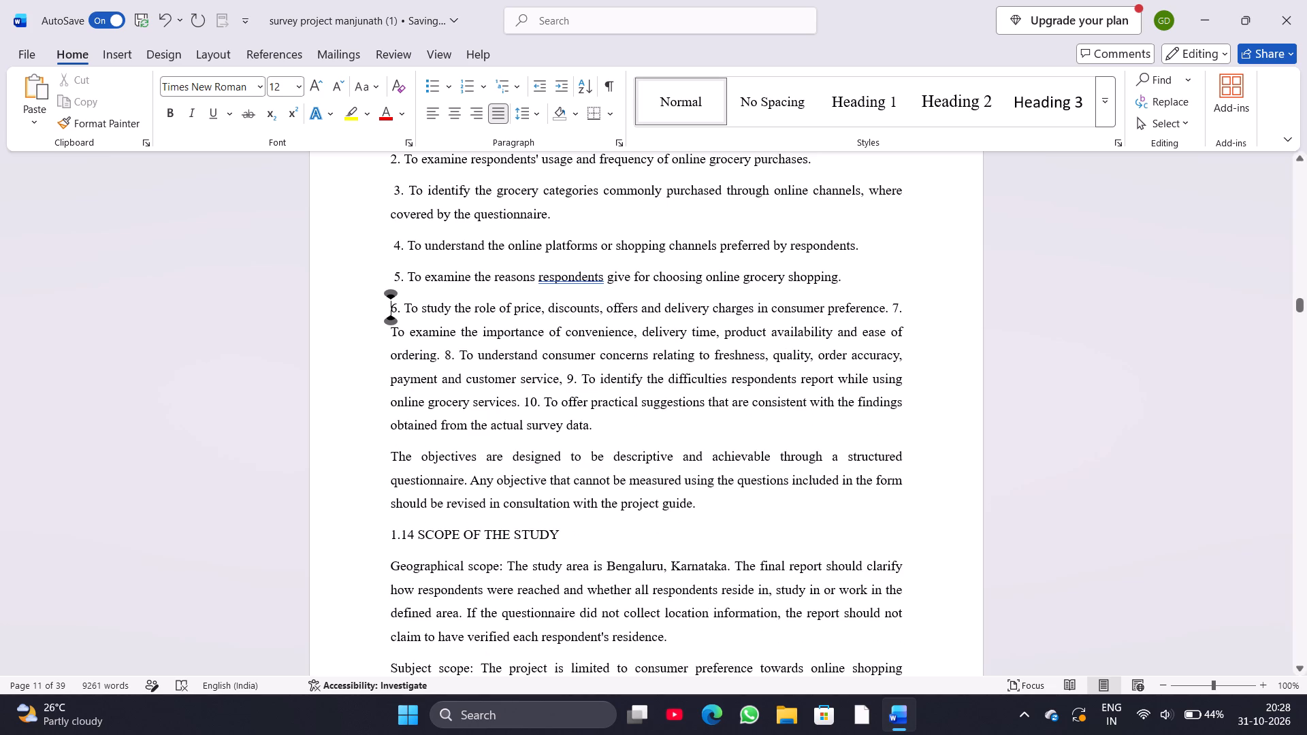
Split the remaining run-on objectives so that items 7, 8, 9 and 10 each start a new paragraph.
left_click(891, 307)
key("Return")
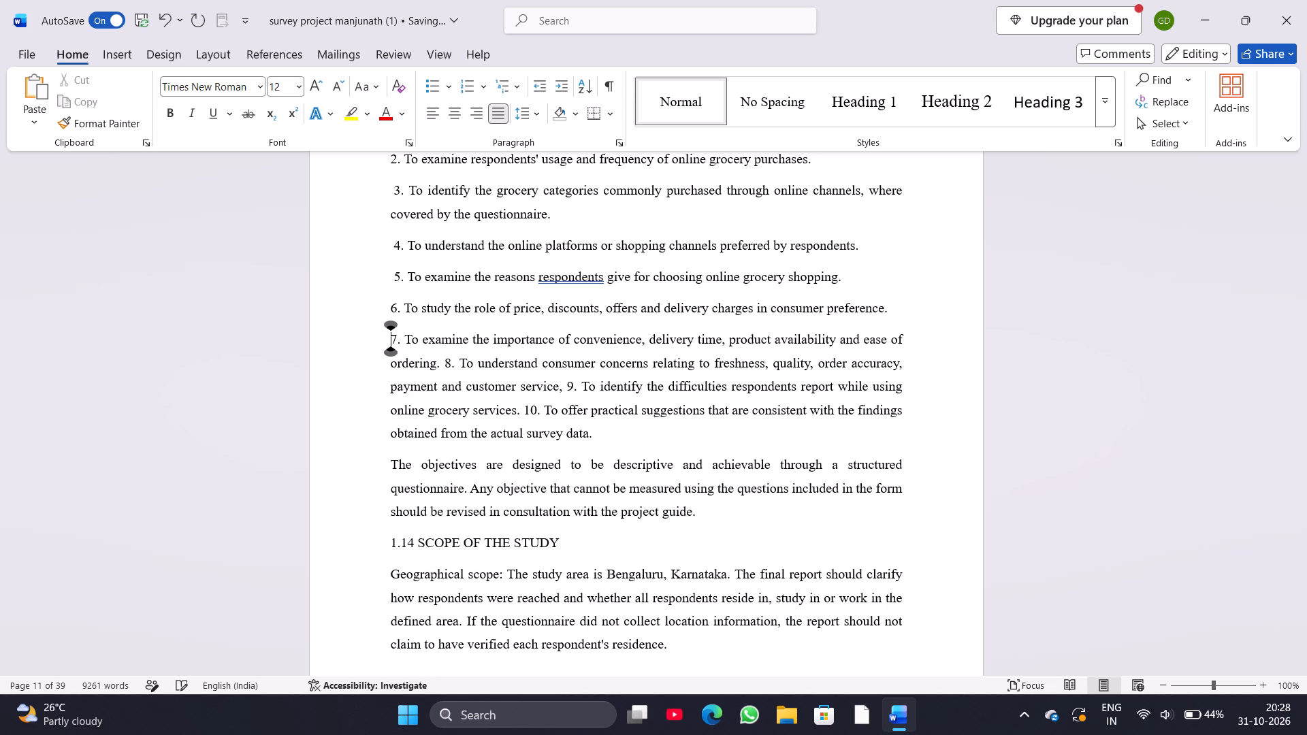
left_click(435, 365)
left_click(439, 364)
key("Return")
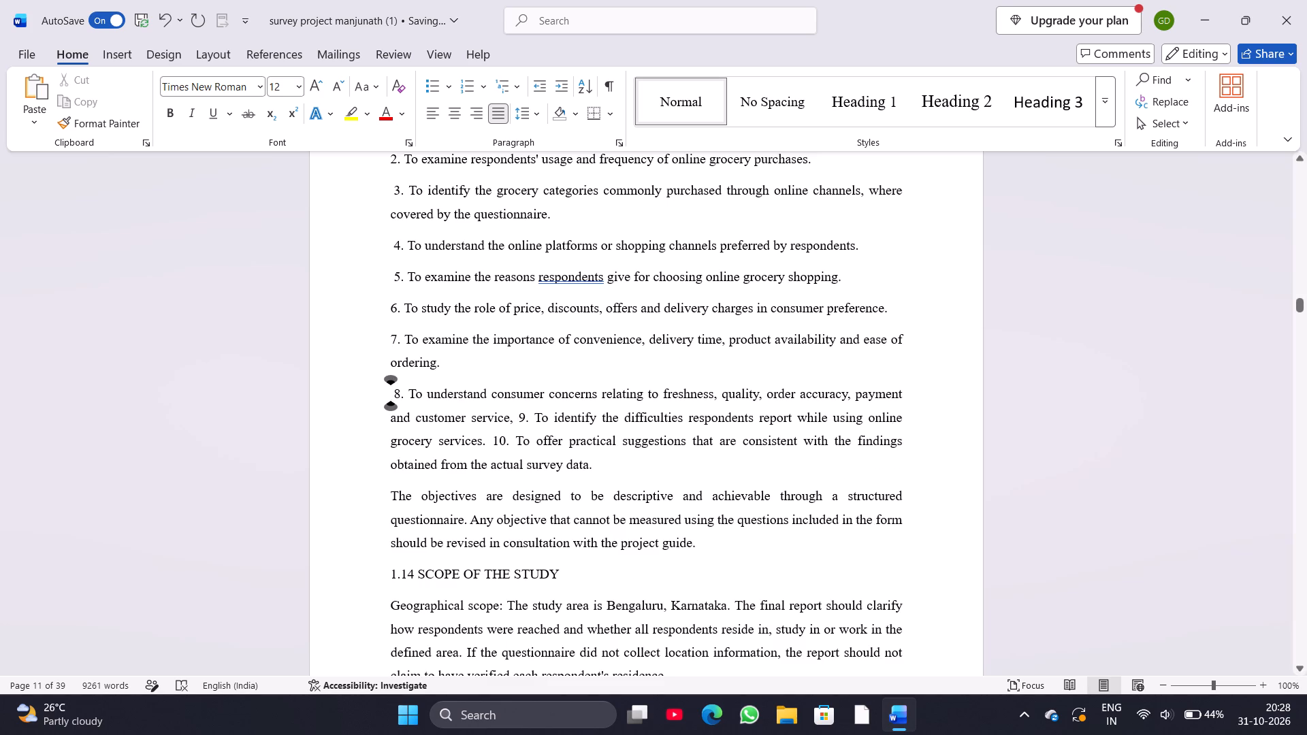
key("Return")
key("BackSpace")
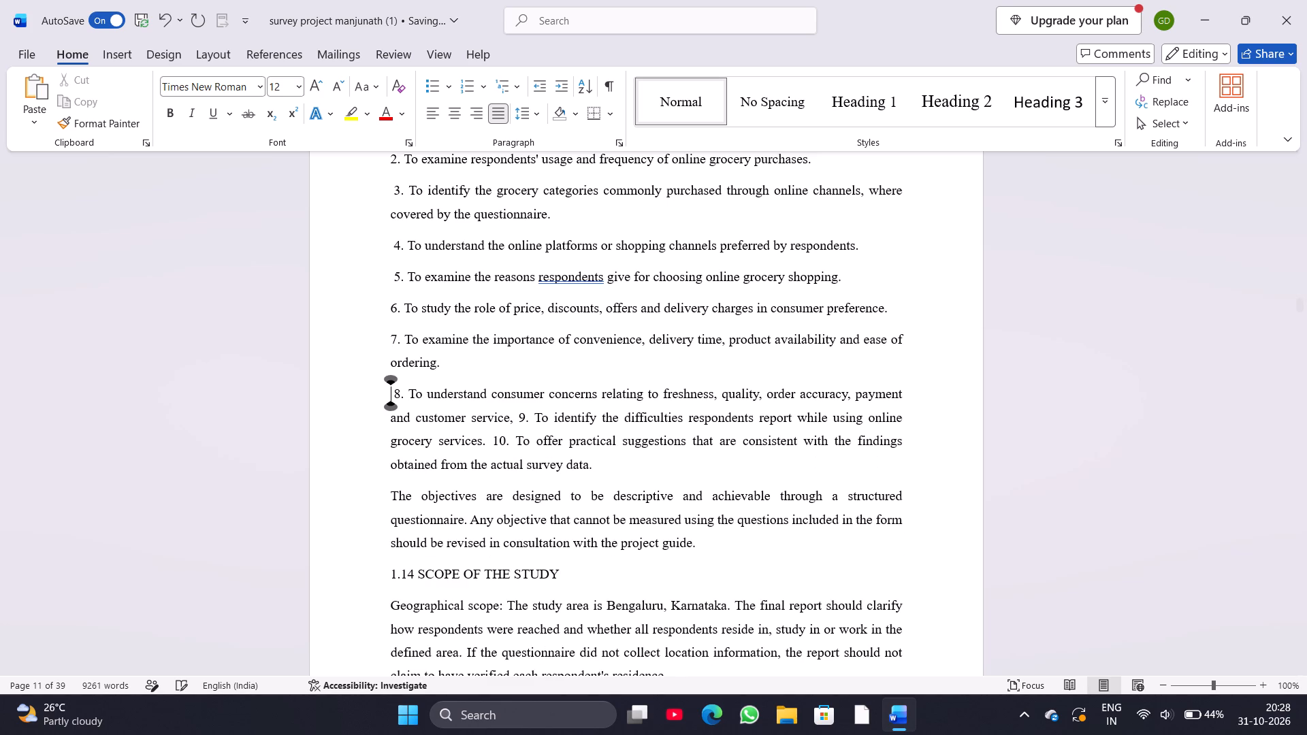
left_click(516, 416)
key("Return")
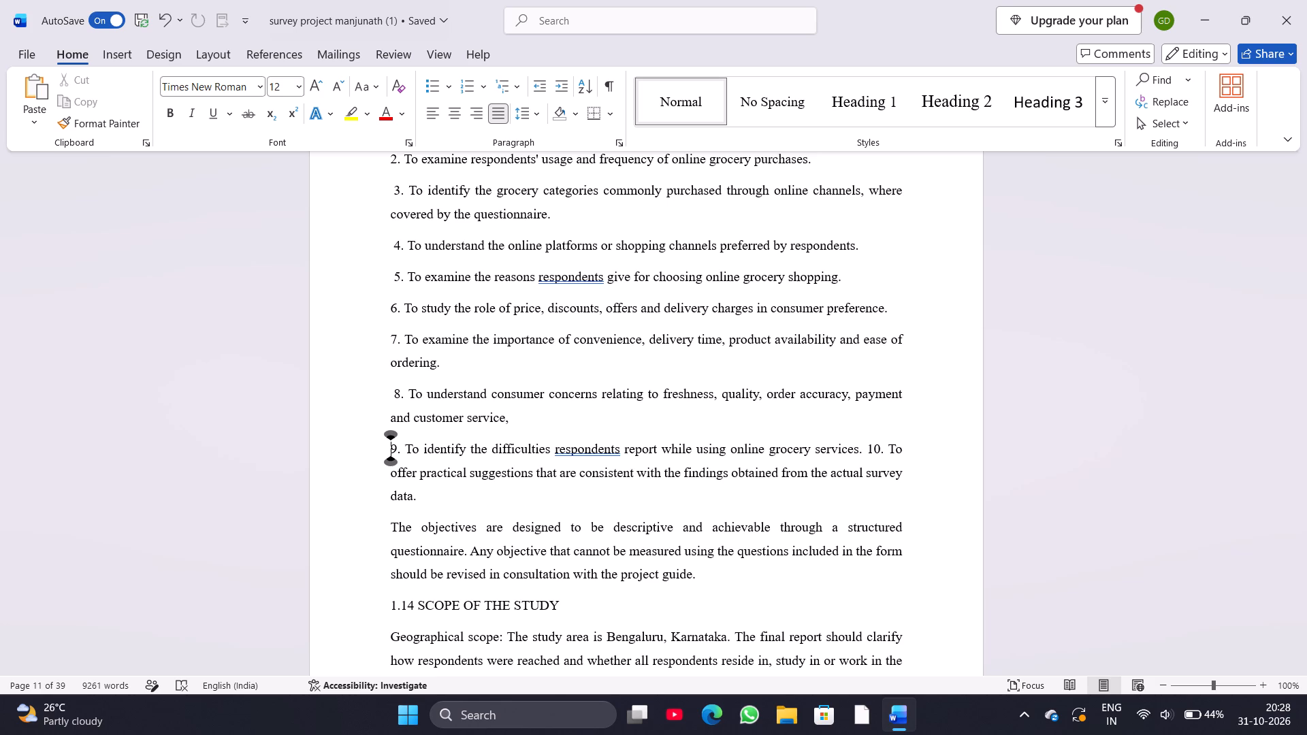
left_click(865, 453)
key("Return")
Delete the paragraph beginning "The objectives are designed to be descriptive" above the 1.14 SCOPE OF THE STUDY heading.
scroll(865, 453, "down", 1)
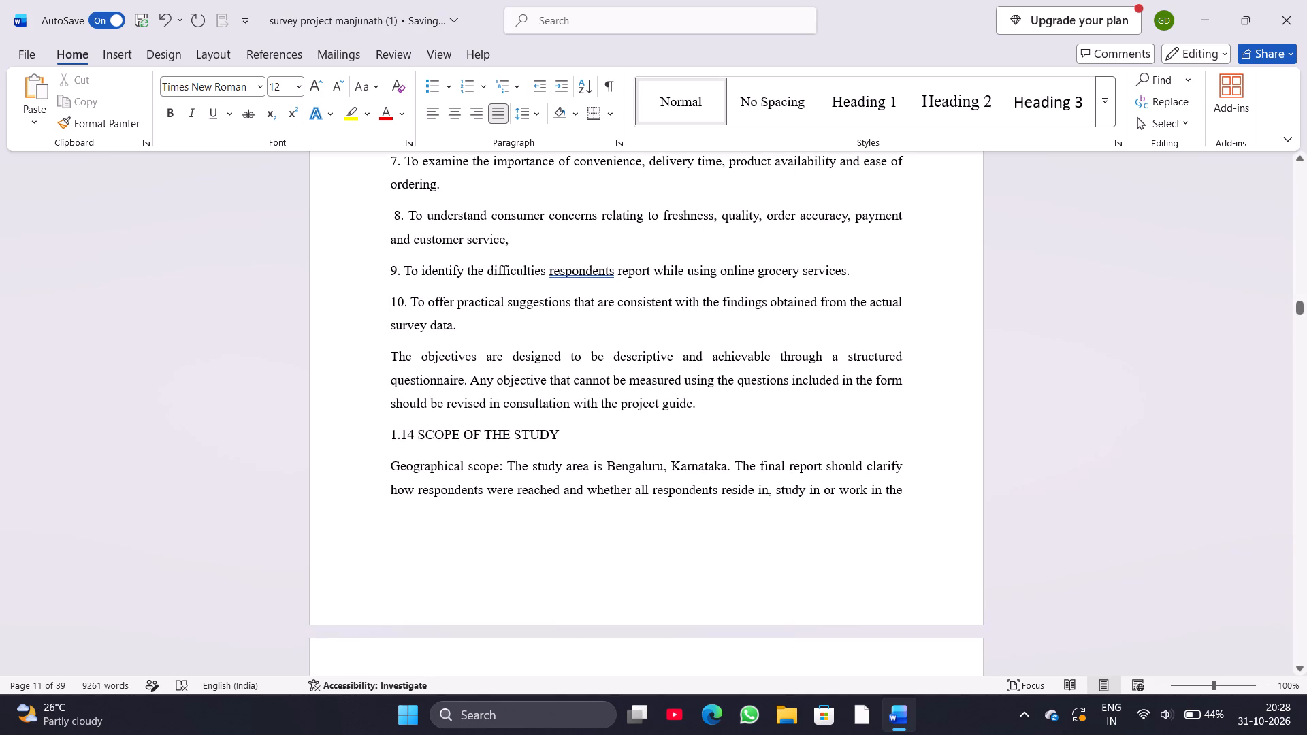
left_click_drag(391, 359, 702, 438)
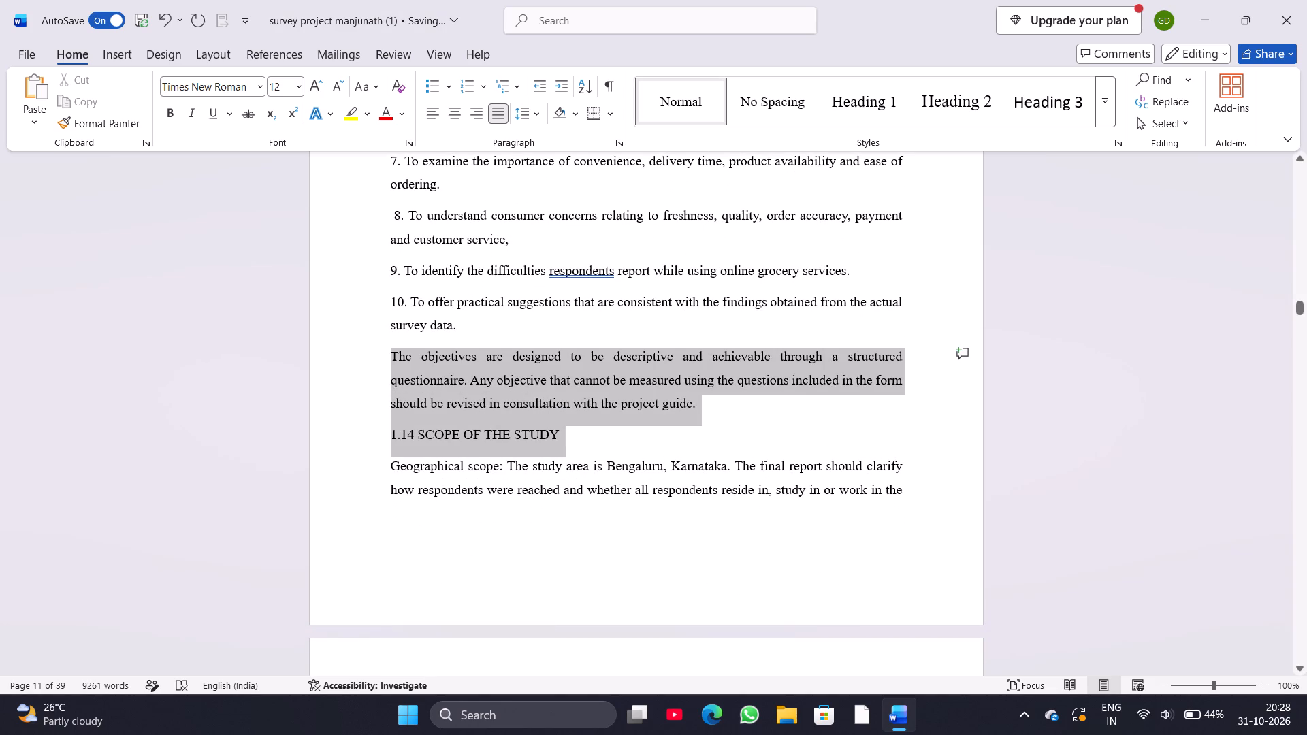
left_click_drag(702, 438, 794, 405)
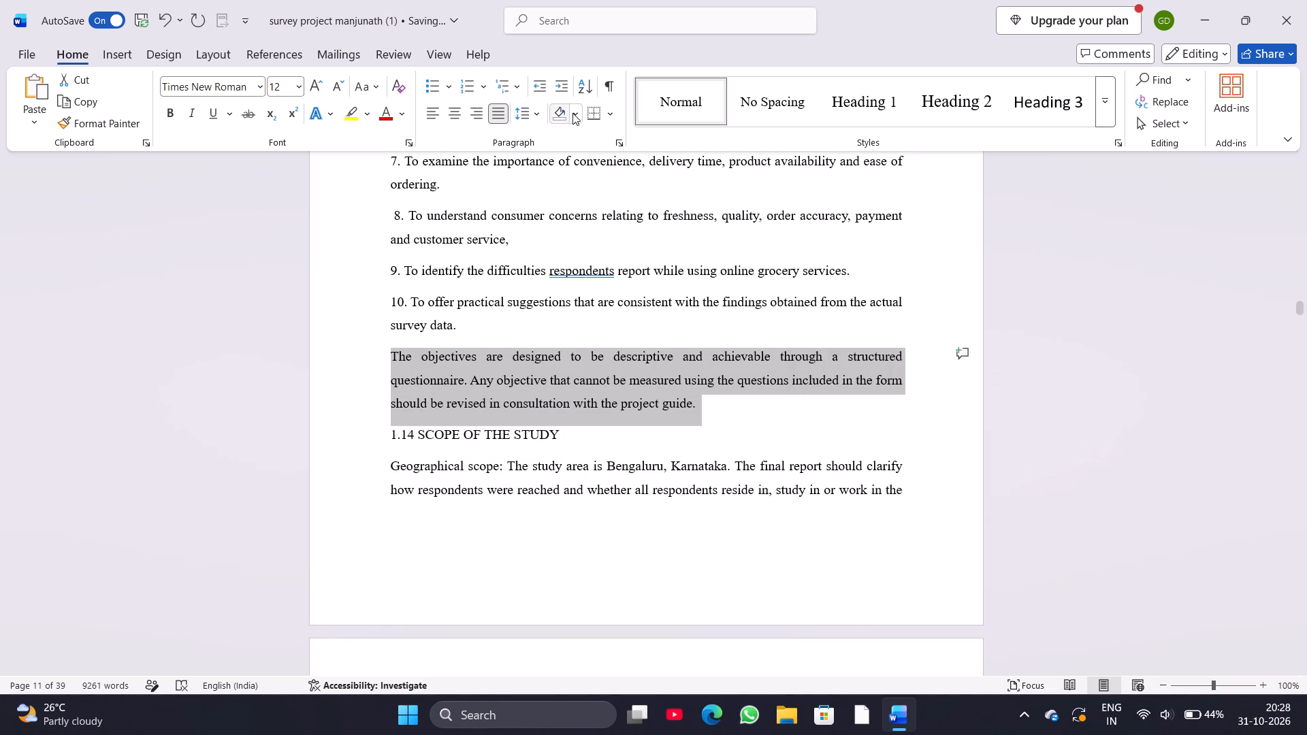
key("Delete")
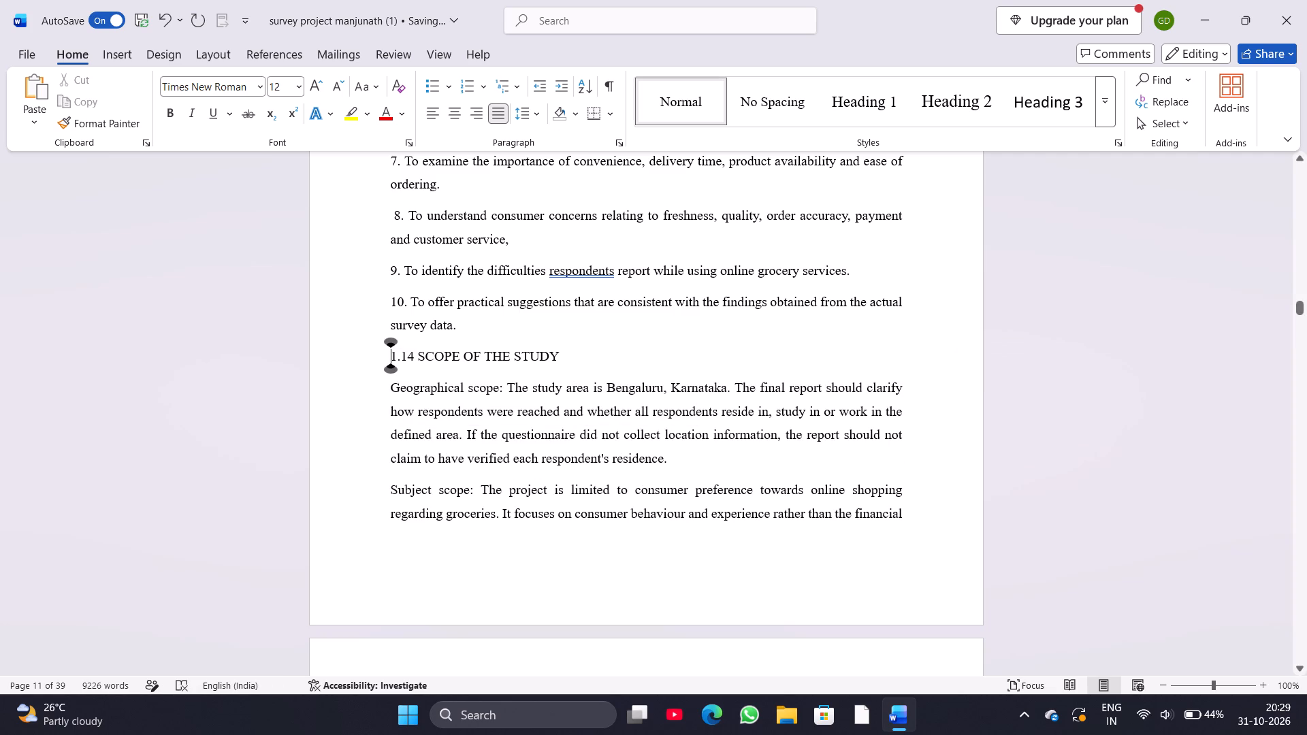
Insert six blank lines after objective 10 to push the 1.14 SCOPE OF THE STUDY heading onto the next page.
left_click(481, 319)
key("Return")
key("Return")
key("Return")
key("Return")
key("Return")
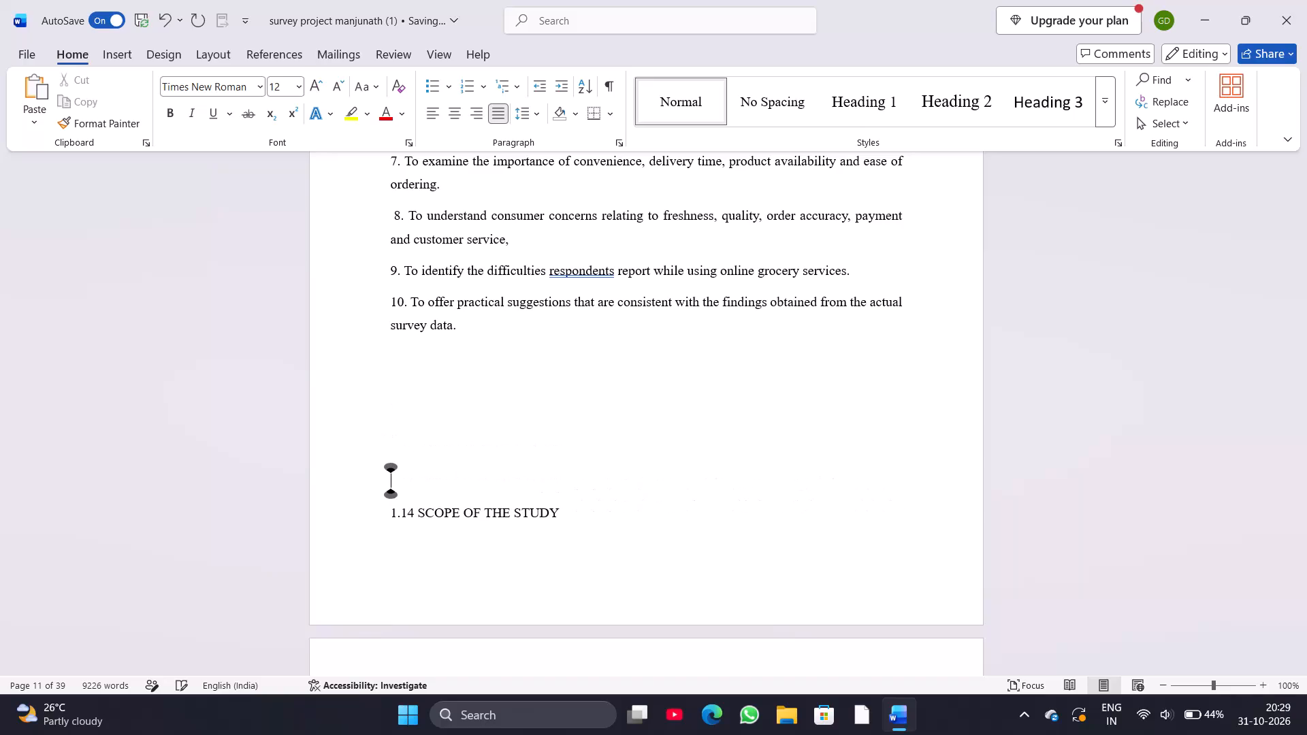
key("Return")
scroll(481, 319, "down", 4)
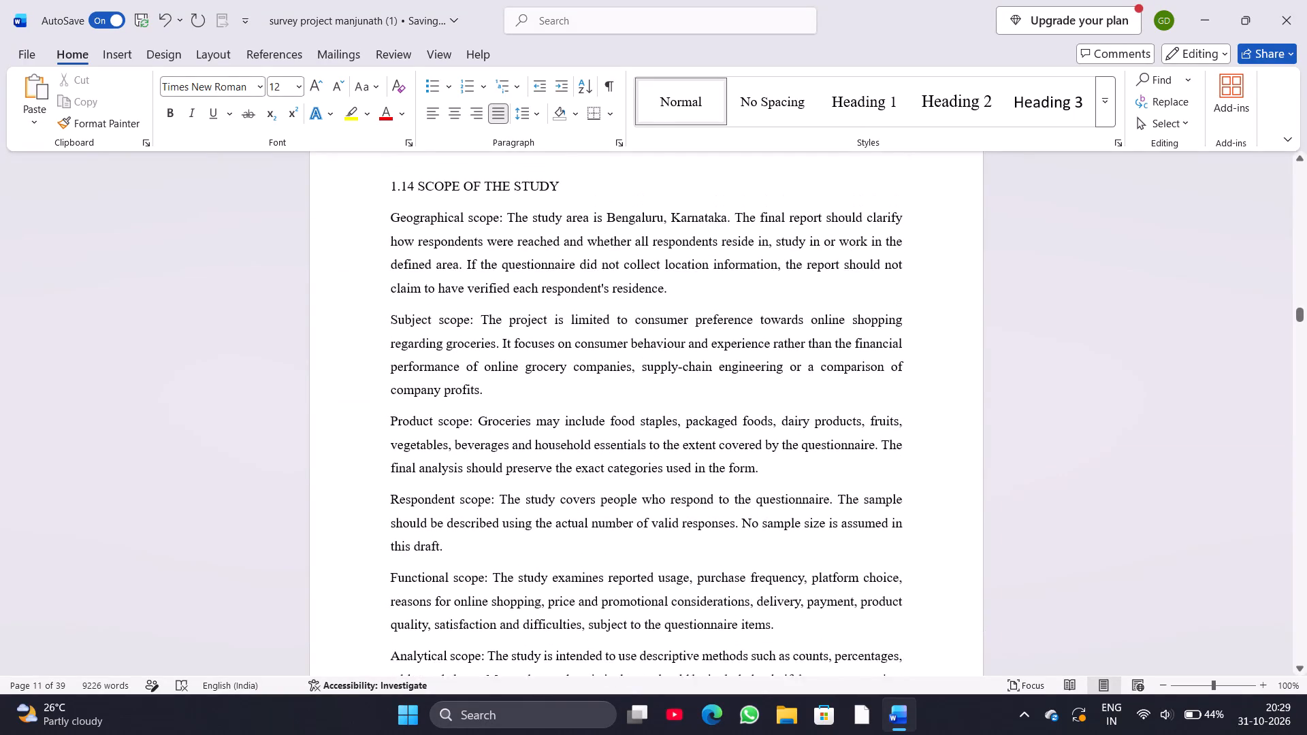
Insert six blank lines after the Time scope paragraph to push the 1.15 OPERATIONAL DEFINITIONS heading onto the next page.
scroll(481, 319, "down", 1)
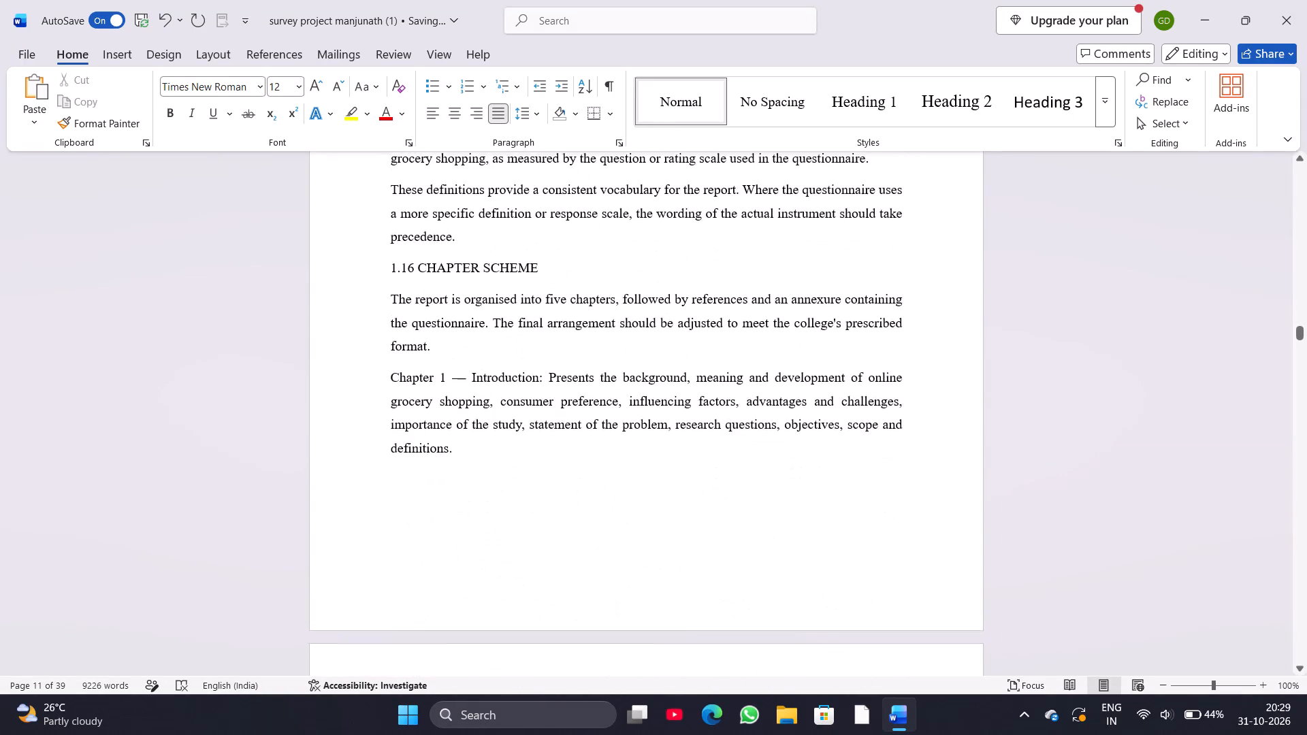
scroll(481, 319, "up", 7)
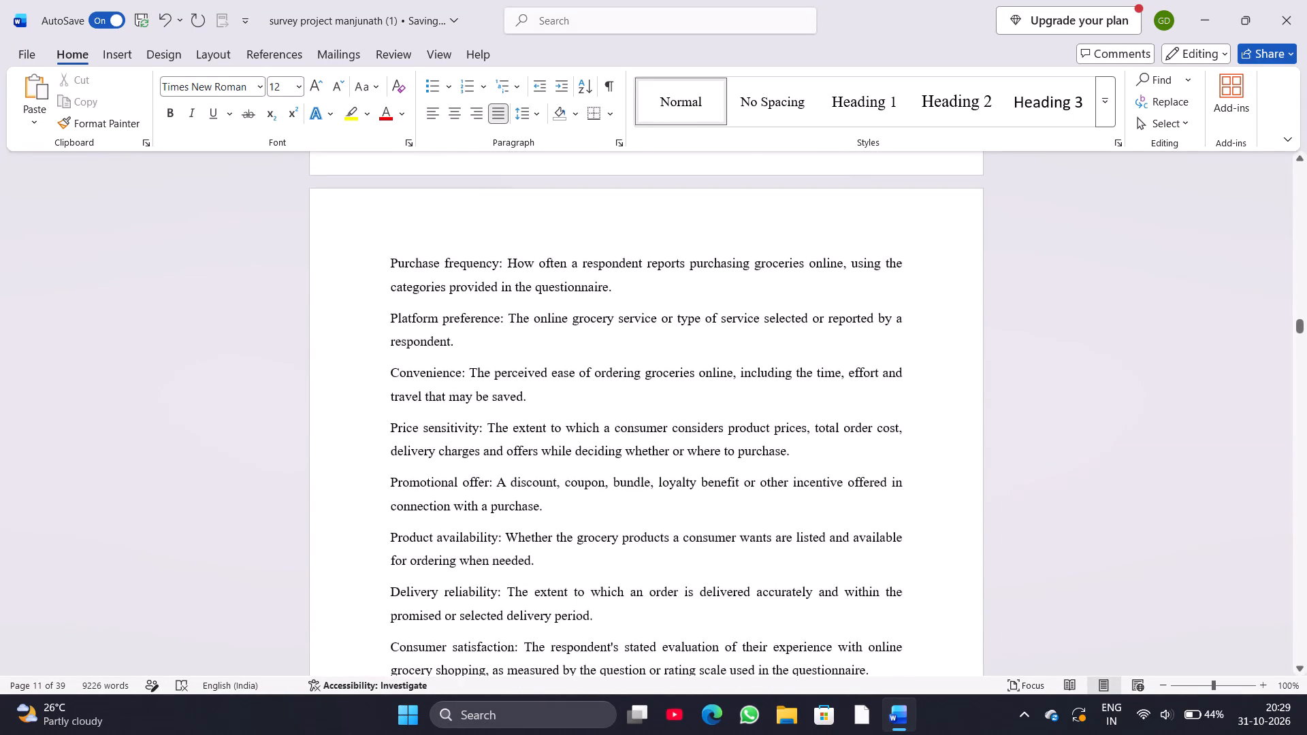
scroll(481, 319, "up", 4)
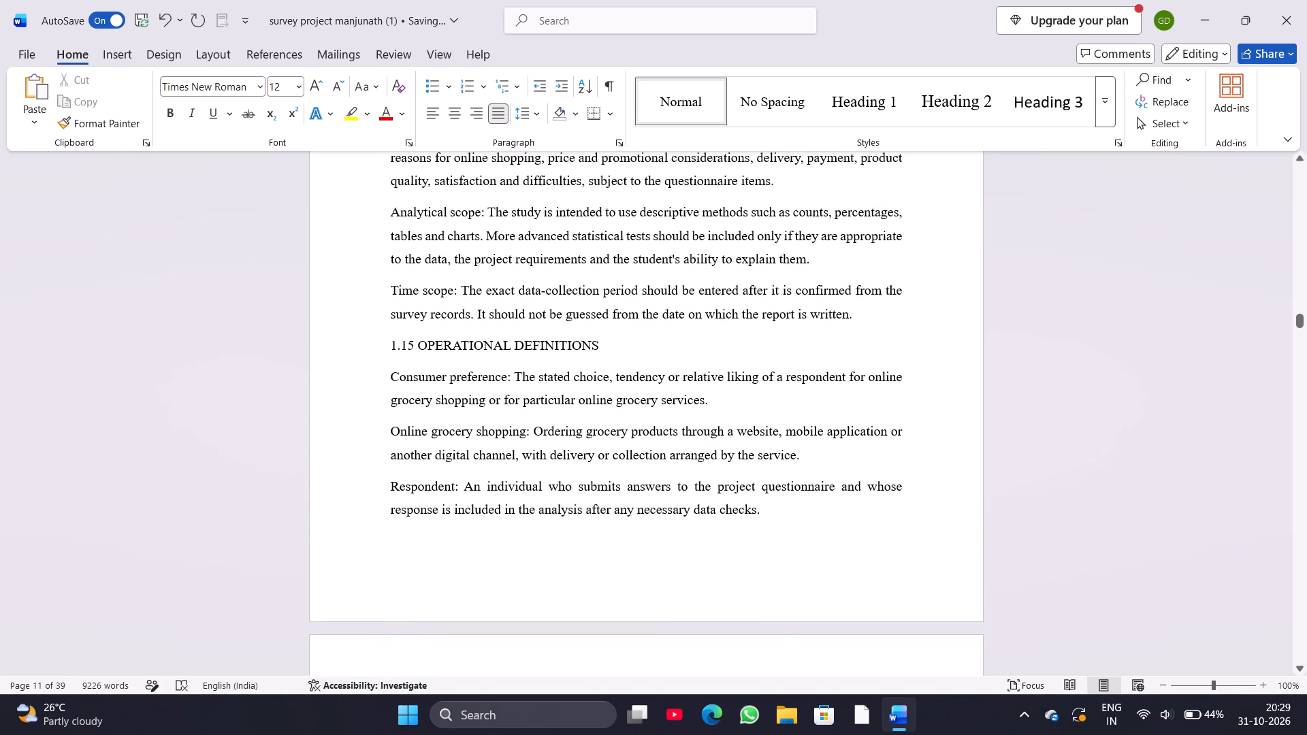
left_click(854, 316)
key("Return")
key("Return")
key("Return")
key("Return")
key("Return")
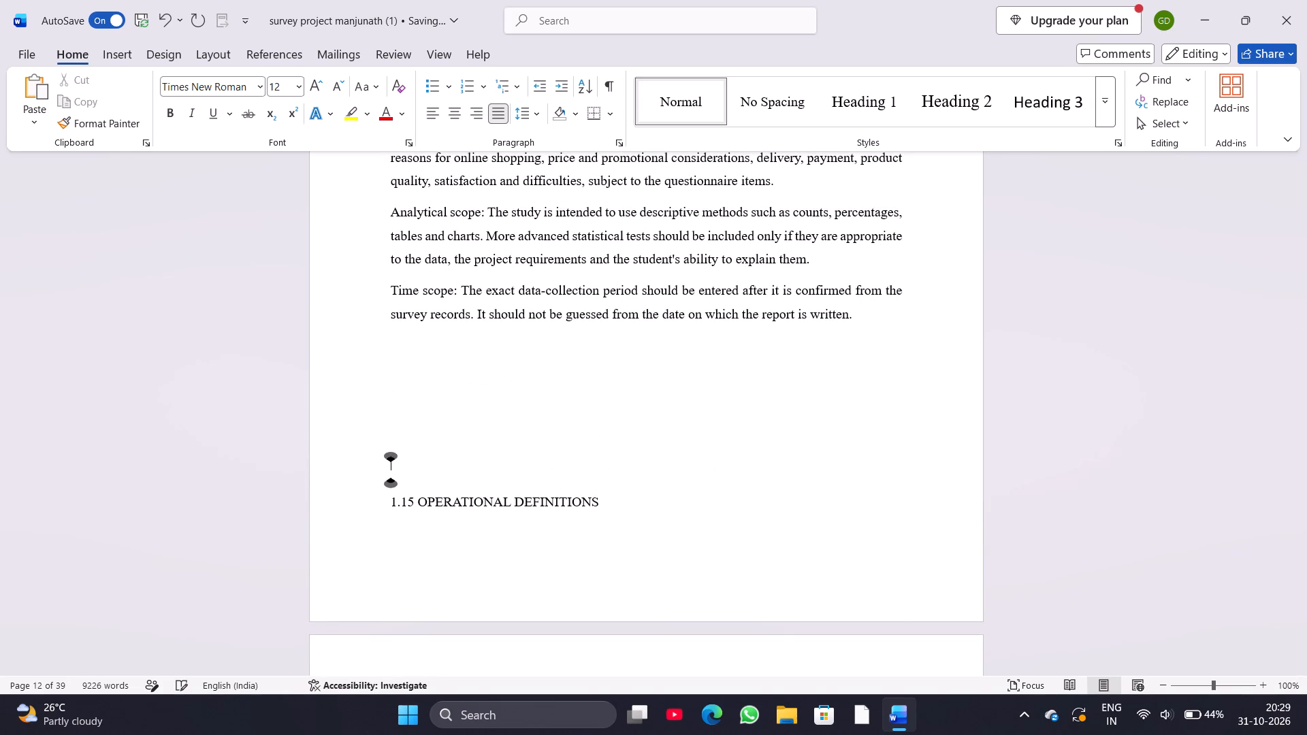
key("Return")
Insert two blank lines after the closing paragraph of section 1.15 to push the 1.16 CHAPTER SCHEME heading onto the next page.
scroll(854, 316, "down", 1)
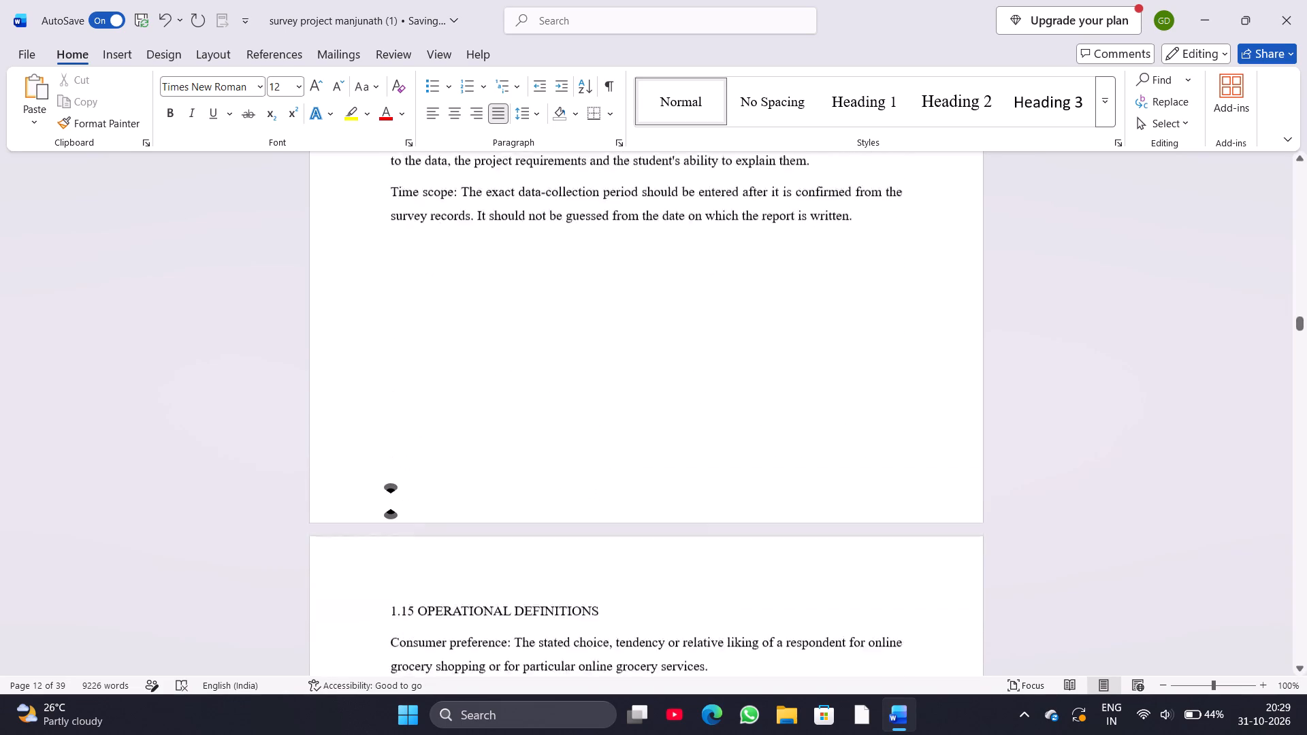
scroll(854, 316, "down", 3)
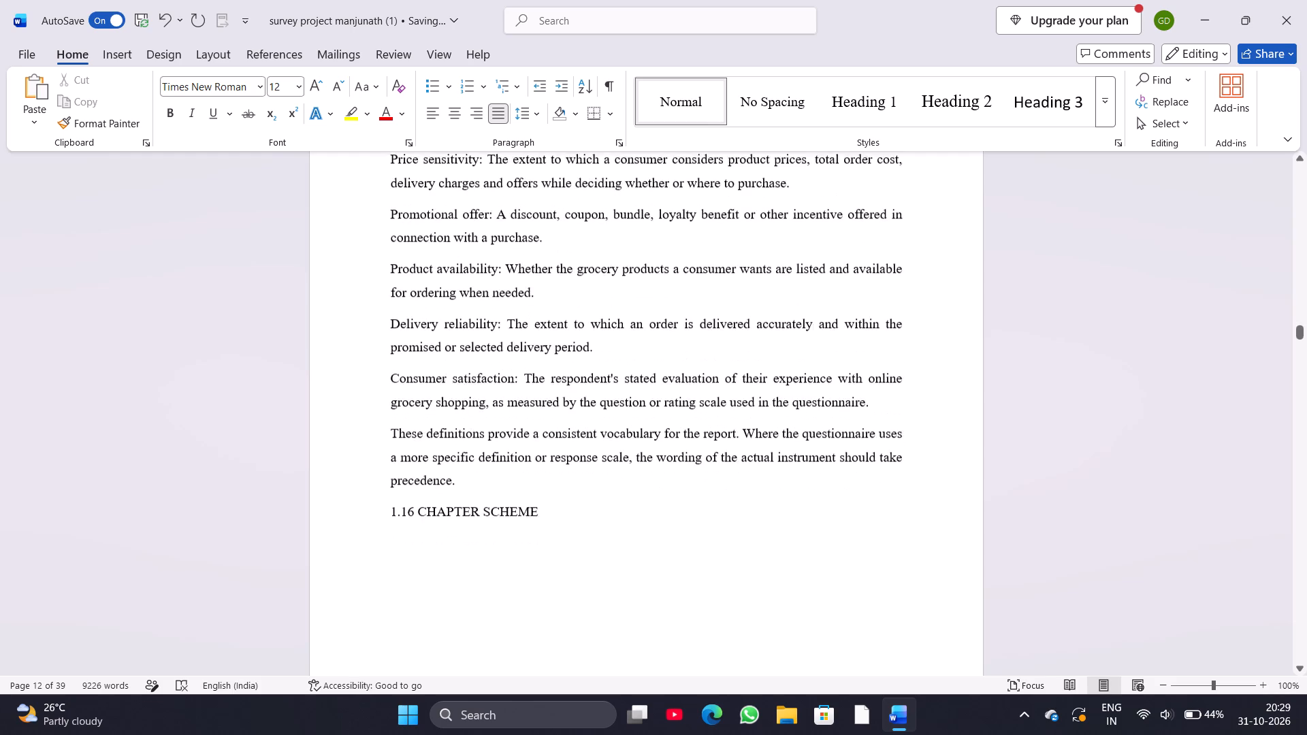
scroll(854, 316, "down", 2)
scroll(847, 329, "up", 4)
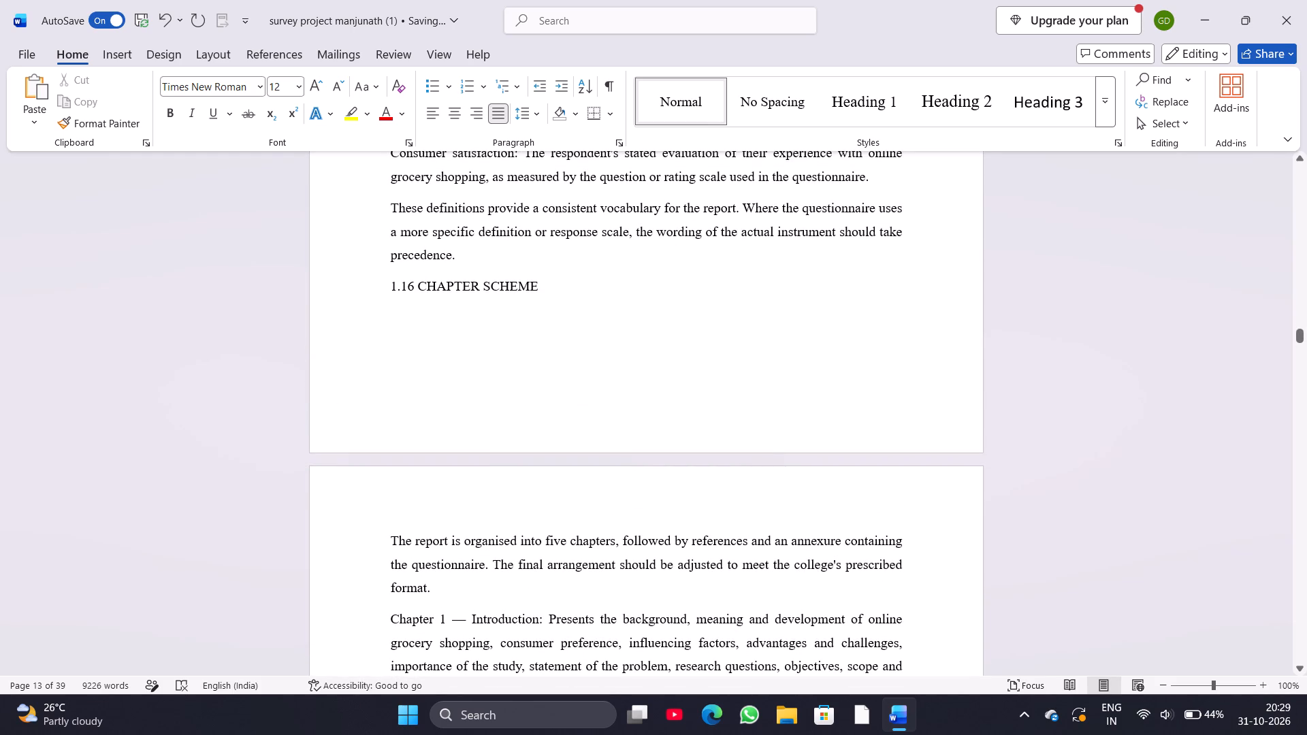
left_click(457, 255)
key("Return")
key("Return")
Delete the "References and Annexure" paragraph at the end of section 1.16.
scroll(457, 255, "down", 1)
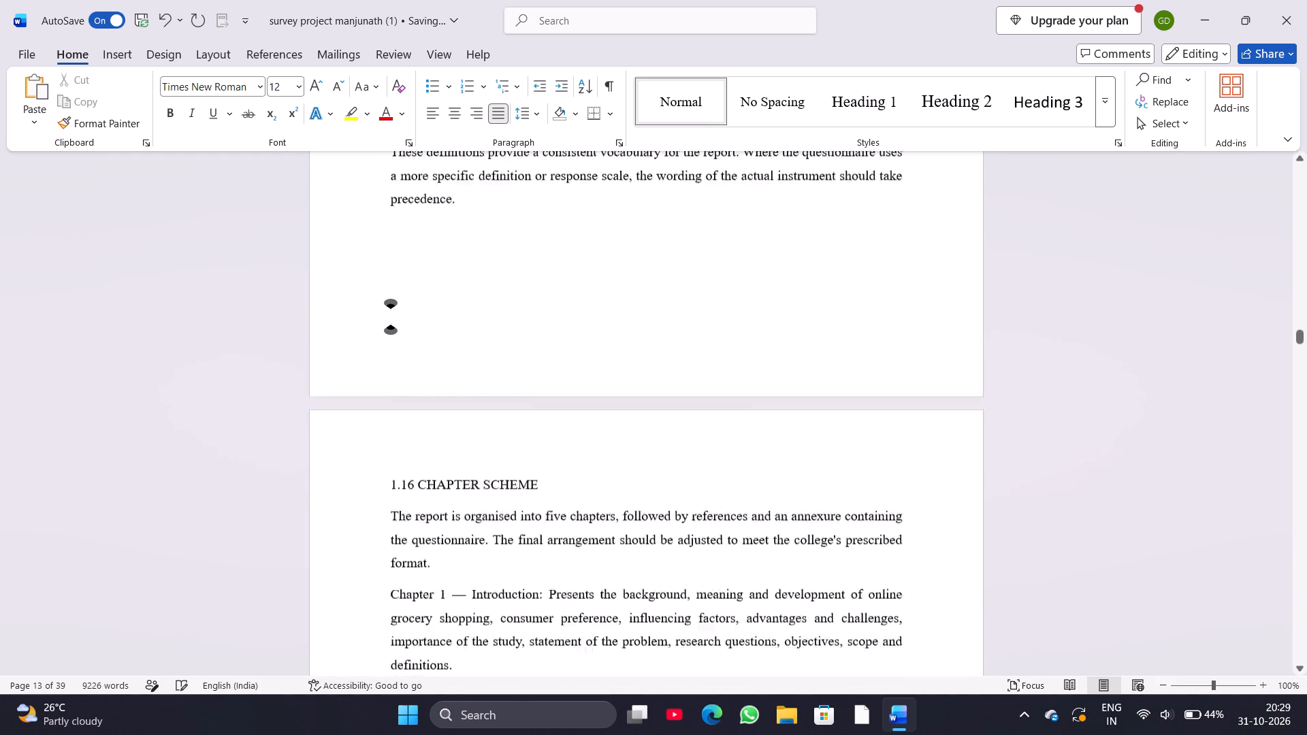
scroll(457, 255, "down", 4)
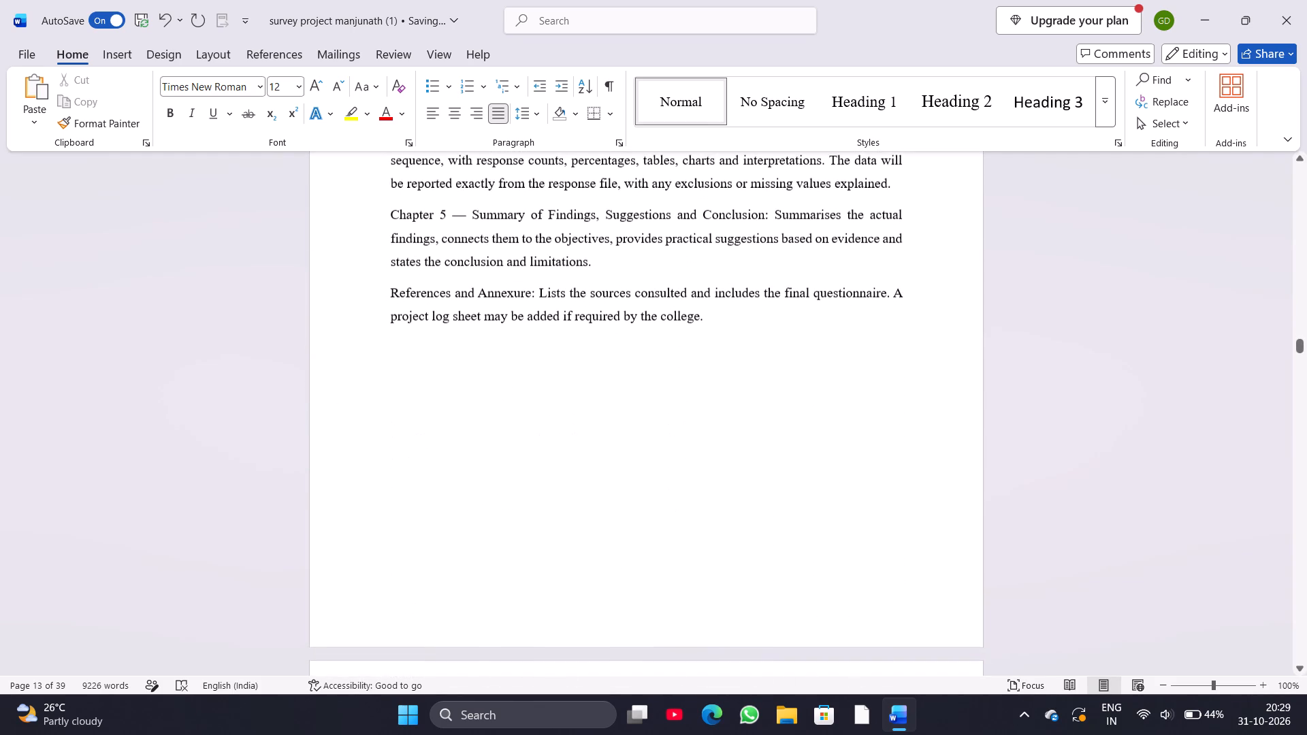
left_click_drag(391, 294, 715, 329)
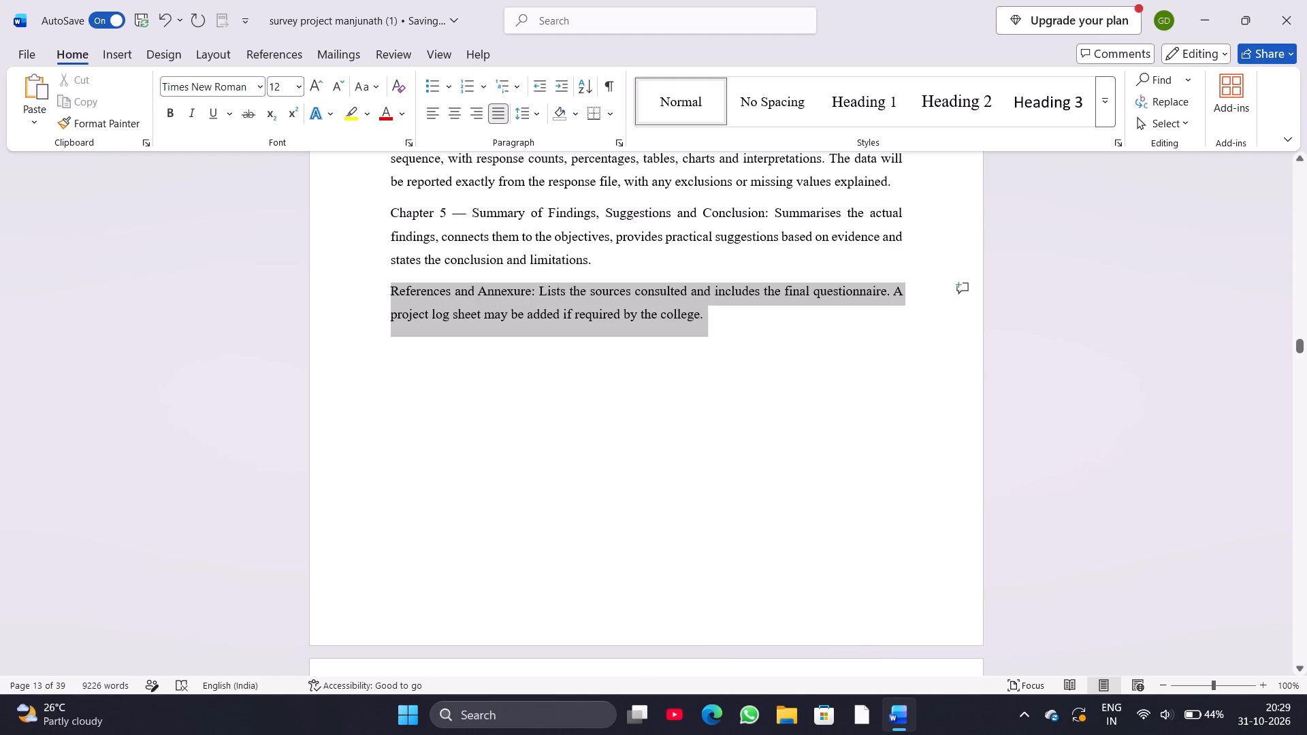
left_click_drag(715, 329, 715, 330)
key("Delete")
Remove the five blank lines above the CHAPTER 2 heading so it starts at the top of its page.
scroll(715, 330, "up", 6)
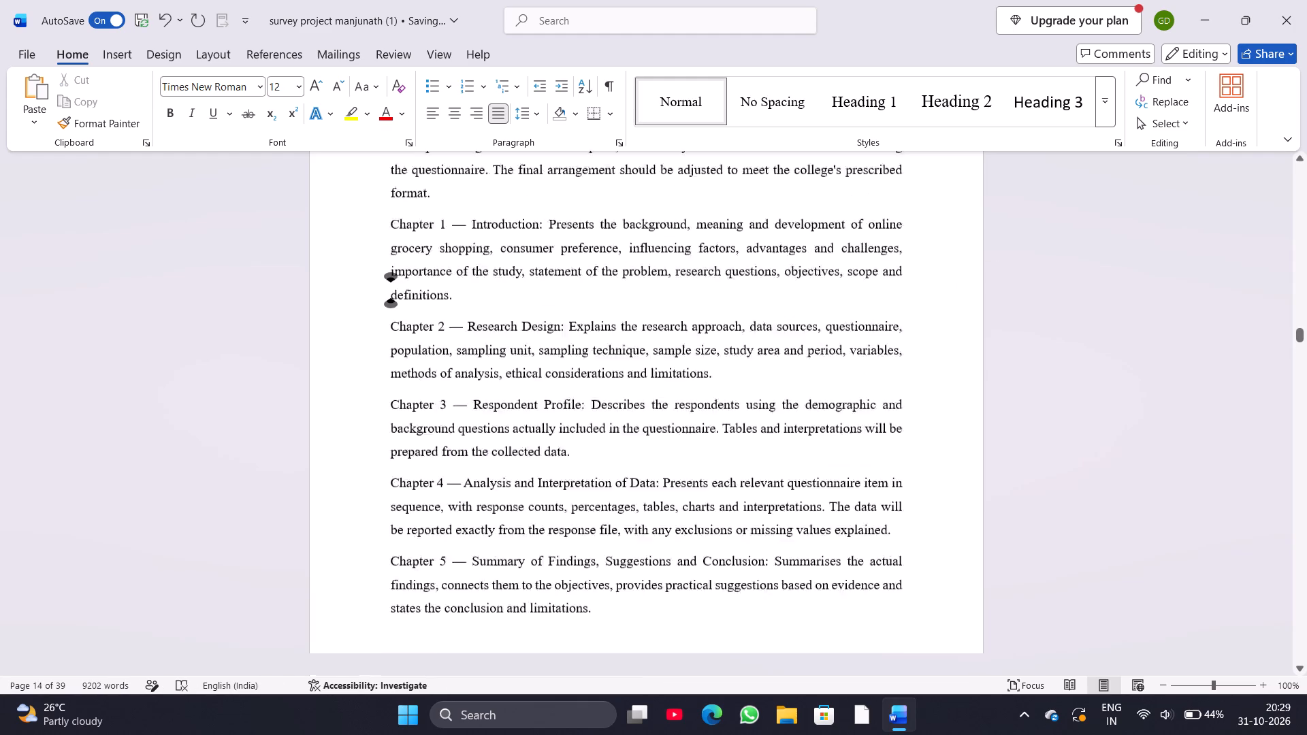
scroll(715, 330, "up", 2)
scroll(715, 330, "down", 2)
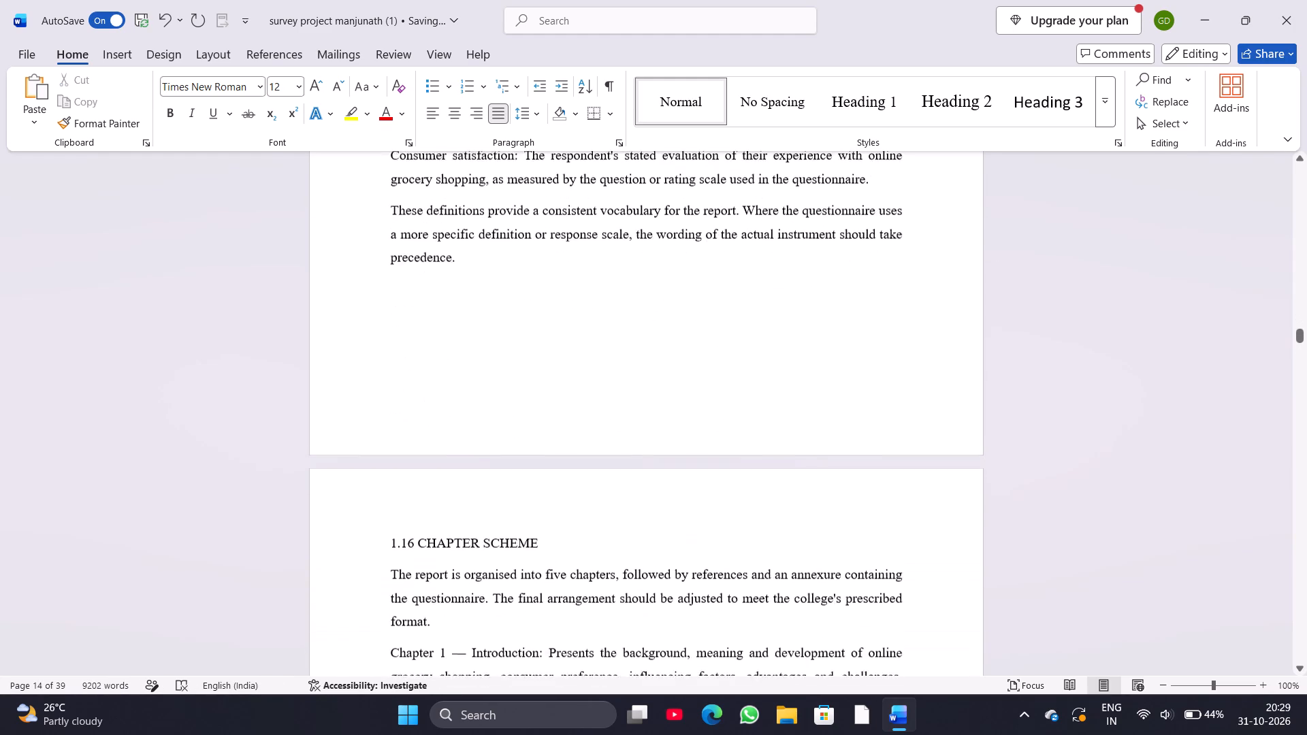
scroll(715, 330, "down", 2)
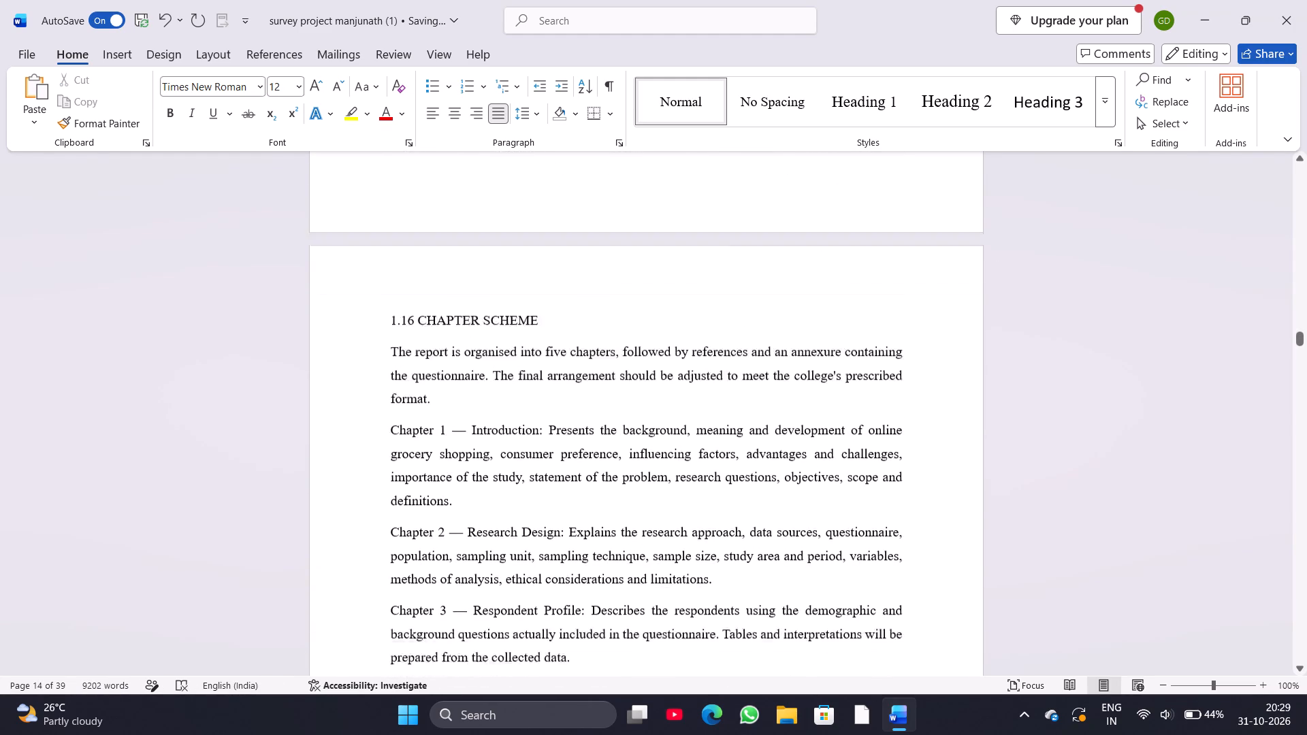
scroll(715, 330, "down", 1)
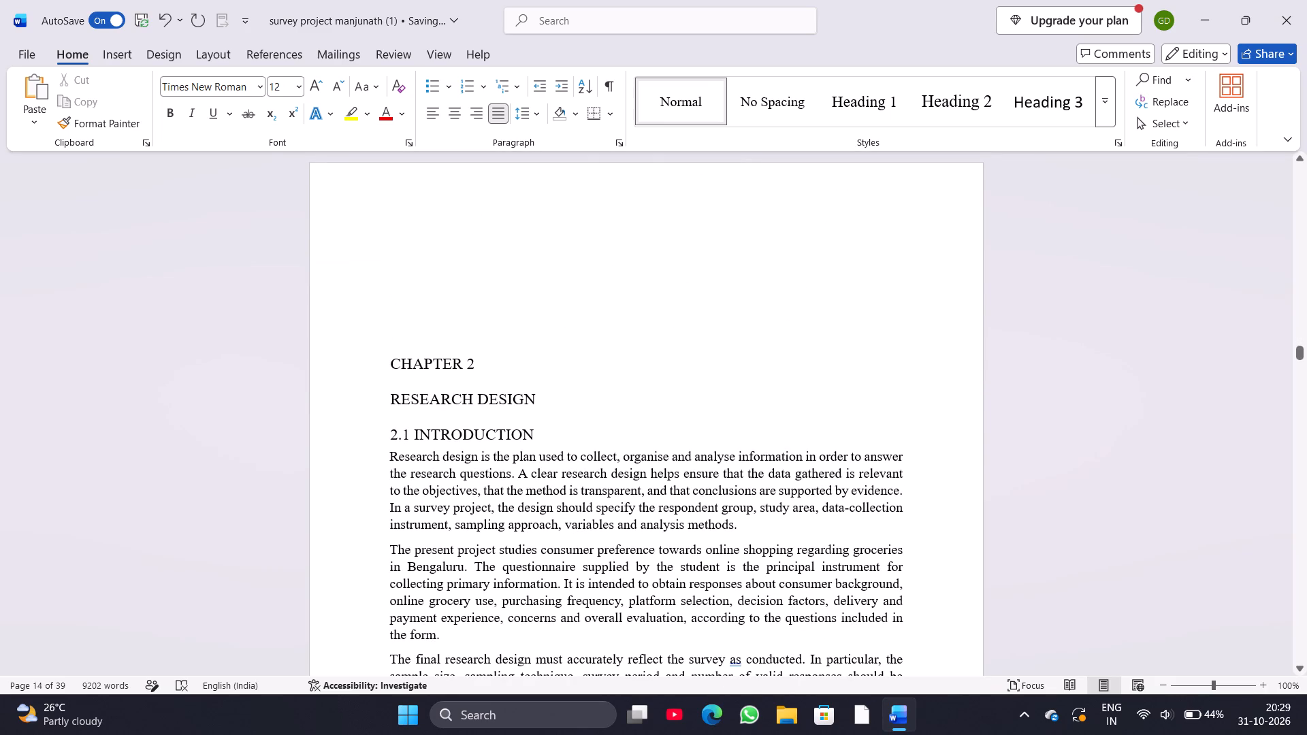
left_click(393, 363)
key("BackSpace")
key("BackSpace")
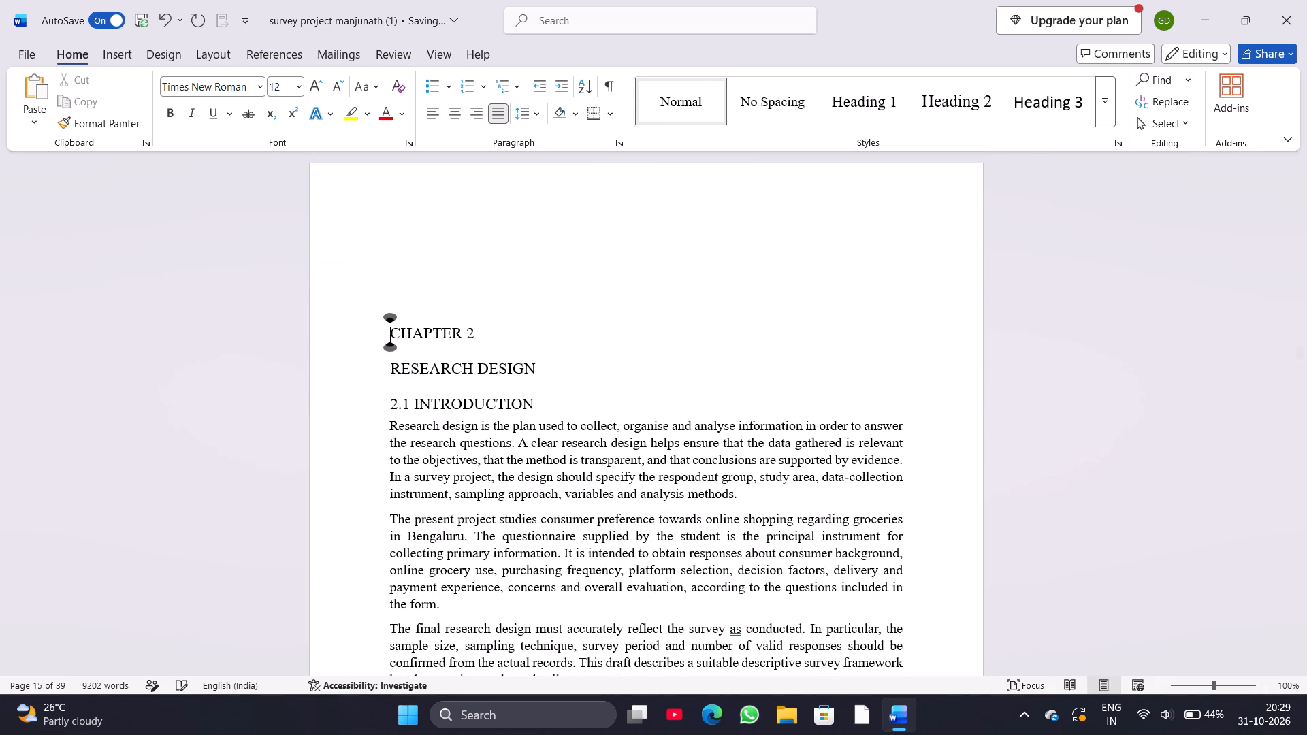
key("BackSpace")
key("BackSpace")
key("BackSpace")
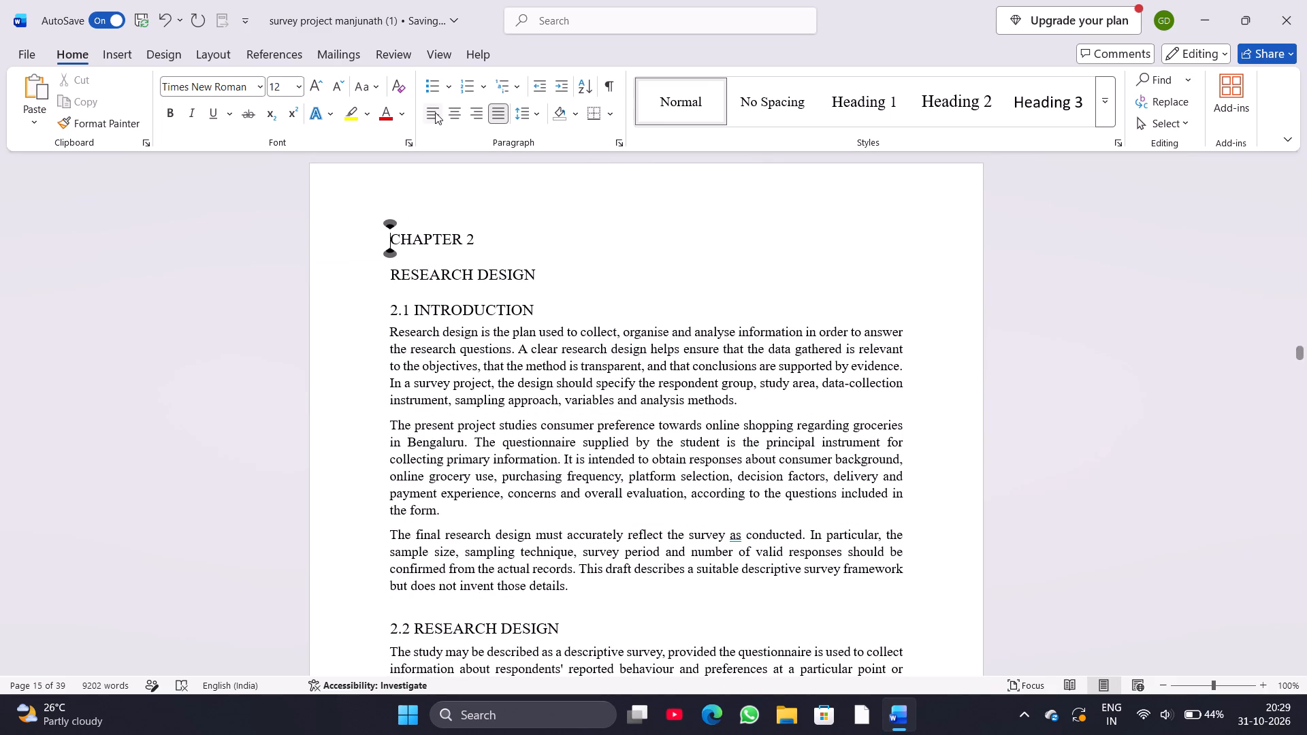
Centre the CHAPTER 2 heading and the RESEARCH DESIGN title beneath it.
left_click(443, 112)
left_click(447, 112)
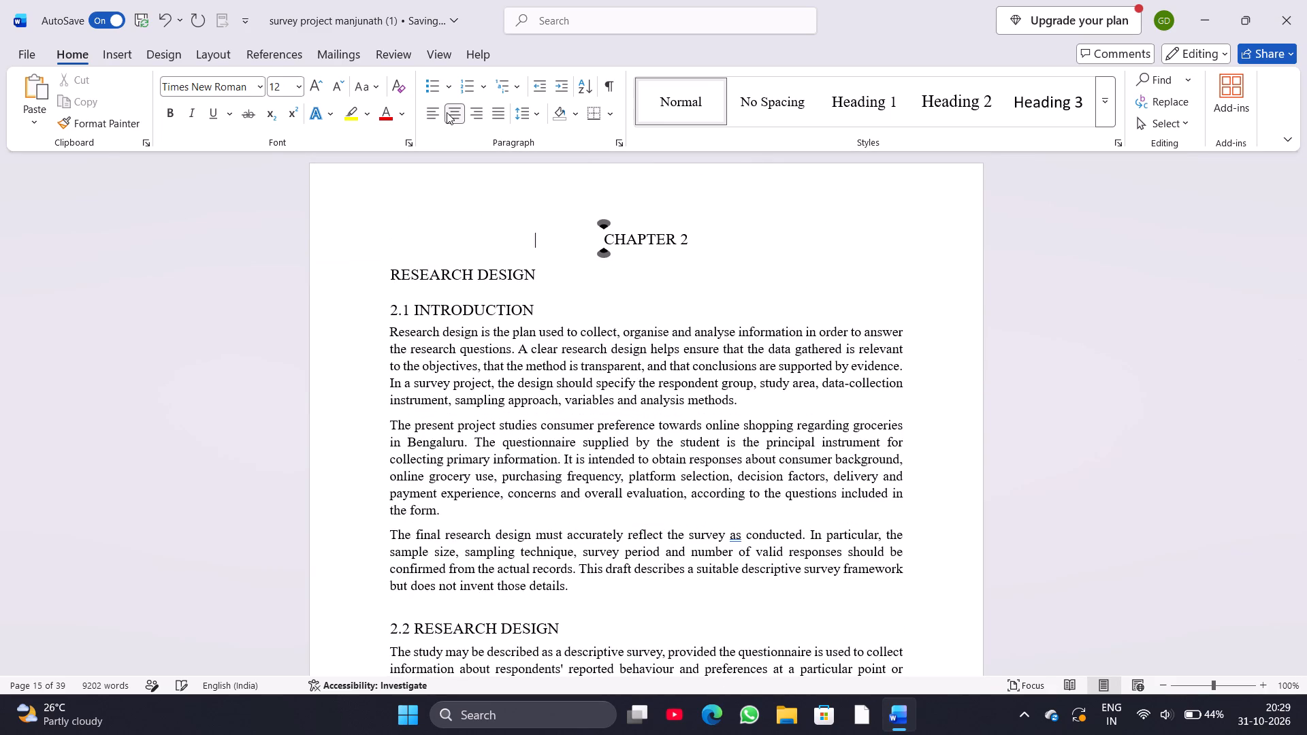
left_click(389, 278)
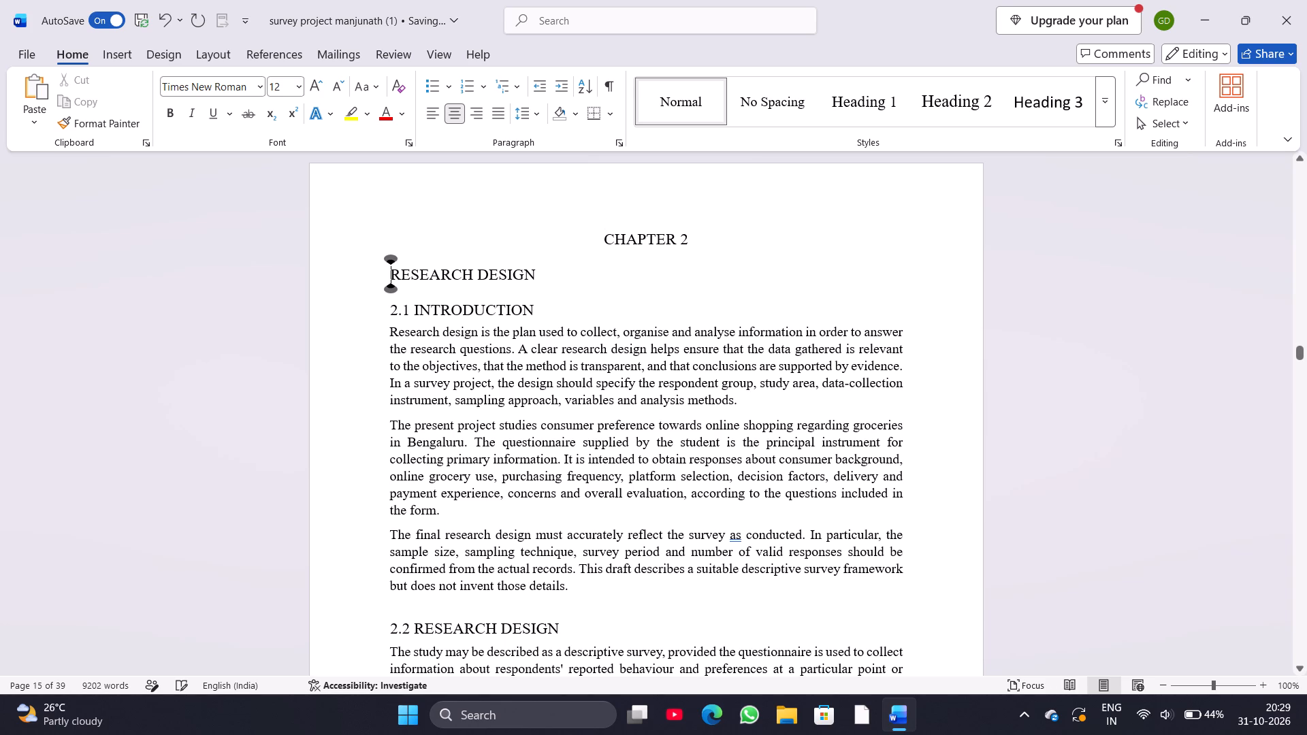
left_click(445, 117)
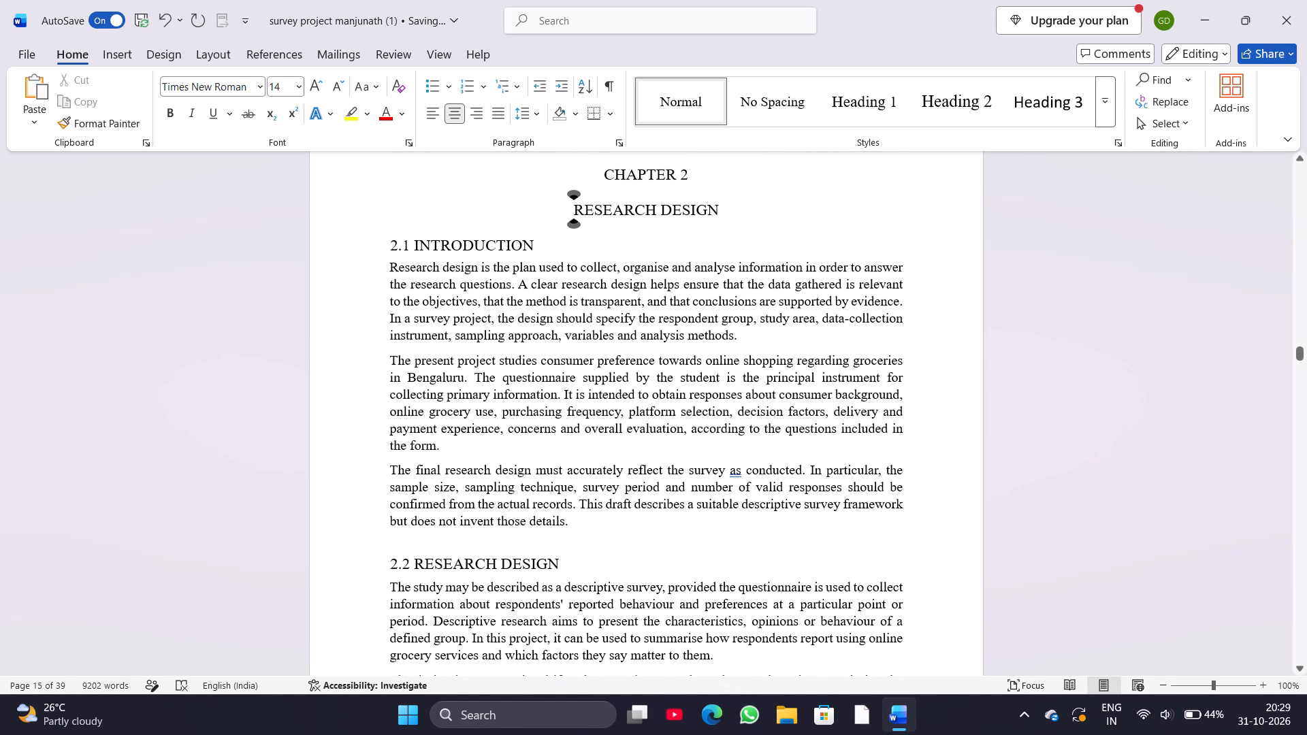
Insert a blank line between the RESEARCH DESIGN title and the 2.1 INTRODUCTION heading.
left_click(723, 210)
key("Return")
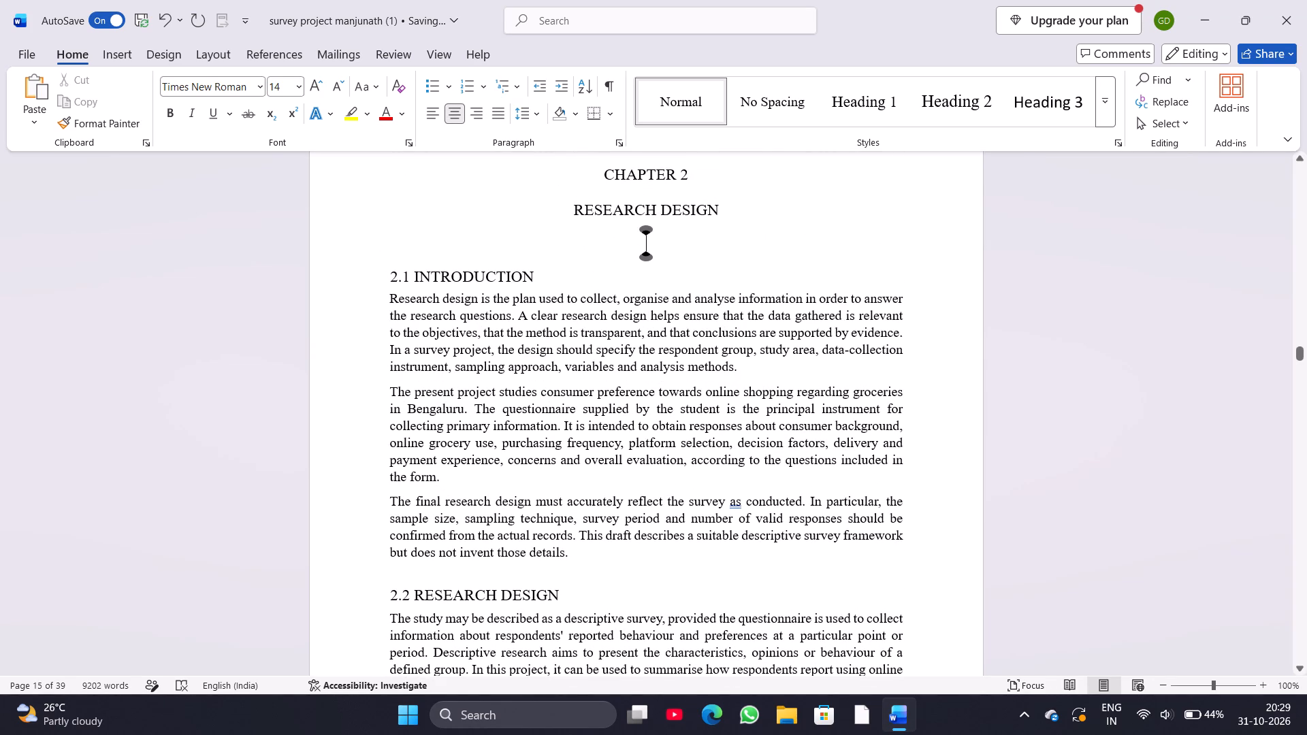
Set 1.5 line spacing on the three body paragraphs of section 2.1.
left_click_drag(391, 301, 636, 547)
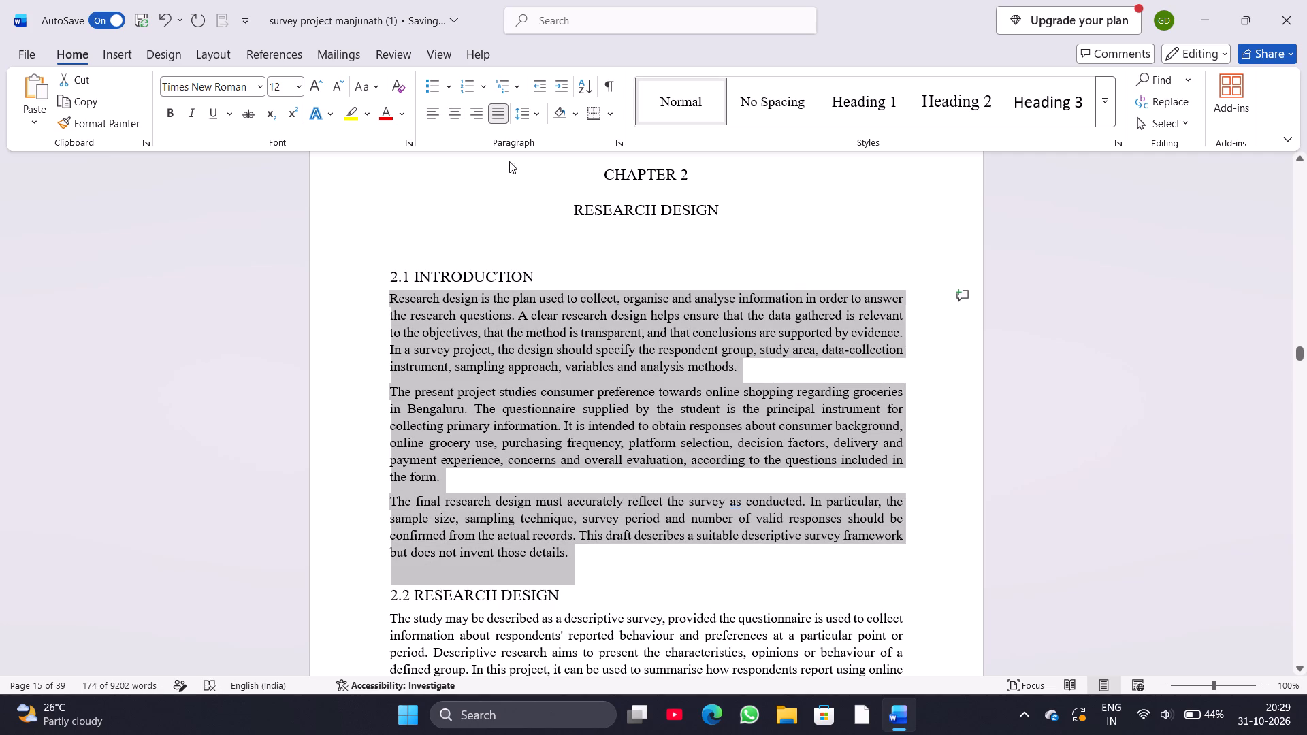
left_click(537, 119)
left_click(551, 179)
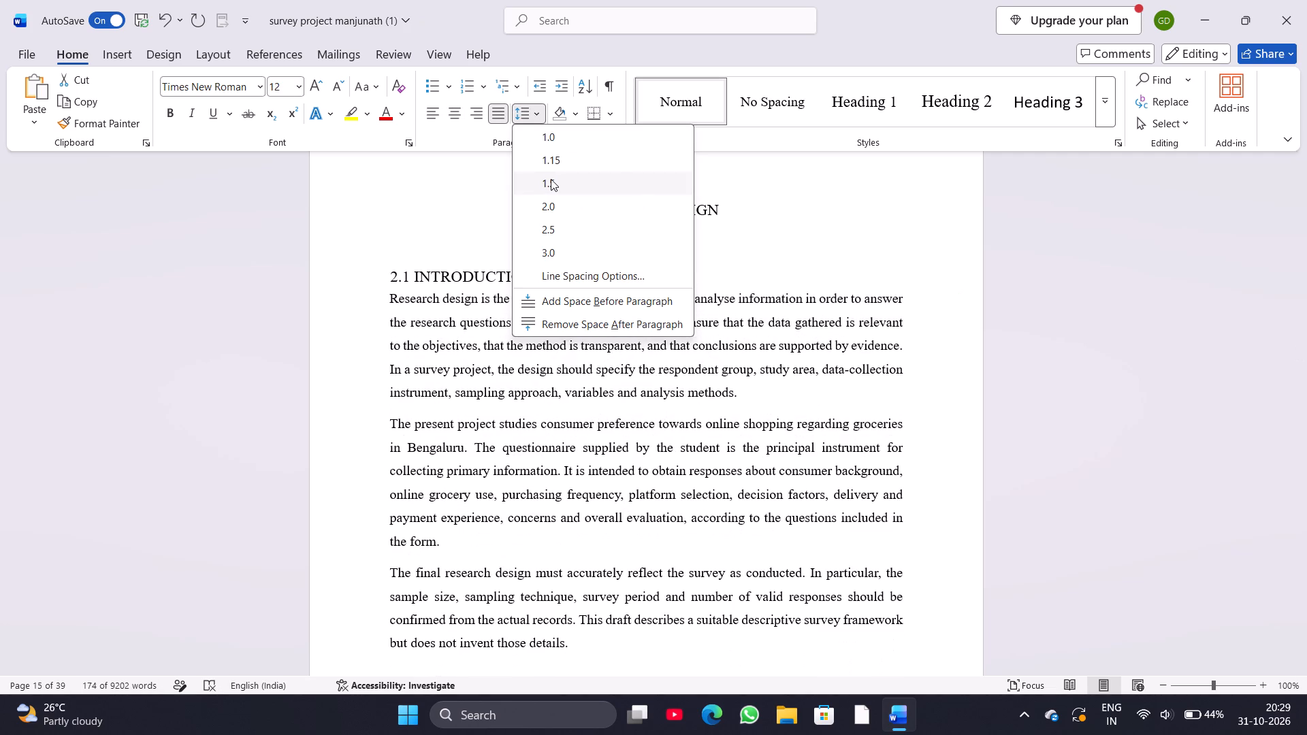
Insert a blank line below the 2.1 INTRODUCTION heading.
left_click(544, 282)
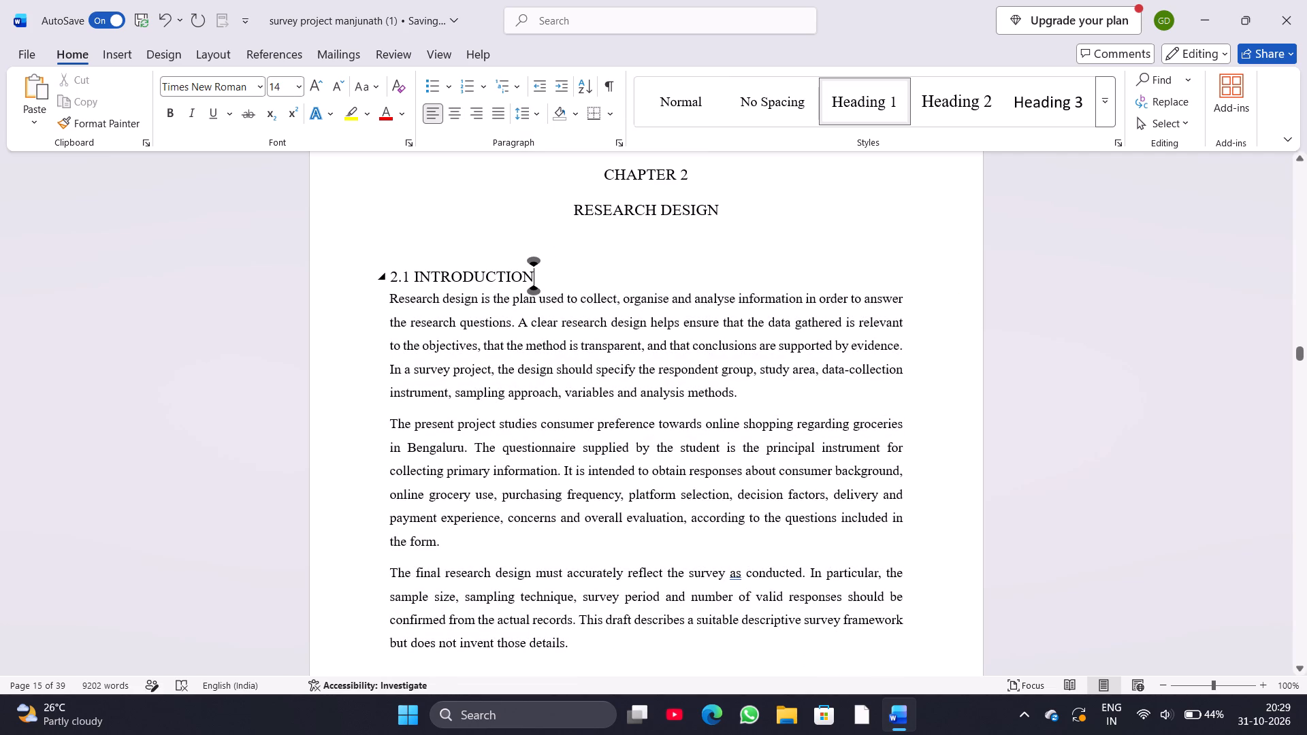
key("Return")
Set 1.5 line spacing on the first three paragraphs of section 2.2 RESEARCH DESIGN.
scroll(544, 282, "down", 3)
scroll(544, 282, "up", 1)
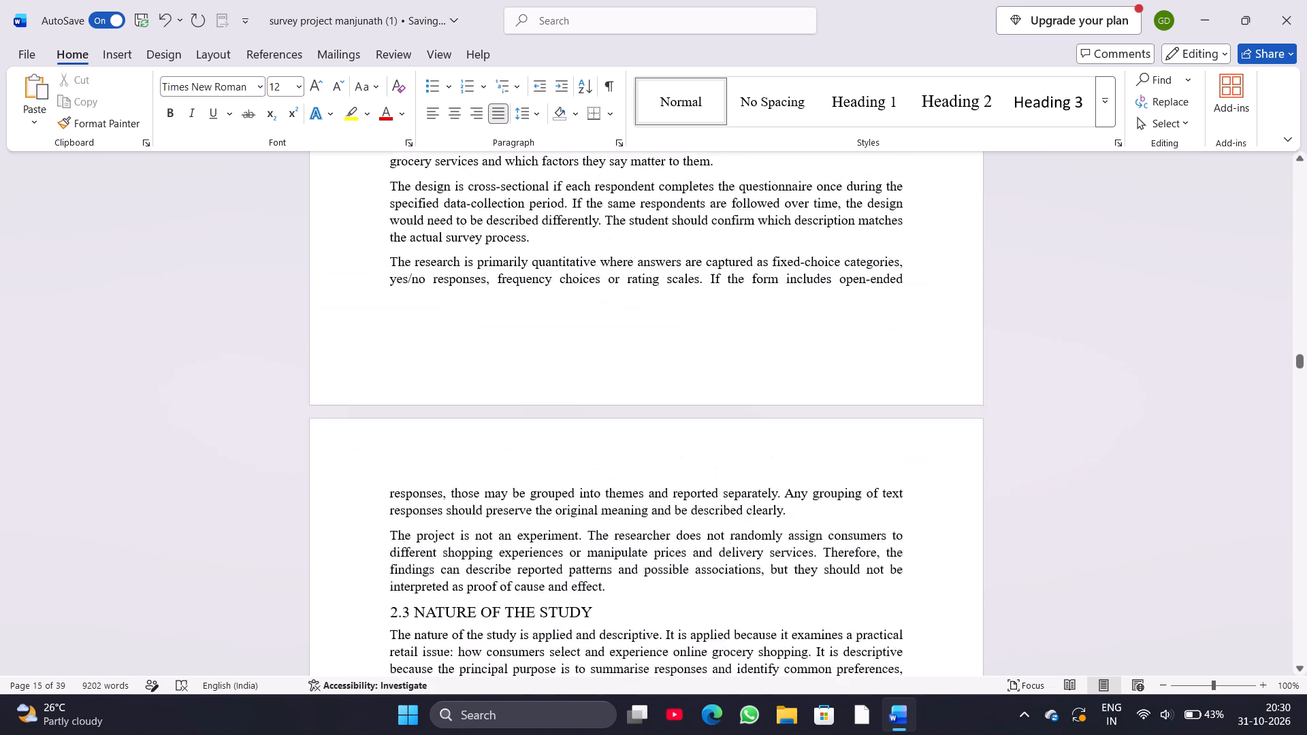
scroll(544, 282, "up", 2)
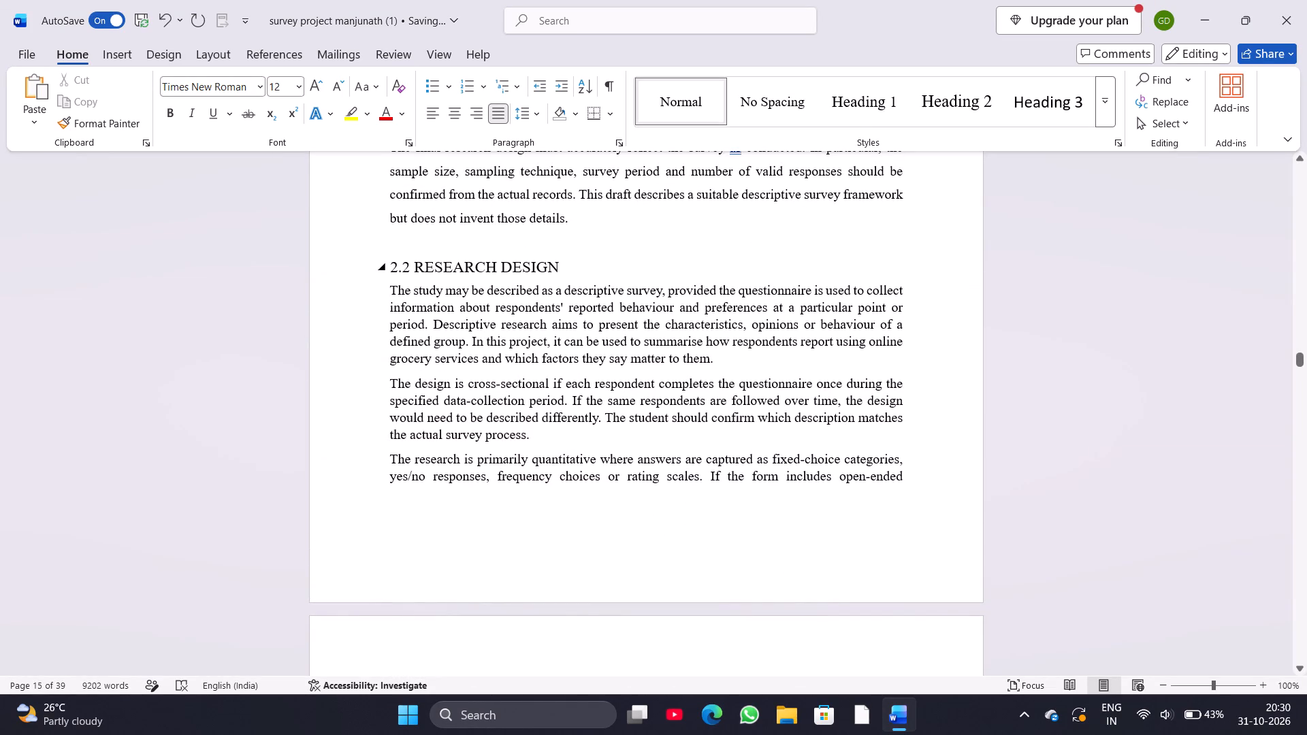
left_click_drag(391, 293, 888, 495)
left_click(532, 114)
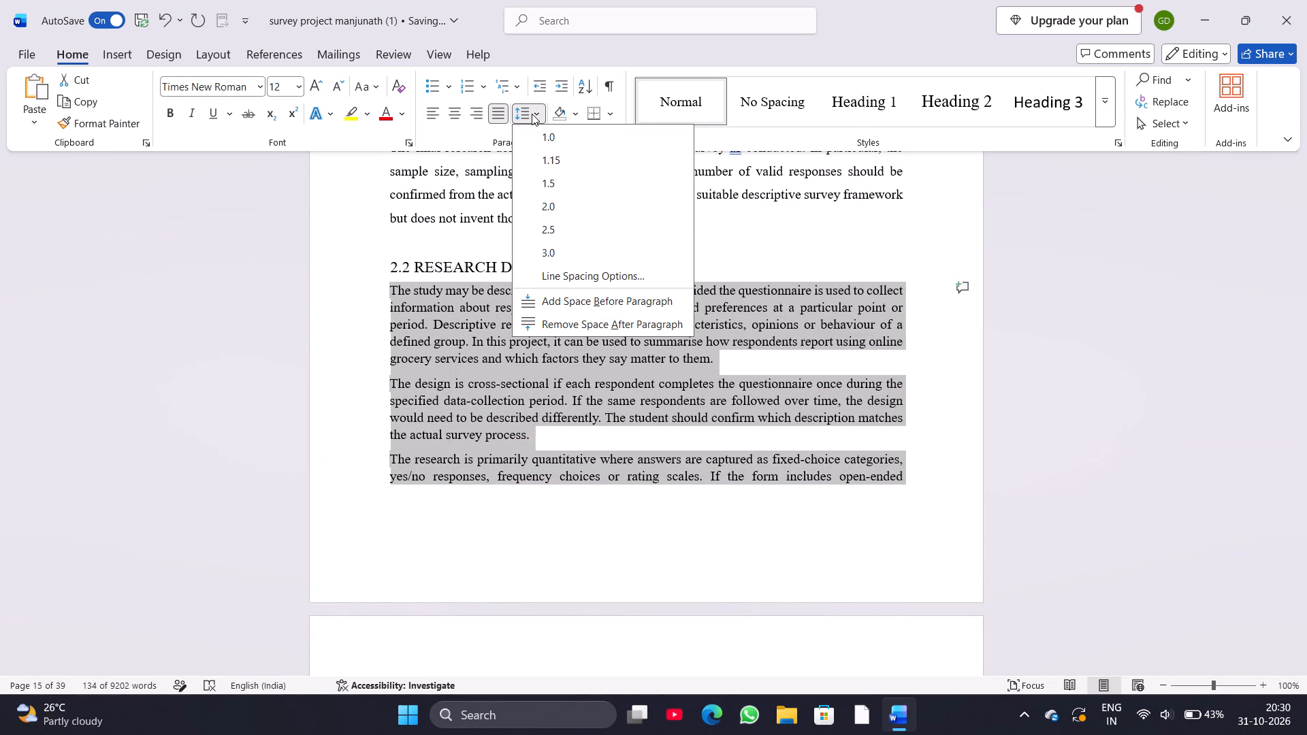
left_click(534, 187)
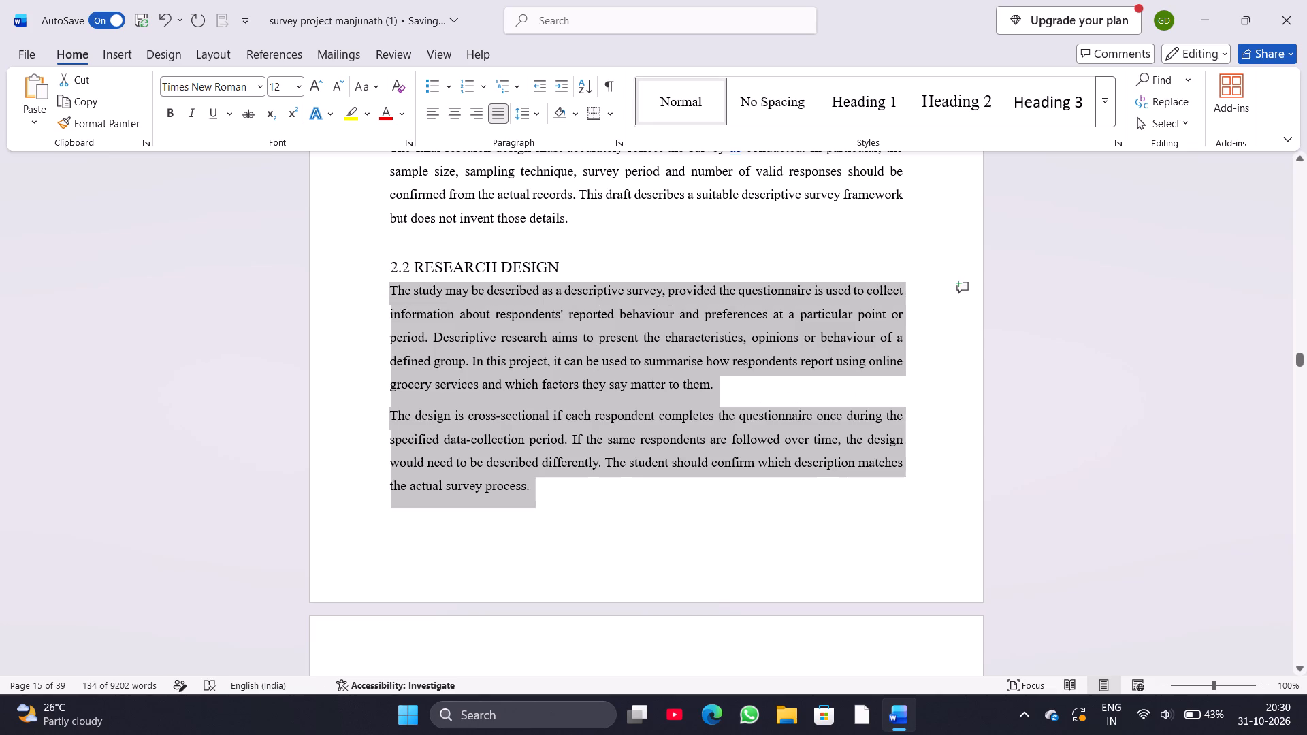
Insert a blank line after the last paragraph of section 2.1, above the 2.2 RESEARCH DESIGN heading.
left_click(572, 266)
left_click(575, 231)
key("Return")
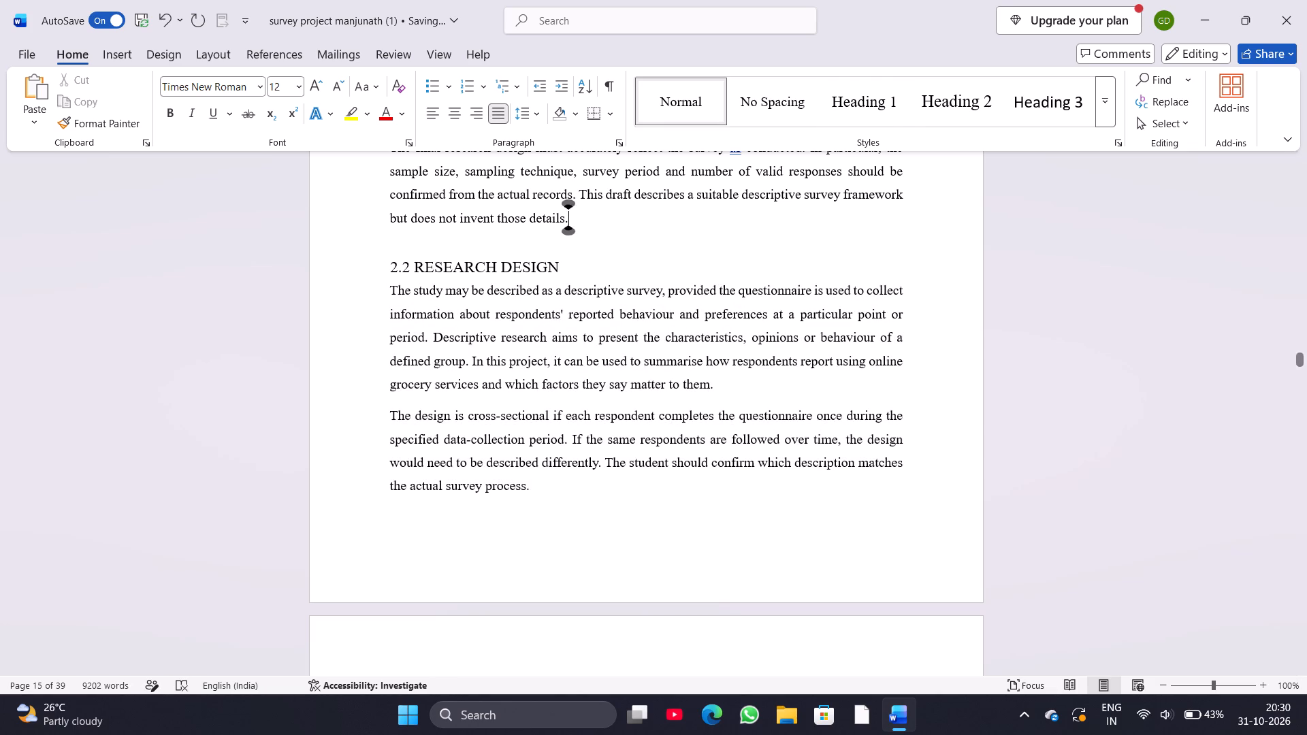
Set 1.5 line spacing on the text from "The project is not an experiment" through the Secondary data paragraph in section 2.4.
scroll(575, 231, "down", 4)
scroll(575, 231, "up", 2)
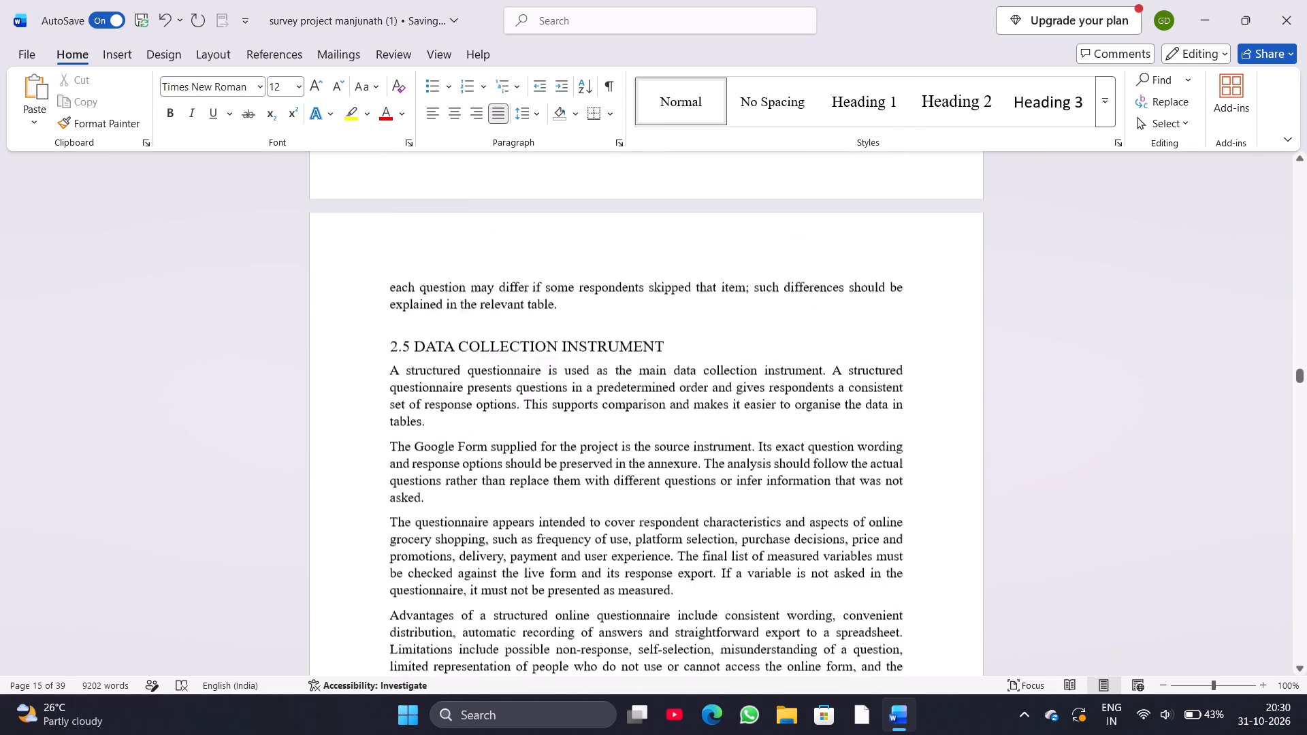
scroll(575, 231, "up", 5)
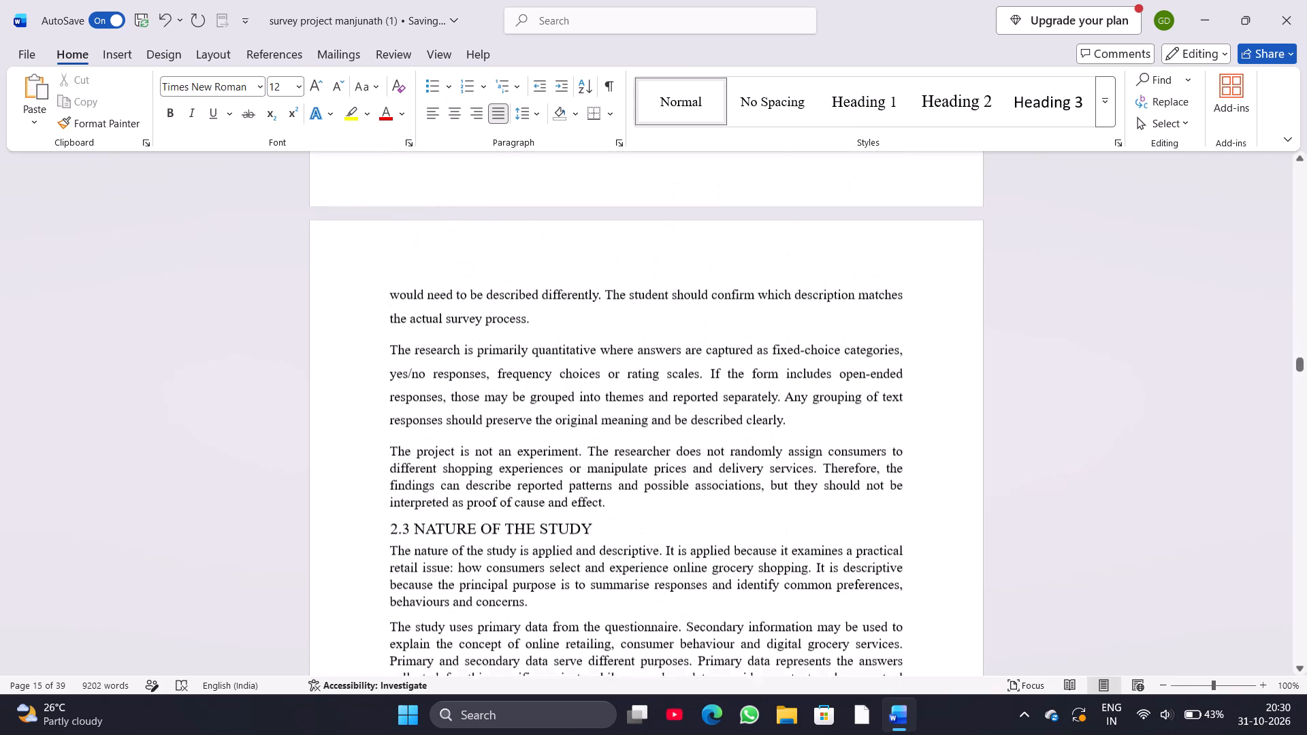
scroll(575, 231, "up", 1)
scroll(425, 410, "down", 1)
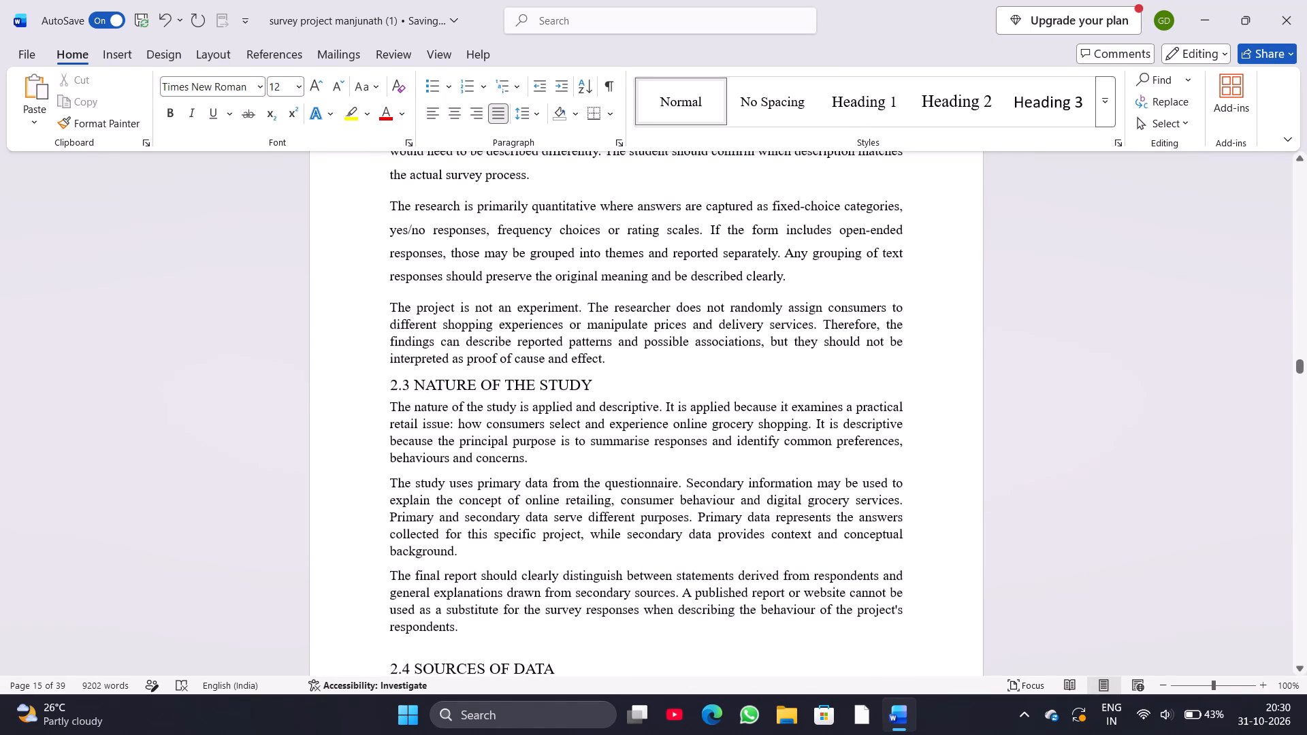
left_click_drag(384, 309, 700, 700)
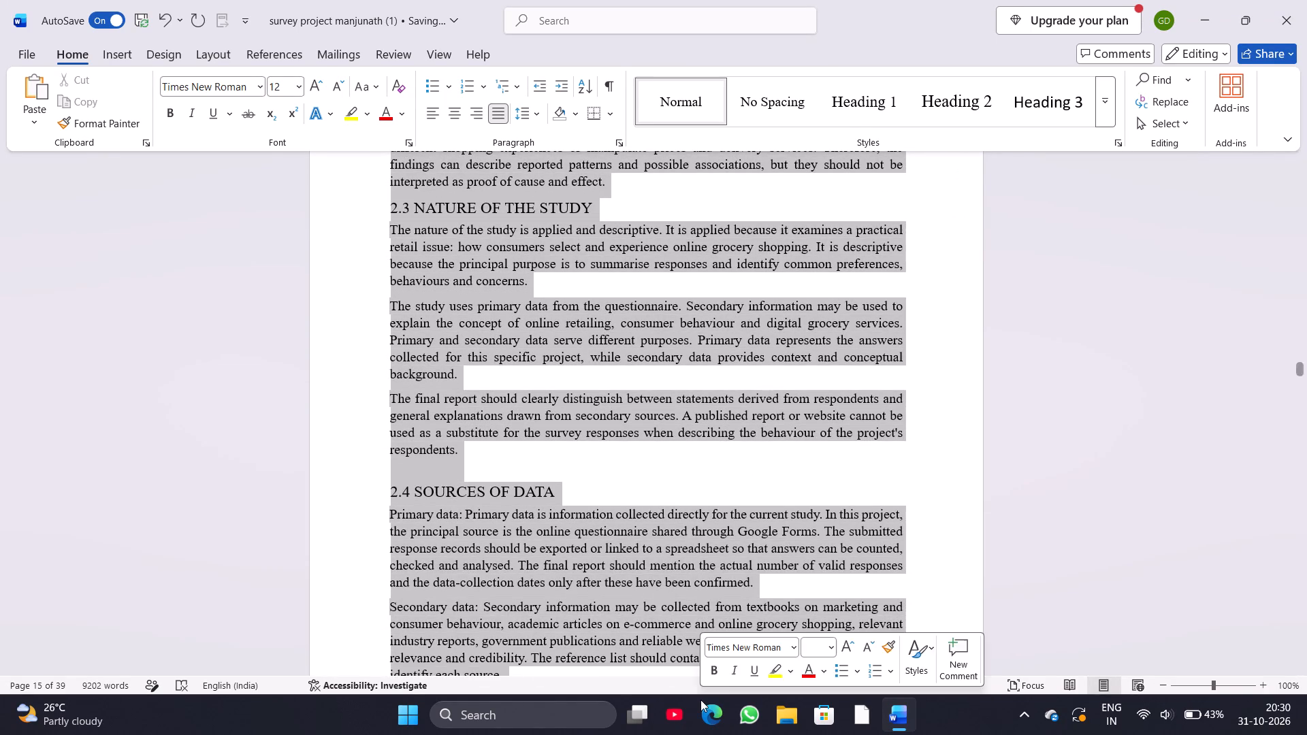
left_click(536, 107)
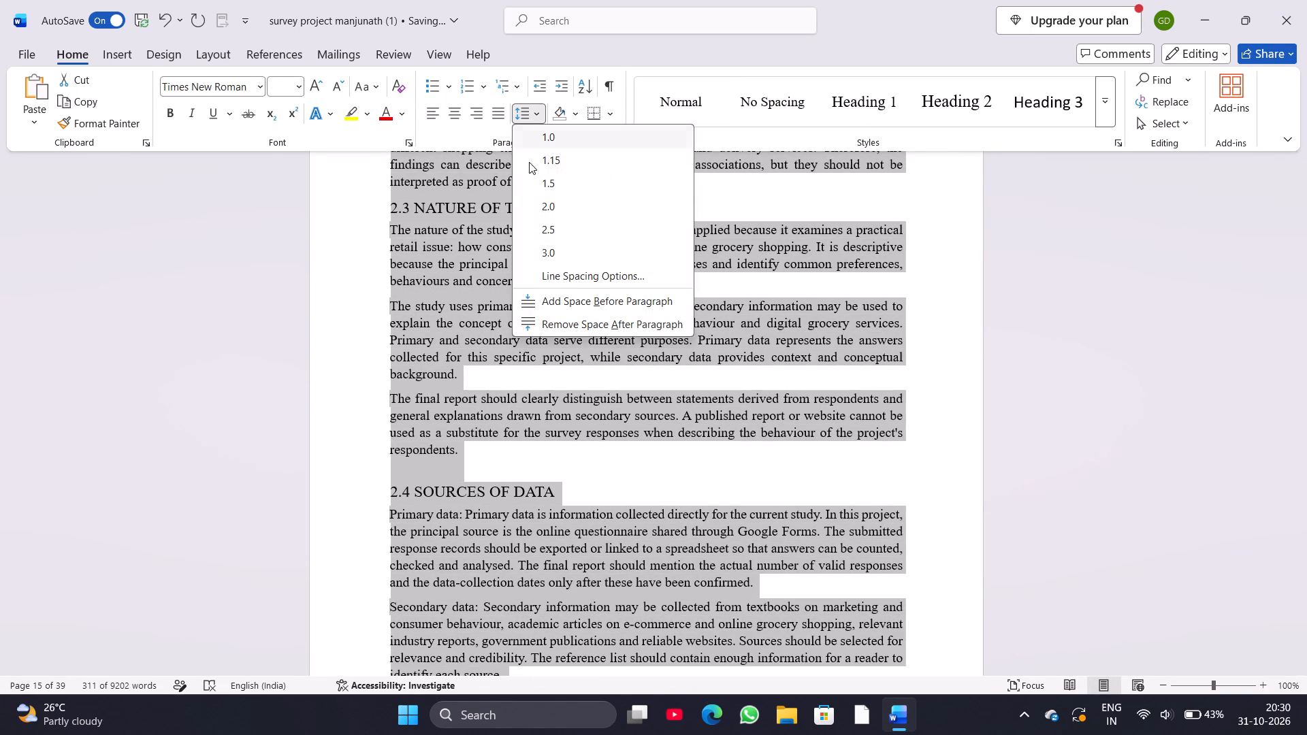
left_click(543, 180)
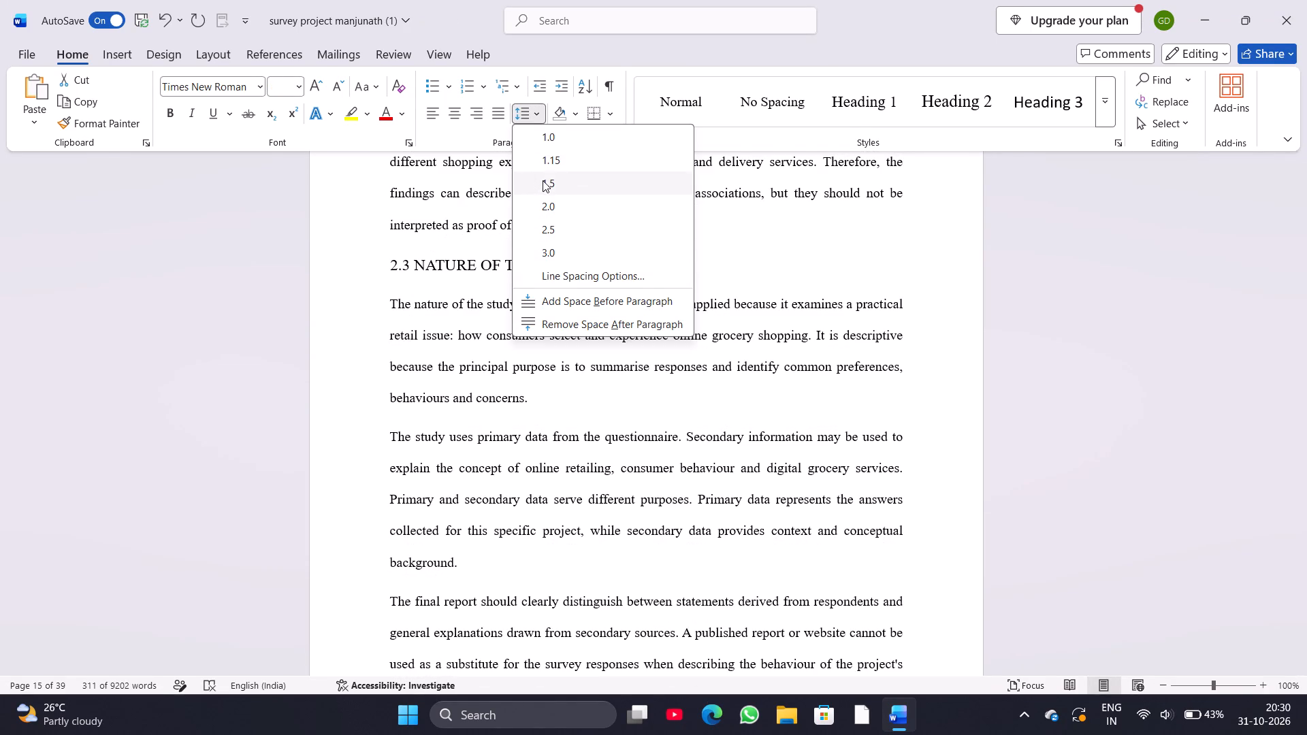
Apply the Normal style to the text from "The project is not an experiment" through the Secondary data paragraph in section 2.4.
left_click(656, 112)
Set 1.5 line spacing on the selected text from "The project is not an experiment" through the Secondary data paragraph in section 2.4.
scroll(570, 309, "up", 1)
left_click(533, 114)
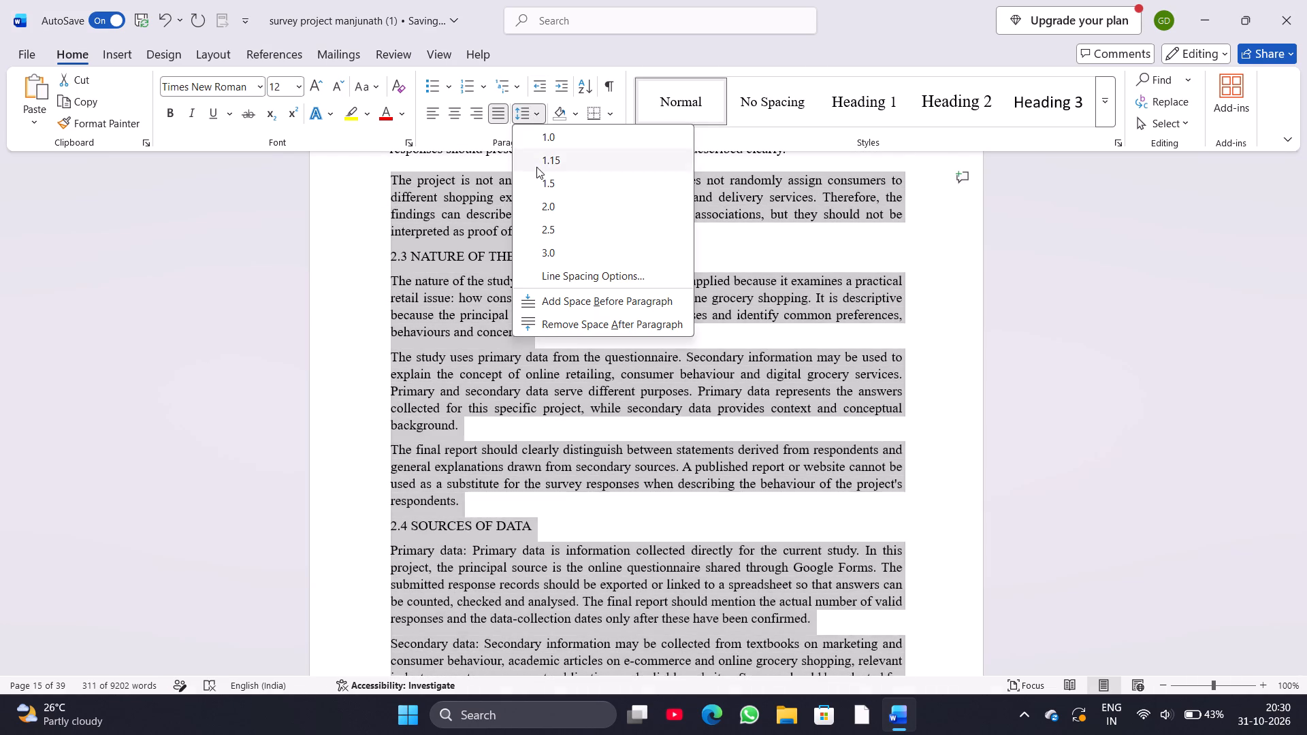
left_click(539, 176)
scroll(524, 246, "up", 1)
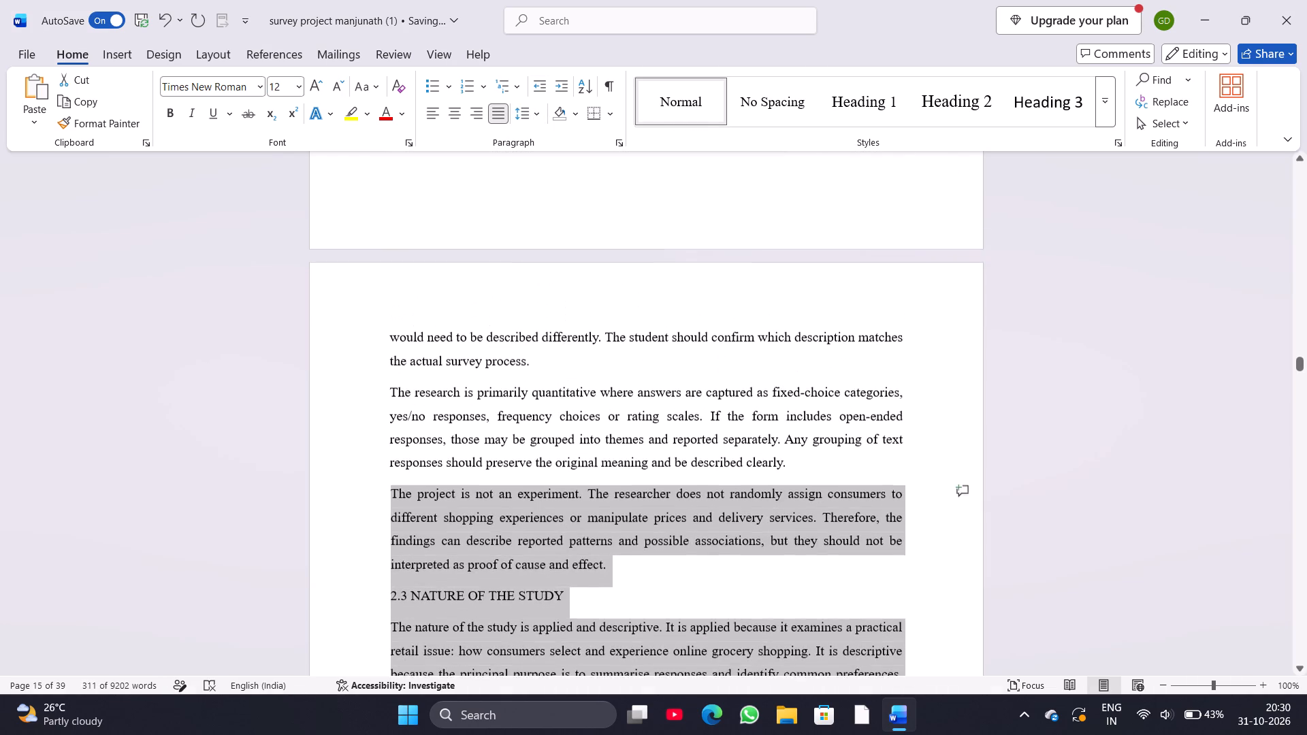
Insert a blank line after the last paragraph of section 2.2, above the 2.3 NATURE OF THE STUDY heading.
scroll(524, 246, "up", 1)
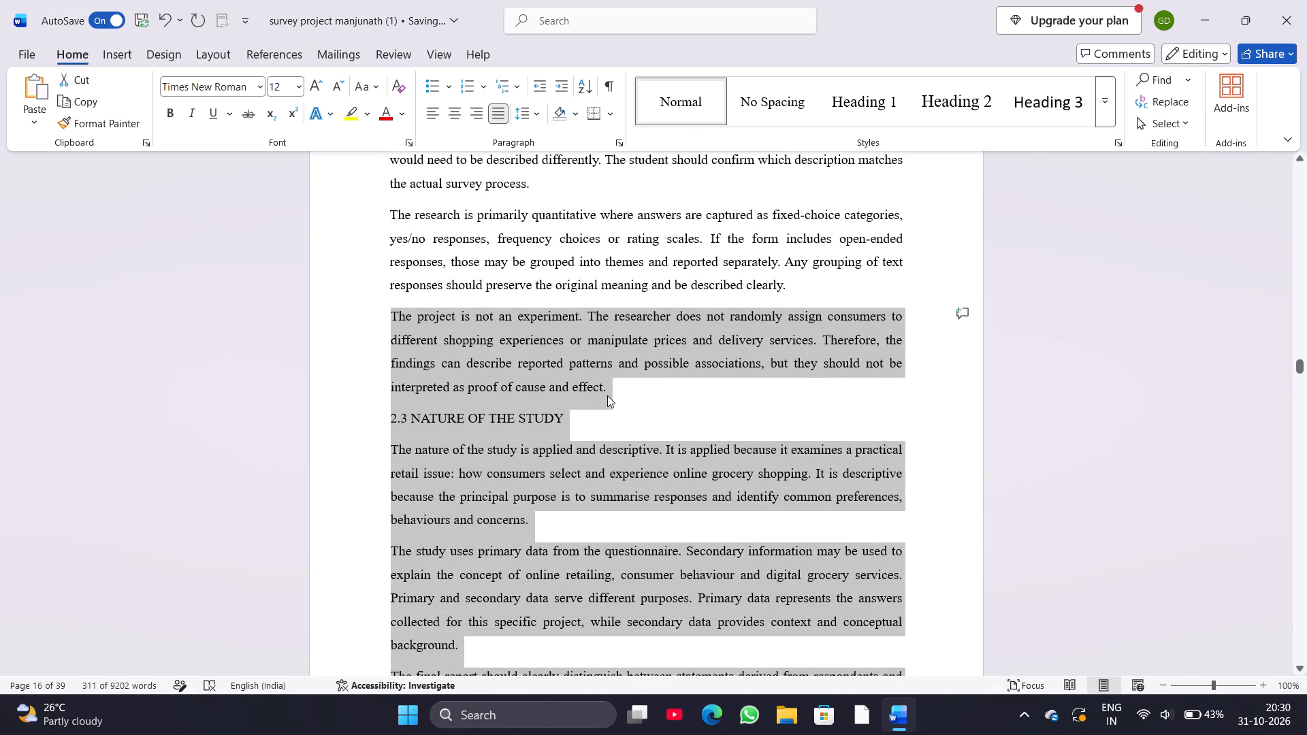
left_click(607, 395)
key("Return")
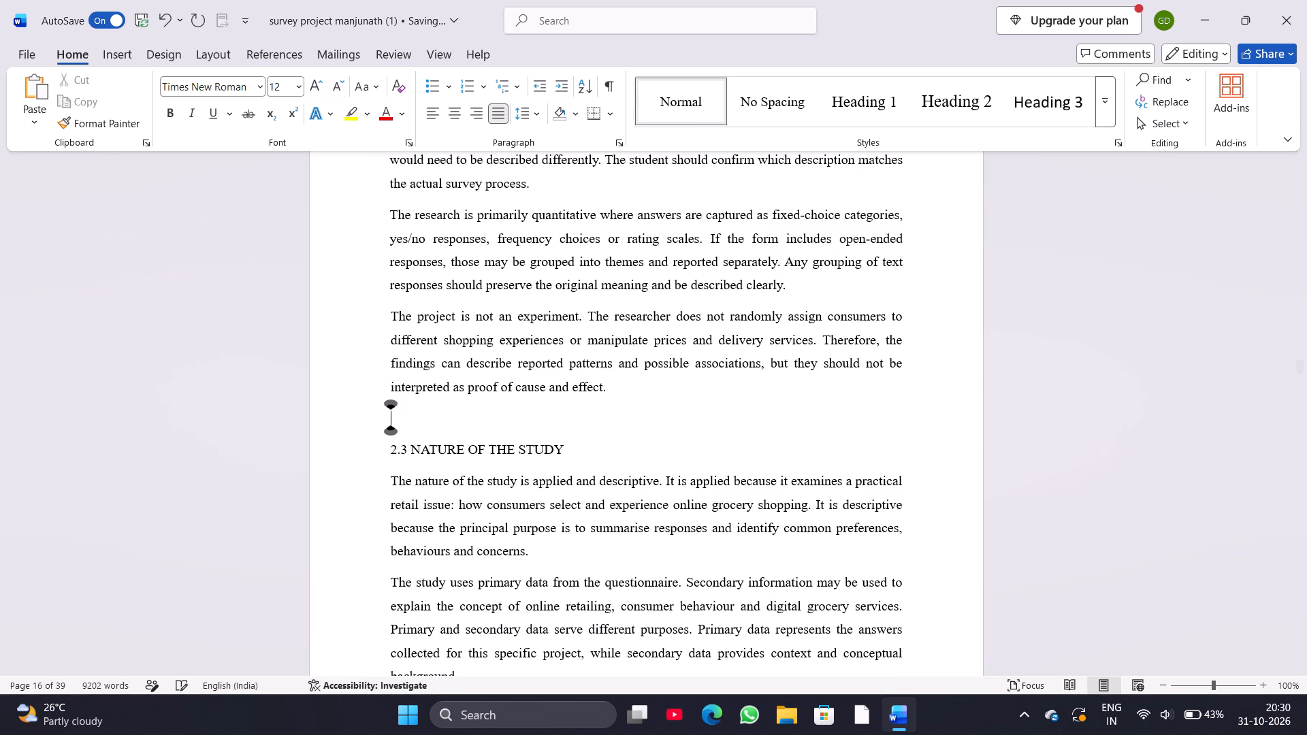
Insert four blank lines after the last paragraph of section 2.3, pushing the 2.4 SOURCES OF DATA heading onto the next page.
scroll(607, 395, "down", 2)
left_click(505, 423)
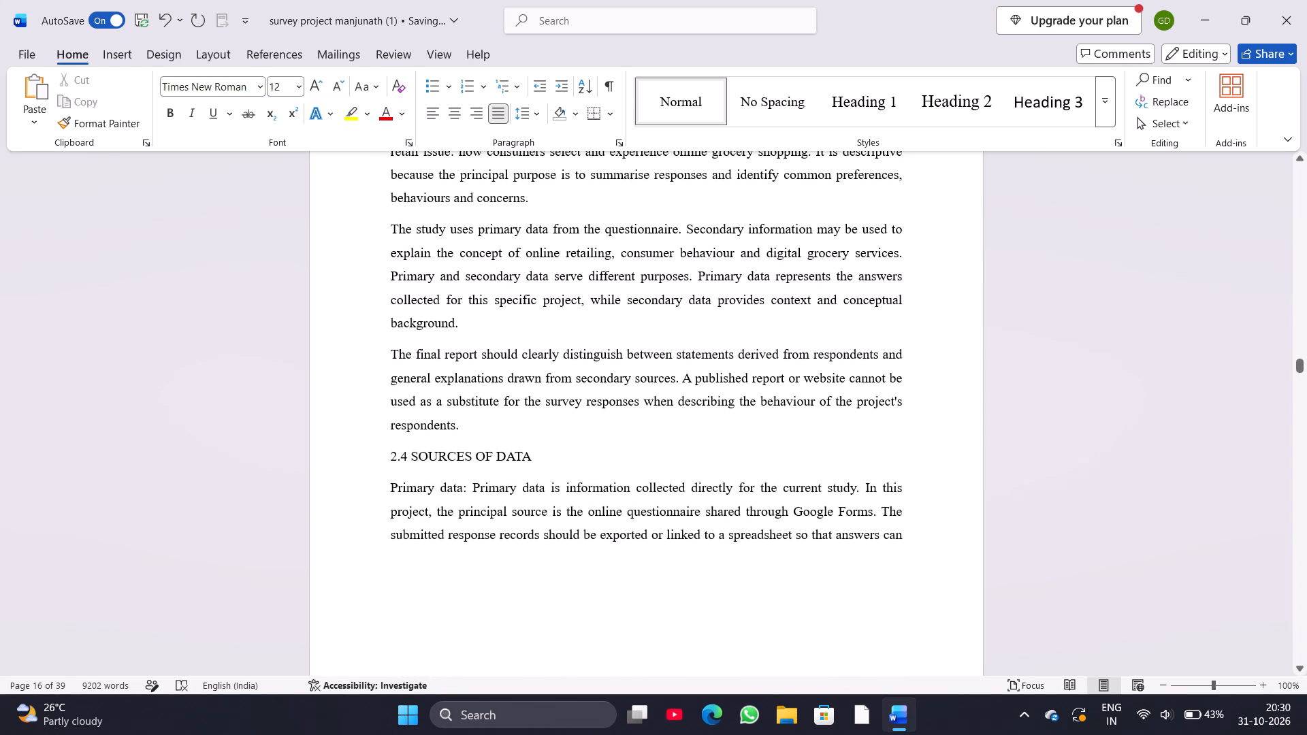
key("Return")
key("Return")
key("Return")
key("Return")
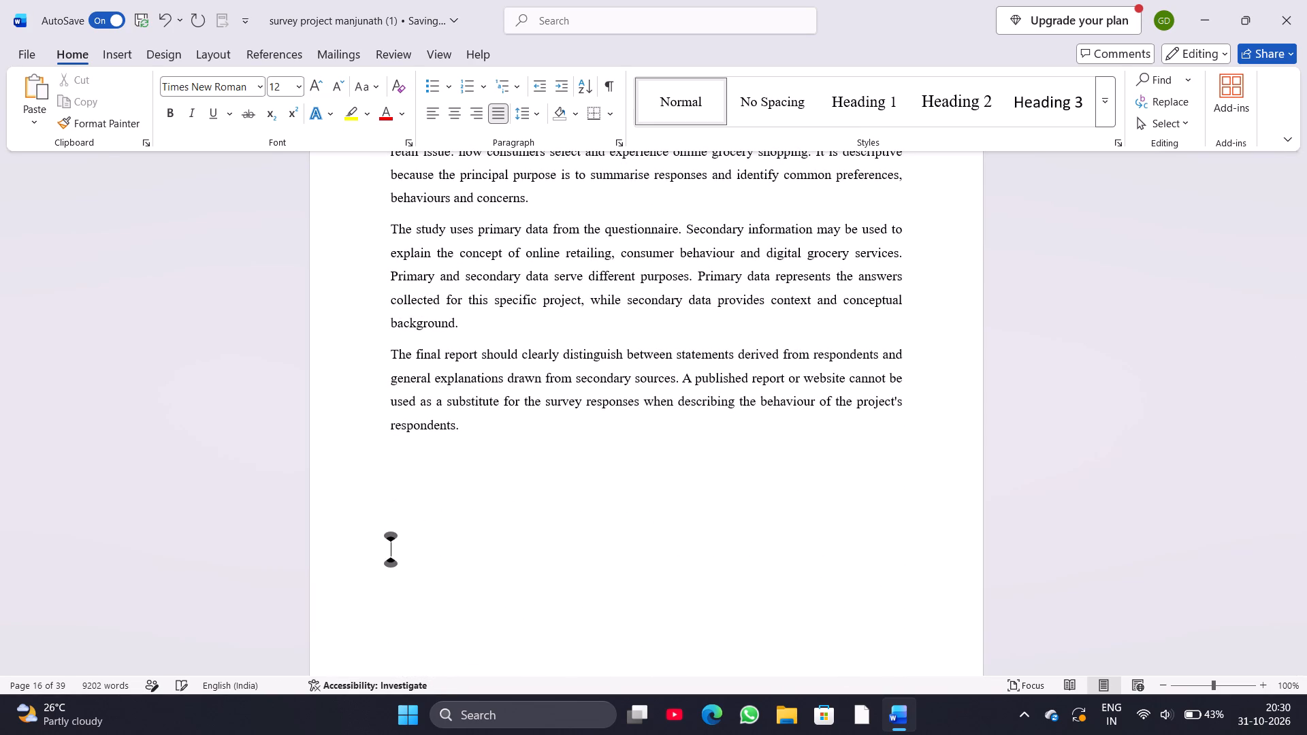
Open the odd page footer below section 2.3, set its distance from the bottom to 1.27 cm, and close footer editing.
scroll(505, 423, "down", 2)
double_click(524, 325)
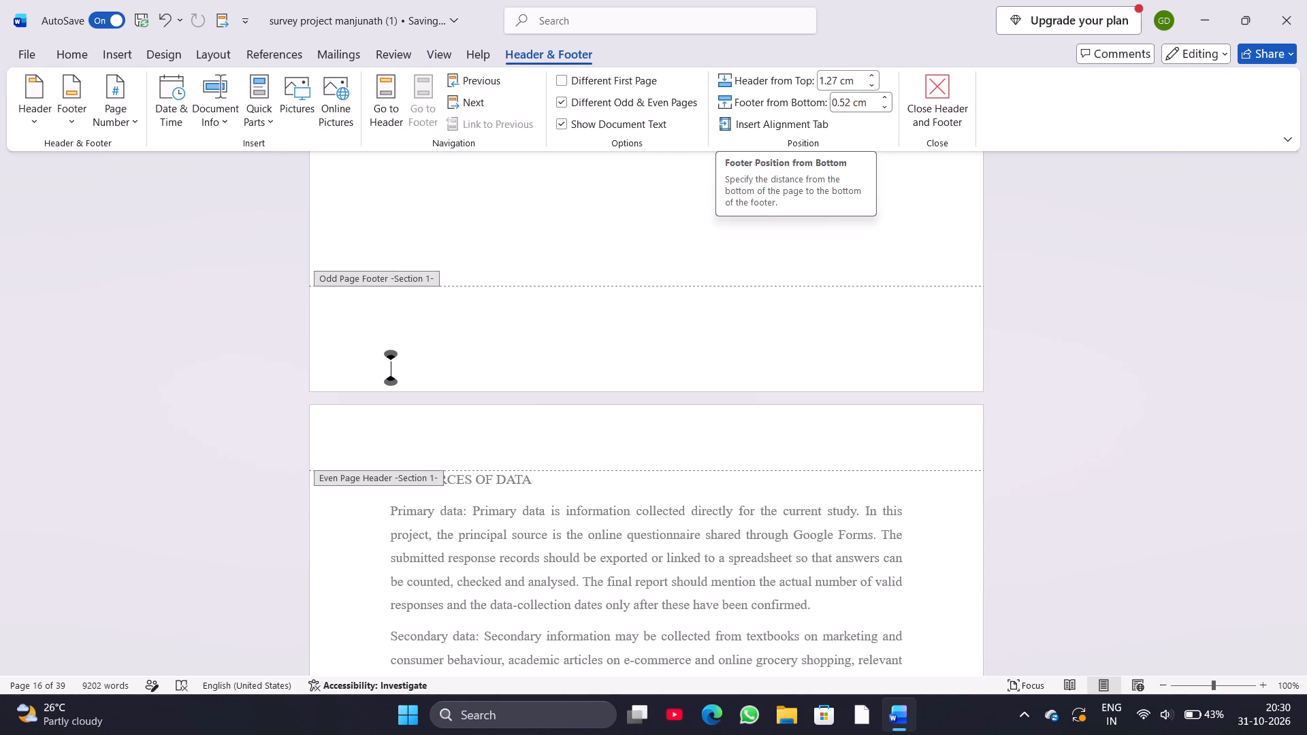
left_click(848, 103)
left_click(848, 103)
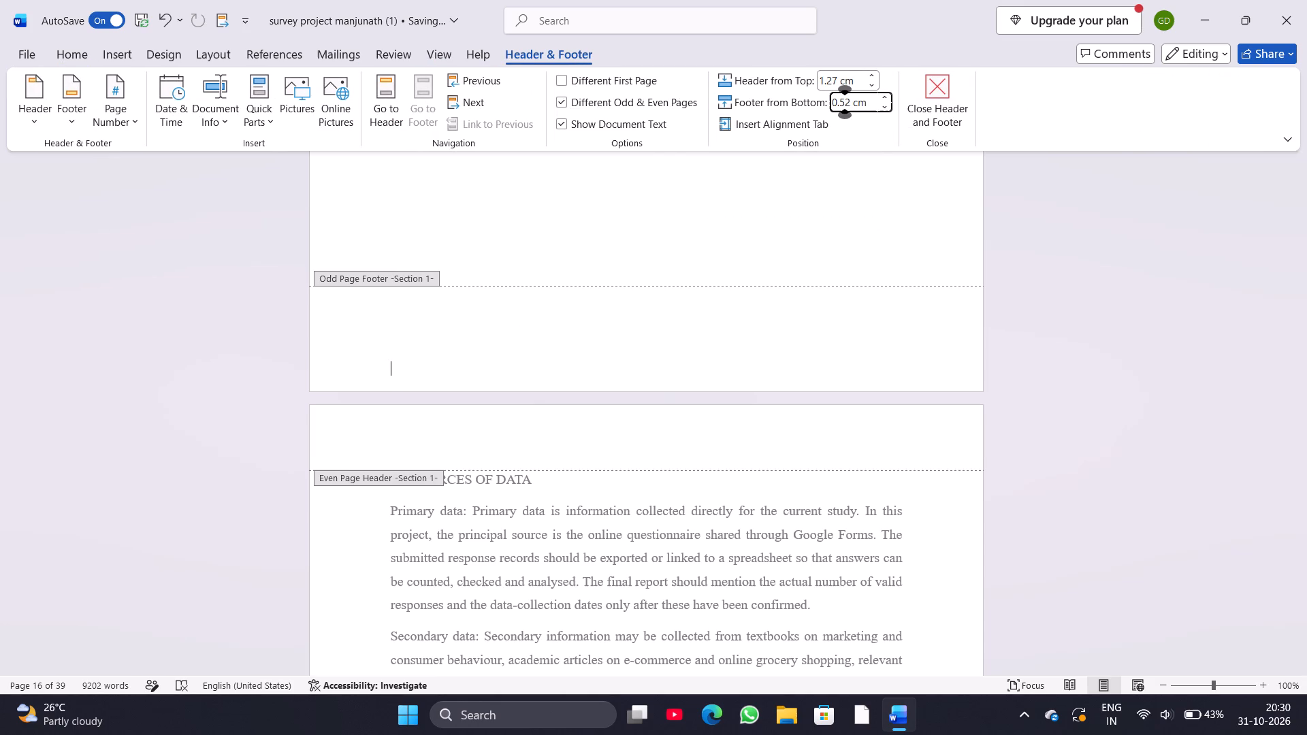
key("BackSpace")
key("BackSpace")
key("BackSpace")
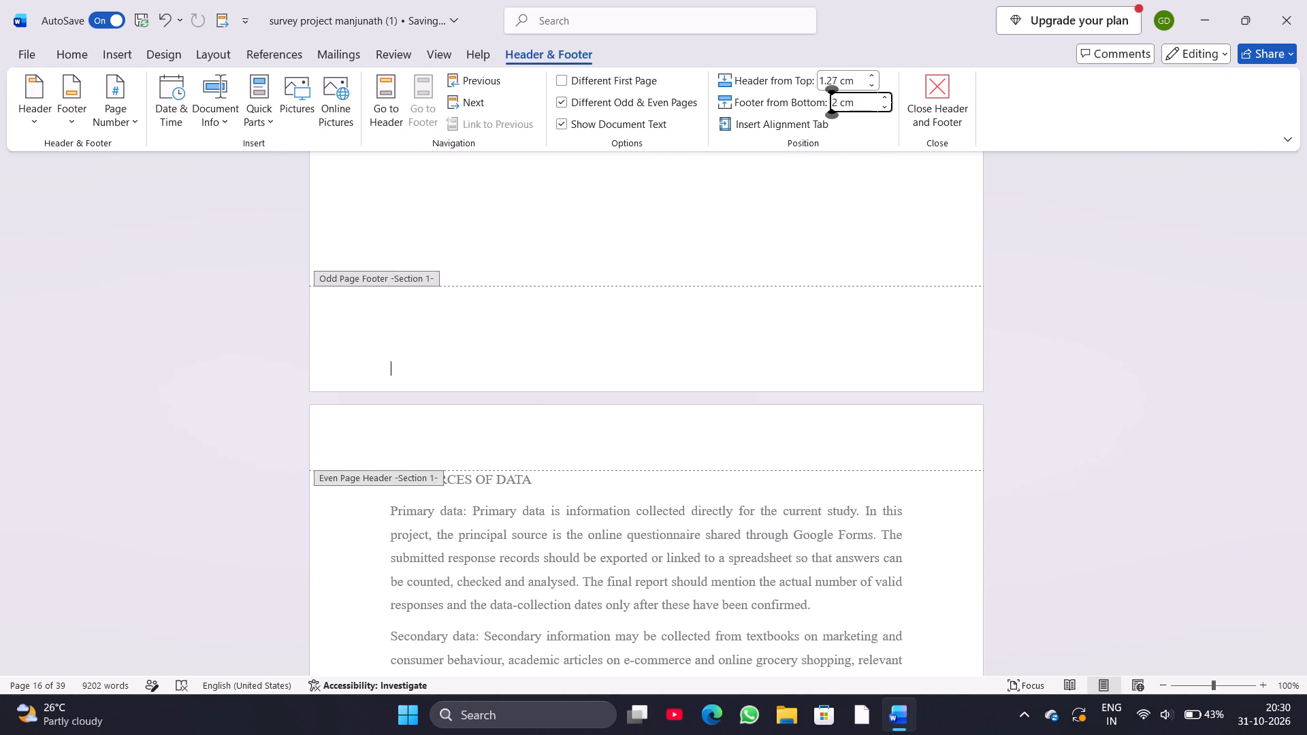
type("1.")
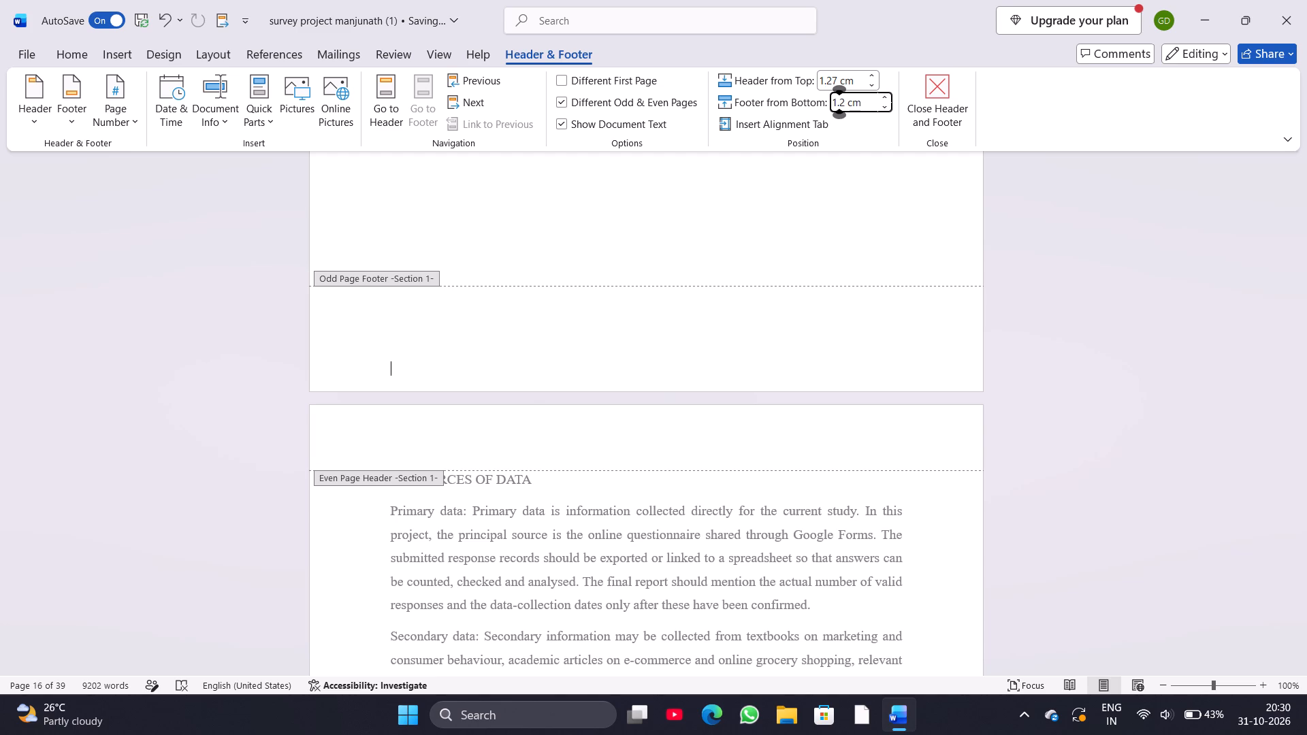
left_click(843, 99)
key("7")
key("space")
key("space")
key("BackSpace")
key("BackSpace")
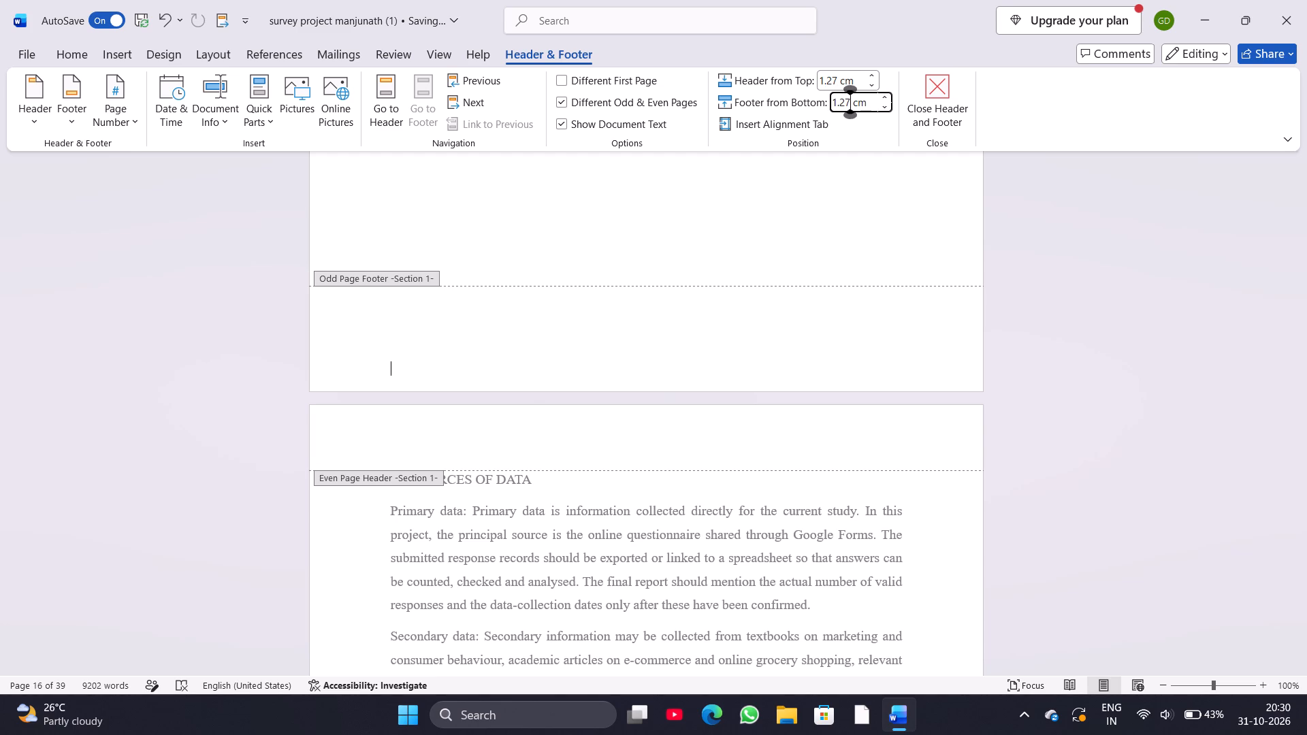
left_click(865, 105)
key("space")
key("space")
key("space")
key("space")
key("space")
left_click(950, 78)
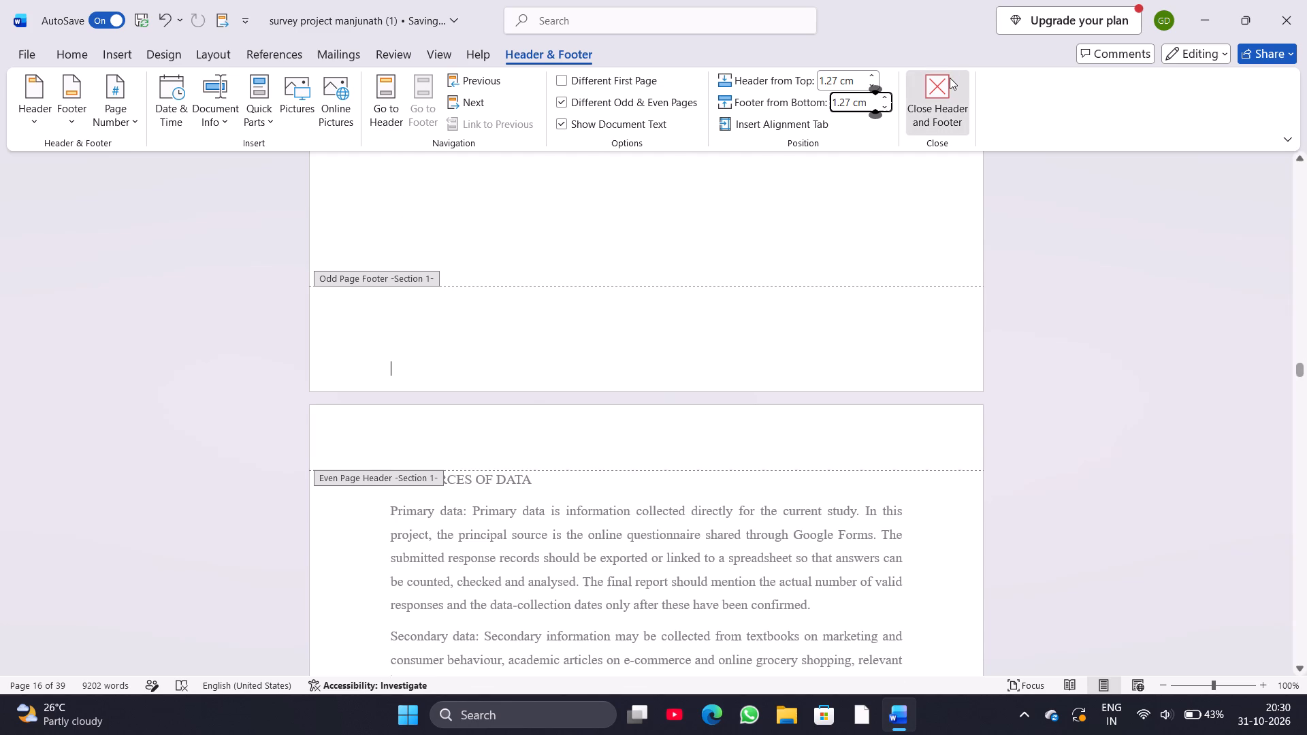
left_click(908, 97)
Apply the Normal style with 1.5 line spacing to the text from the Data handling paragraph through the first paragraph of section 2.6.
scroll(557, 402, "down", 1)
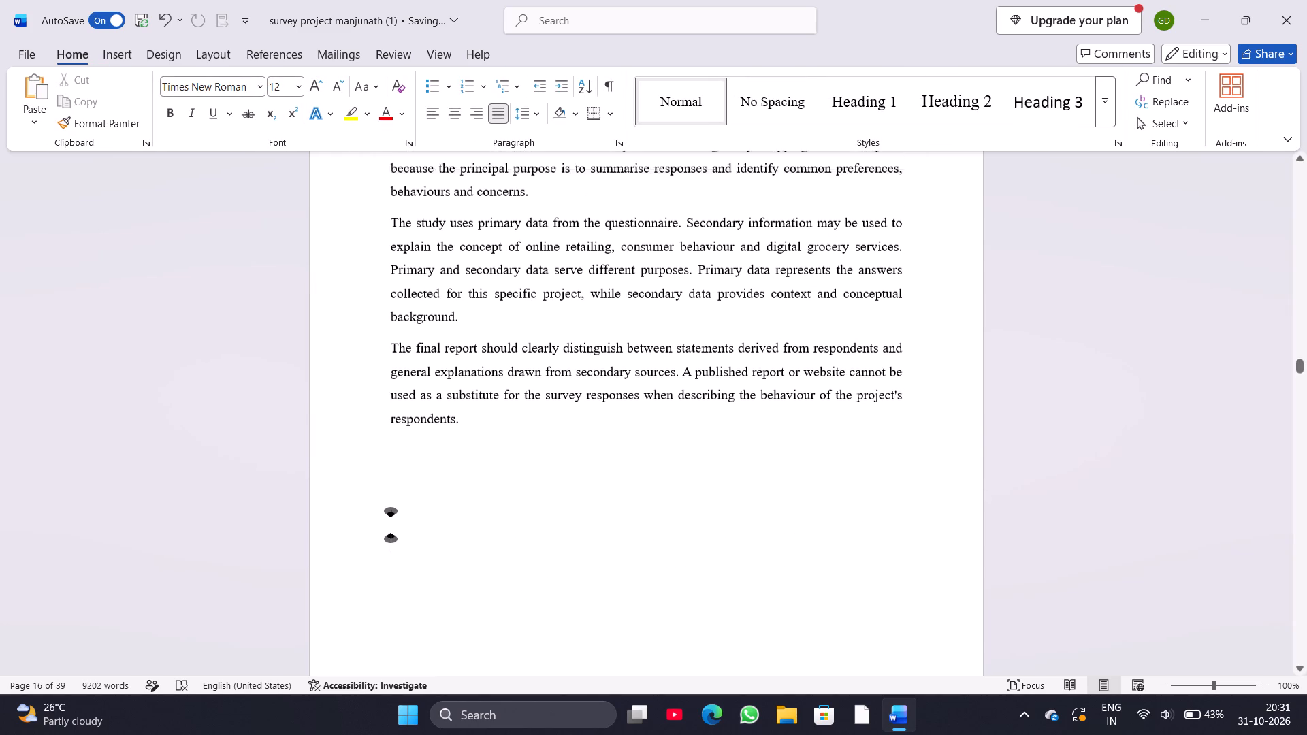
scroll(557, 402, "down", 3)
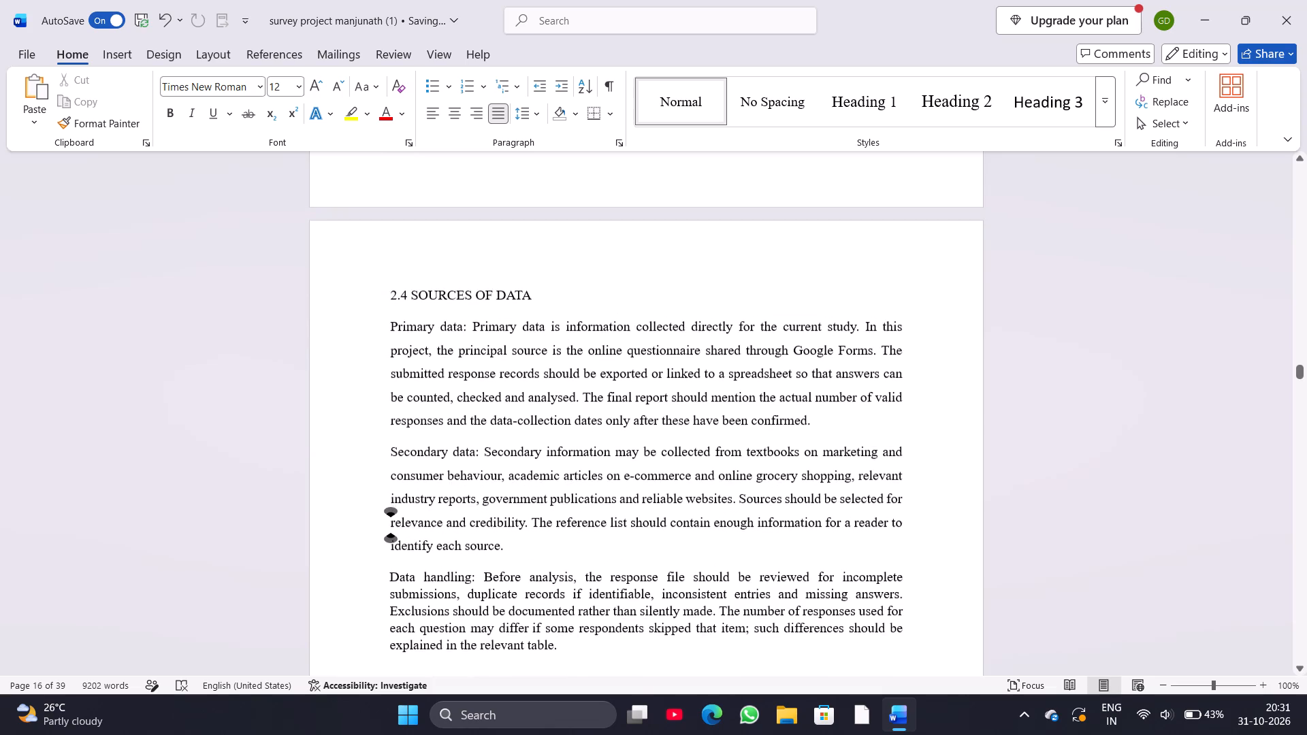
scroll(557, 402, "down", 1)
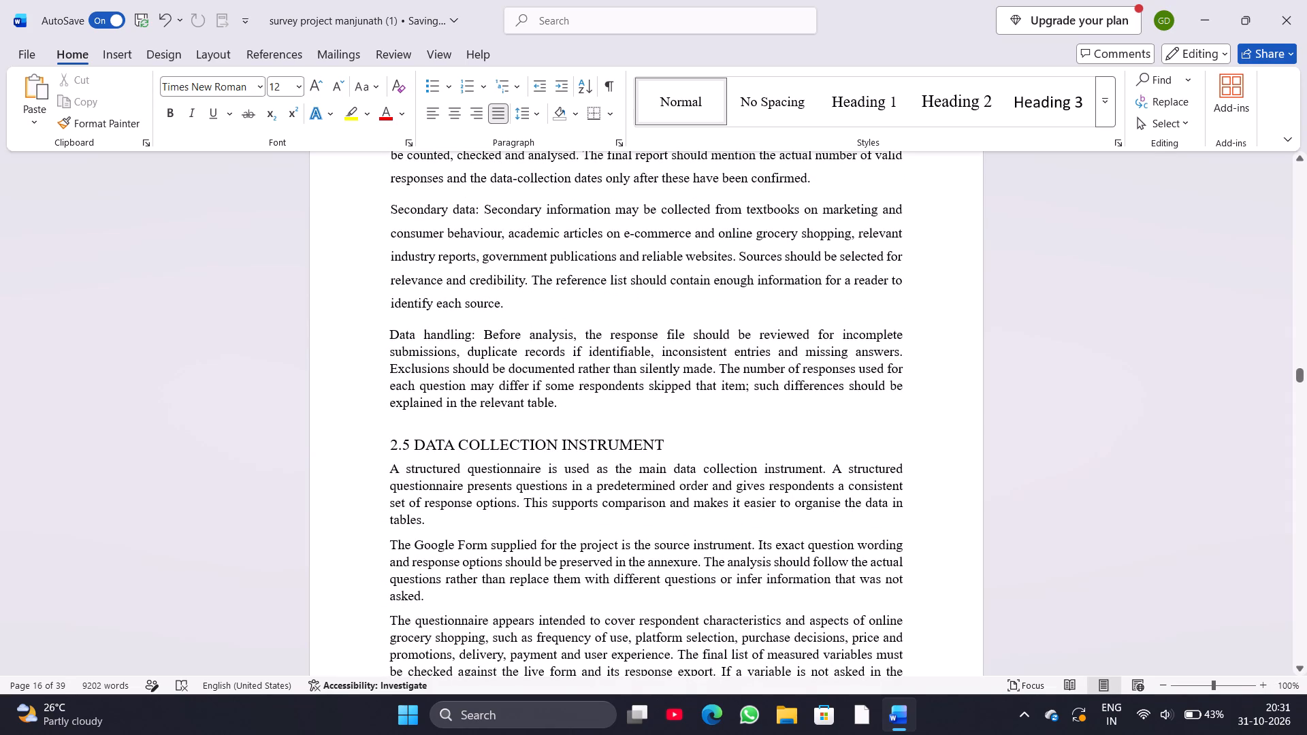
left_click_drag(388, 333, 685, 720)
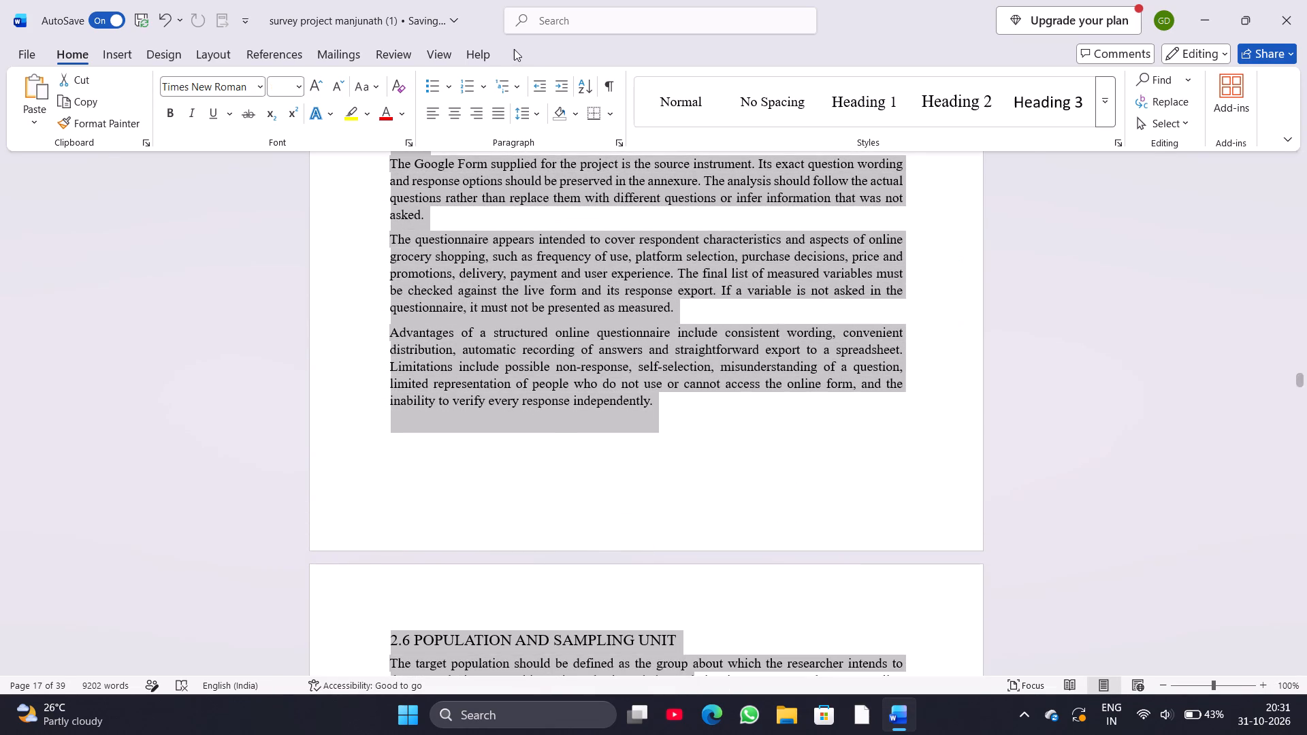
left_click(530, 116)
left_click(538, 180)
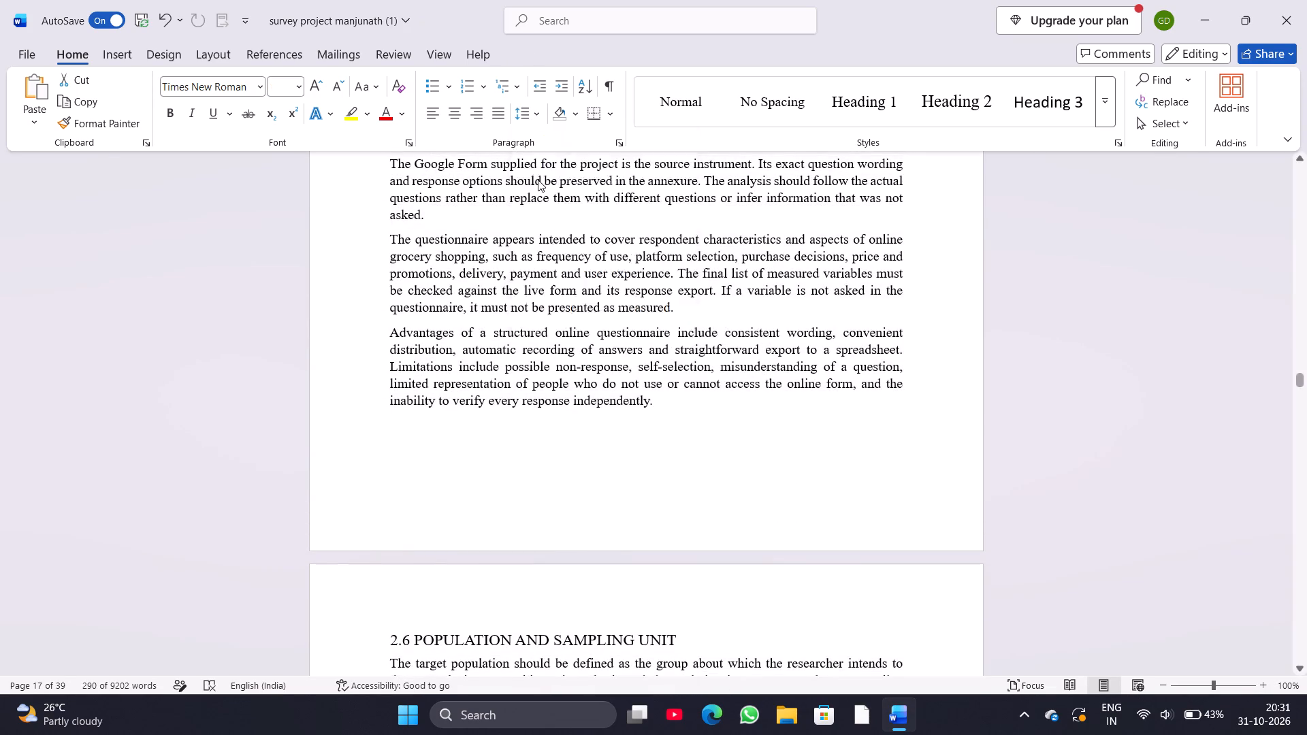
left_click_drag(607, 116, 652, 99)
left_click(652, 99)
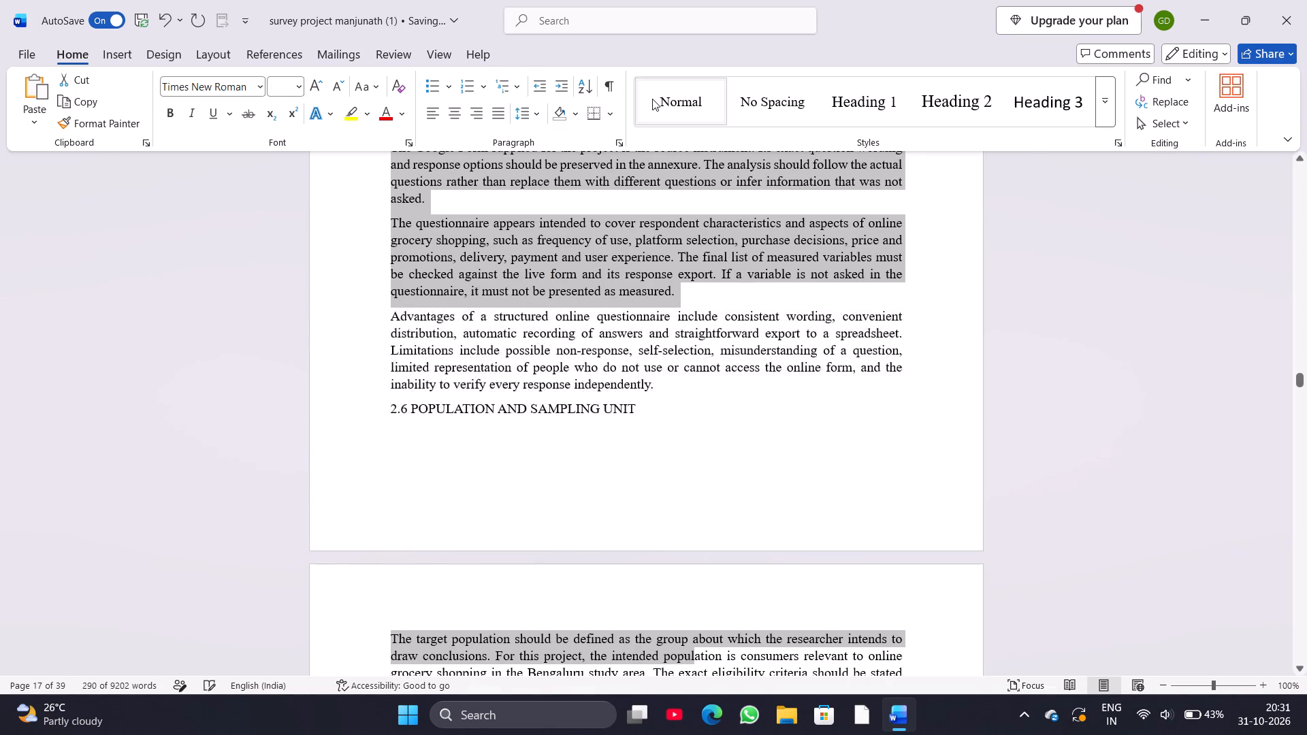
scroll(567, 257, "up", 3)
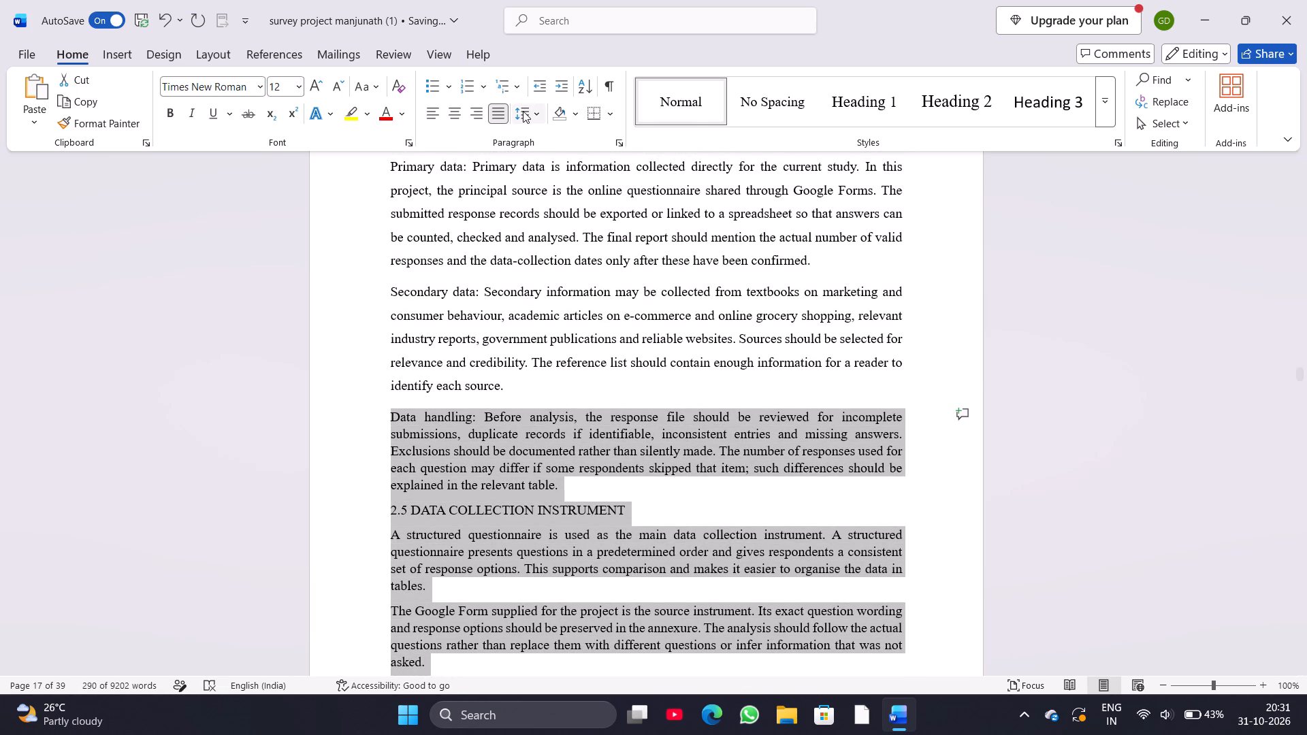
left_click_drag(523, 111, 540, 180)
left_click(540, 180)
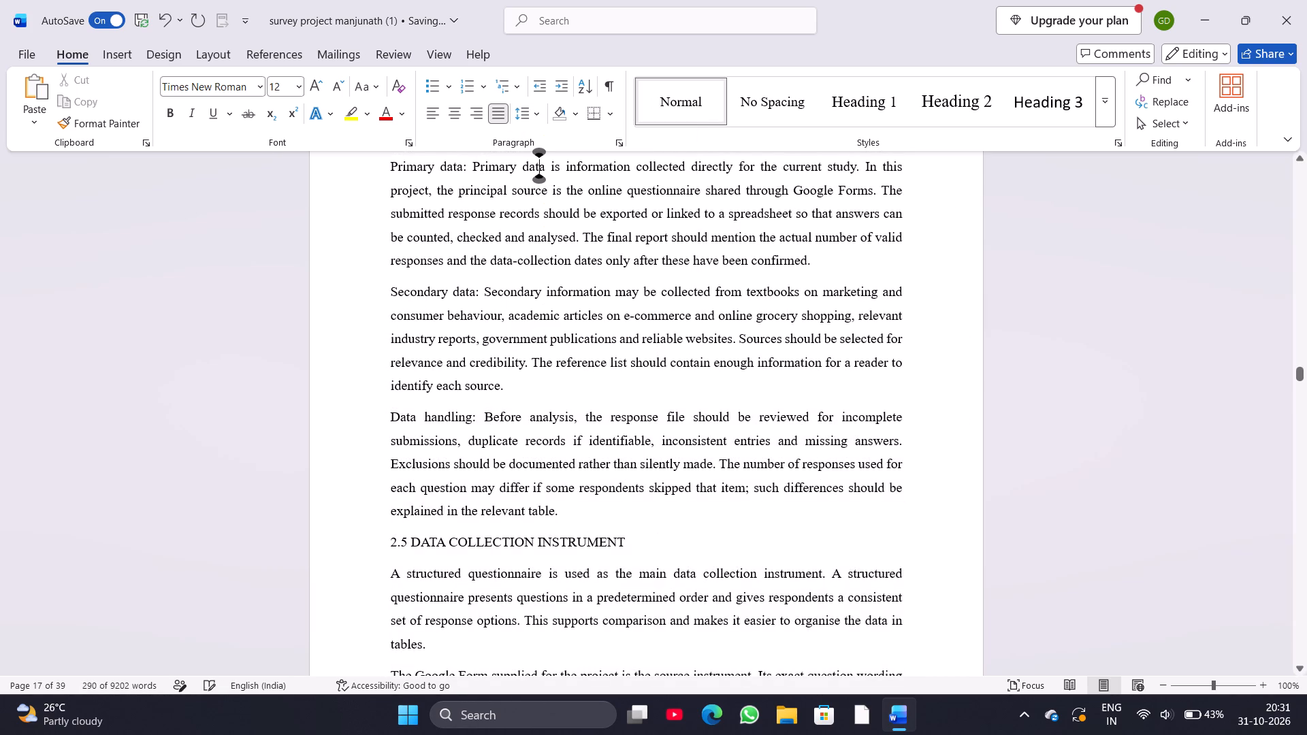
Insert a blank line after the Data handling paragraph, above the 2.5 DATA COLLECTION INSTRUMENT heading.
scroll(486, 412, "down", 2)
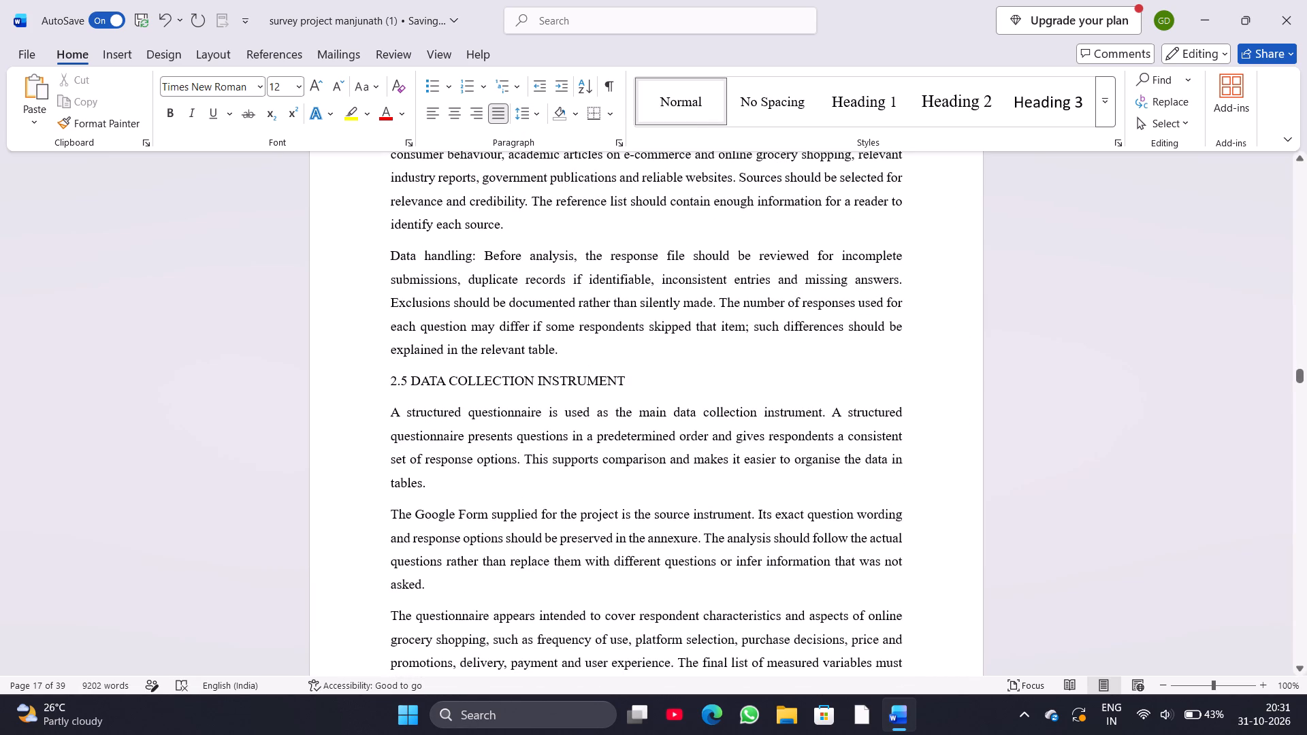
left_click(574, 348)
key("Return")
Insert a blank line after the last paragraph of section 2.5, above the 2.6 POPULATION AND SAMPLING UNIT heading.
scroll(574, 348, "down", 1)
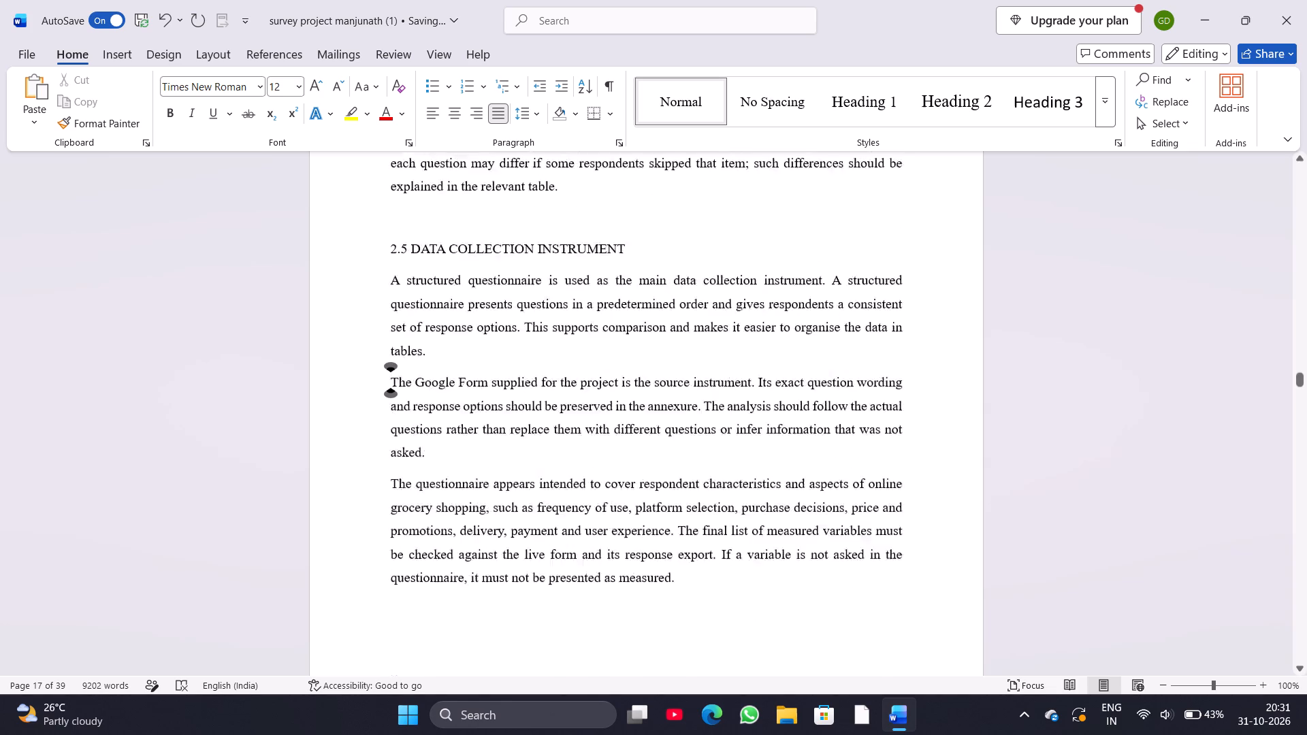
scroll(574, 348, "down", 2)
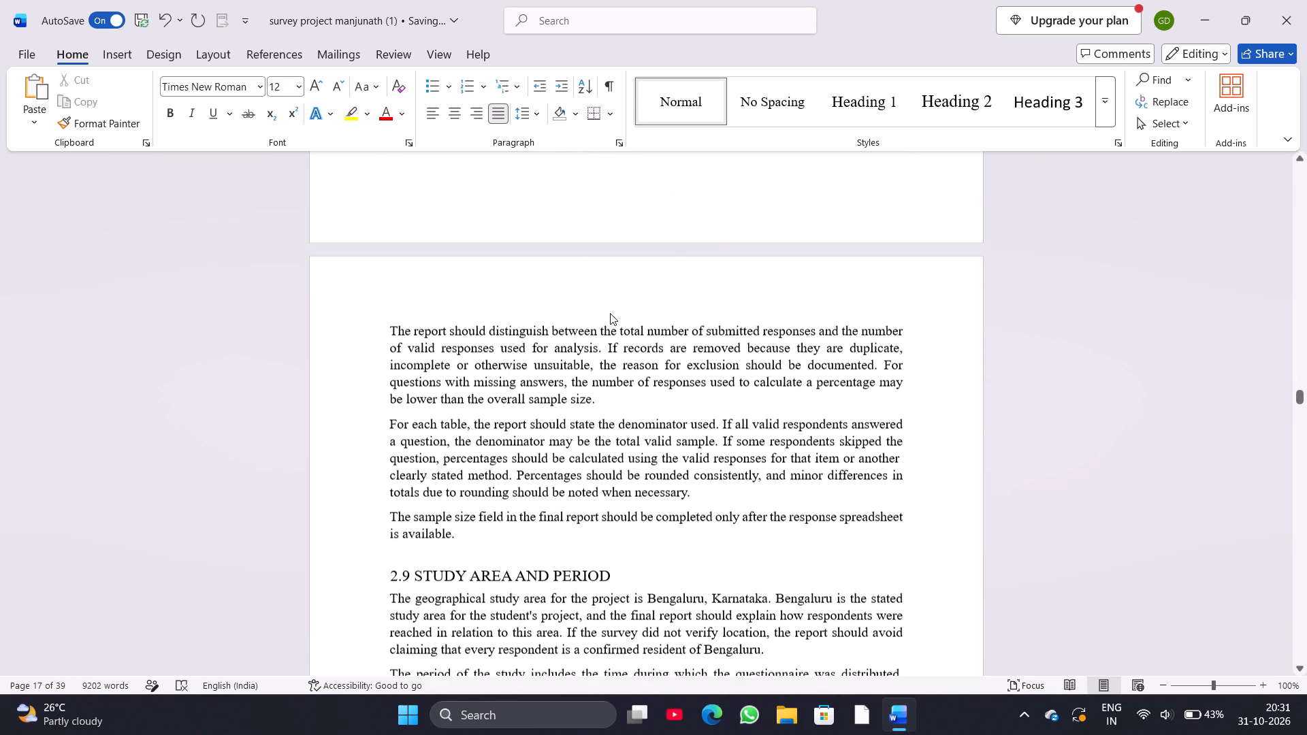
scroll(559, 468, "up", 3)
scroll(578, 295, "up", 1)
scroll(586, 369, "down", 1, "ctrl")
scroll(586, 369, "up", 1, "ctrl")
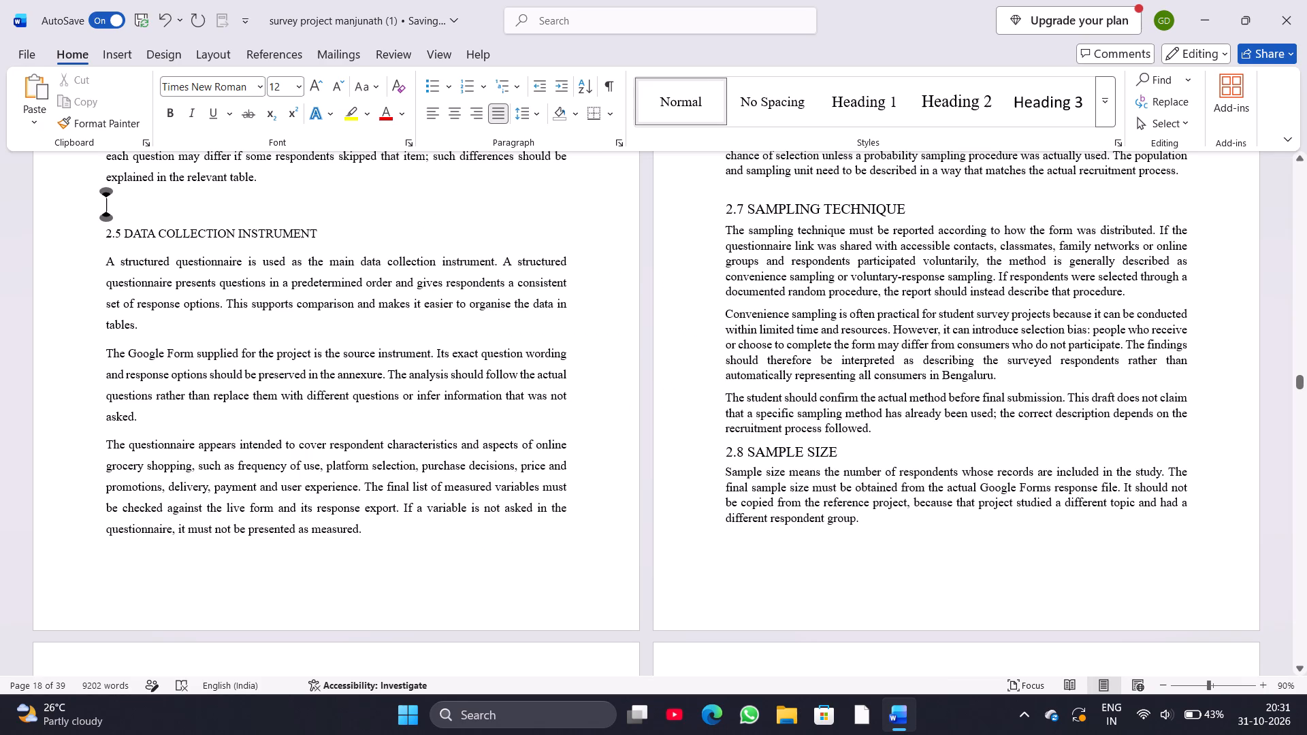
left_click(1168, 689)
double_click(1265, 687)
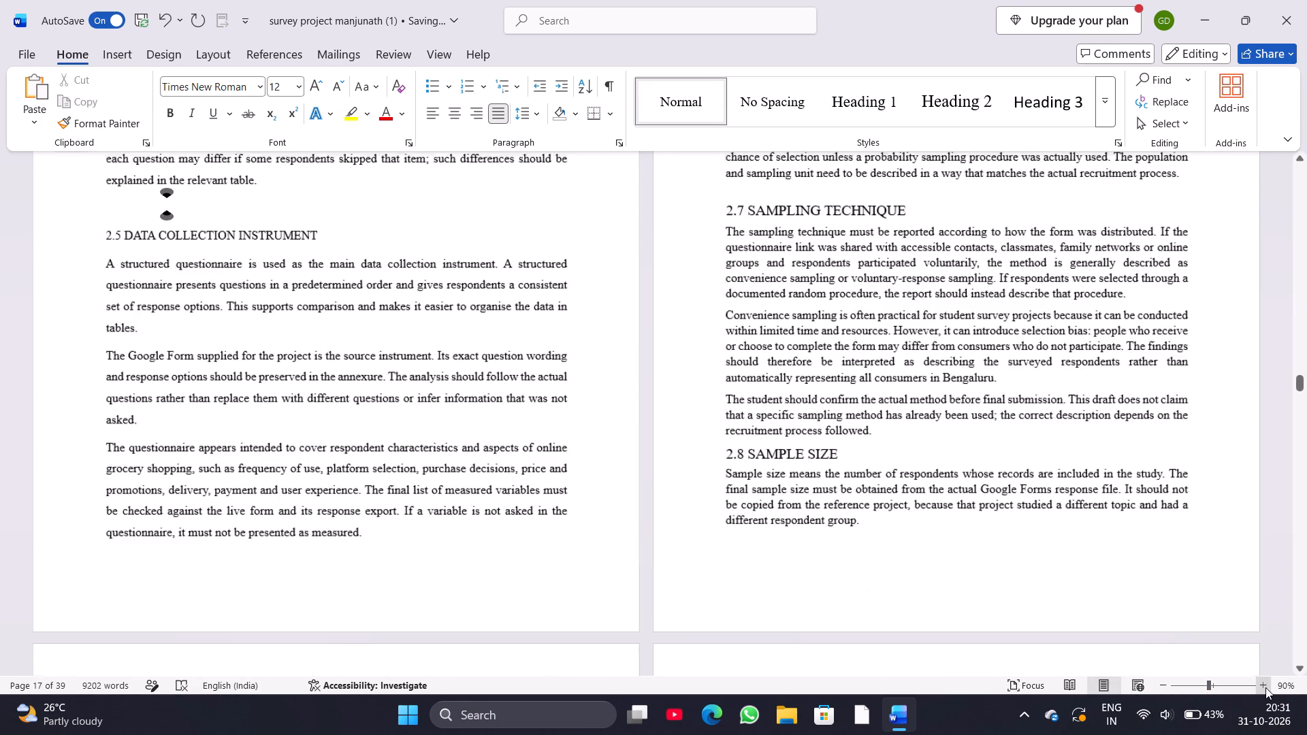
scroll(868, 602, "down", 2)
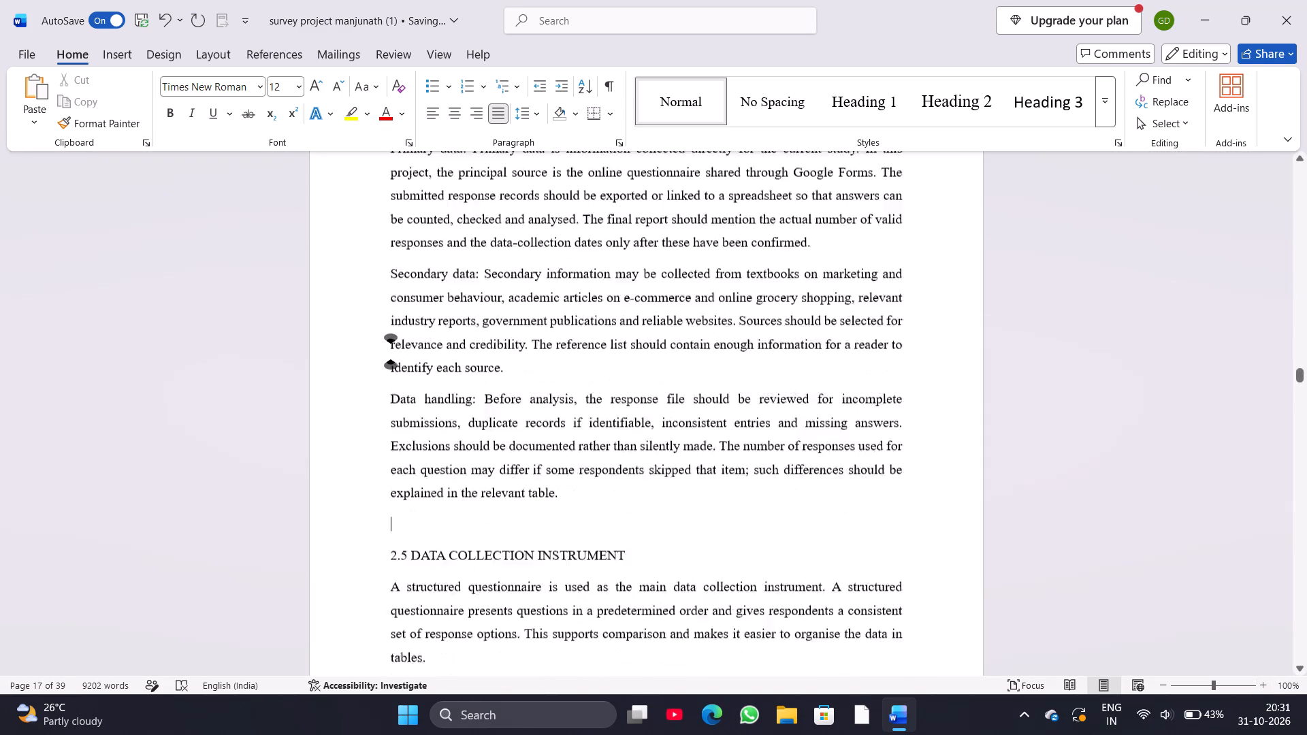
scroll(868, 602, "down", 3)
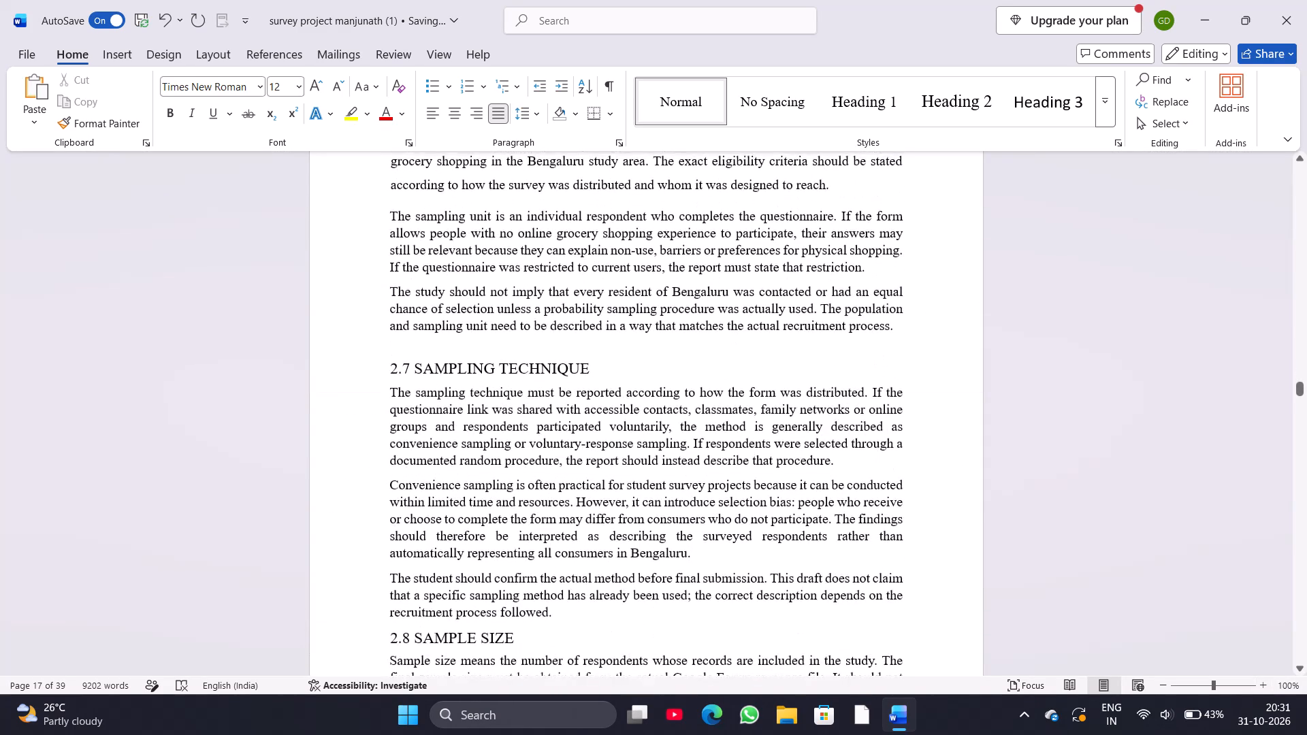
scroll(868, 602, "up", 1)
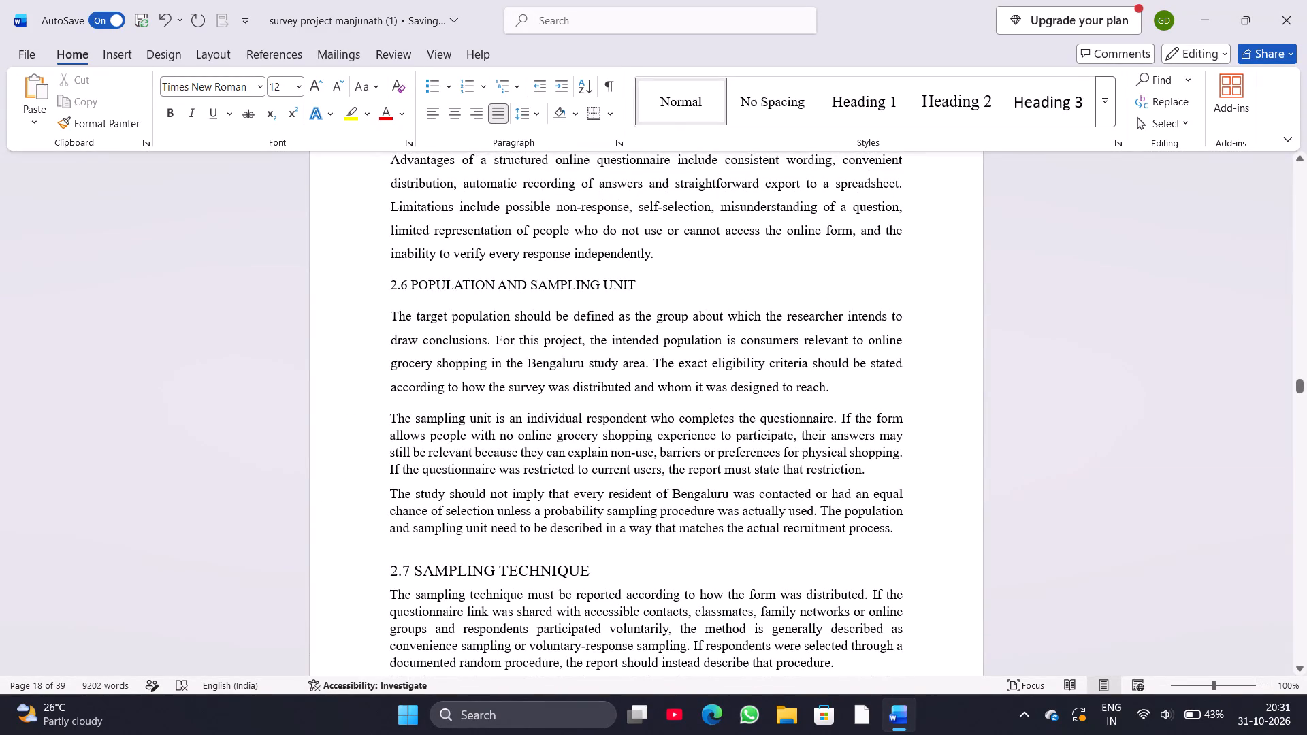
left_click(678, 246)
key("Return")
Set 1.5 line spacing on the last two paragraphs of section 2.6, from "The sampling unit" to "the actual recruitment process".
scroll(678, 246, "down", 1)
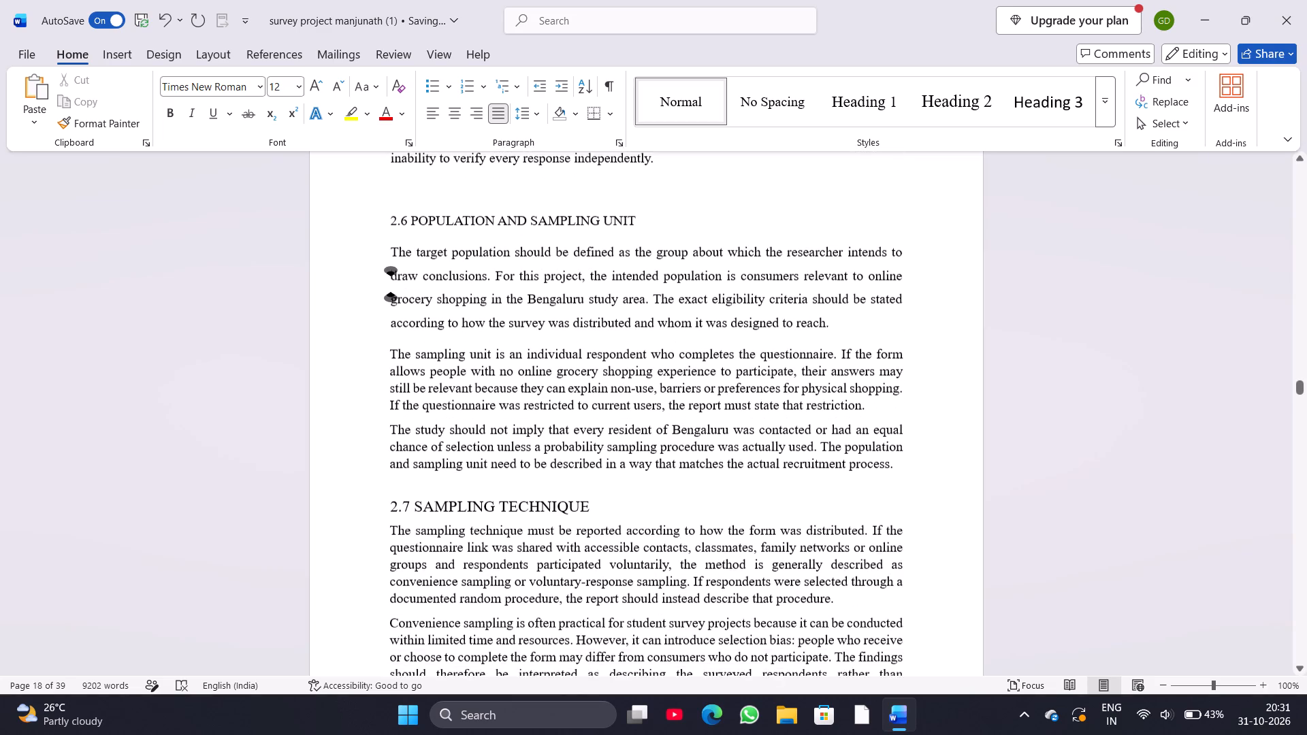
scroll(678, 246, "down", 1)
left_click_drag(389, 345, 569, 404)
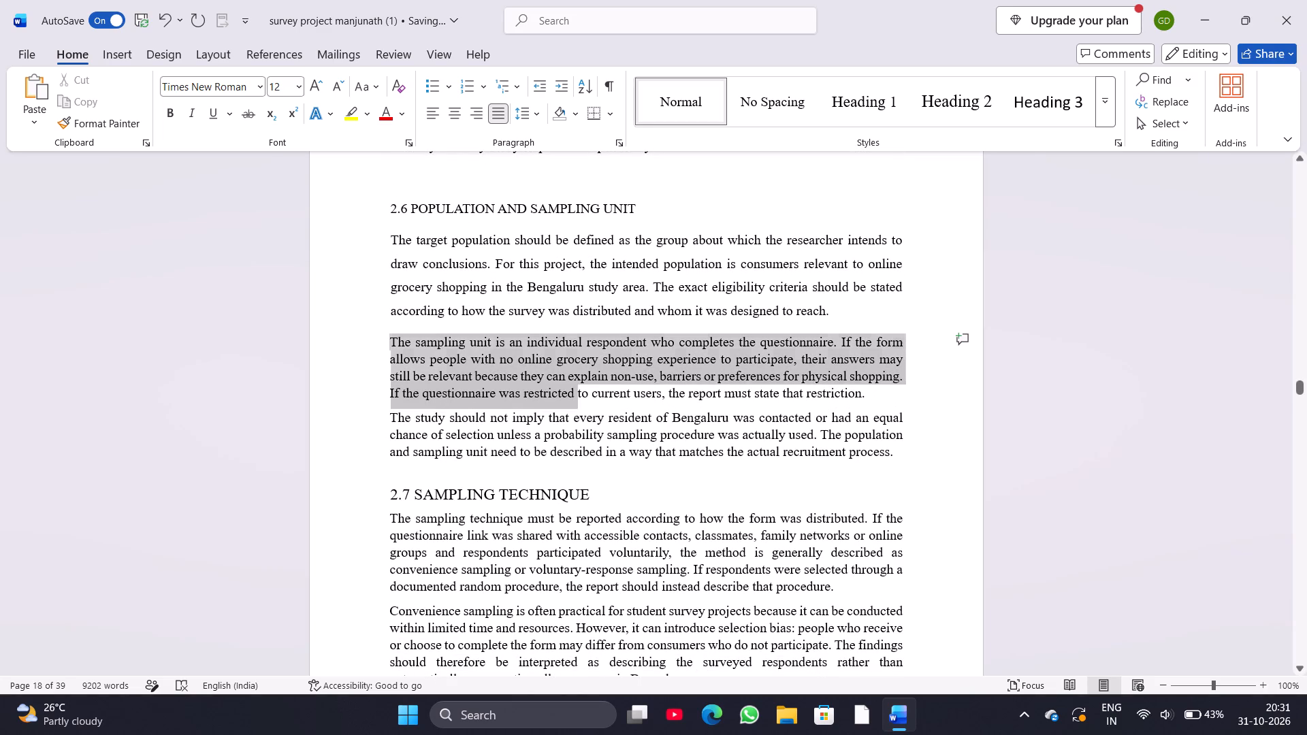
left_click_drag(569, 404, 920, 467)
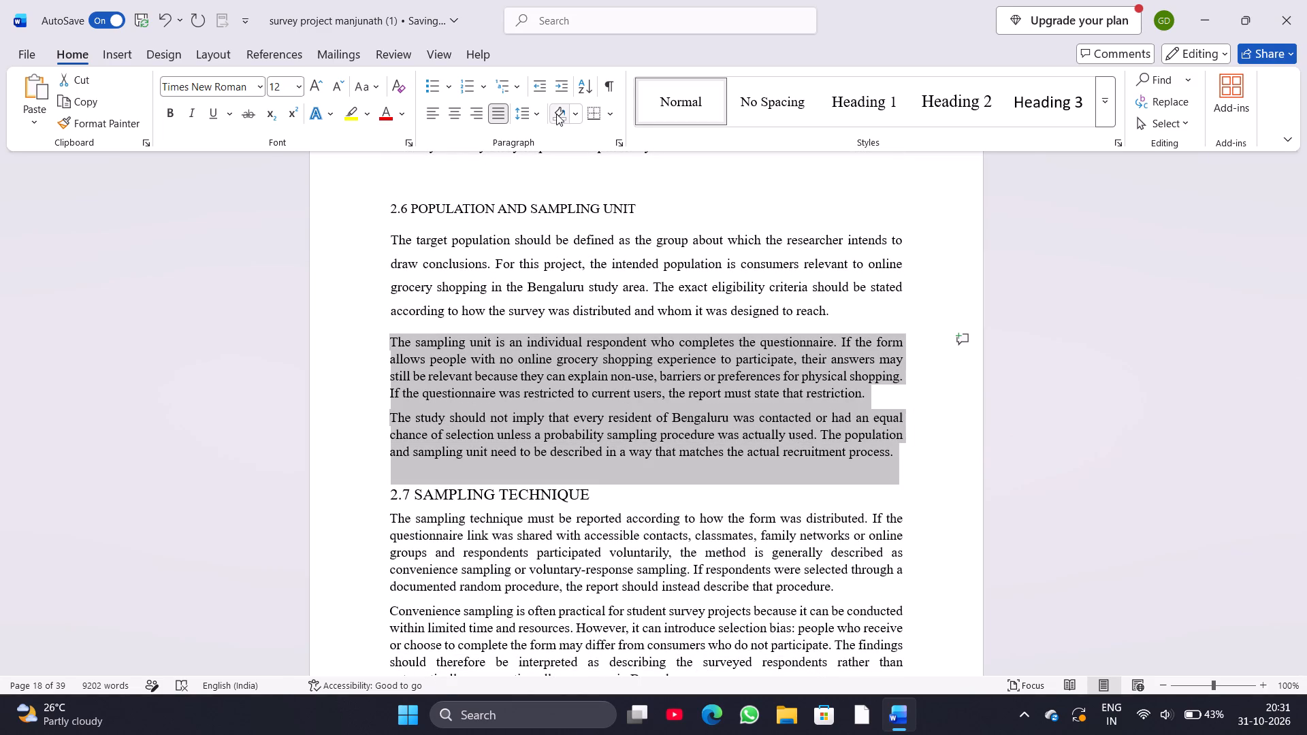
left_click_drag(673, 76, 535, 113)
left_click_drag(535, 113, 538, 177)
left_click(538, 177)
scroll(526, 305, "down", 2)
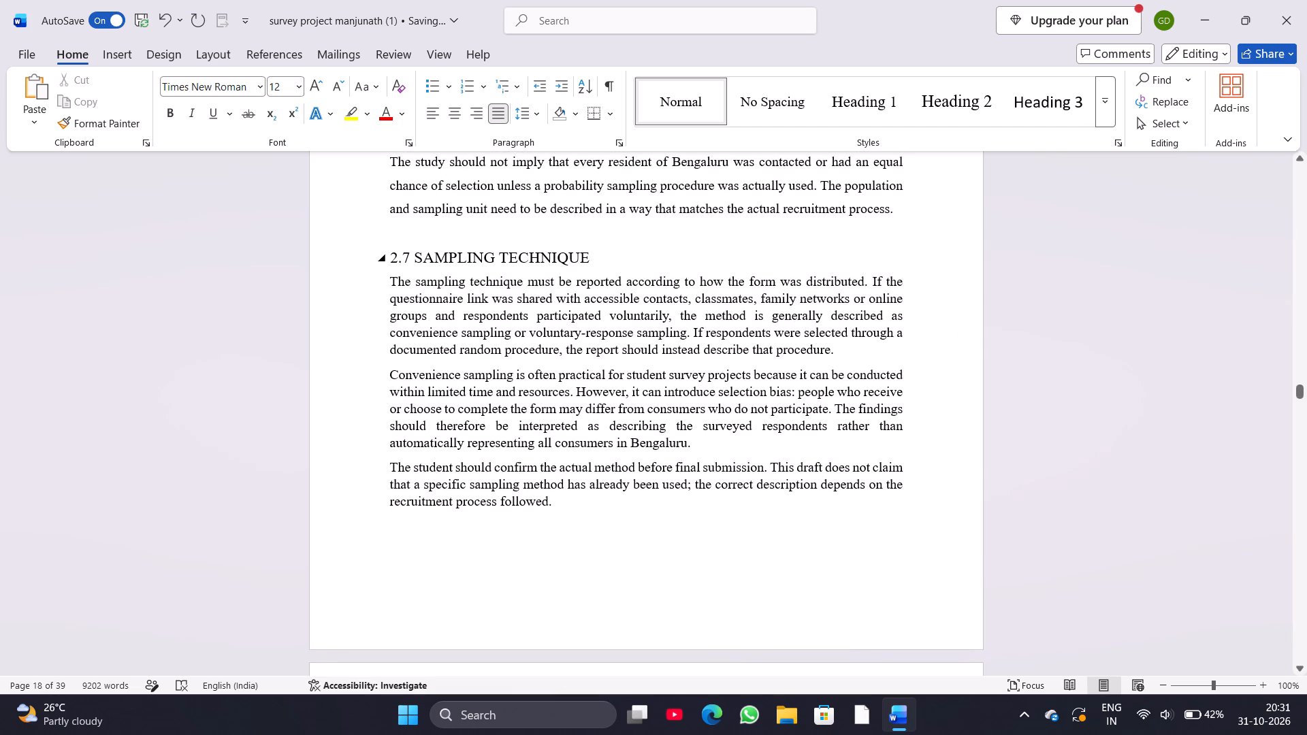
Apply the Normal style with 1.5 line spacing to section 2.7 SAMPLING TECHNIQUE, including its heading and three paragraphs.
left_click_drag(390, 263, 613, 511)
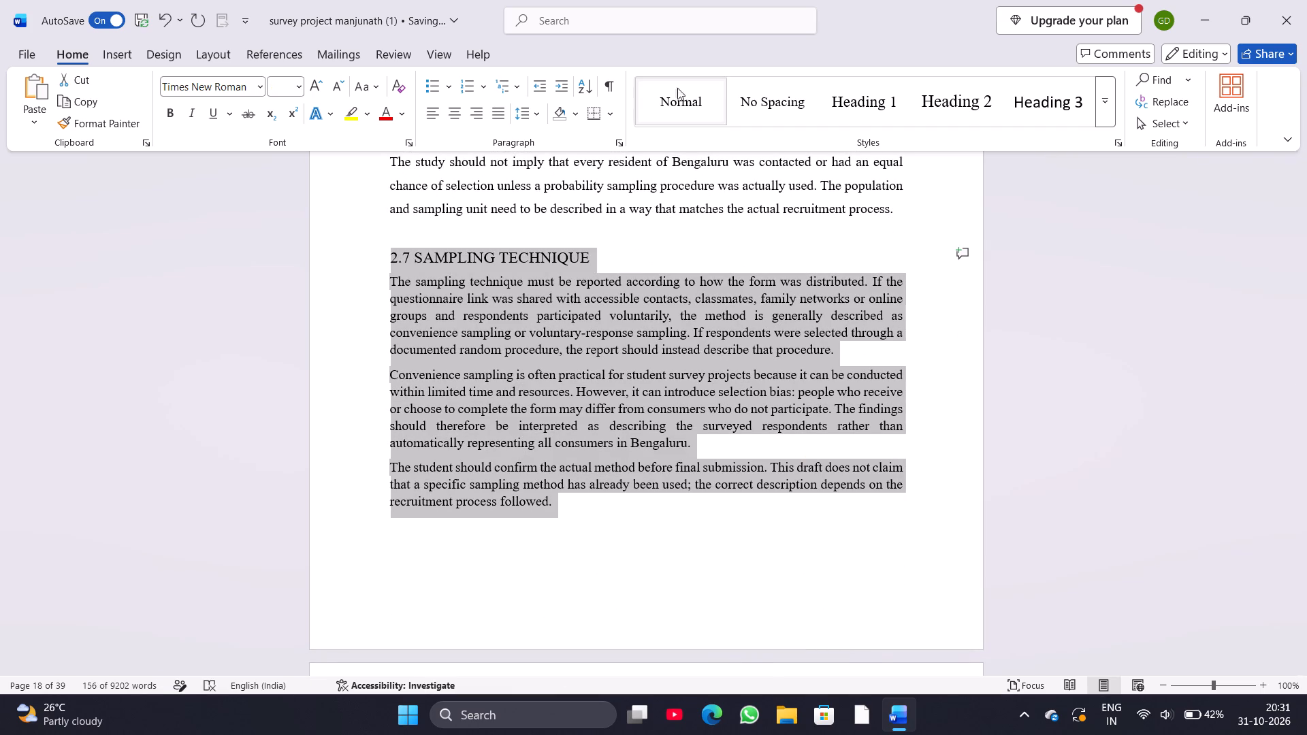
left_click(677, 93)
left_click_drag(540, 116, 544, 146)
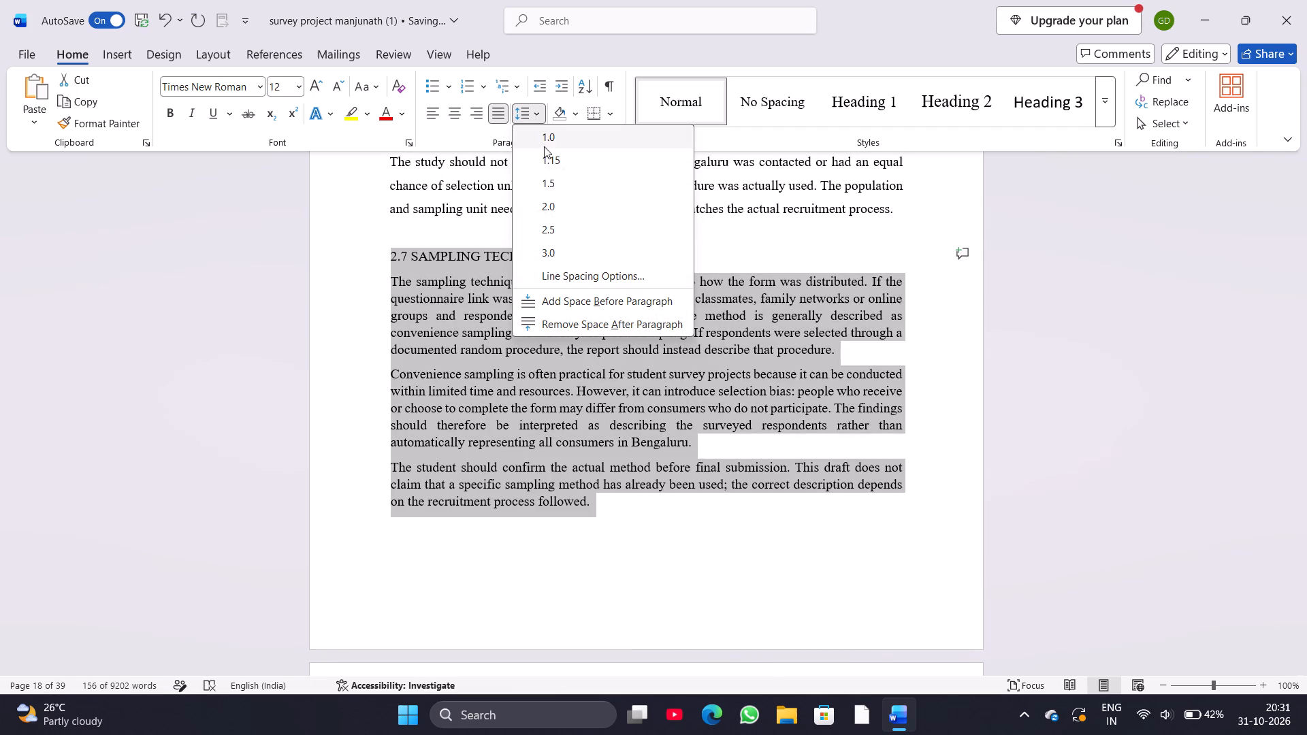
left_click_drag(544, 146, 553, 174)
left_click(553, 174)
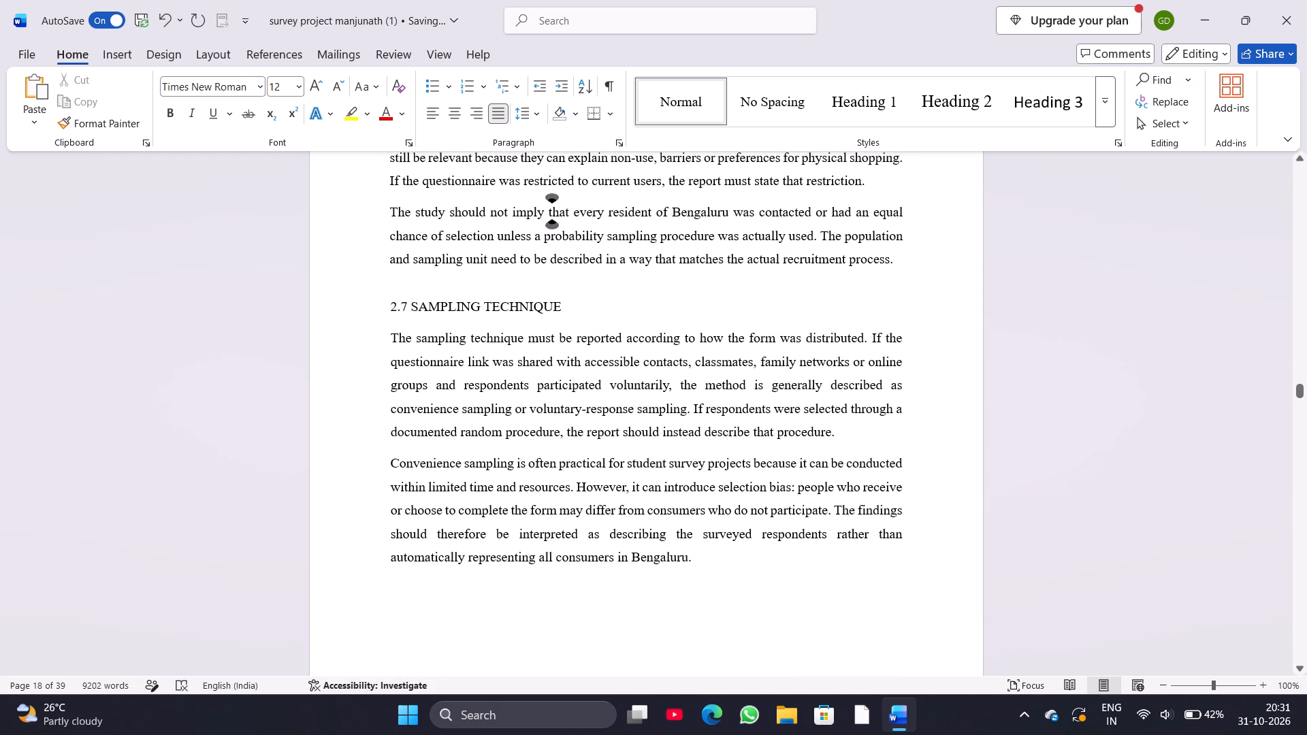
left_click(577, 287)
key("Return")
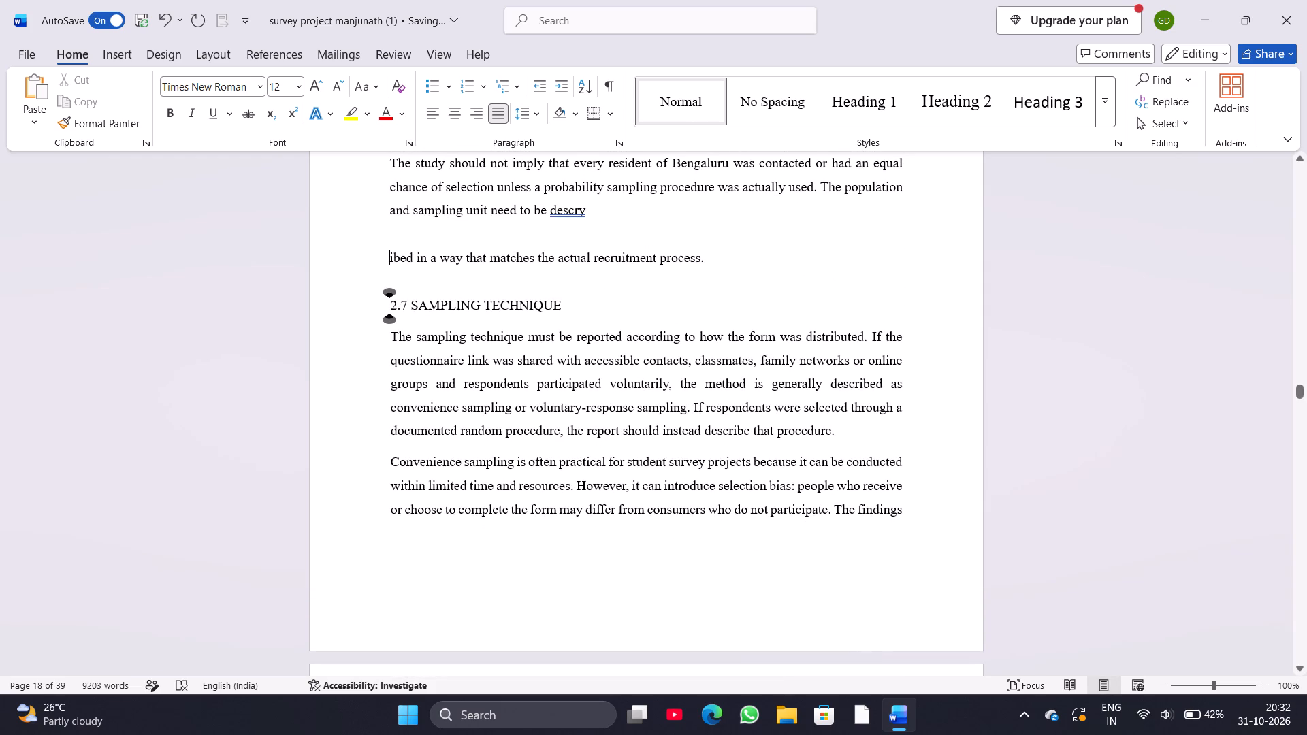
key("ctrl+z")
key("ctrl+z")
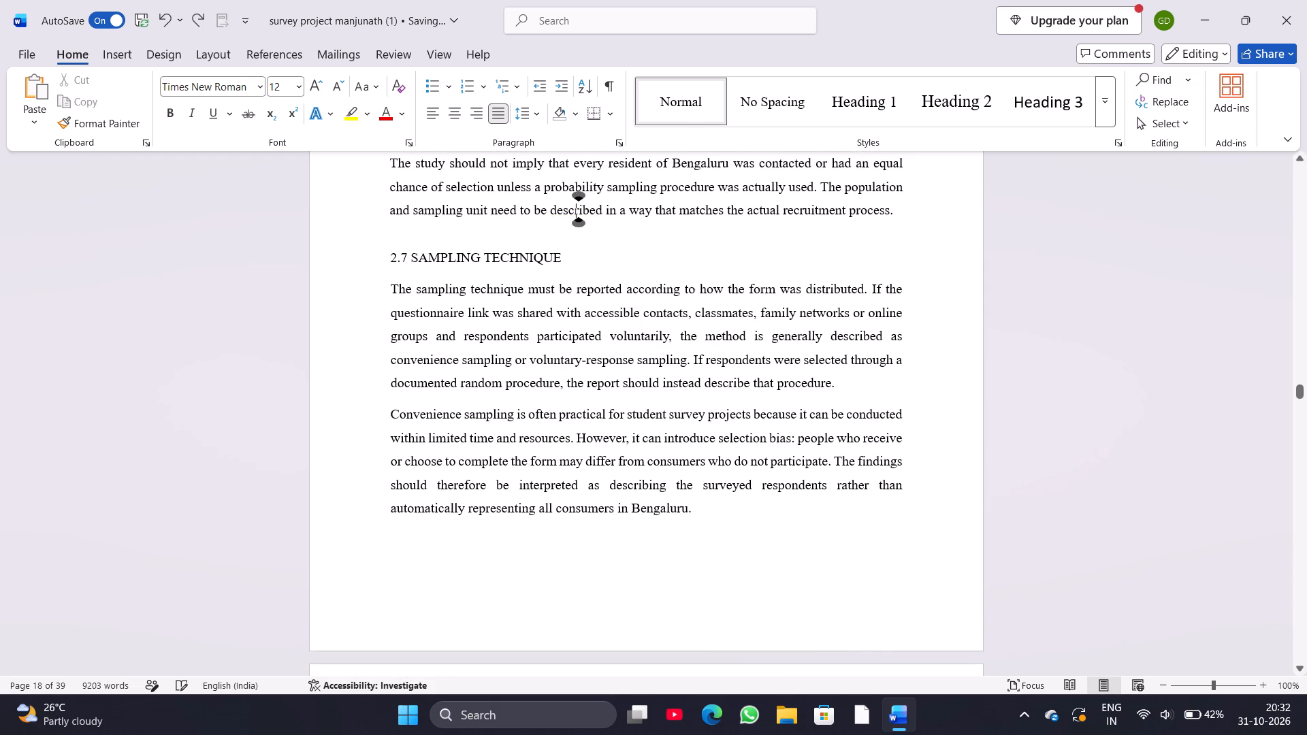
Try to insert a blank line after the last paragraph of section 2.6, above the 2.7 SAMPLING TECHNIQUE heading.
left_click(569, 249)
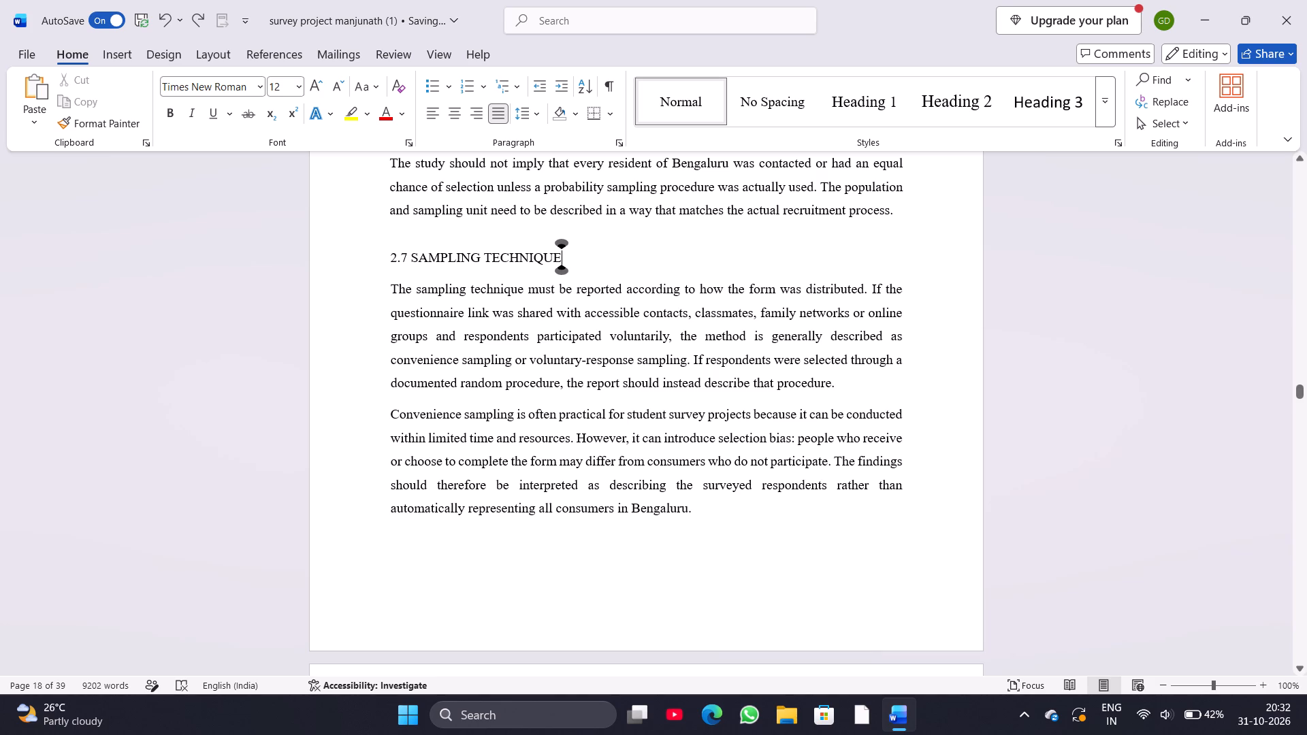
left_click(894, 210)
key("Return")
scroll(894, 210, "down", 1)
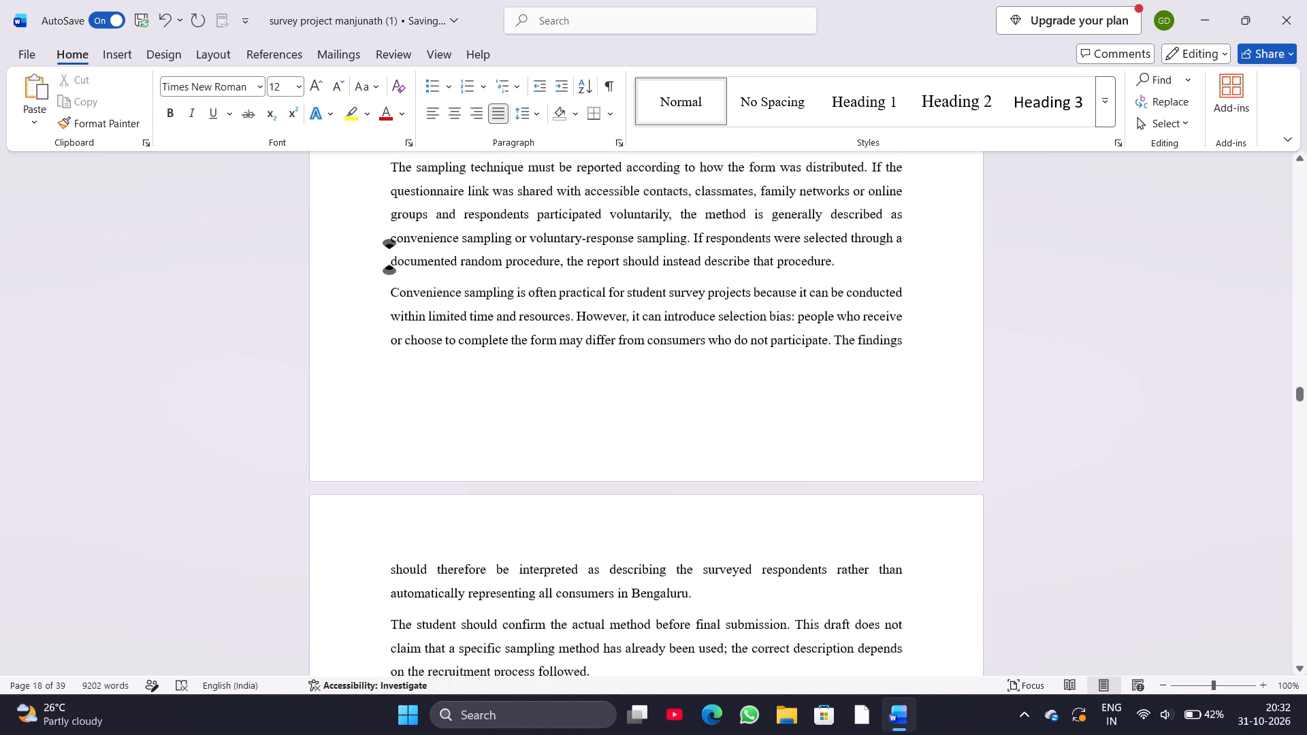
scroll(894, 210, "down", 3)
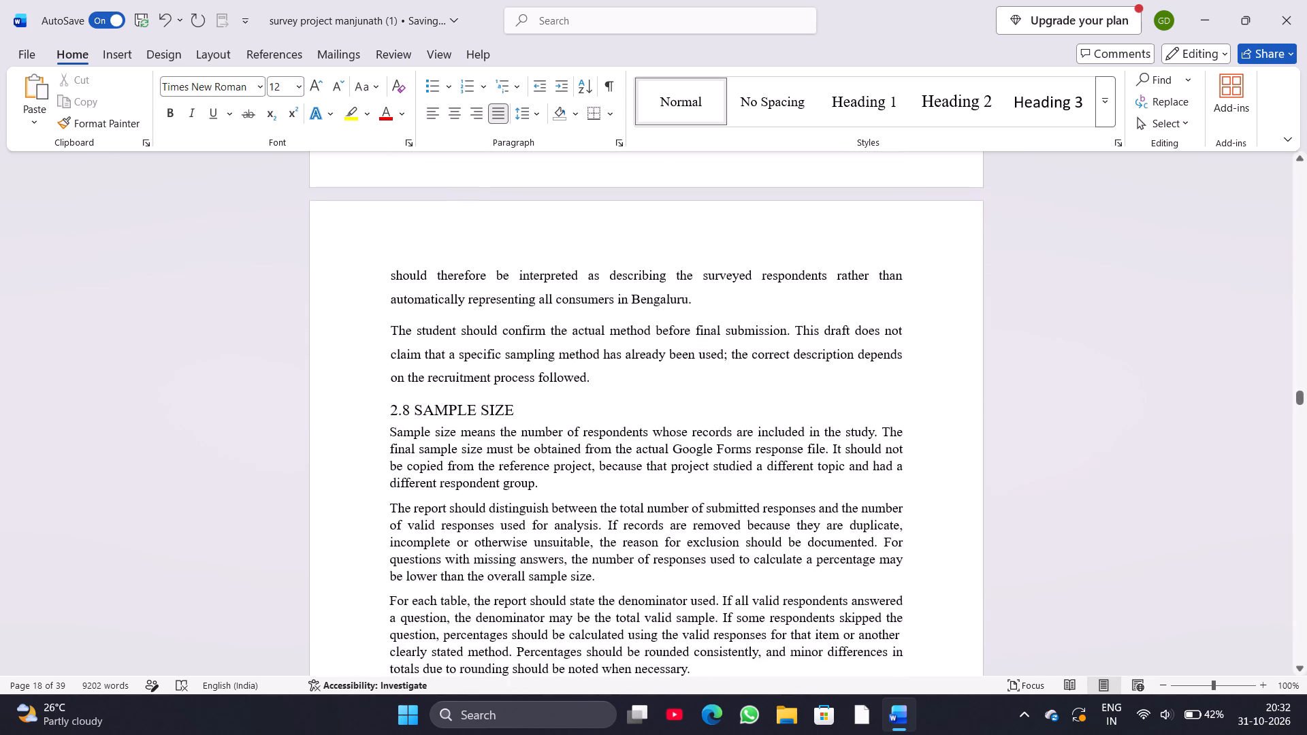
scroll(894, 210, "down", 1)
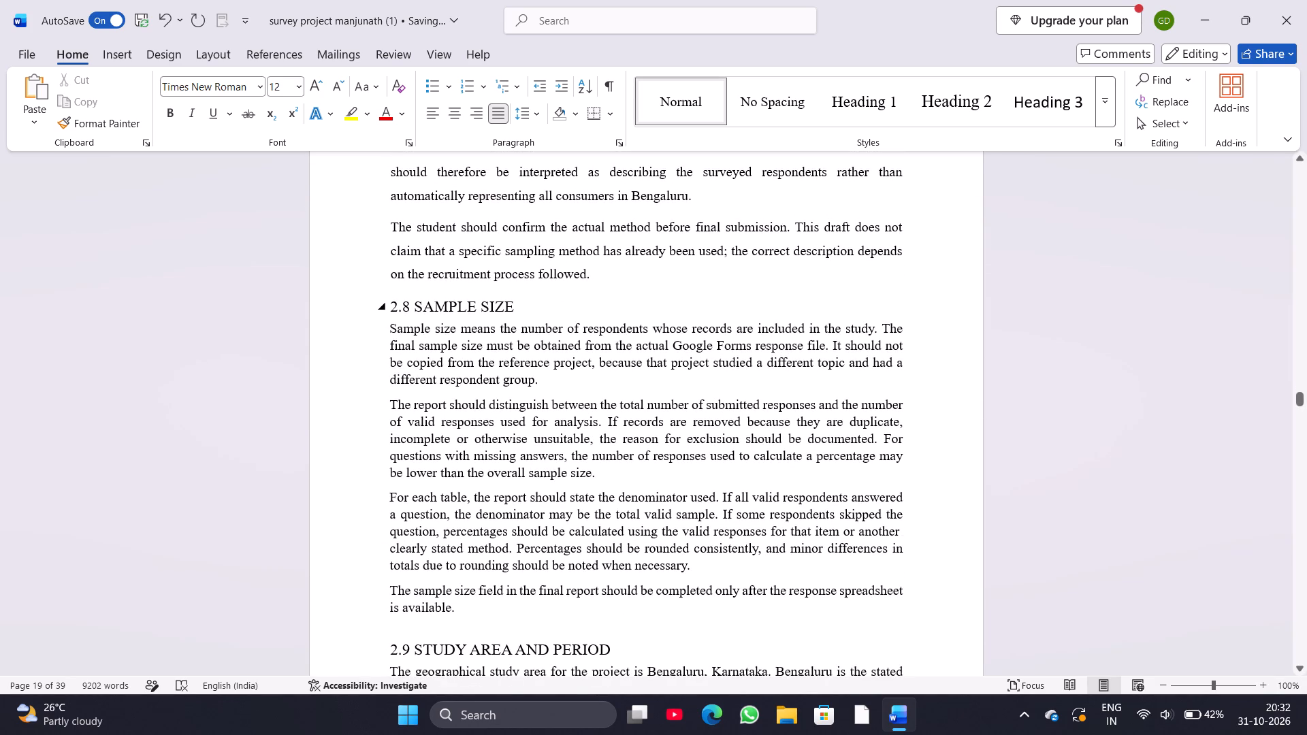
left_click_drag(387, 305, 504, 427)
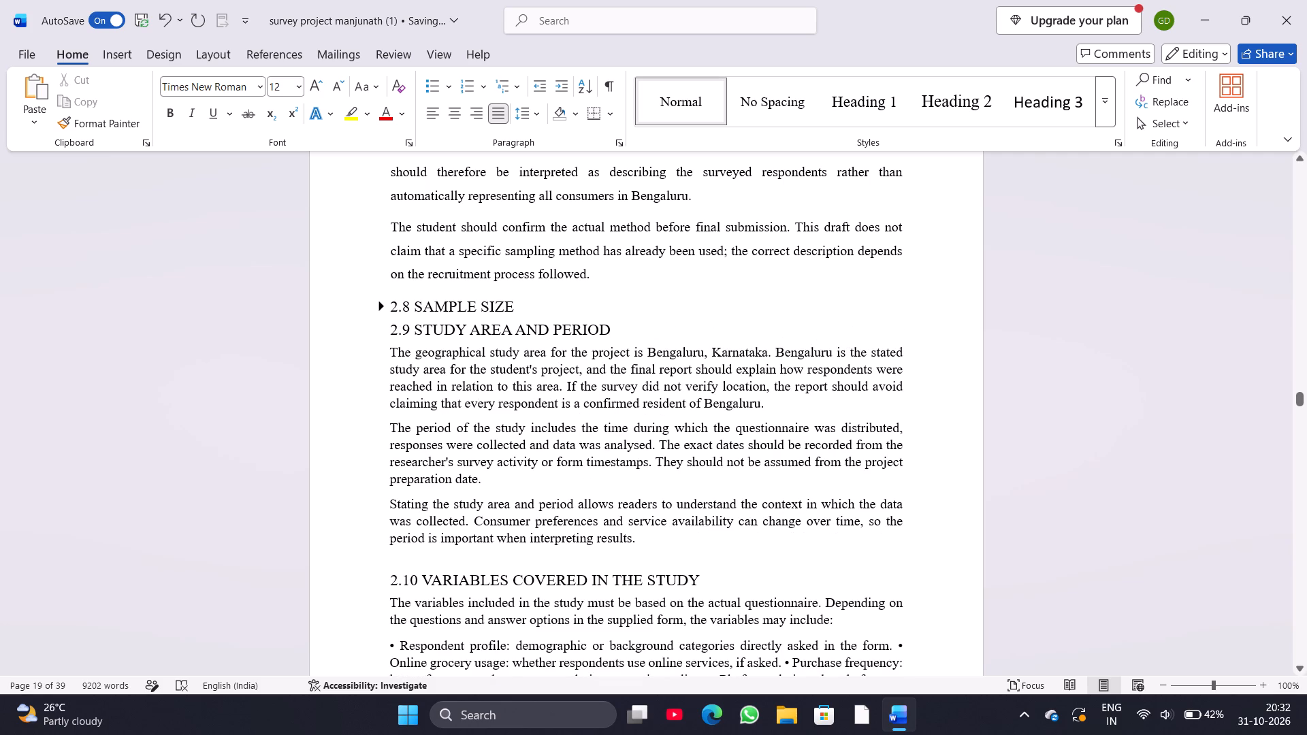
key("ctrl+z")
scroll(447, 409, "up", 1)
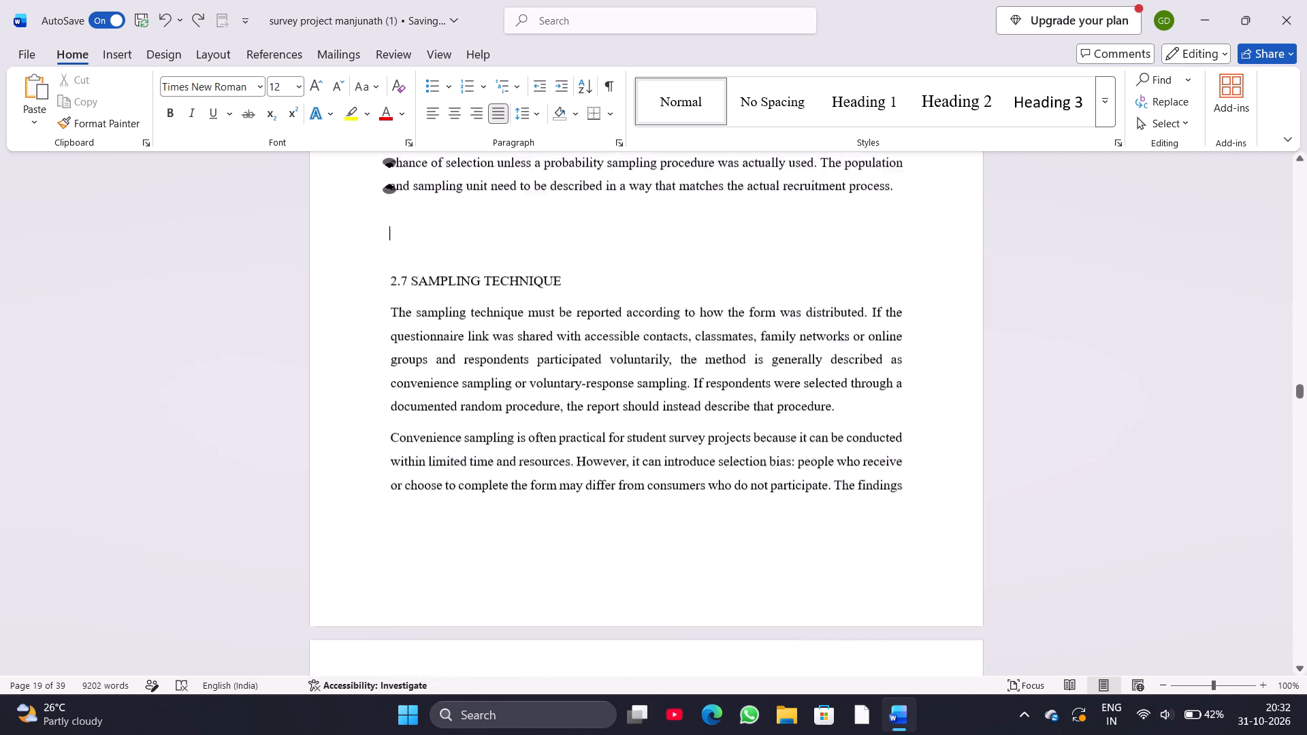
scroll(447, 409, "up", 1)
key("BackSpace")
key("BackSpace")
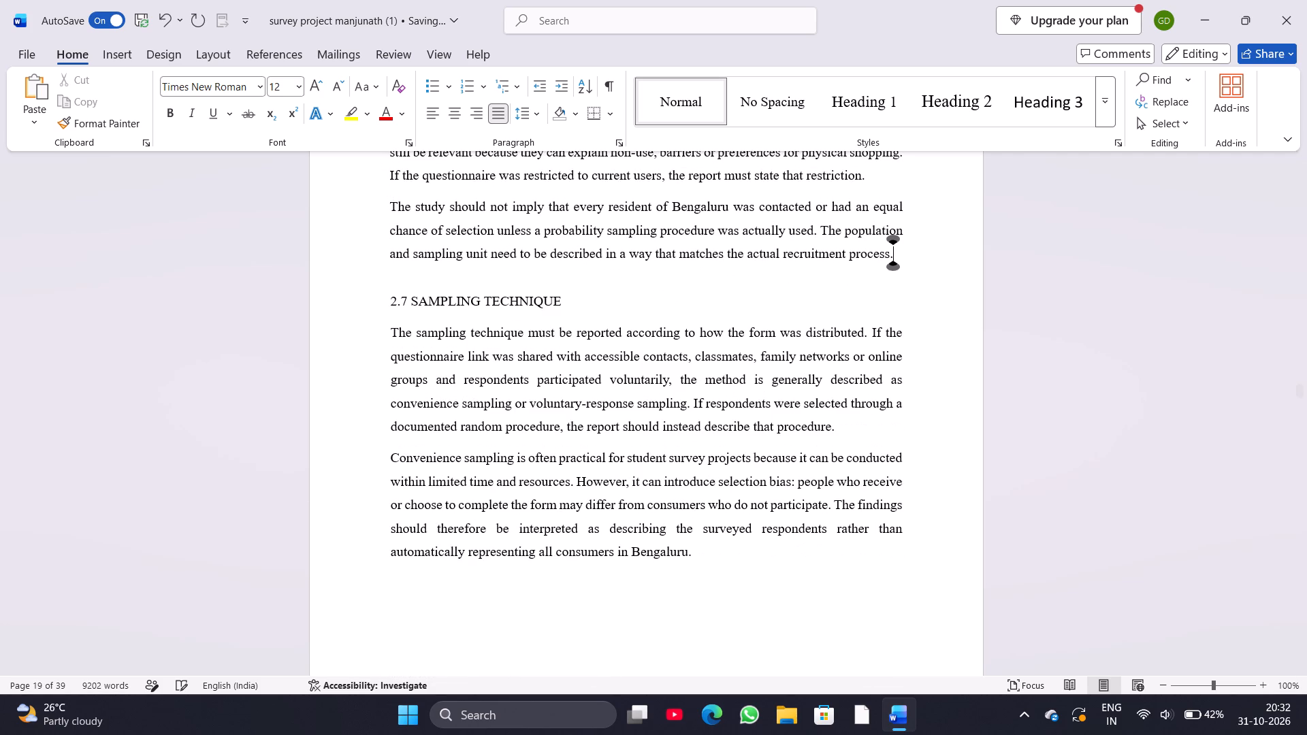
Insert a blank line above the 2.7 SAMPLING TECHNIQUE heading and remove the space after that blank paragraph.
key("Return")
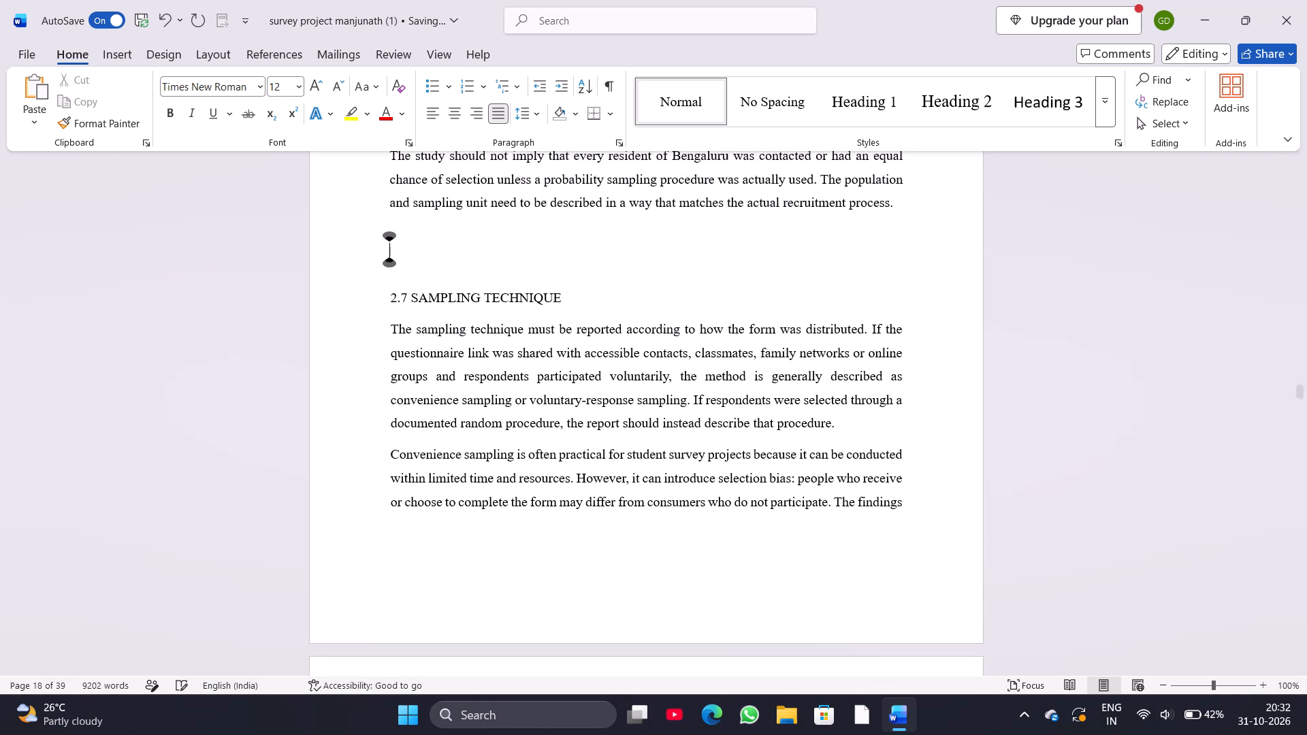
left_click(391, 273)
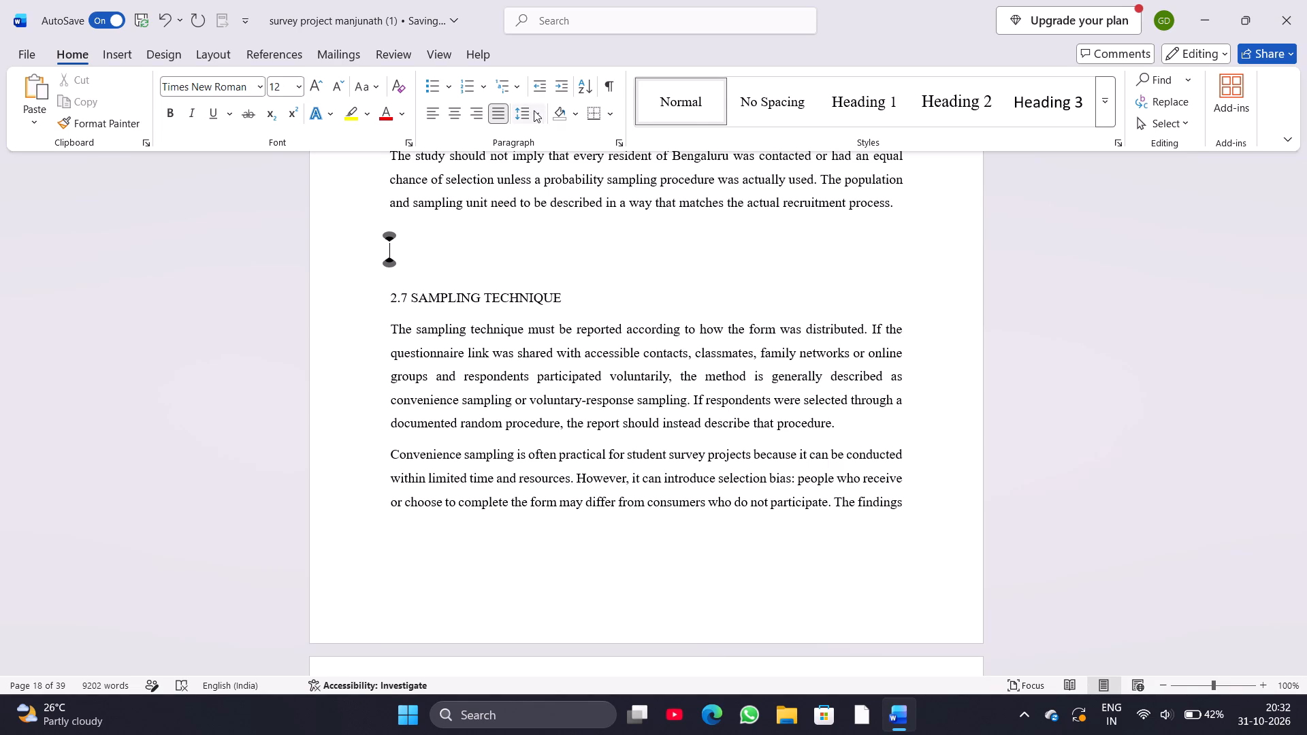
left_click(534, 110)
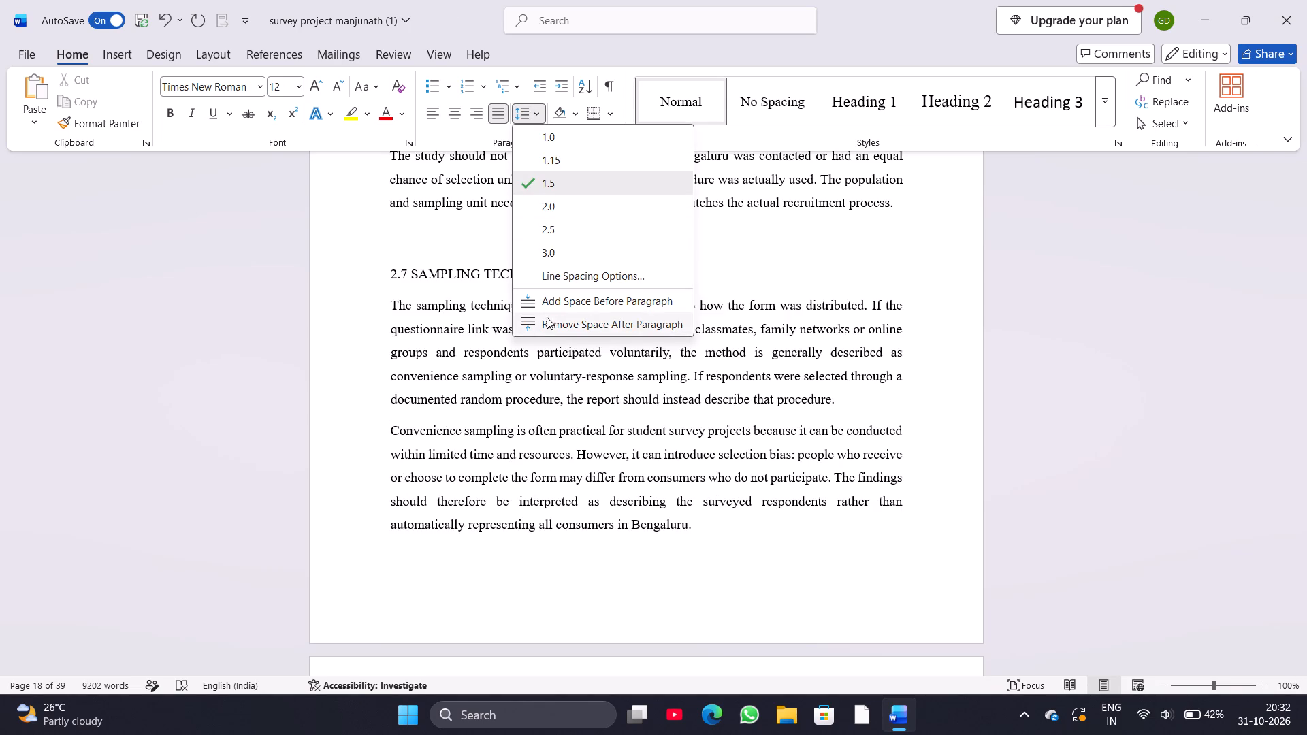
left_click(547, 317)
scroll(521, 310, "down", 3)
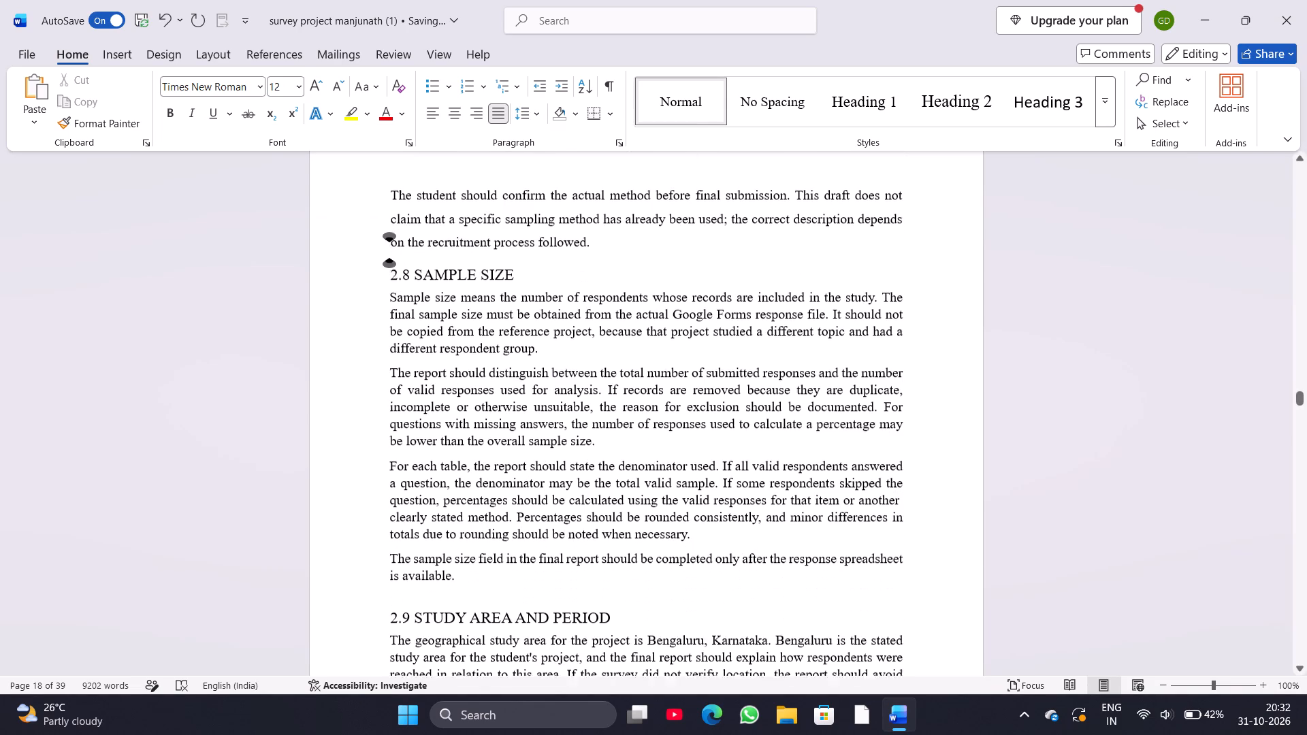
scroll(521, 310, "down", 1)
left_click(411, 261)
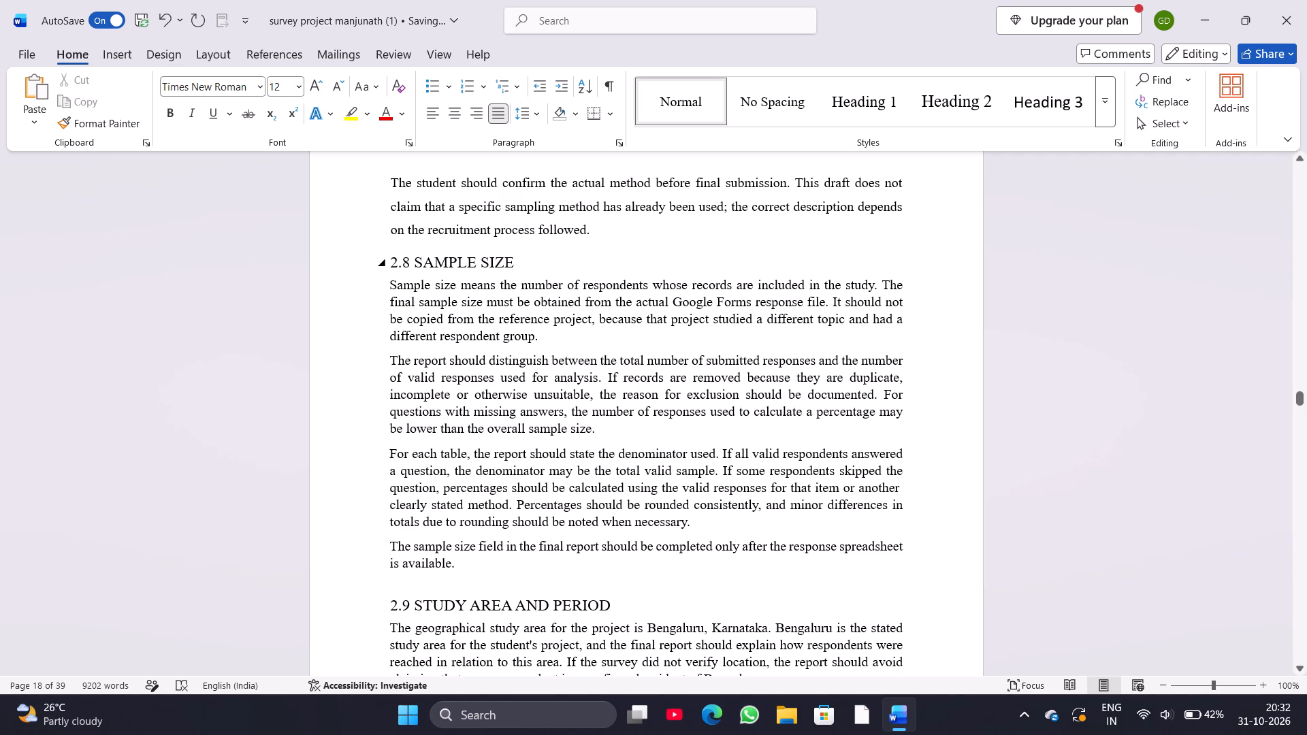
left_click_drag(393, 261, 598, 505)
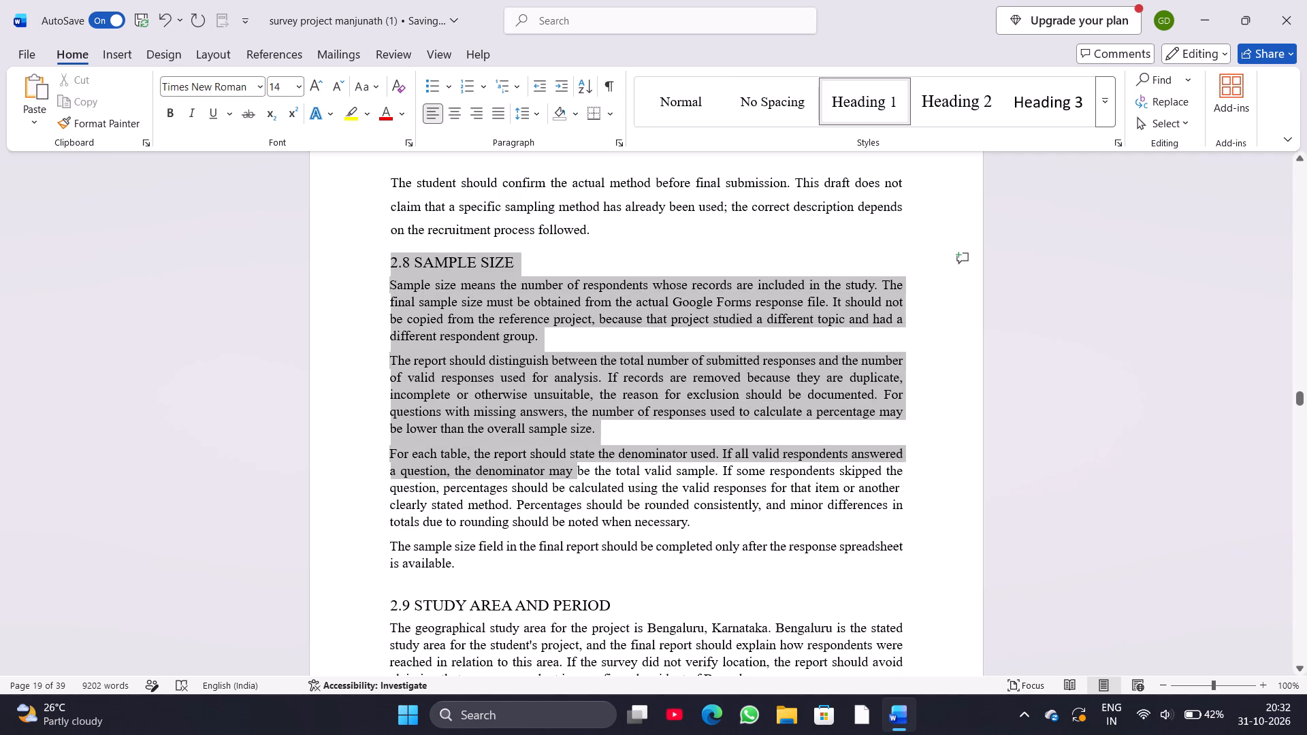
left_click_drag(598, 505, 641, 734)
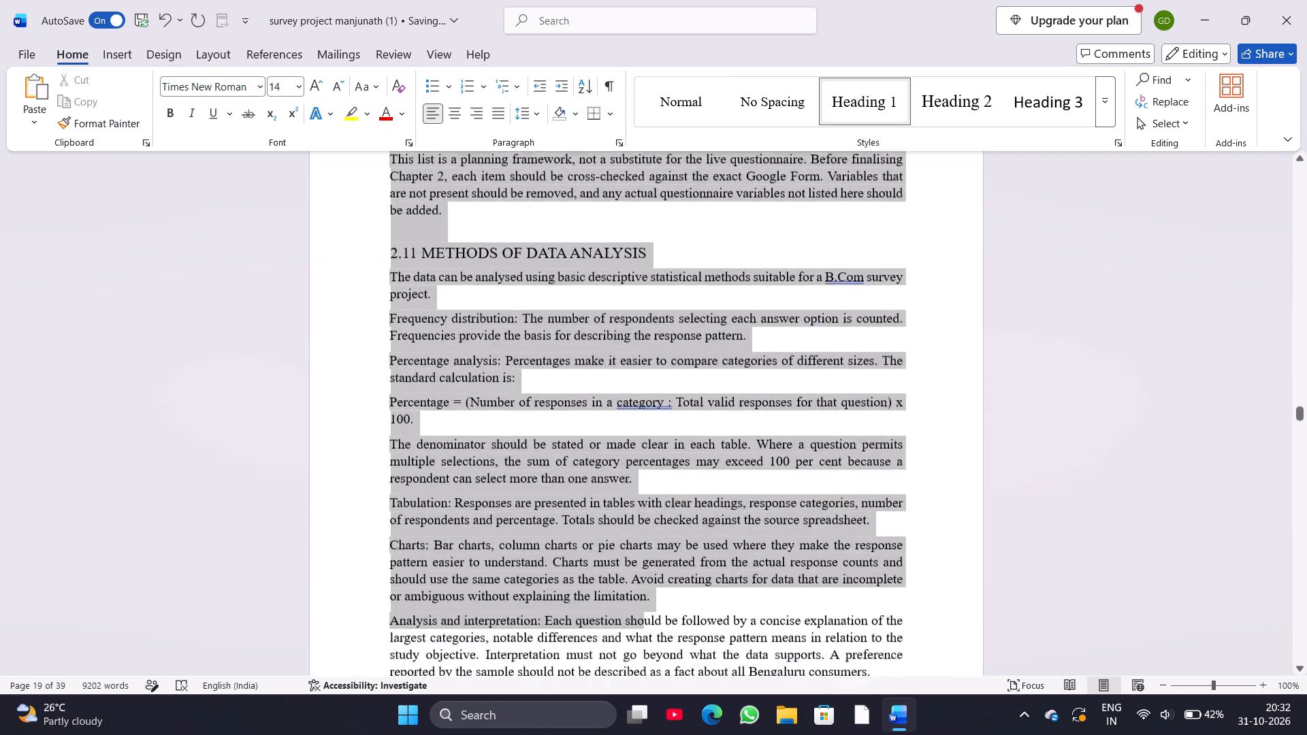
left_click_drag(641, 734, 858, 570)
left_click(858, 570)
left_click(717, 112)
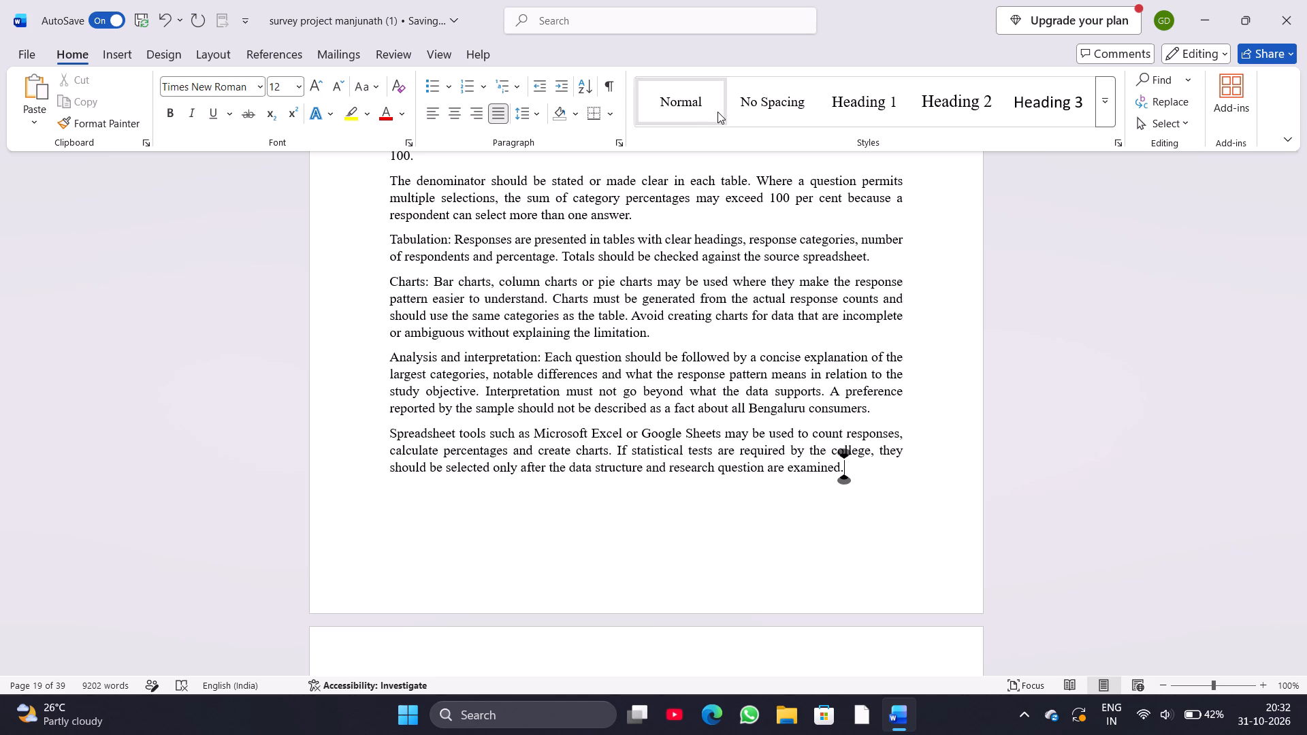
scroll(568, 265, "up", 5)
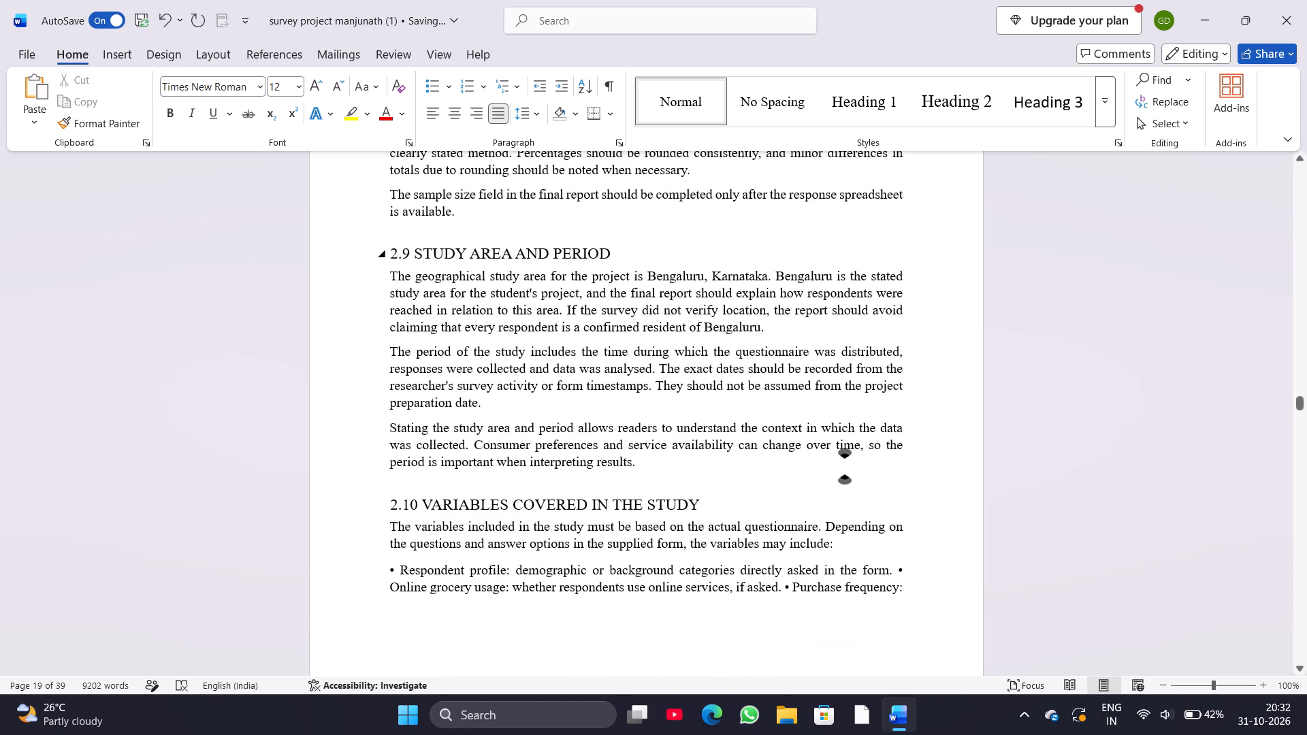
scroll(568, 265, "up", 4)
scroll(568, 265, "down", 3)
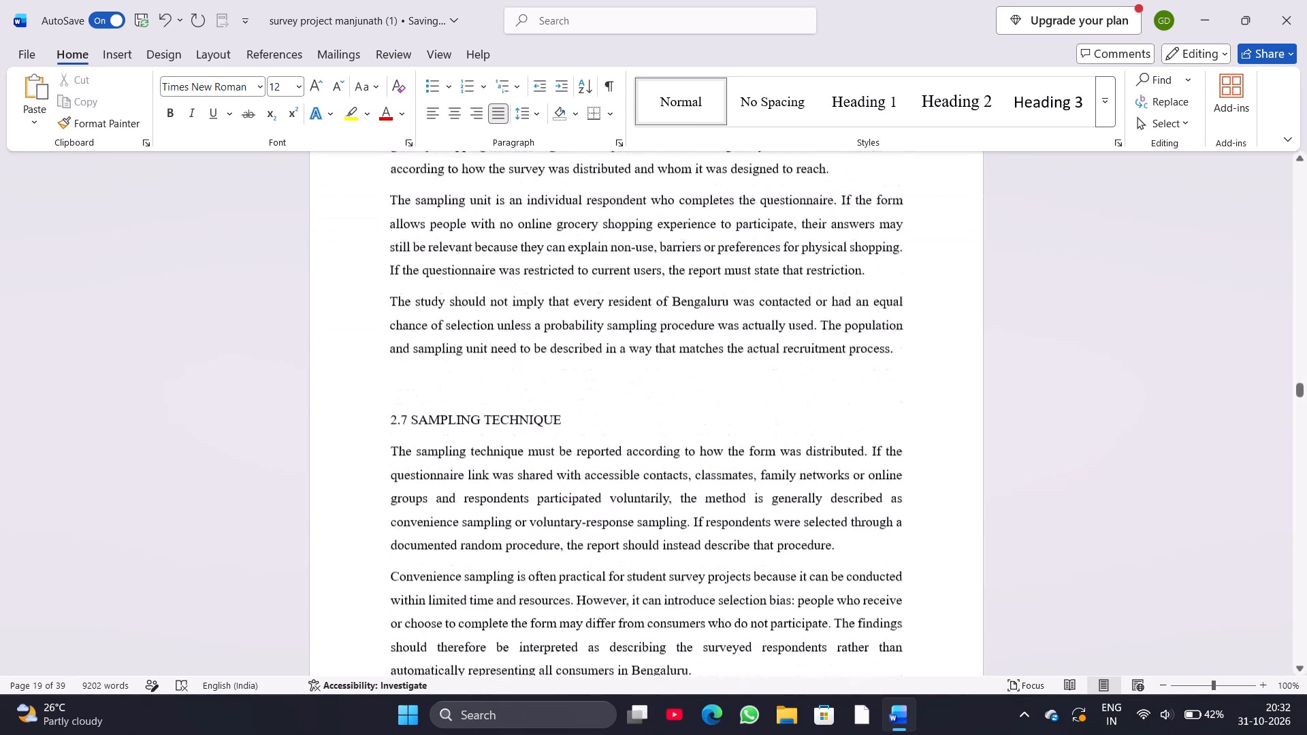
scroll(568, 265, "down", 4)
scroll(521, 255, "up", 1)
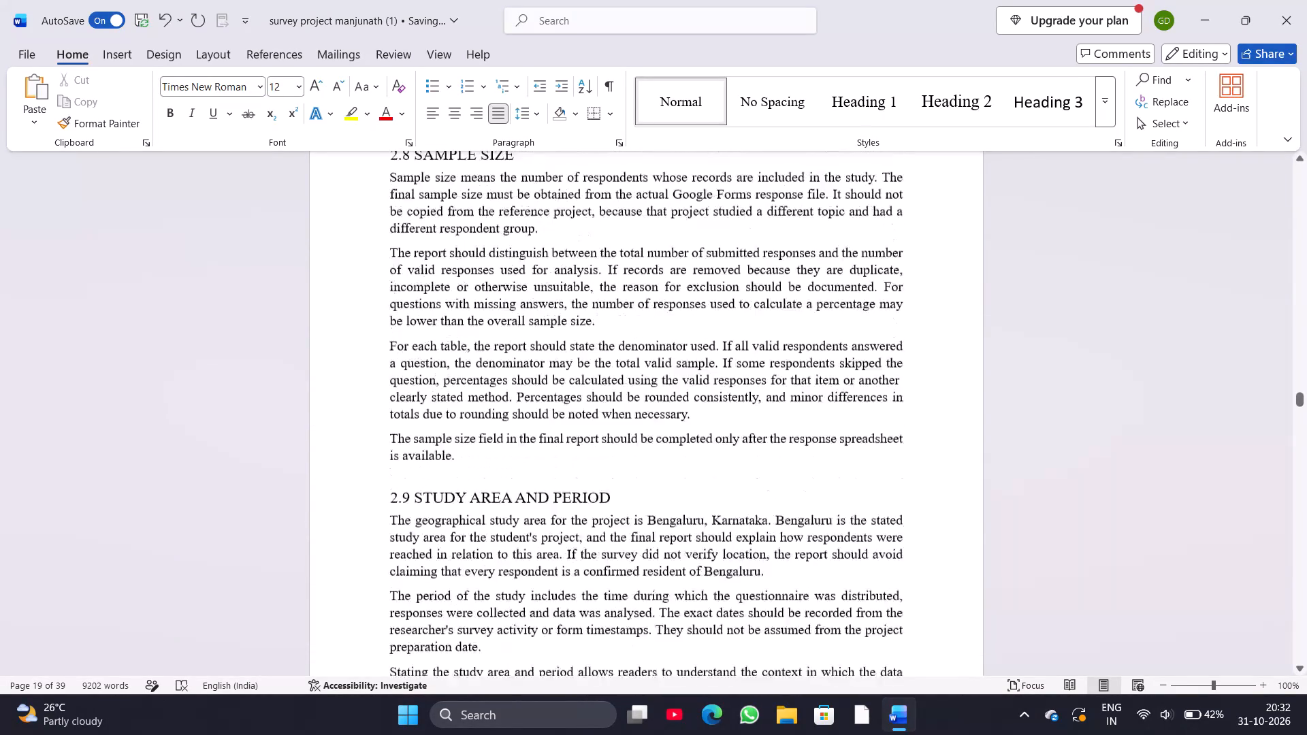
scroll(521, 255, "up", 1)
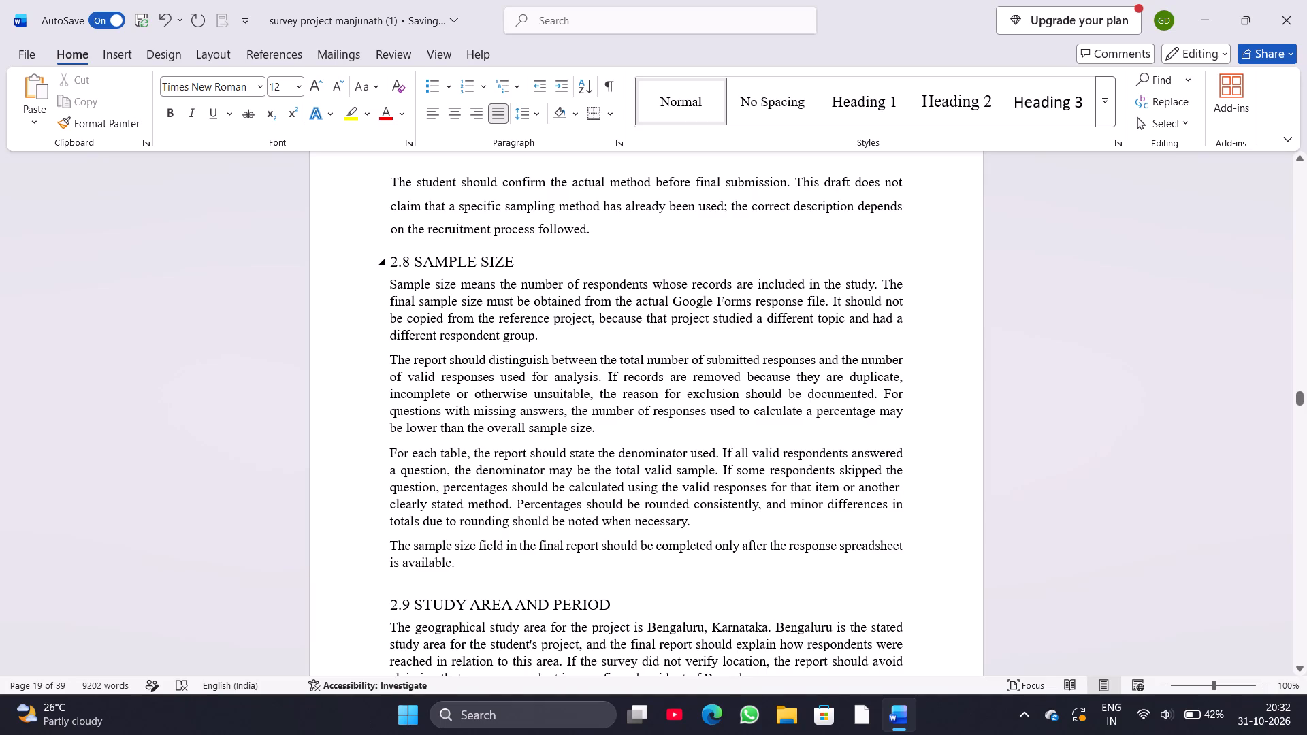
Apply the Normal style with 1.5 line spacing from the 2.8 SAMPLE SIZE heading through the last paragraph of section 2.11.
left_click_drag(391, 265, 772, 687)
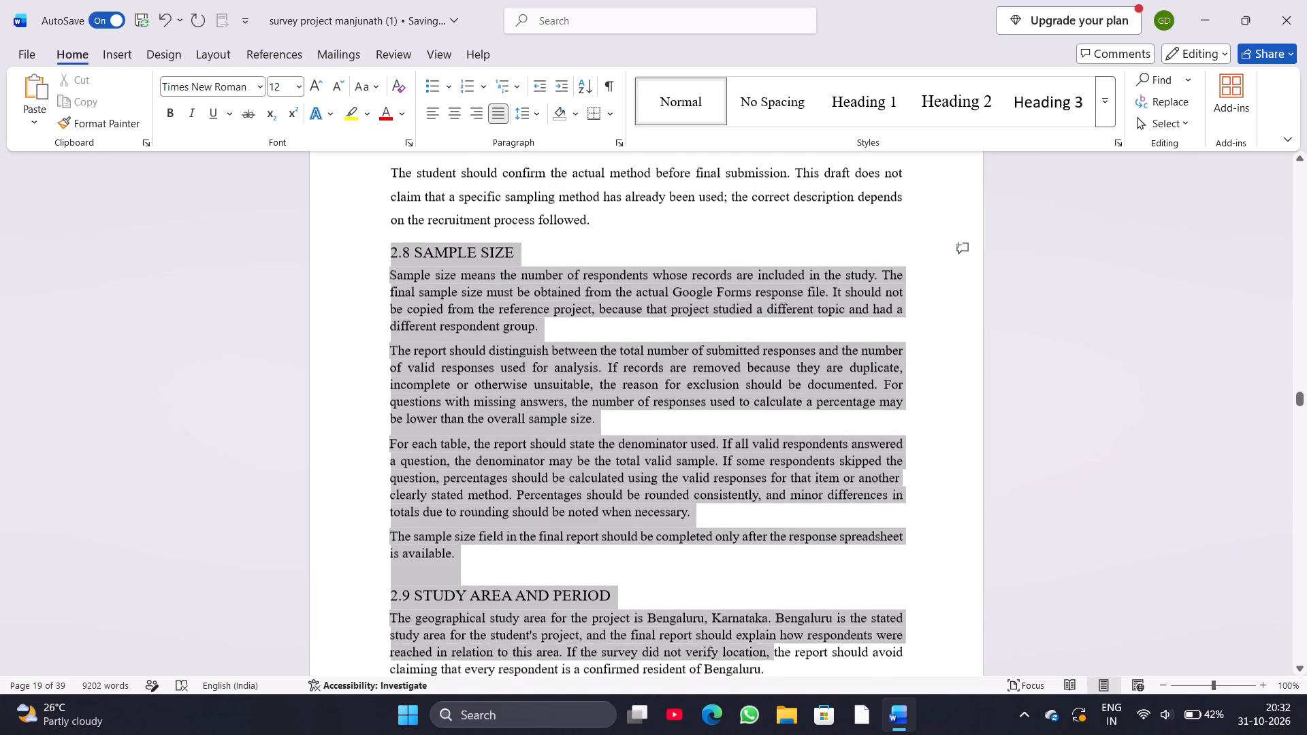
left_click_drag(772, 687, 803, 577)
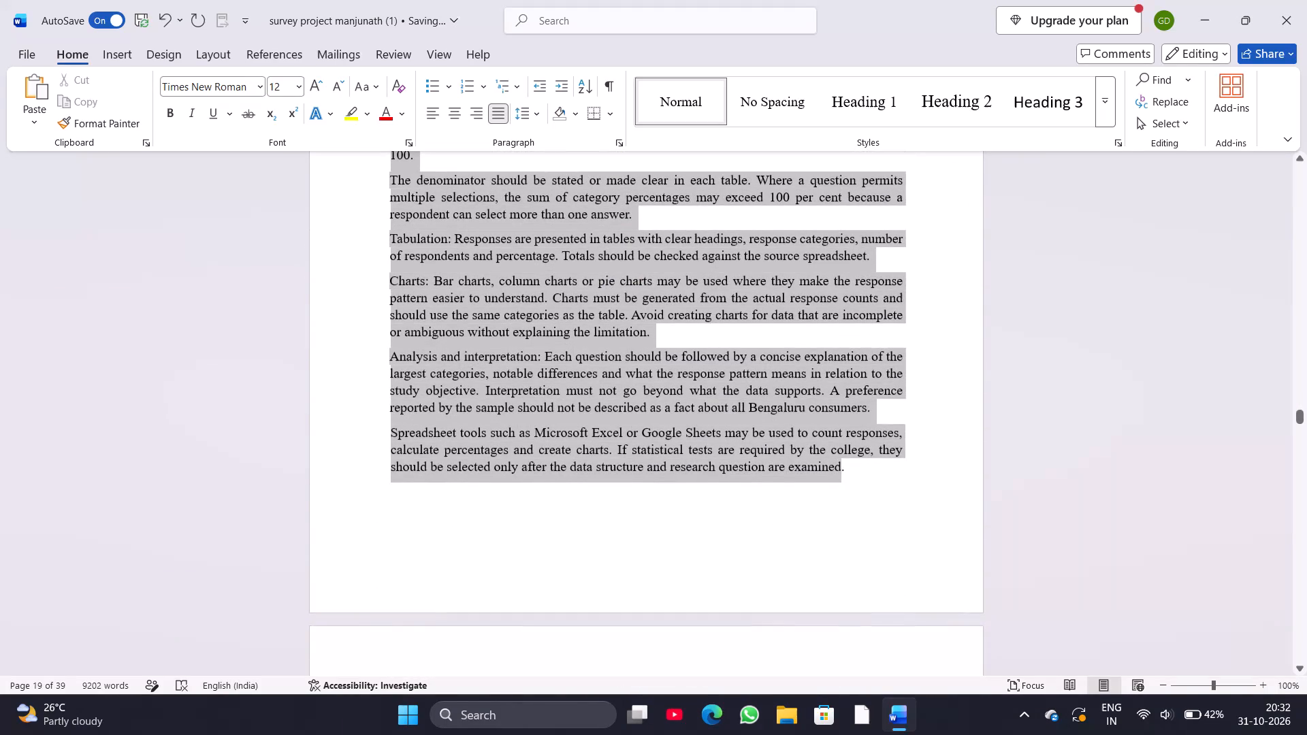
left_click_drag(803, 577, 840, 589)
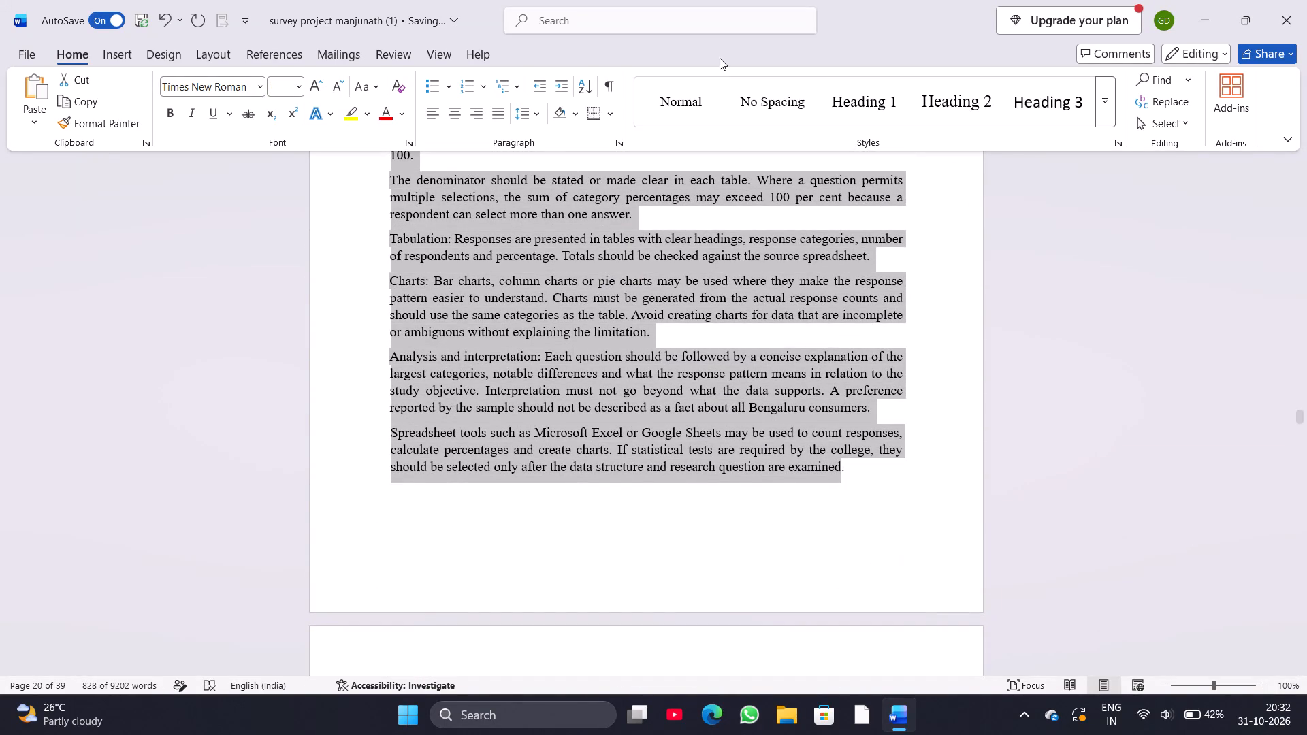
left_click(682, 95)
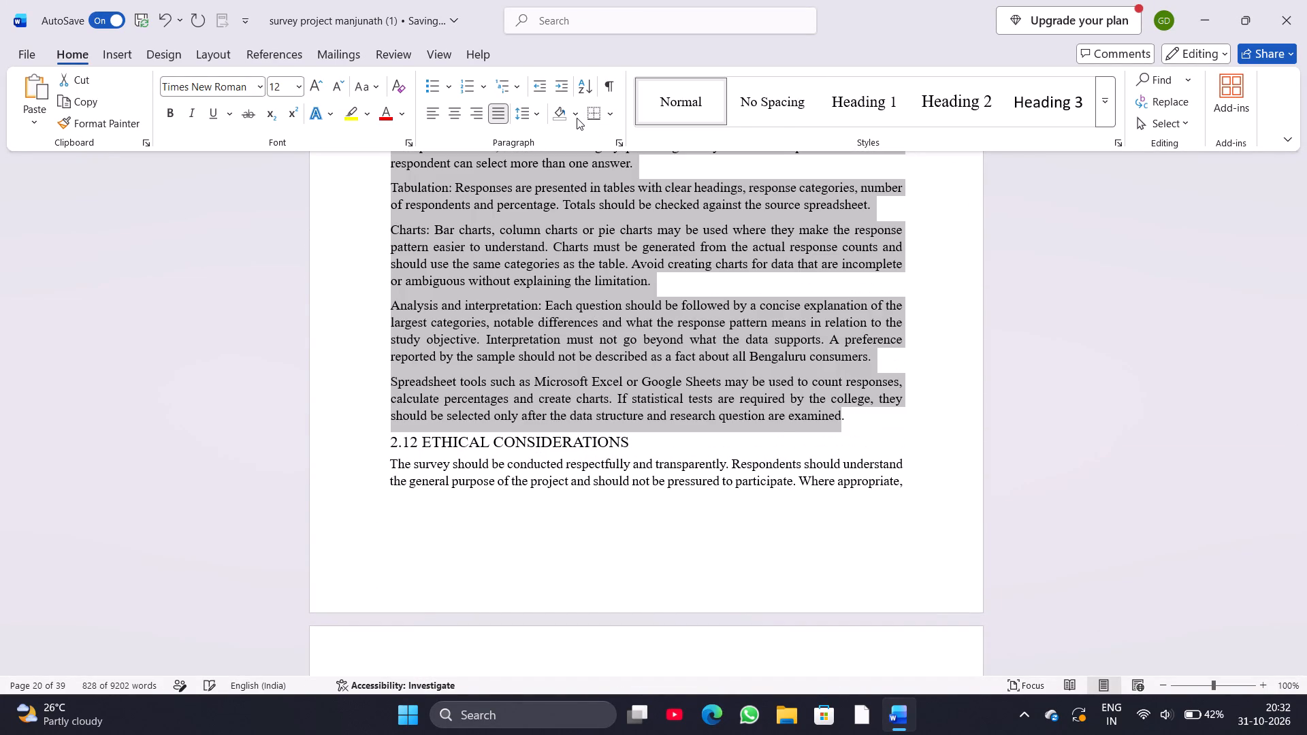
left_click(577, 118)
left_click(528, 116)
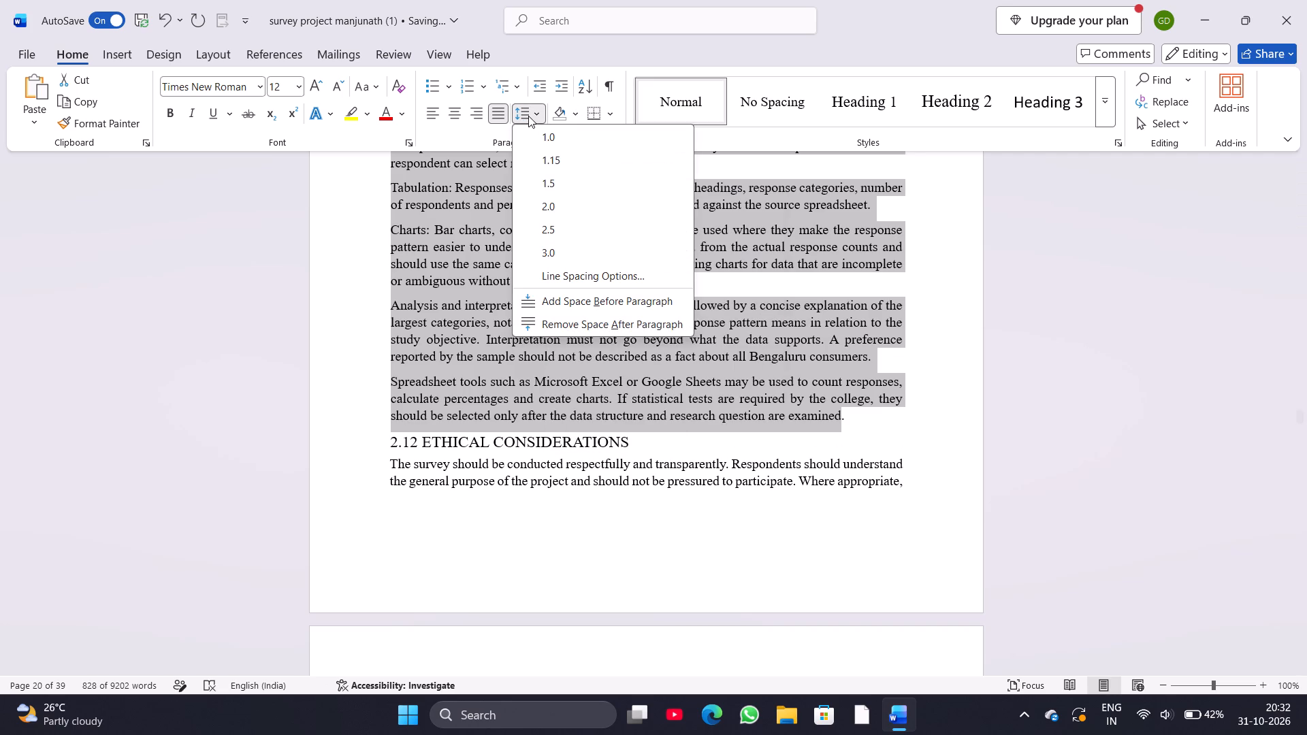
left_click(538, 183)
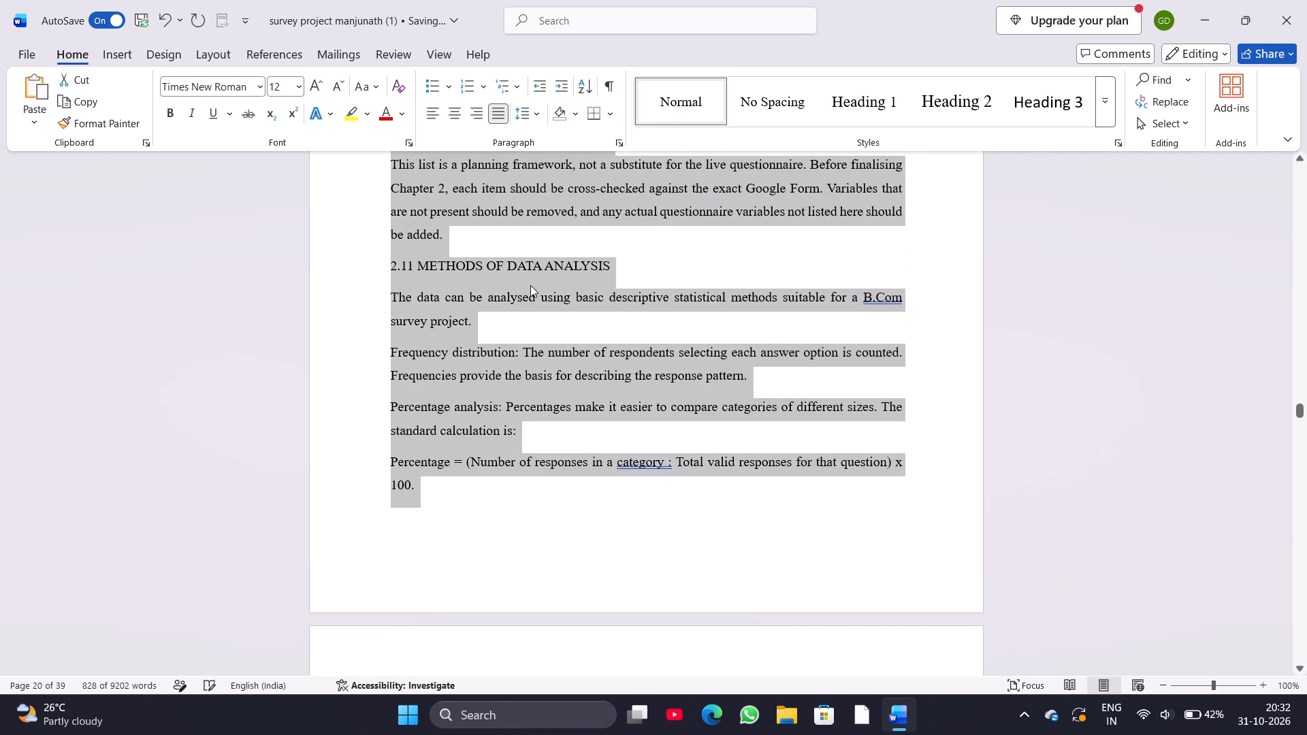
Insert a blank line after the last paragraph of section 2.7, above the 2.8 SAMPLE SIZE heading.
scroll(530, 285, "up", 11)
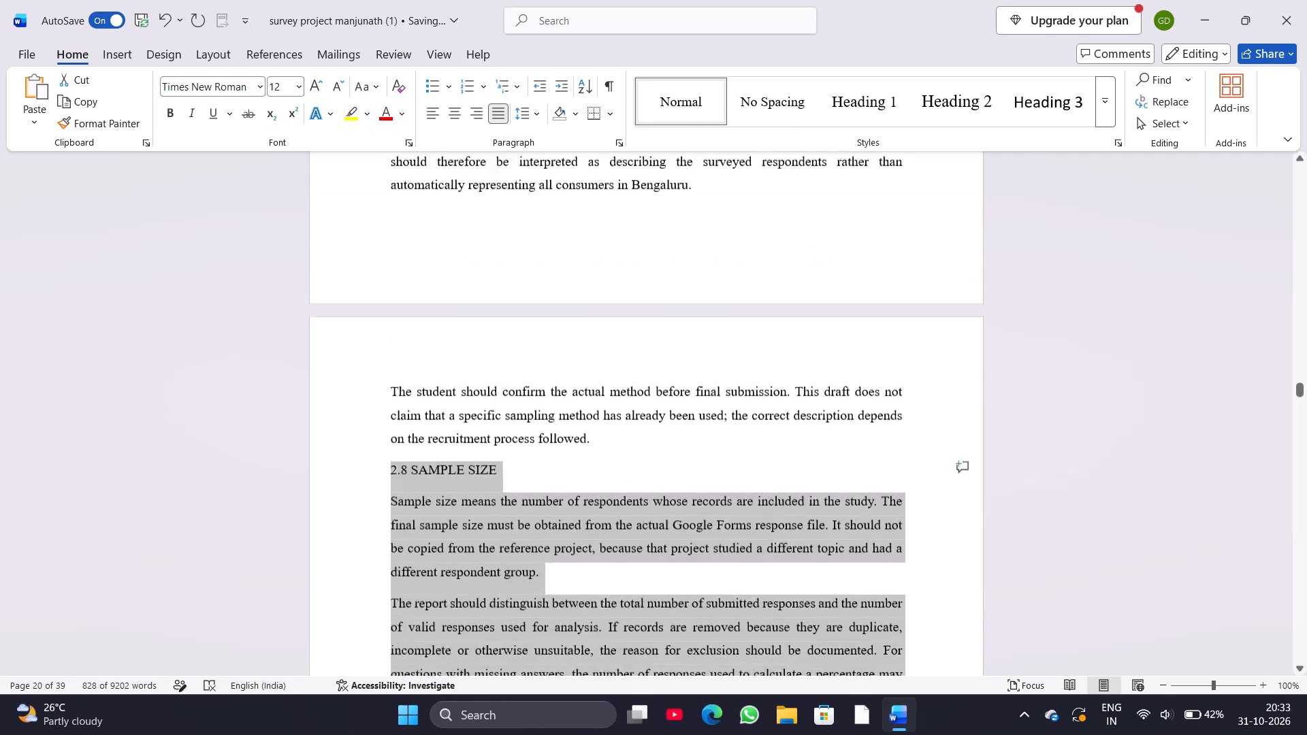
scroll(530, 285, "up", 3)
scroll(530, 285, "down", 1)
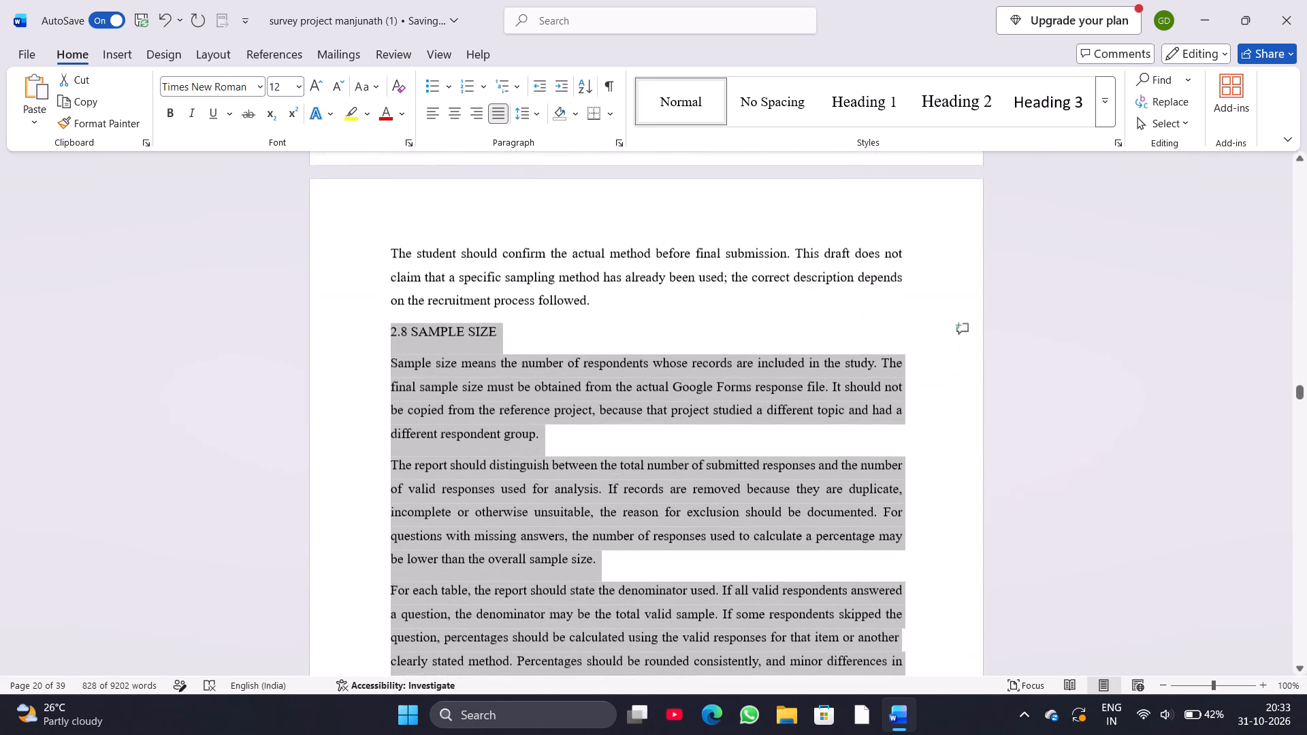
left_click(601, 304)
key("Return")
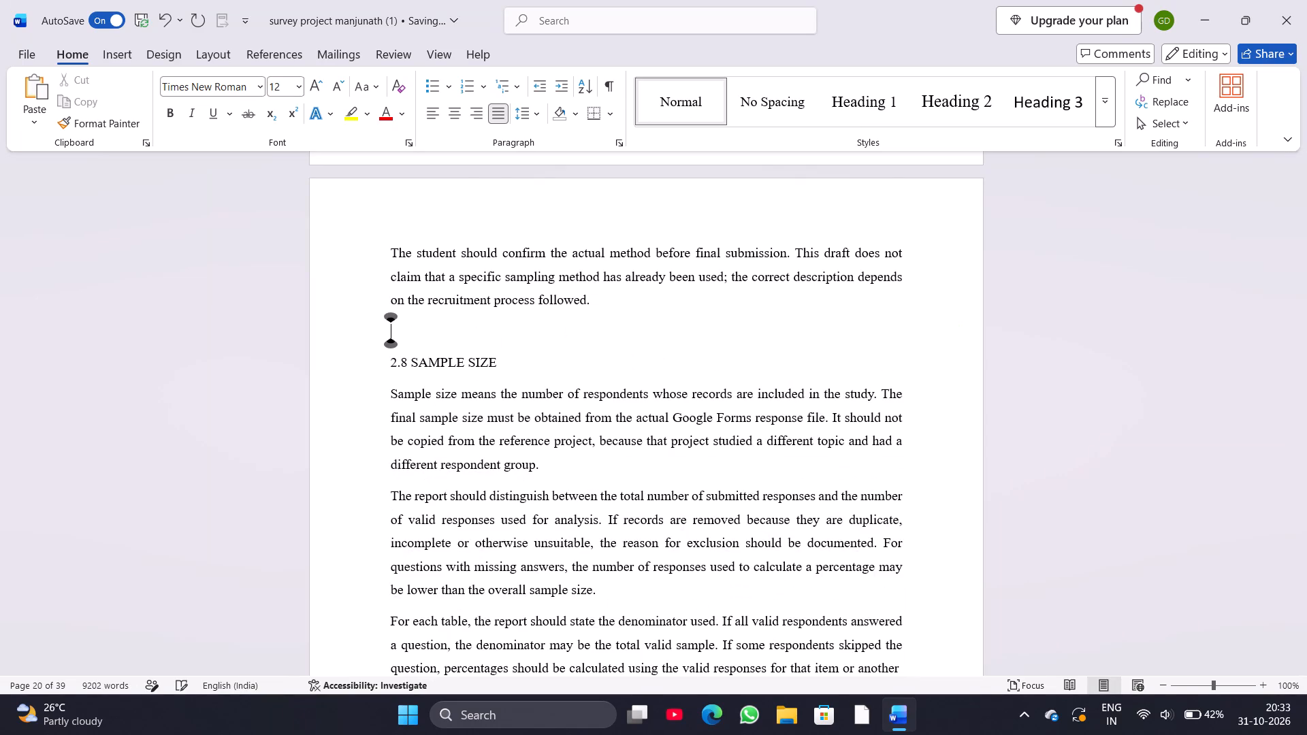
Insert a blank line after the last paragraph of section 2.8, above the 2.9 STUDY AREA AND PERIOD heading.
scroll(601, 304, "down", 2)
left_click(510, 421)
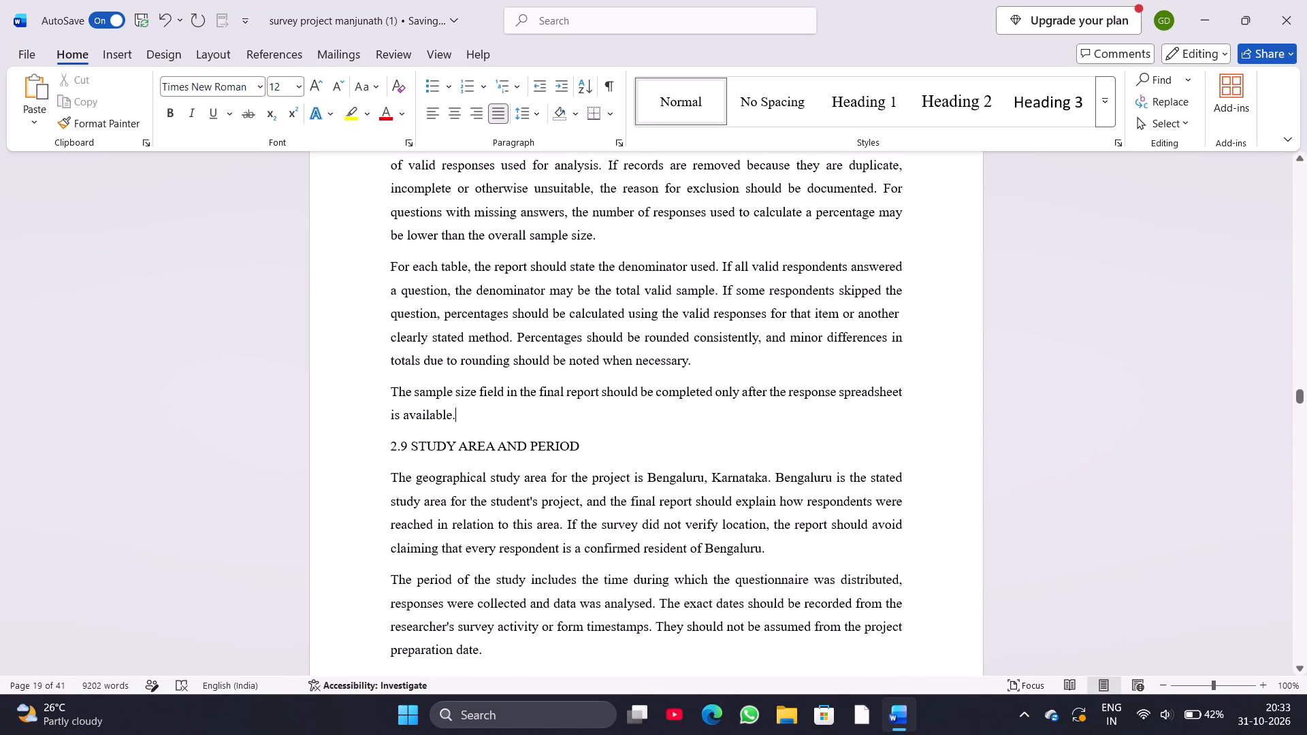
key("Return")
scroll(510, 421, "down", 3)
scroll(510, 421, "up", 1)
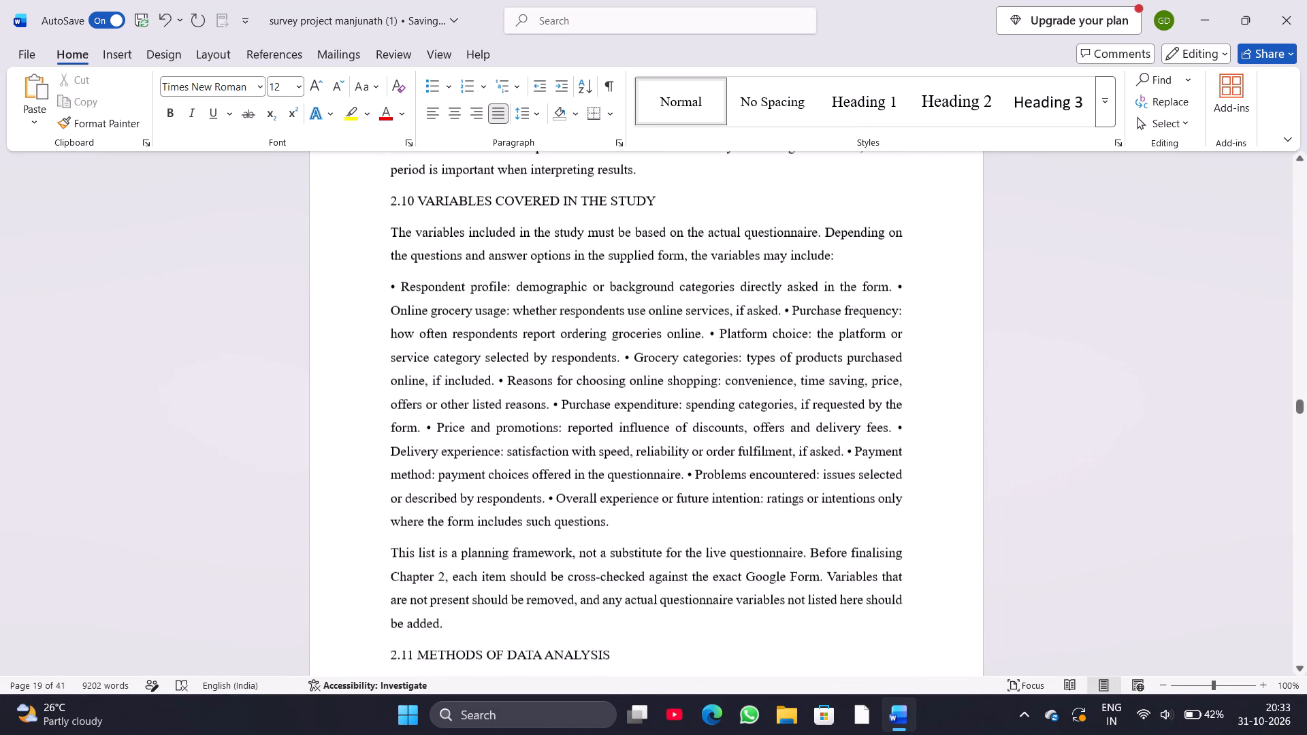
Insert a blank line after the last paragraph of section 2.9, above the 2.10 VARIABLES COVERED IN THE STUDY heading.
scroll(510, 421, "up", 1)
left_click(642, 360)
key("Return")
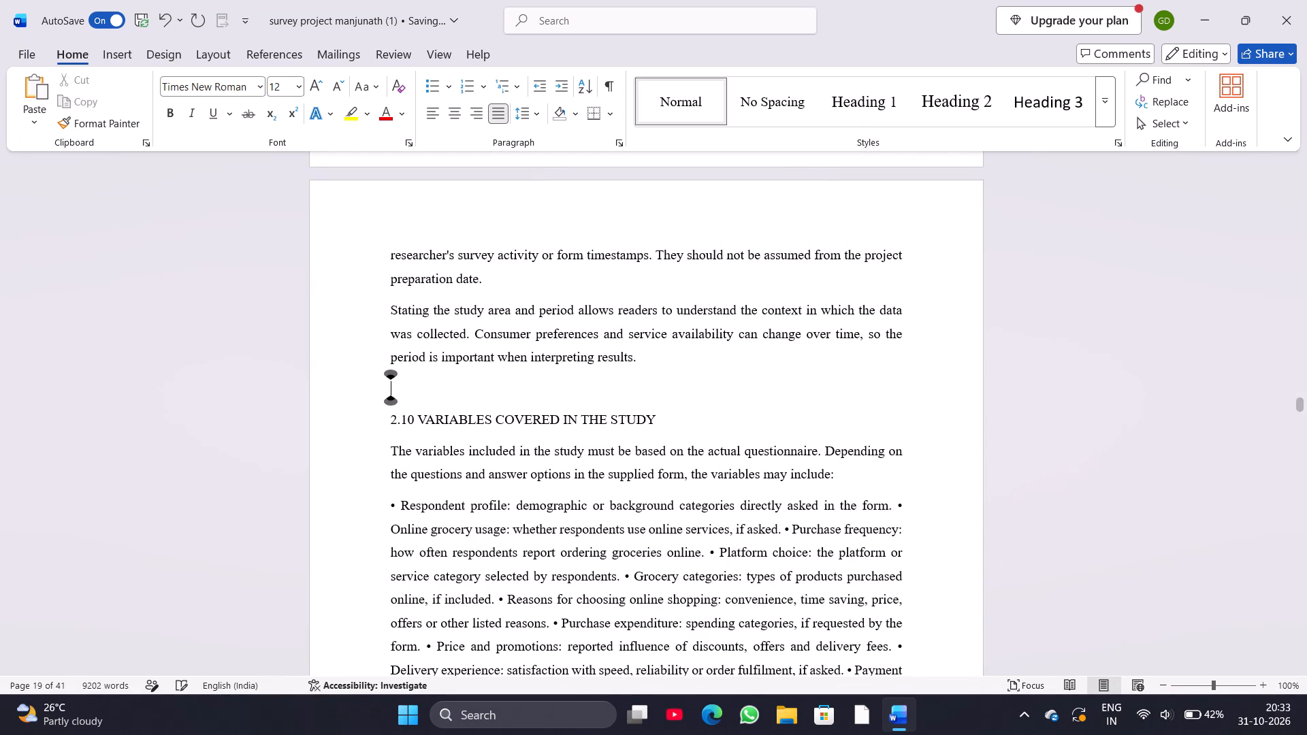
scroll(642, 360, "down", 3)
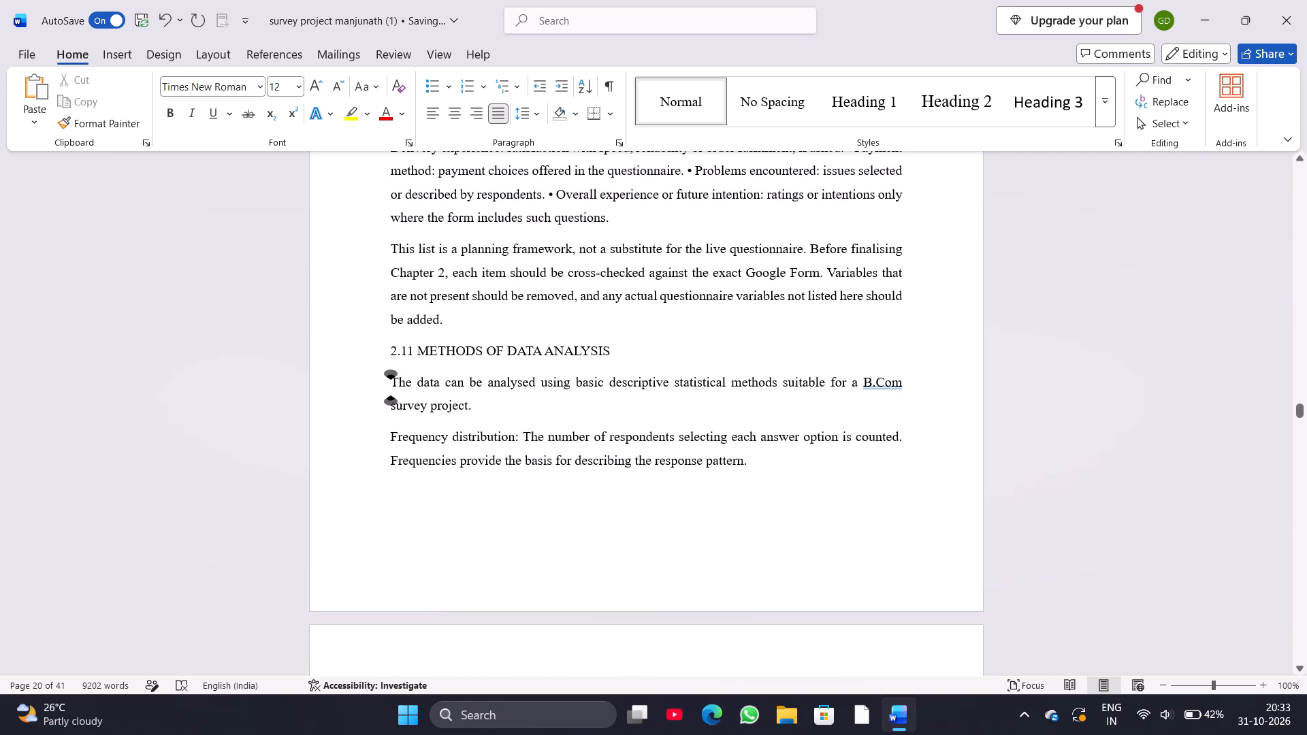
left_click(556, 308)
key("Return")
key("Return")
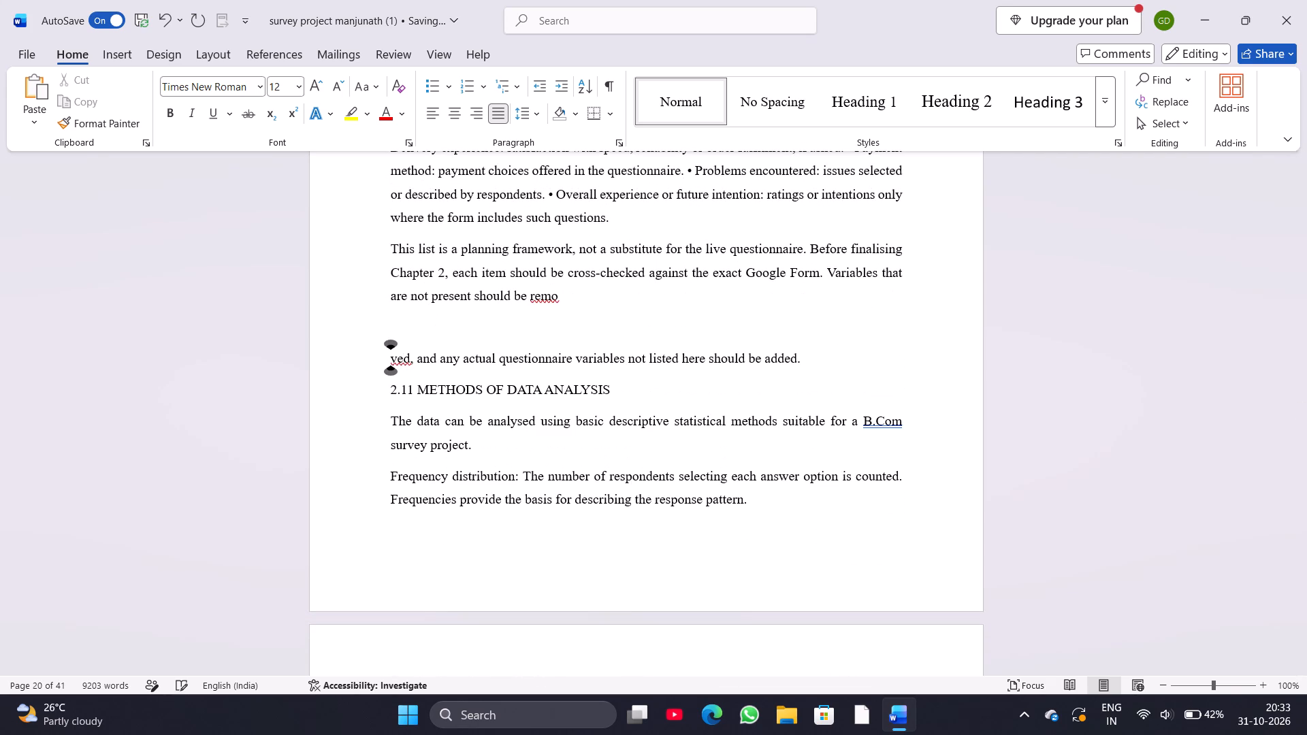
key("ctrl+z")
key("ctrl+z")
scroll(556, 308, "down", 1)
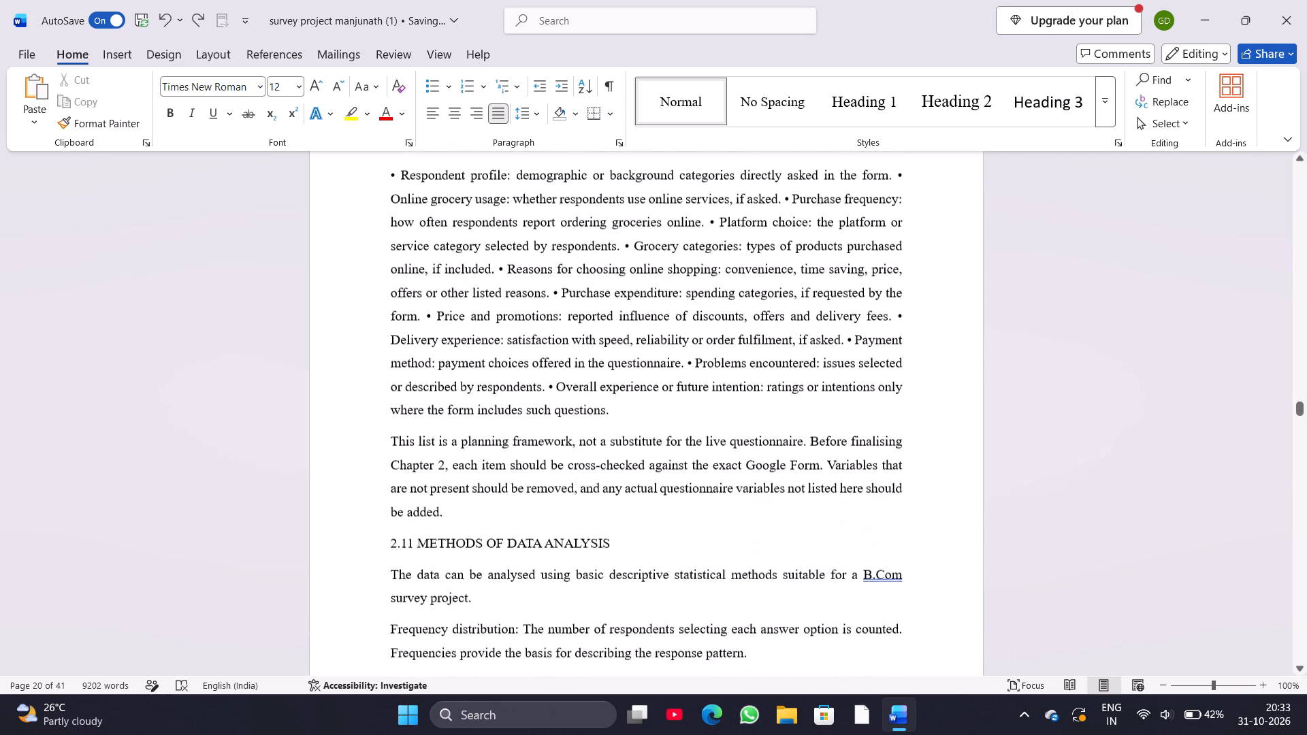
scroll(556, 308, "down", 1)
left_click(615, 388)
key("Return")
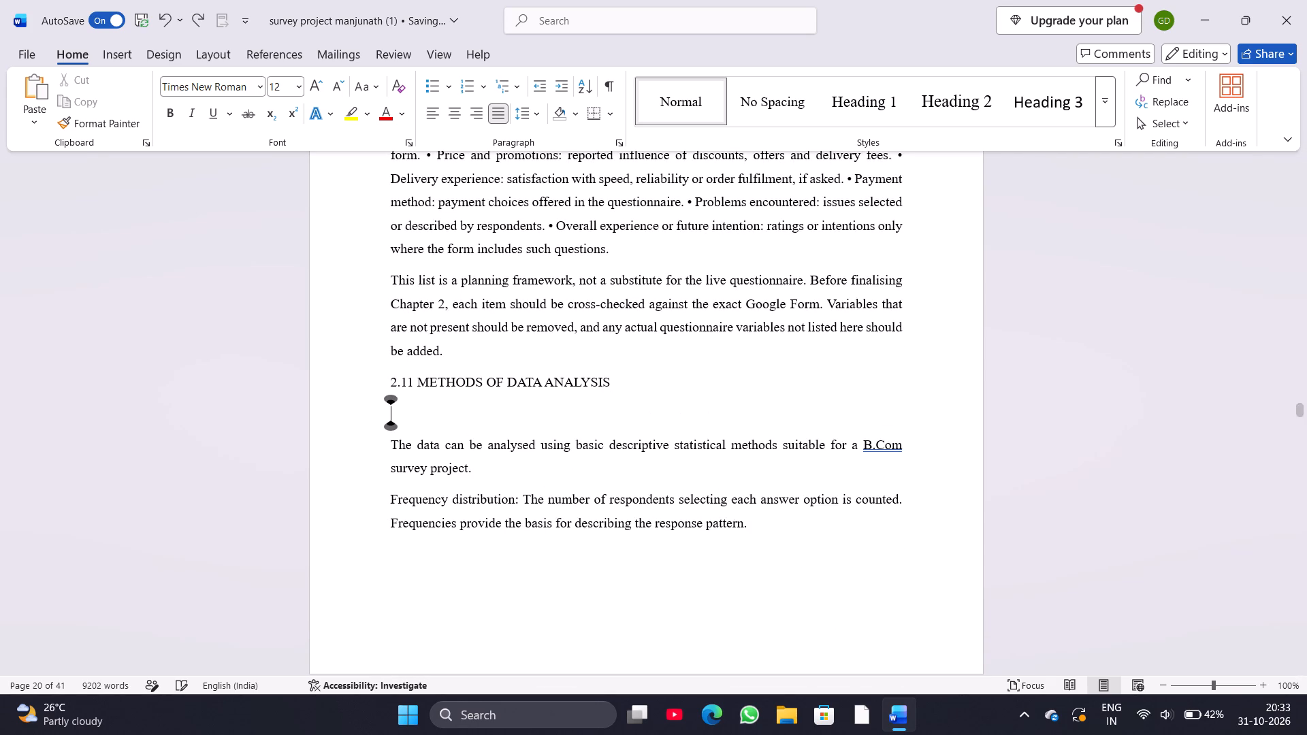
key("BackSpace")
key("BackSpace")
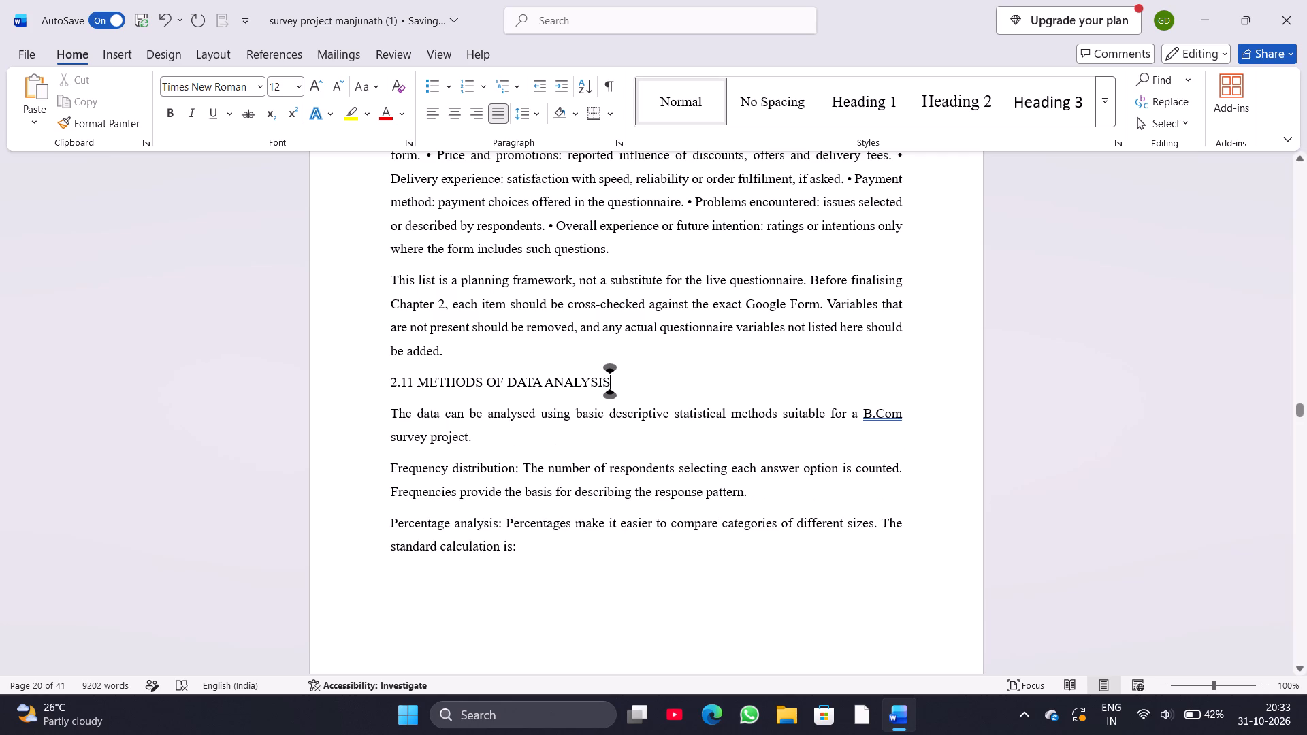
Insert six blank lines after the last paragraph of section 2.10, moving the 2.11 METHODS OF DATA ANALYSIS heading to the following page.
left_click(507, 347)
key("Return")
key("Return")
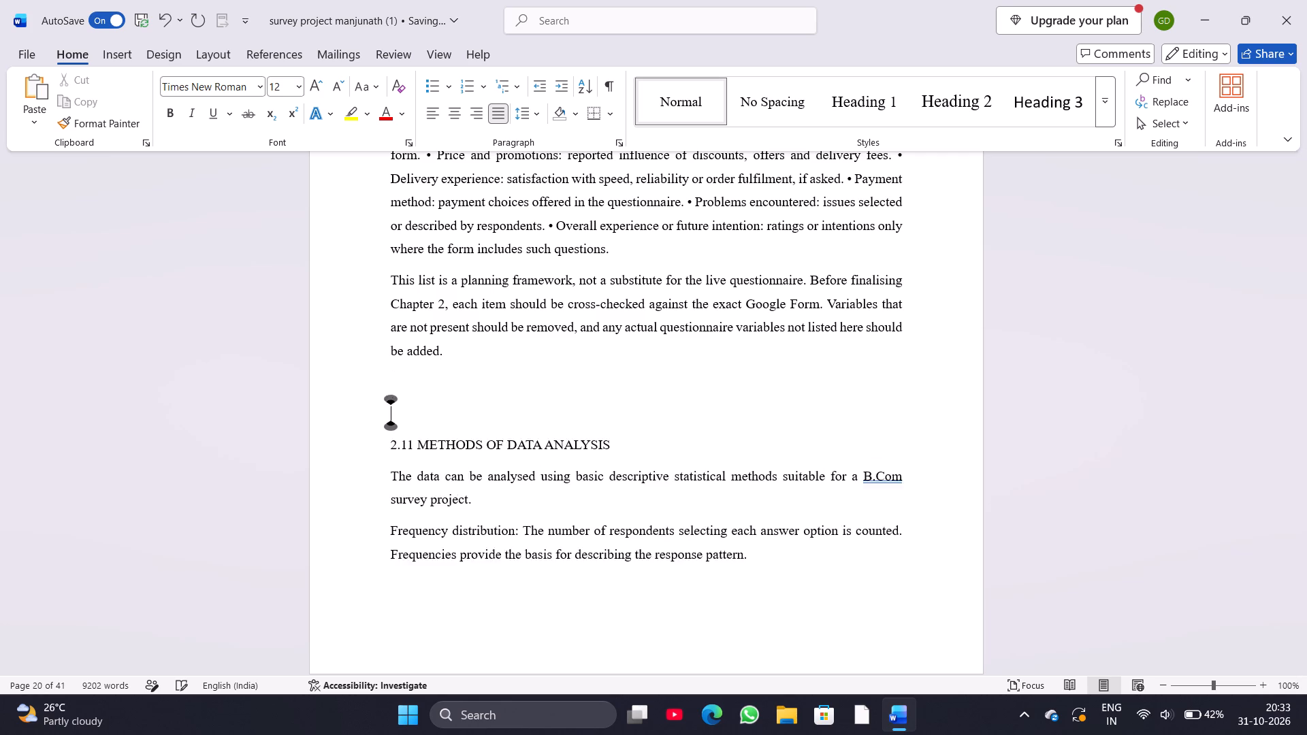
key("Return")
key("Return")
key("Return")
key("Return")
Apply the Normal style with 1.5 line spacing from the 2.12 ETHICAL CONSIDERATIONS heading through the References and Annexure paragraph ending Chapter 2.
scroll(507, 347, "down", 2)
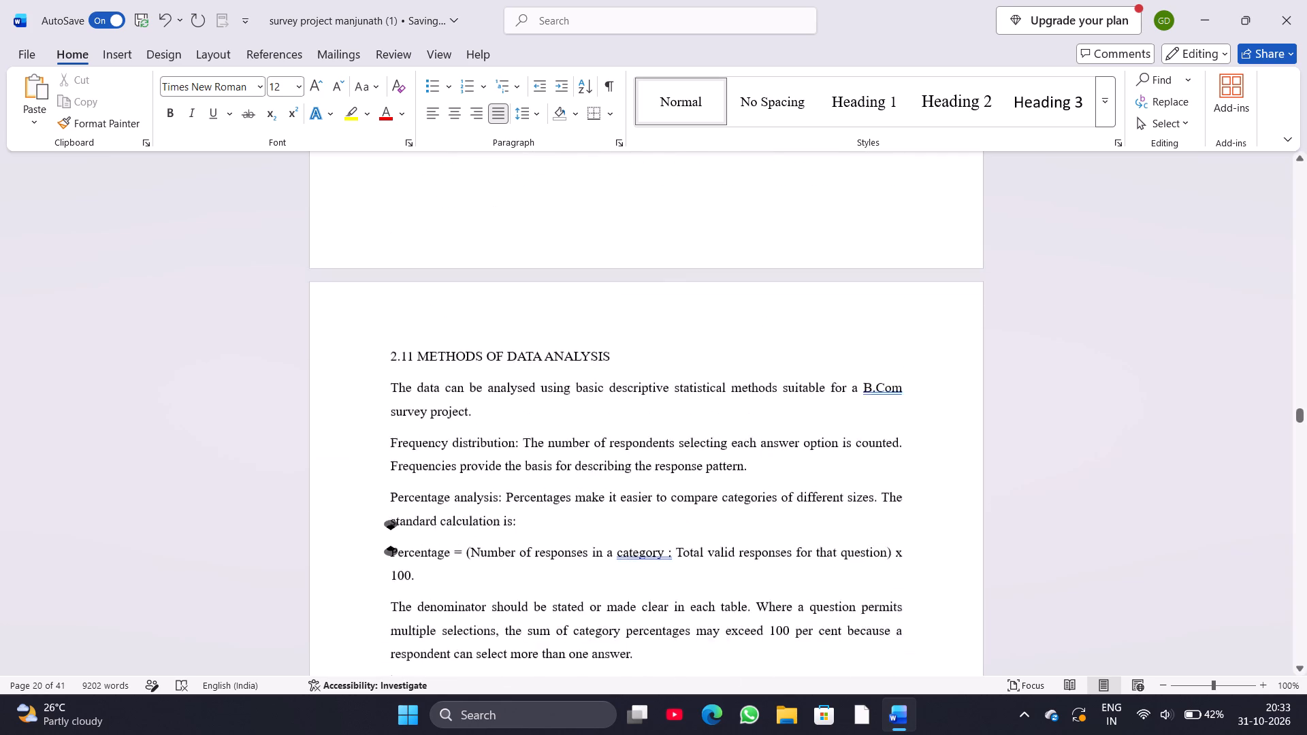
scroll(507, 347, "down", 2)
scroll(507, 347, "up", 2)
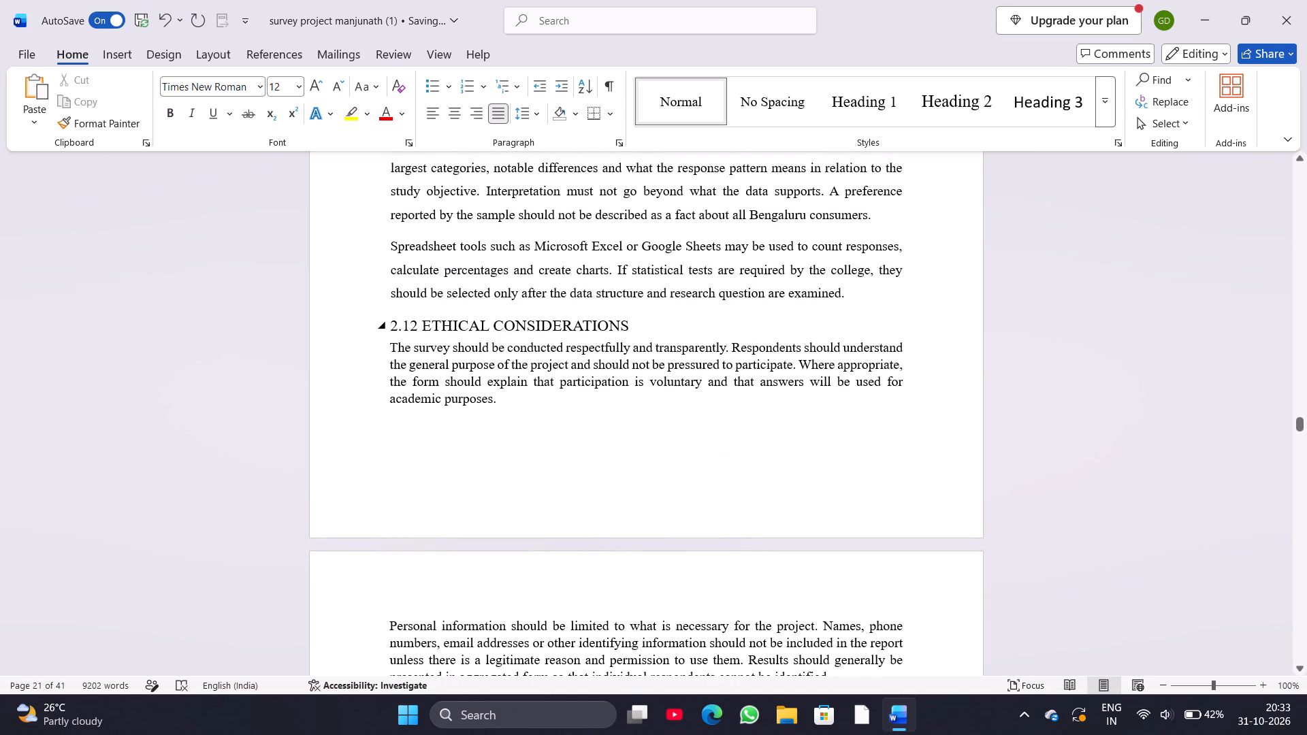
left_click_drag(393, 324, 670, 734)
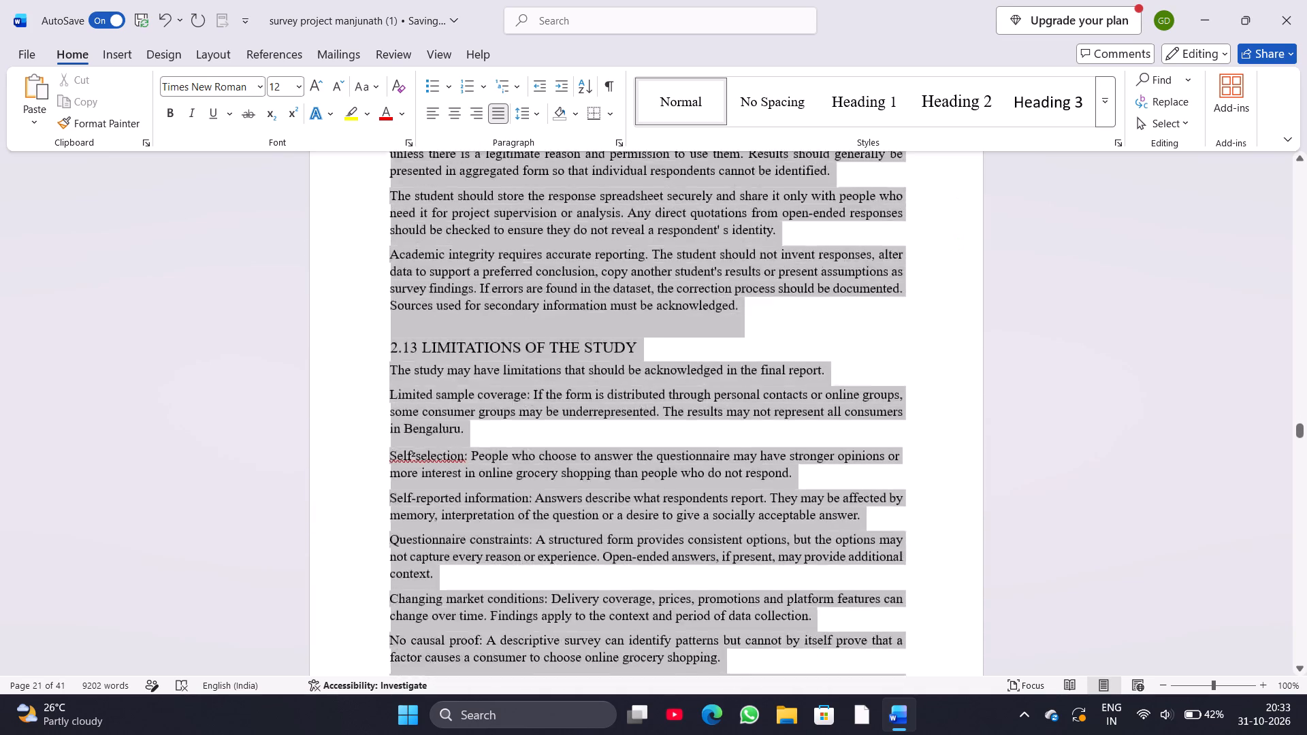
left_click_drag(670, 734, 605, 415)
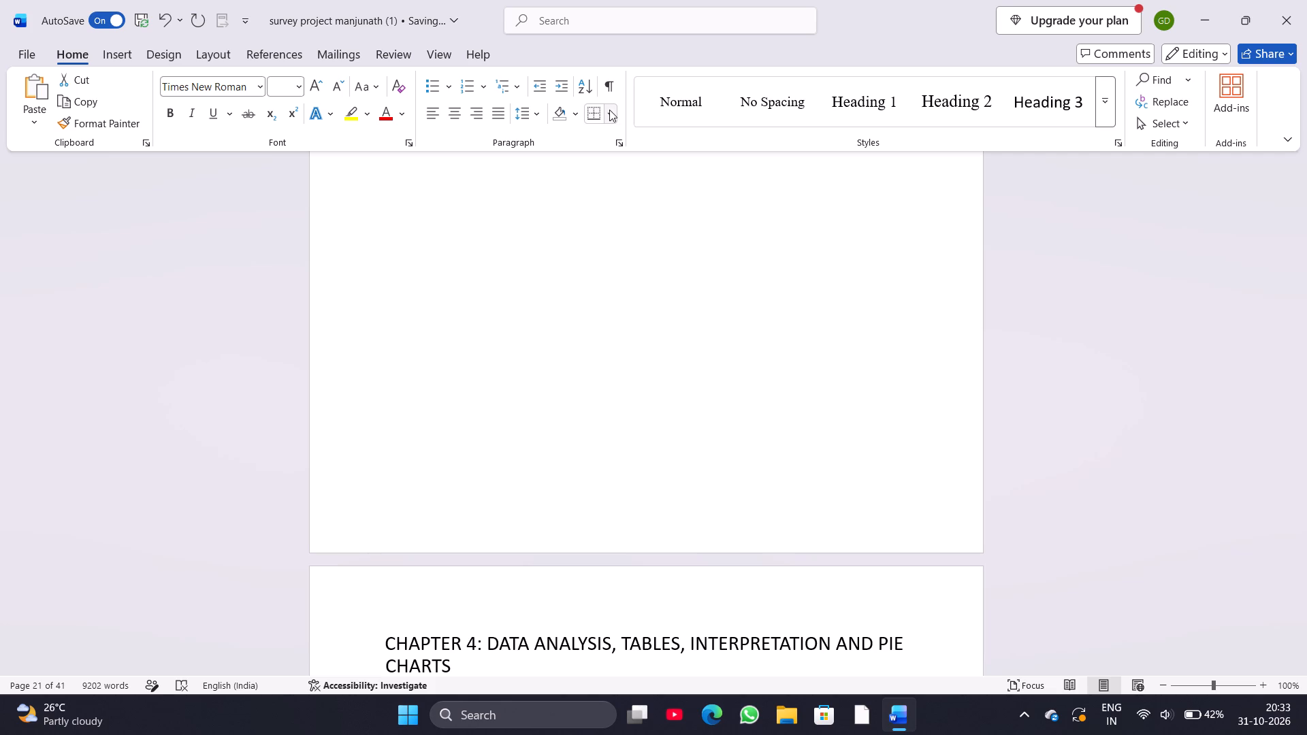
left_click(657, 107)
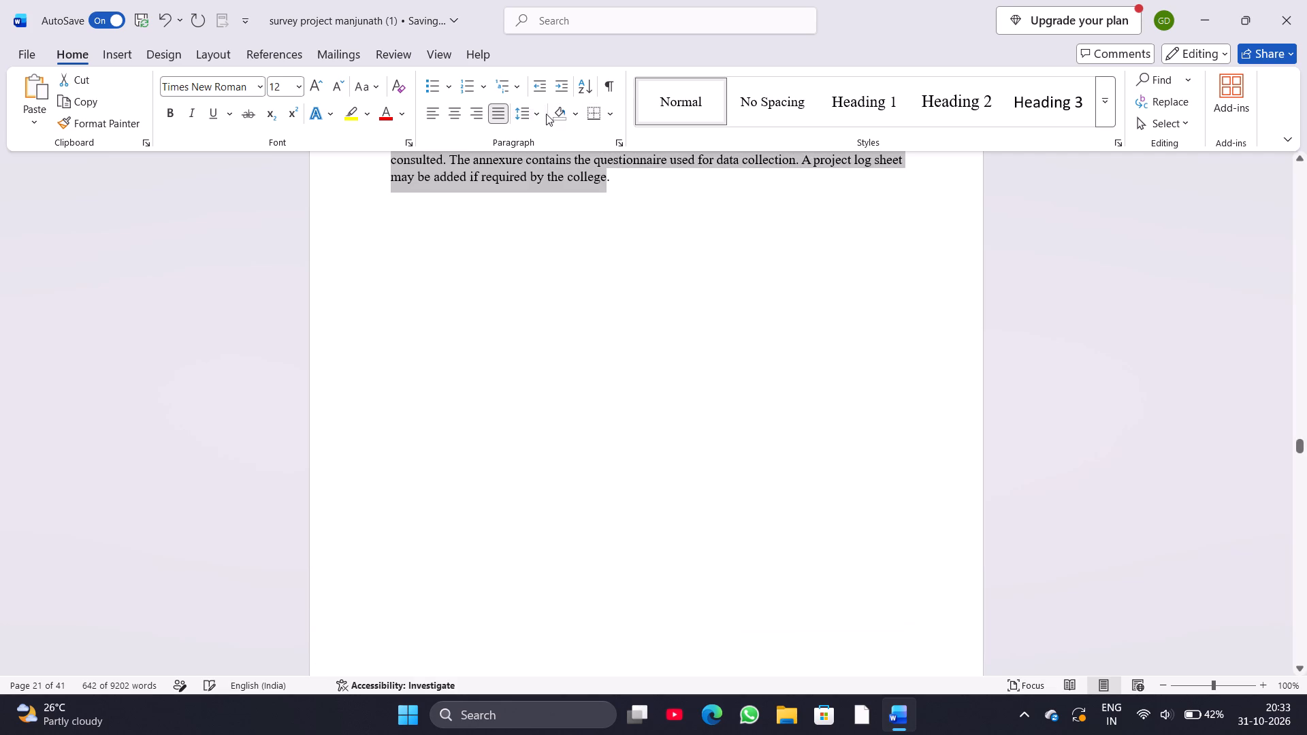
left_click(538, 114)
left_click(528, 191)
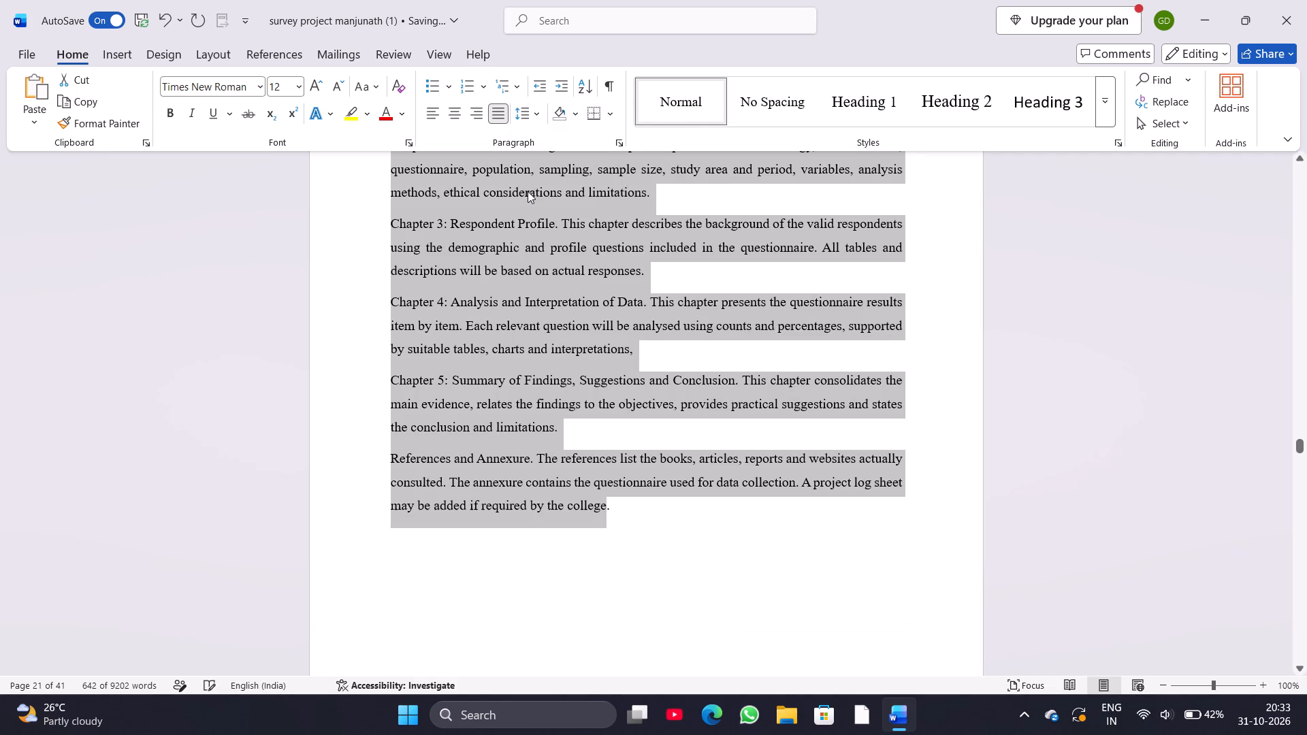
Insert a blank line after the last paragraph of section 2.9, above the 2.10 VARIABLES COVERED IN THE STUDY heading.
scroll(523, 293, "up", 7)
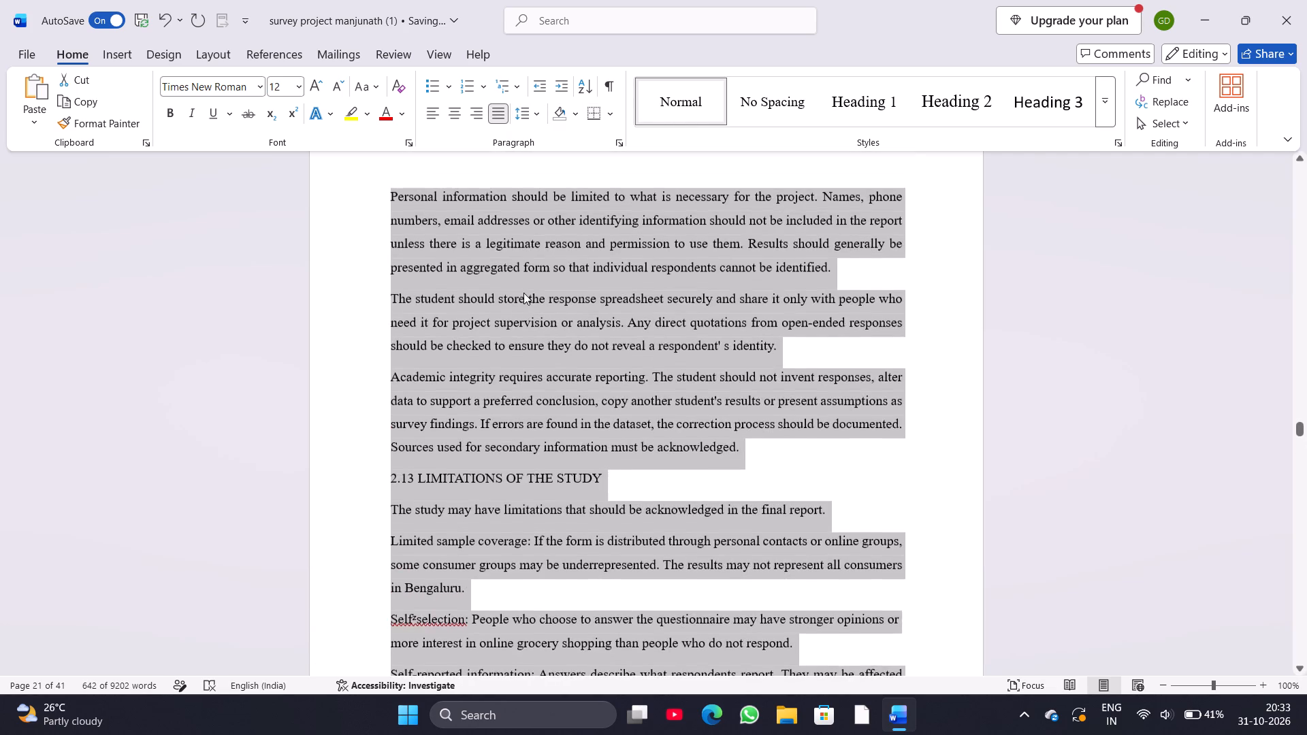
scroll(523, 293, "up", 14)
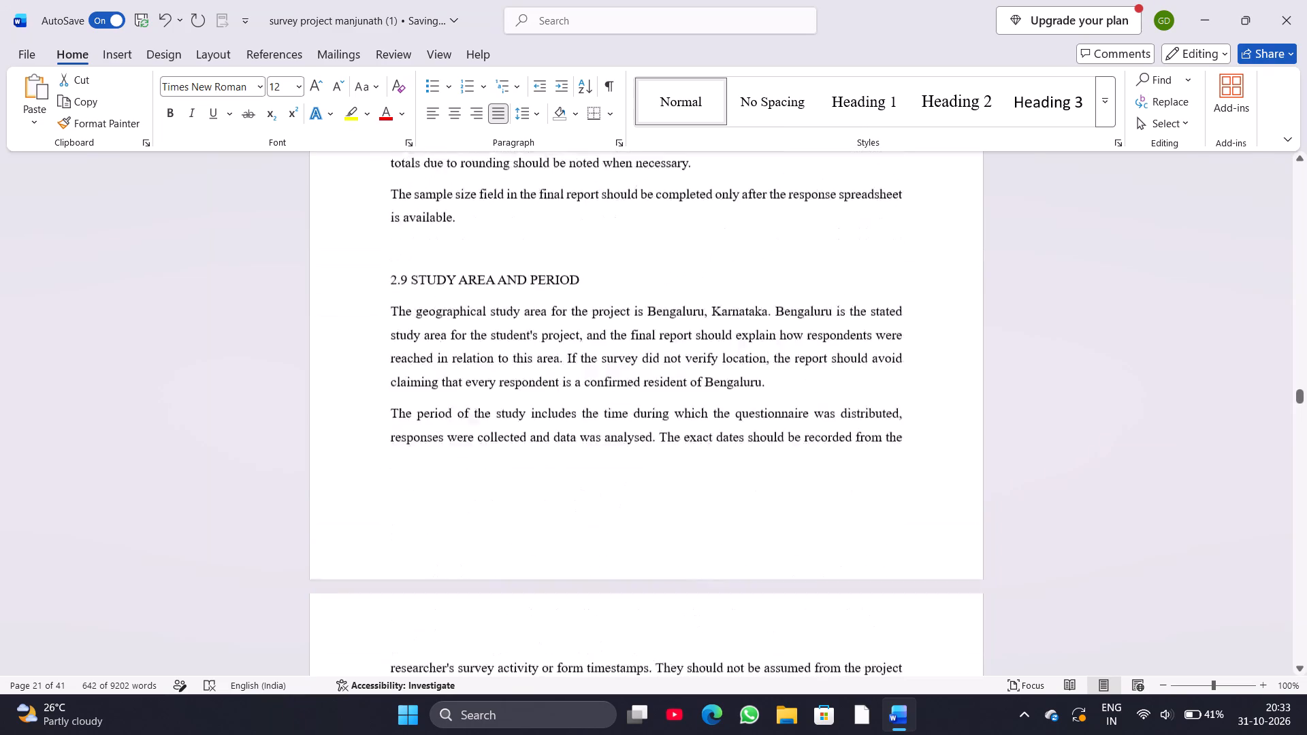
scroll(523, 293, "up", 5)
scroll(523, 293, "down", 1)
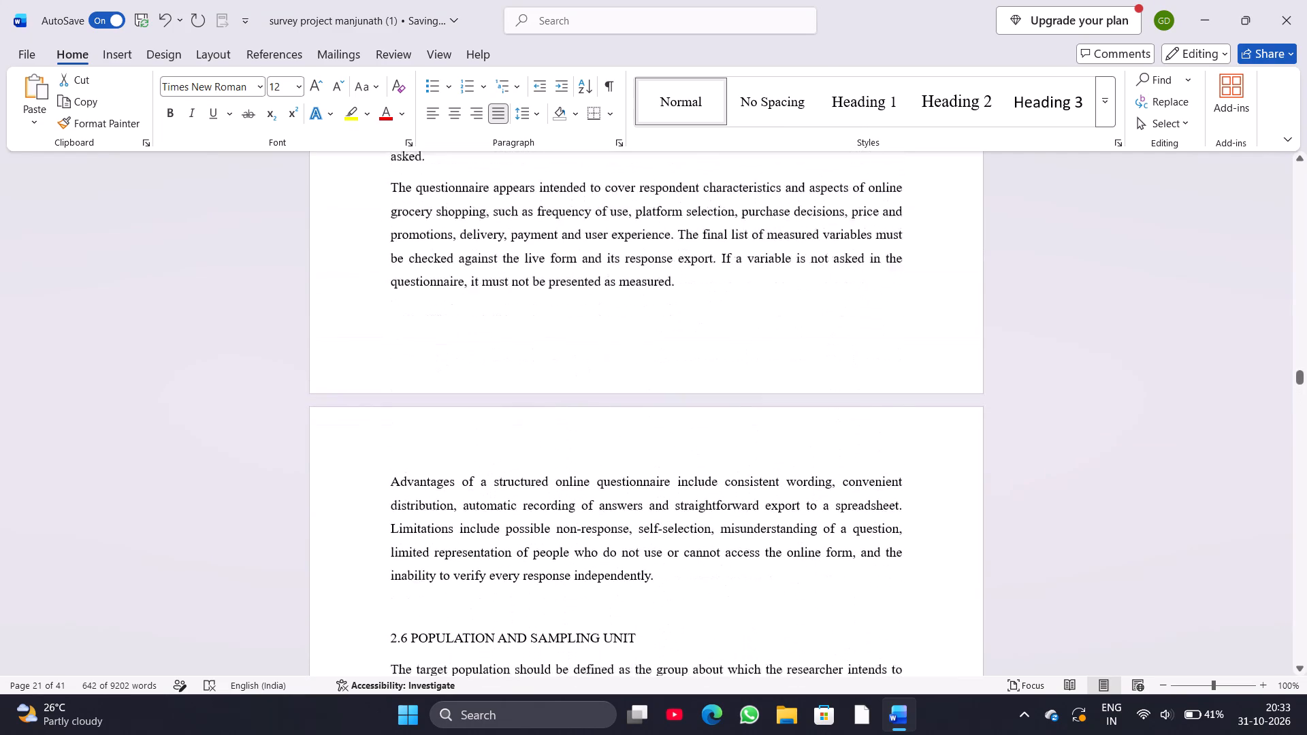
scroll(523, 293, "down", 6)
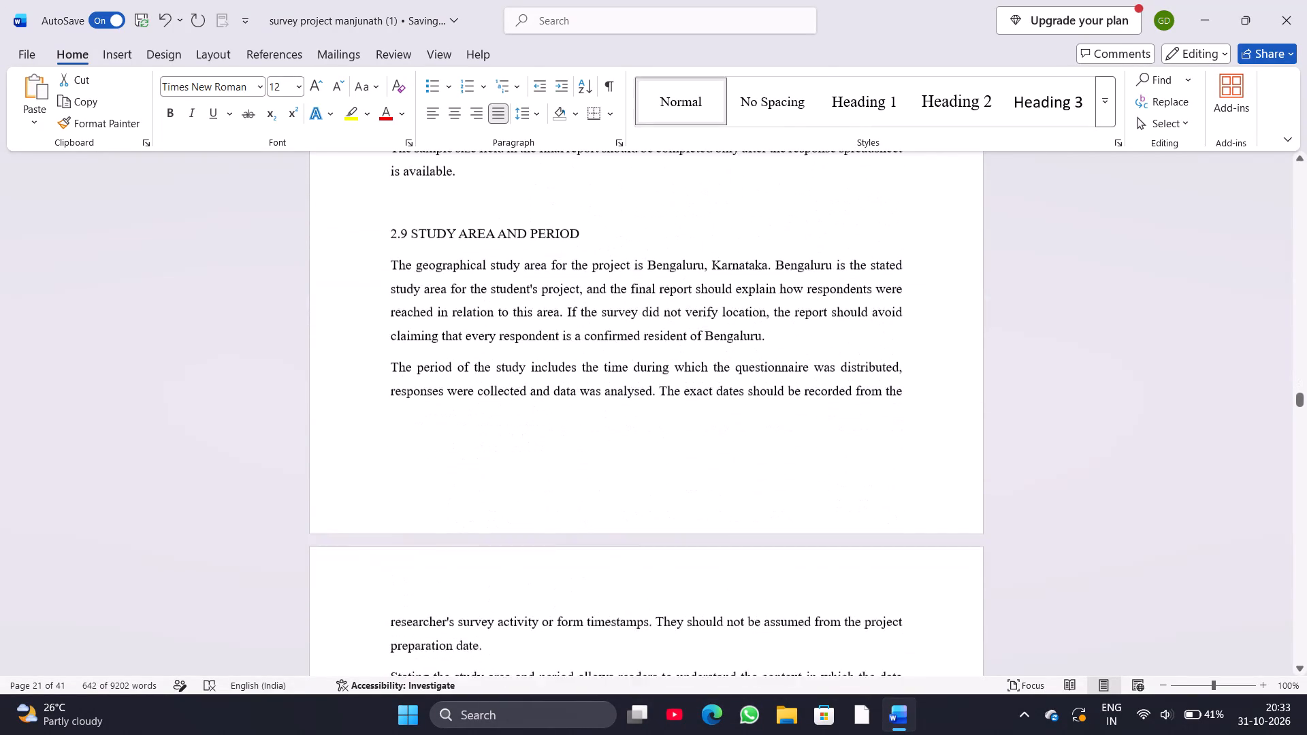
scroll(523, 293, "down", 2)
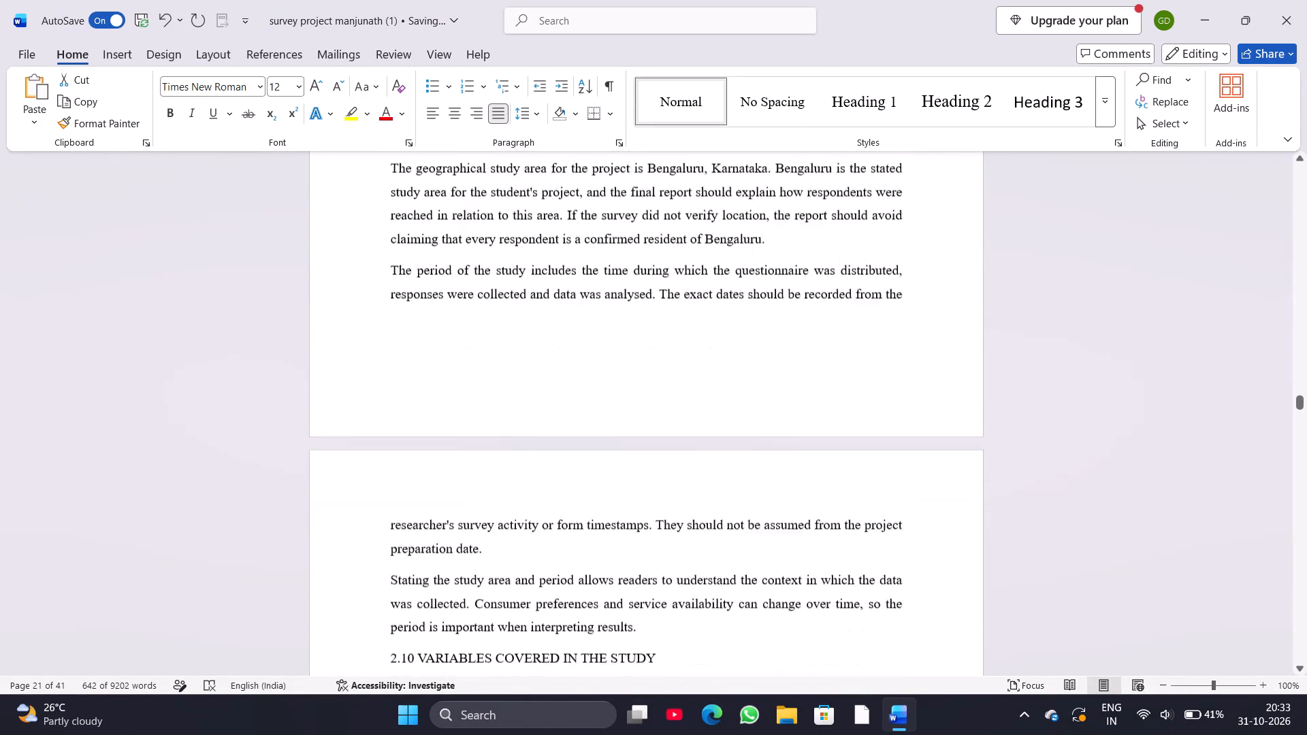
scroll(523, 293, "down", 2)
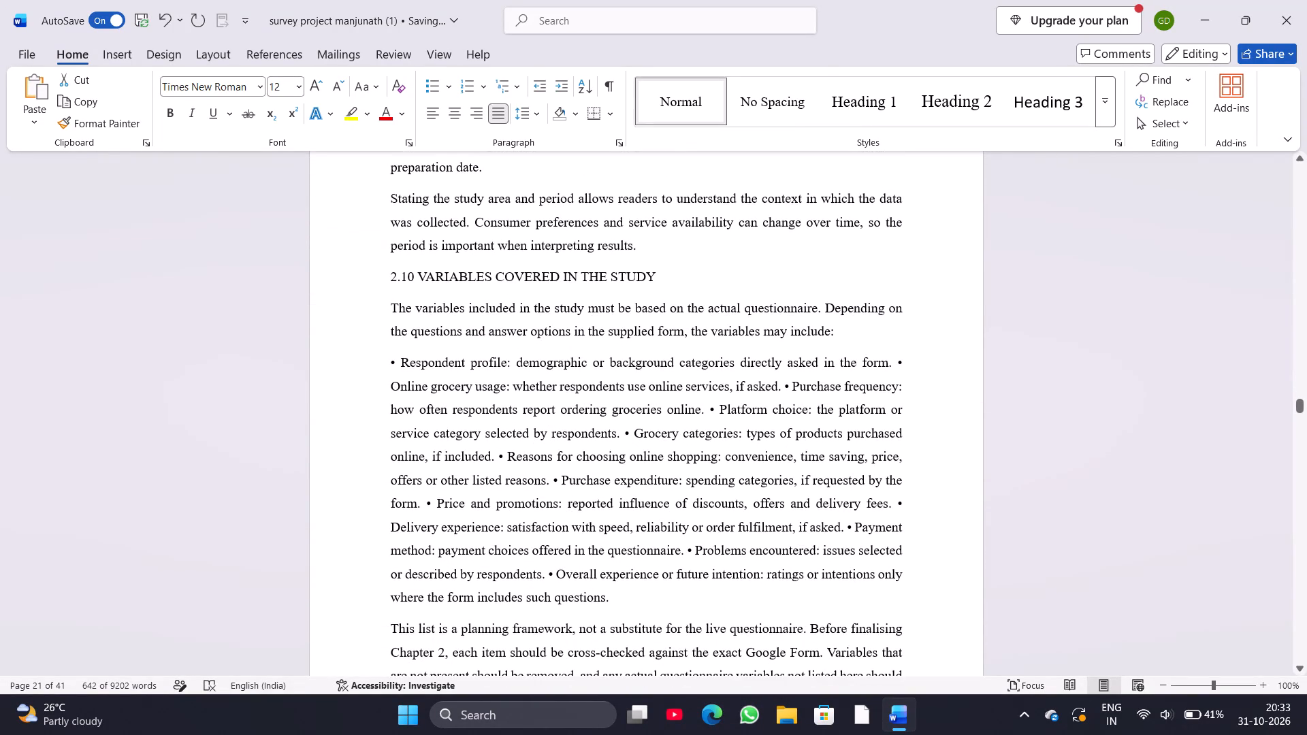
left_click(639, 245)
key("Return")
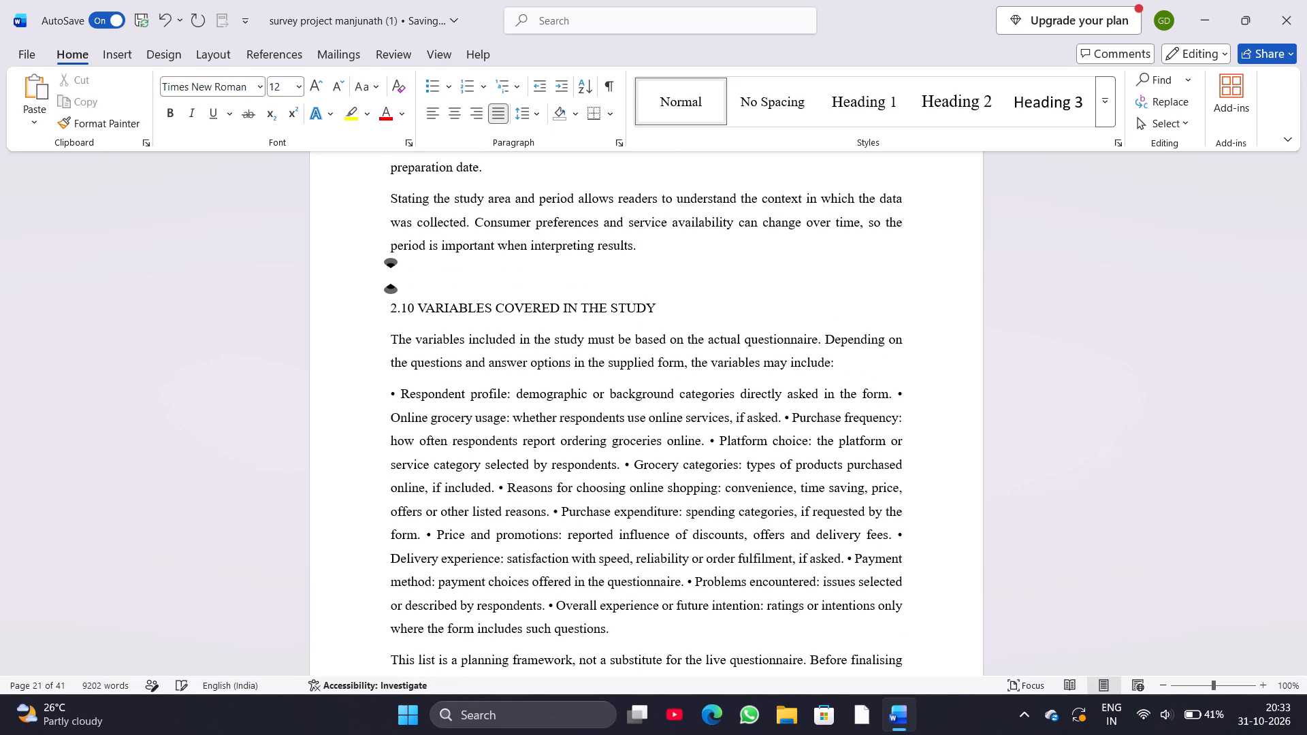
Delete the whole 2.10 VARIABLES COVERED IN THE STUDY section, including its heading, number and all paragraphs.
scroll(639, 245, "down", 4)
scroll(639, 245, "up", 1)
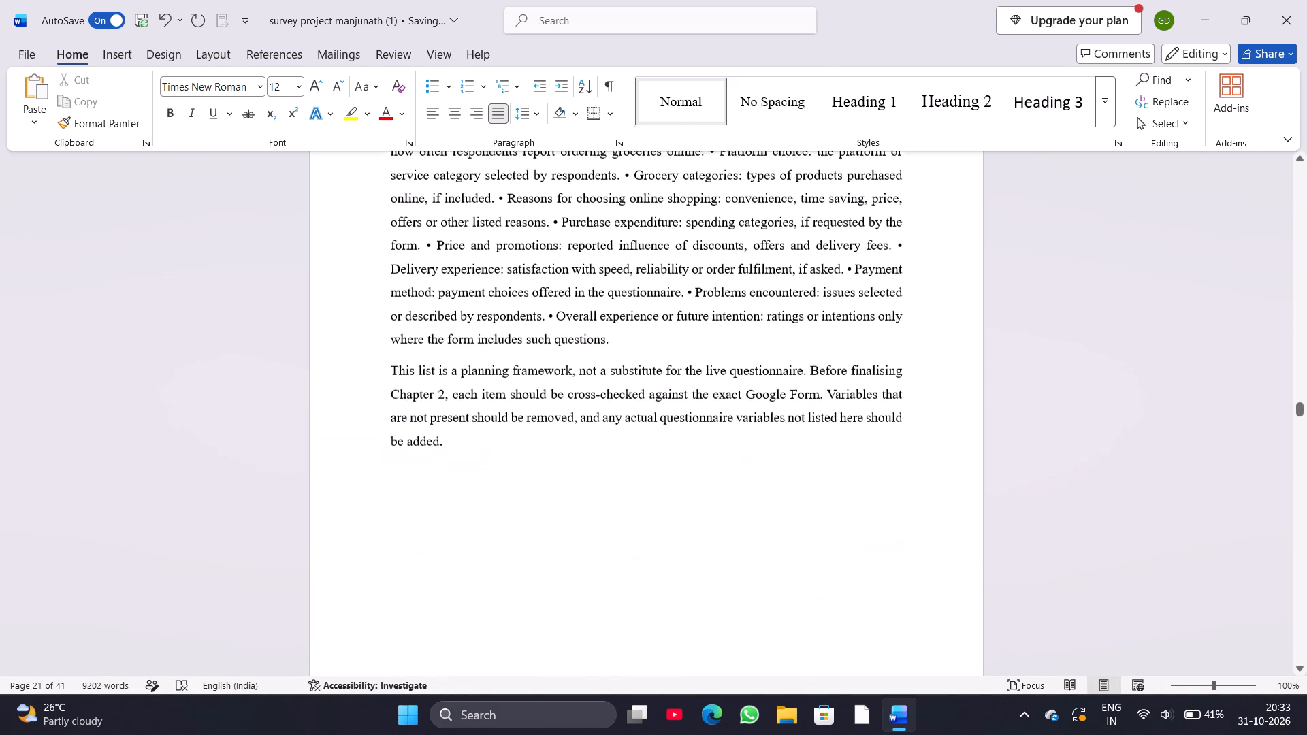
scroll(639, 245, "up", 1)
scroll(559, 315, "up", 1)
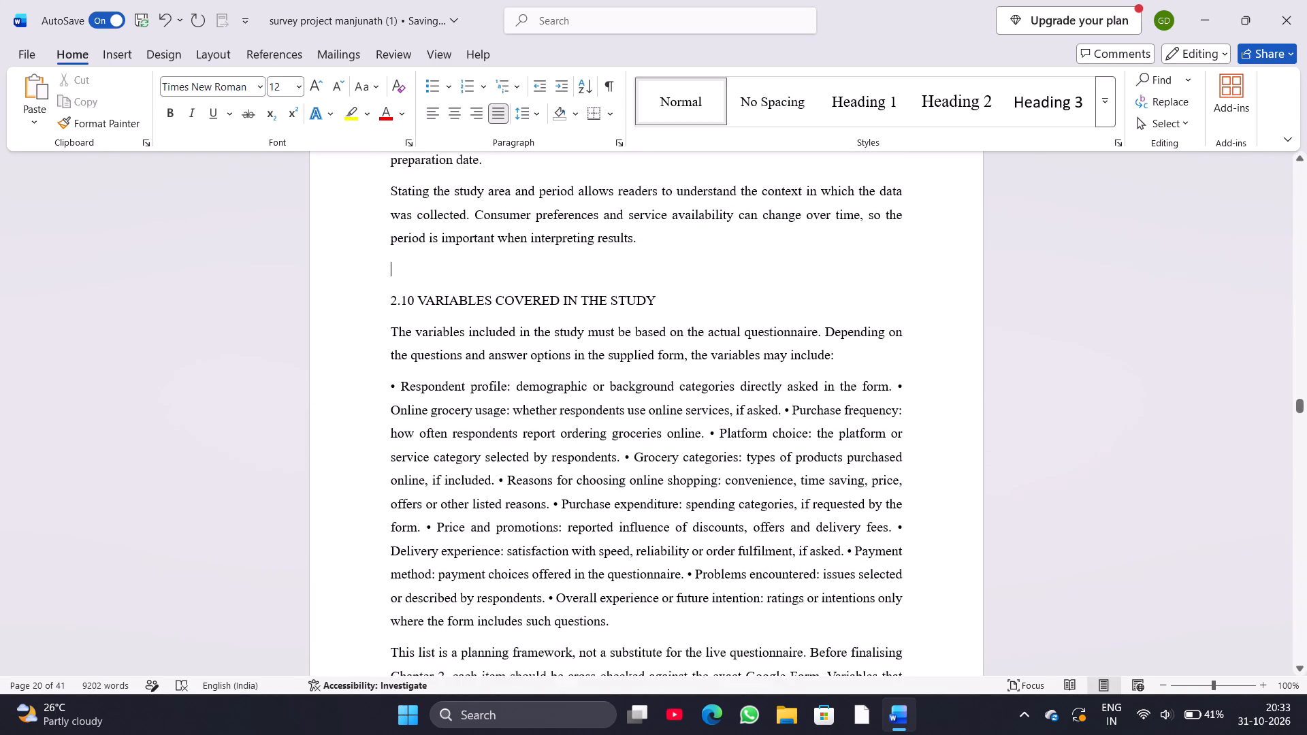
scroll(559, 315, "up", 1)
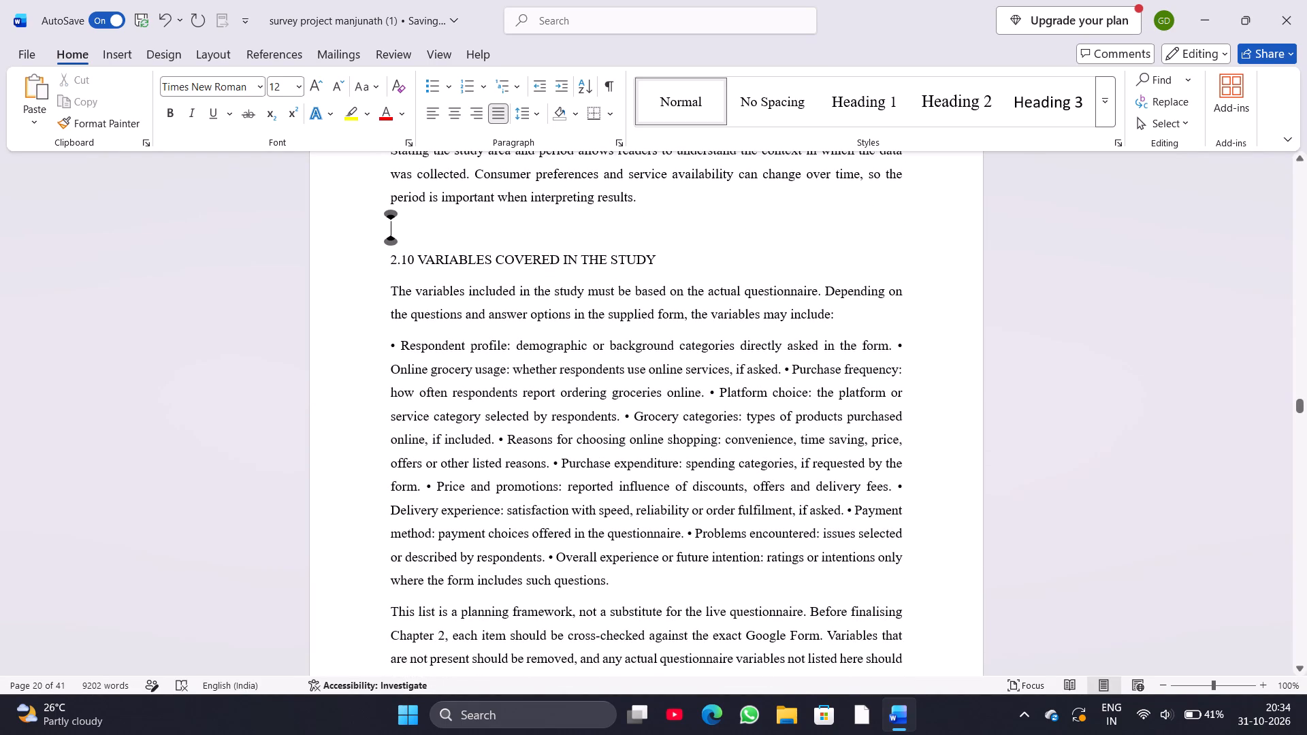
left_click_drag(421, 252, 723, 540)
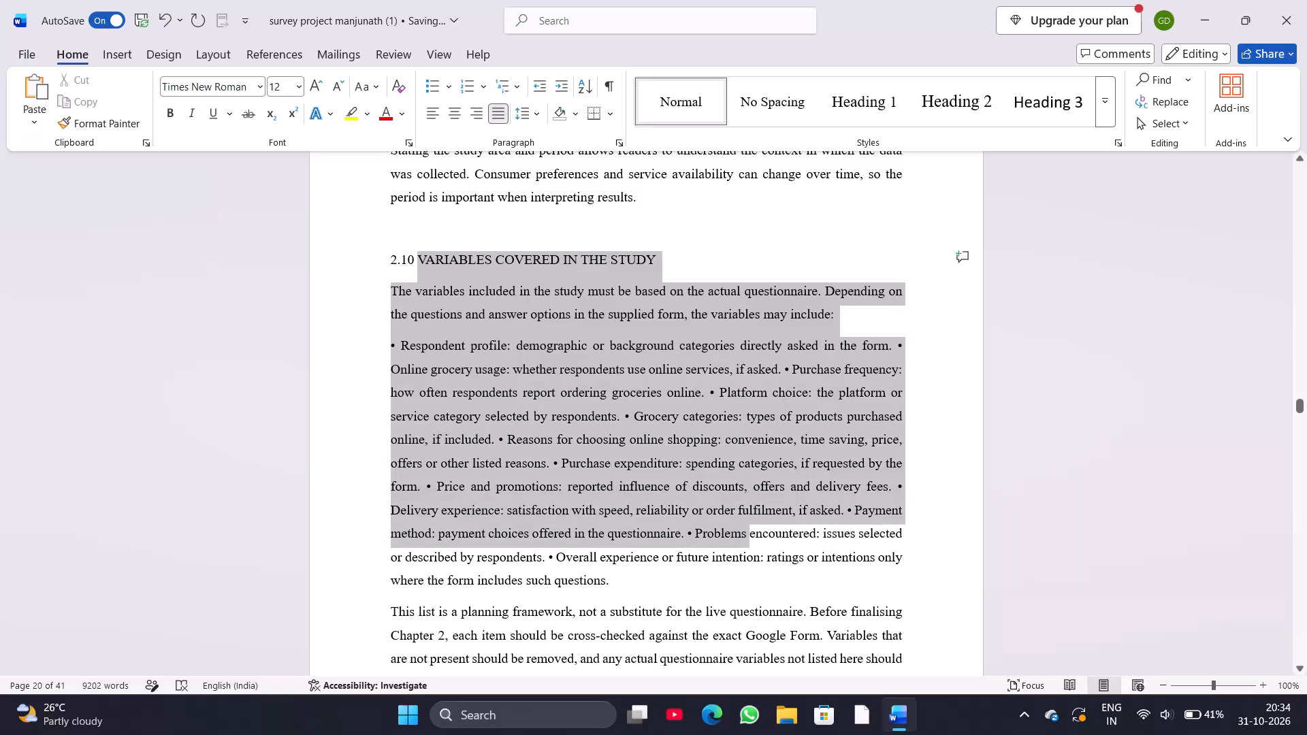
left_click_drag(723, 540, 677, 343)
key("Delete")
scroll(677, 343, "up", 1)
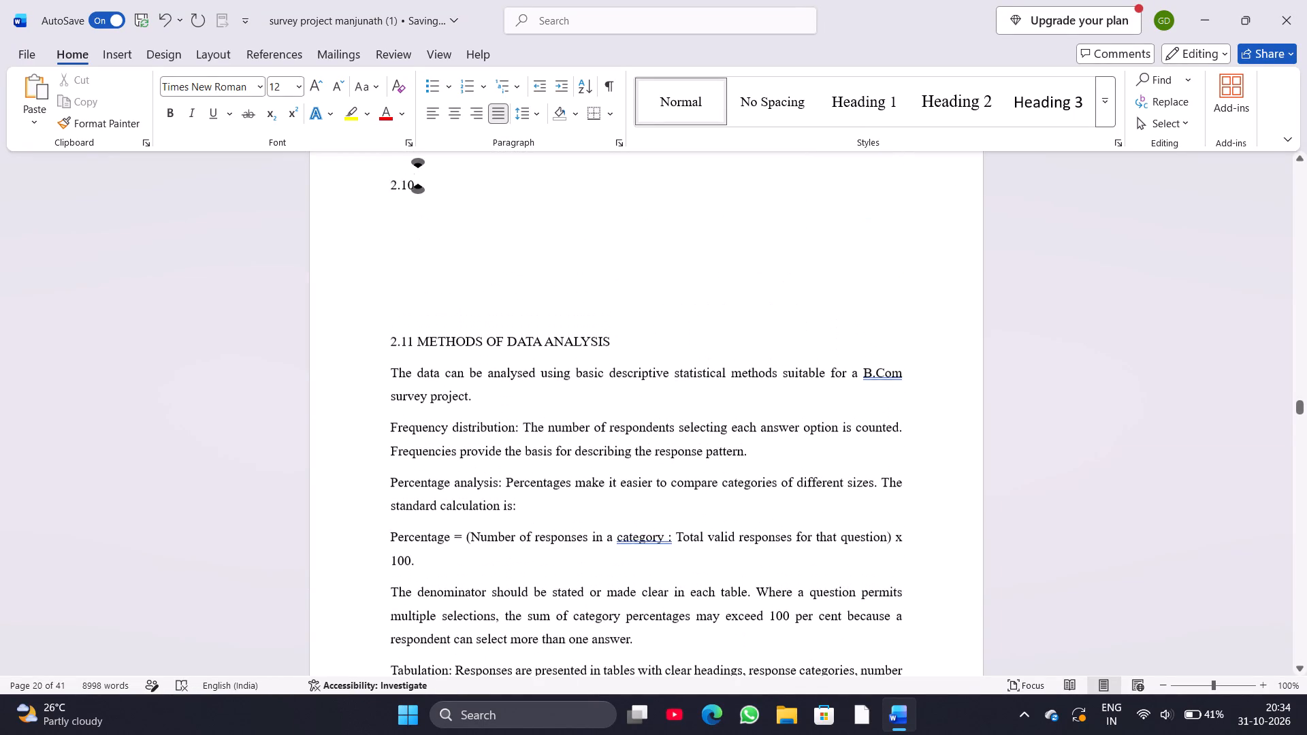
scroll(677, 343, "up", 1)
key("BackSpace")
key("BackSpace")
key("BackSpace")
key("BackSpace")
key("BackSpace")
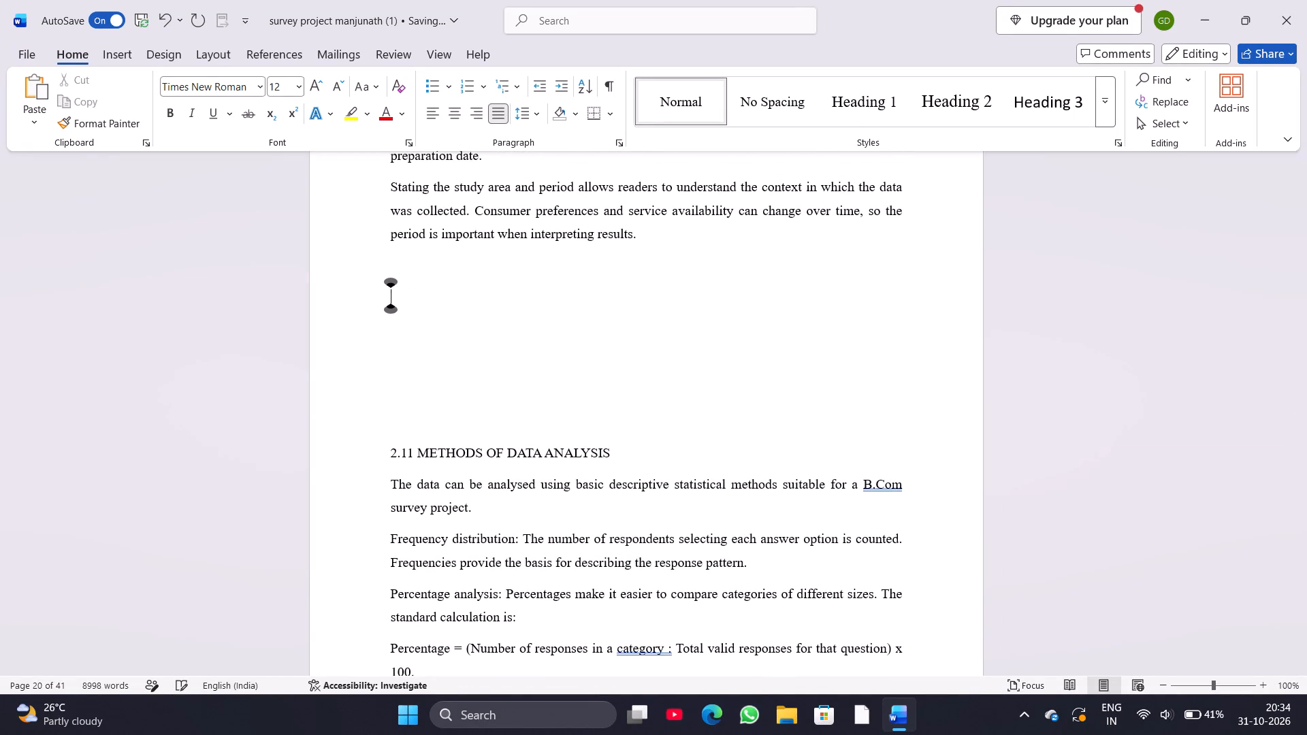
key("BackSpace")
Renumber the METHODS OF DATA ANALYSIS heading as 2.10.
left_click(412, 456)
key("BackSpace")
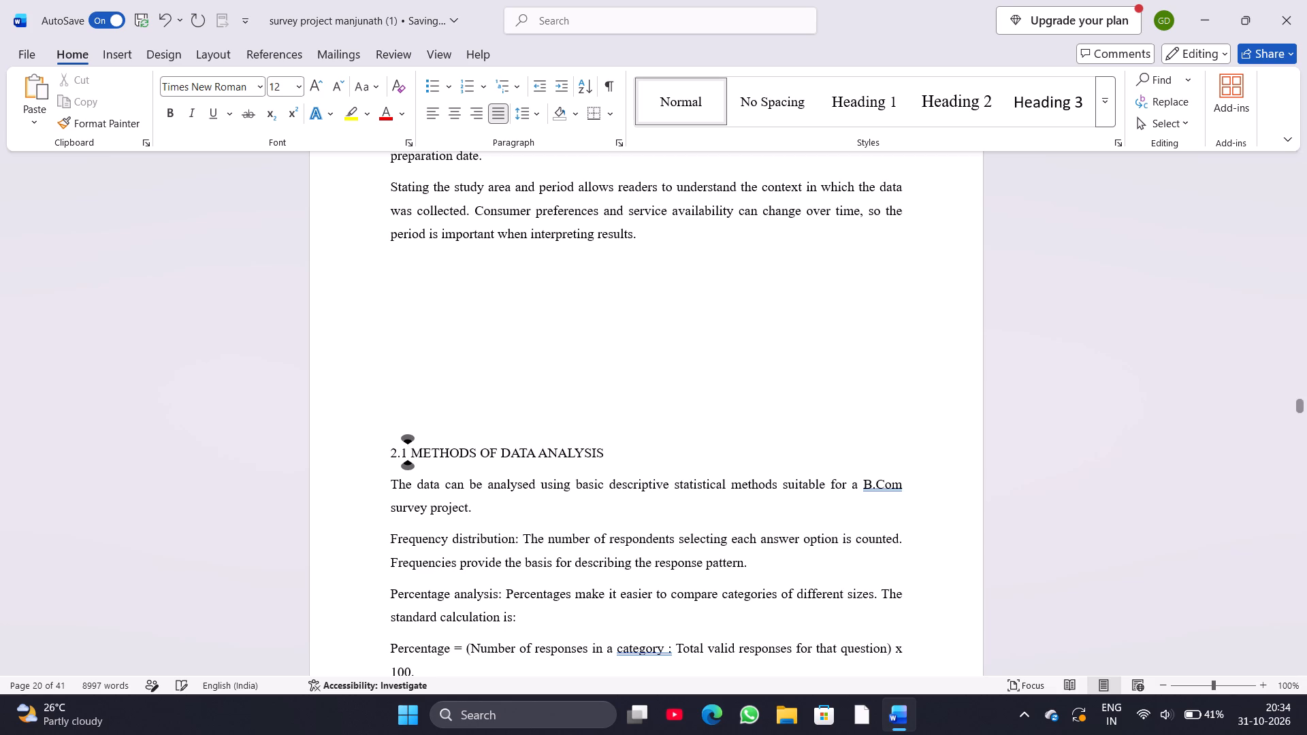
key("0")
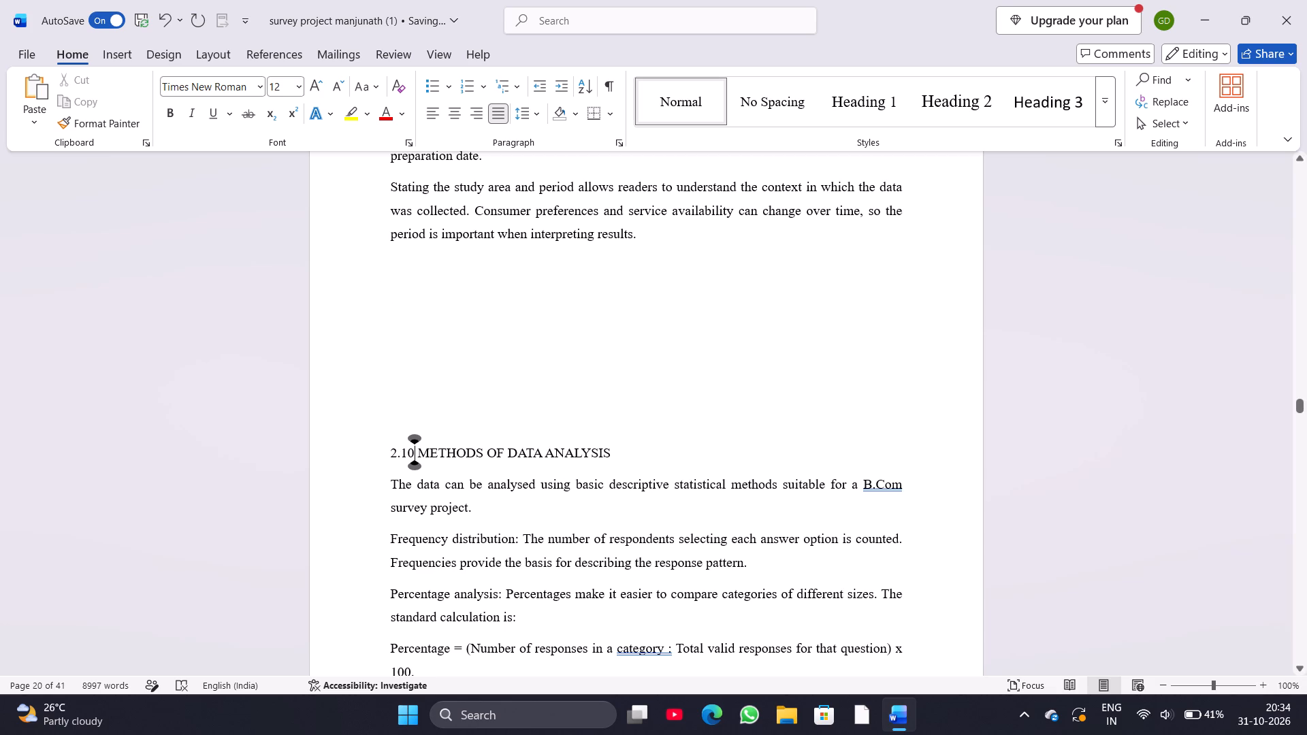
Remove the surplus blank lines above the 2.10 METHODS OF DATA ANALYSIS heading, leaving one after section 2.9.
left_click(388, 454)
key("Return")
key("BackSpace")
key("BackSpace")
key("BackSpace")
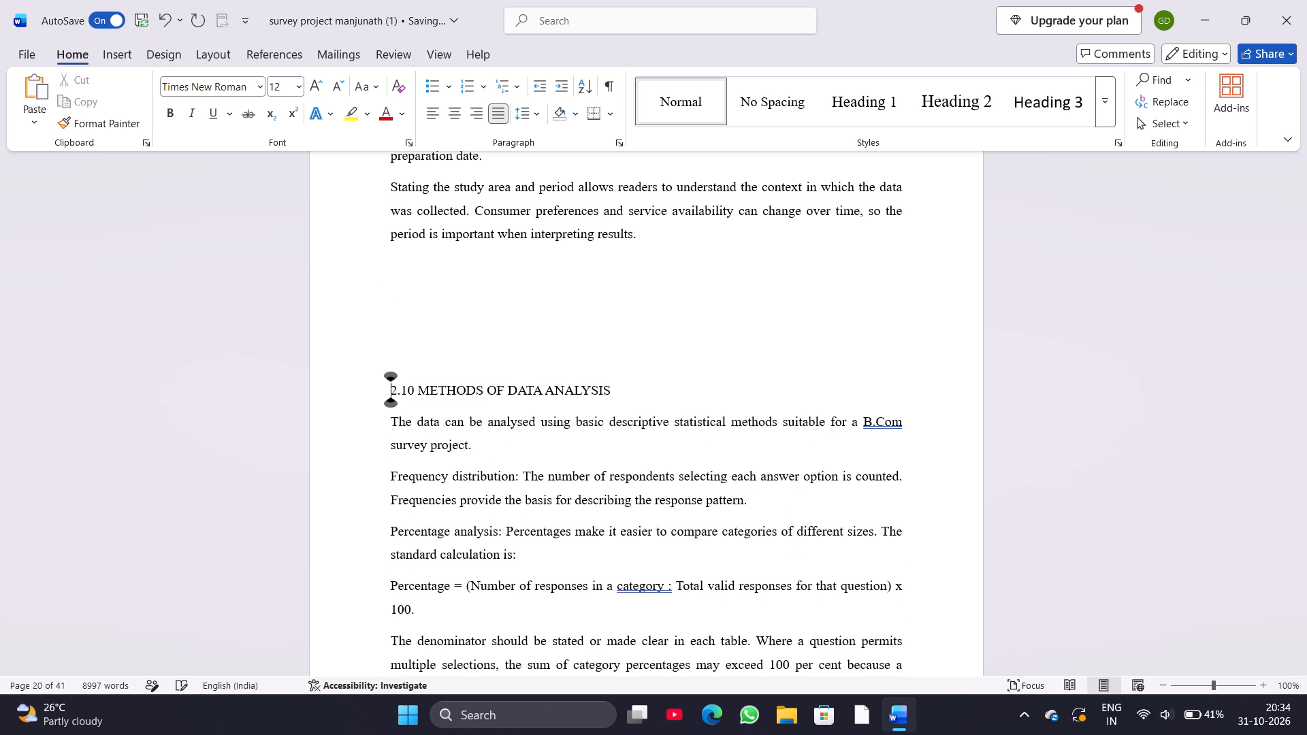
key("BackSpace")
key("BackSpace")
scroll(388, 454, "up", 2)
key("BackSpace")
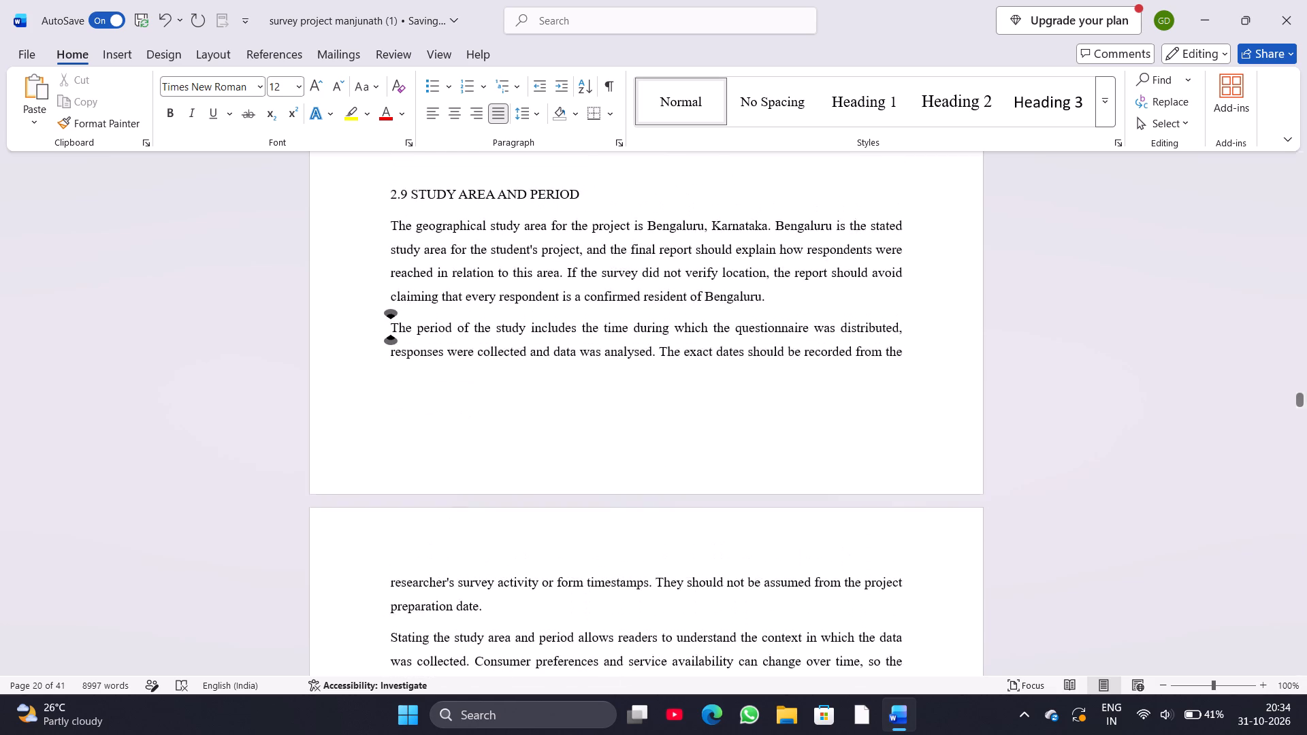
scroll(388, 454, "down", 2)
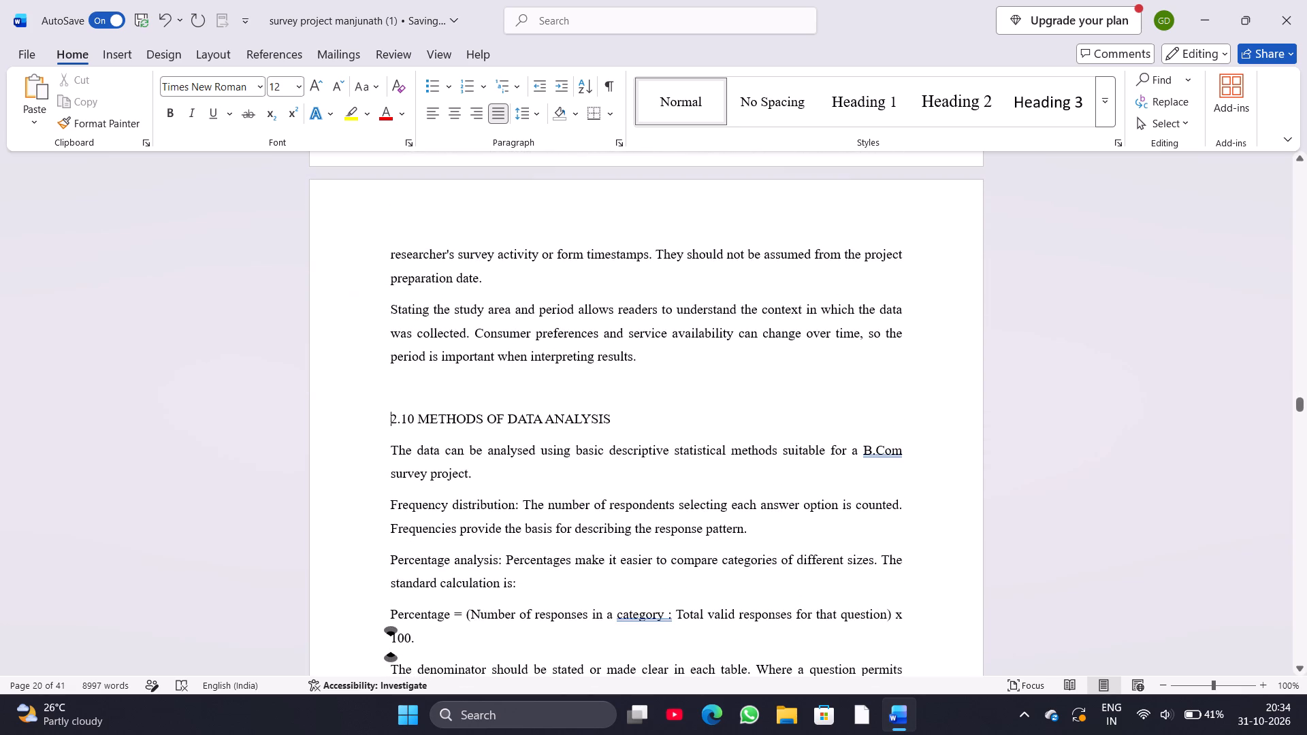
scroll(459, 451, "down", 2)
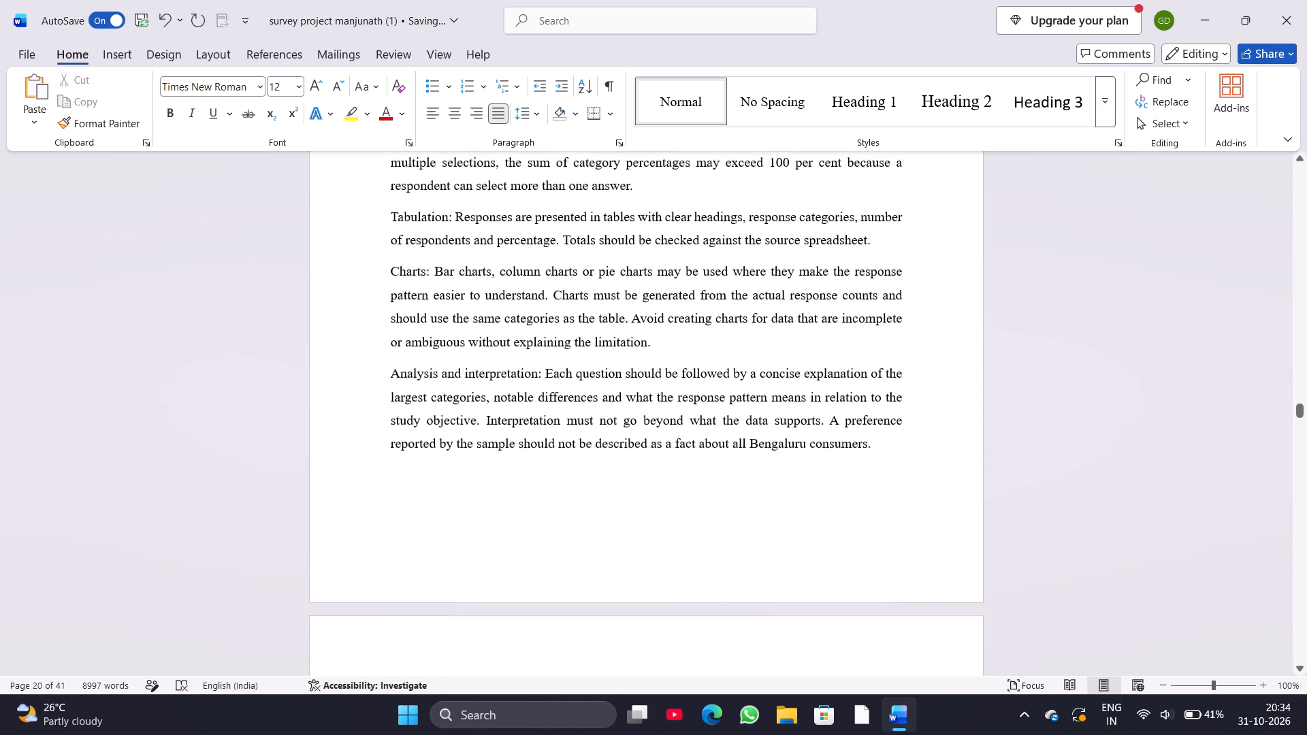
scroll(459, 451, "down", 3)
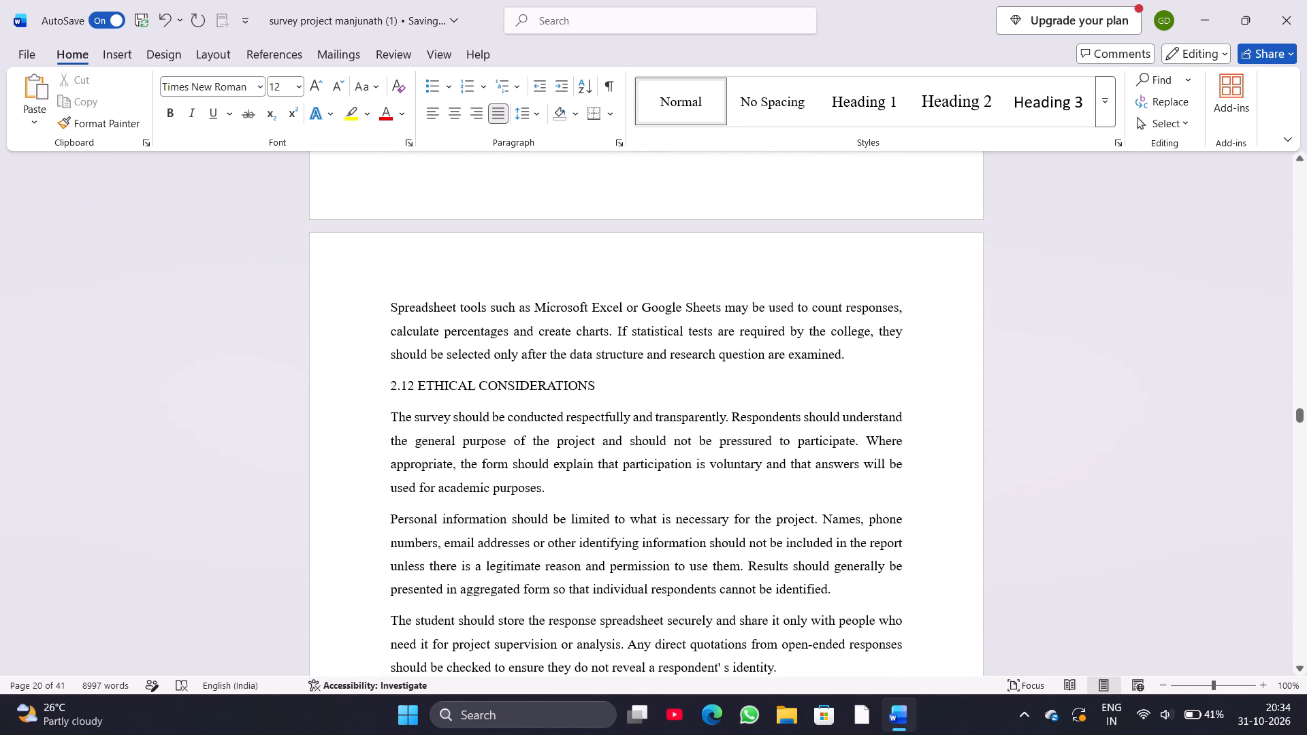
Insert a blank line above each of the 2.12 ETHICAL CONSIDERATIONS, 2.13 LIMITATIONS OF THE STUDY and 2.14 PROPOSED CHAPTER SCHEME headings.
left_click(856, 348)
key("Return")
scroll(856, 348, "down", 3)
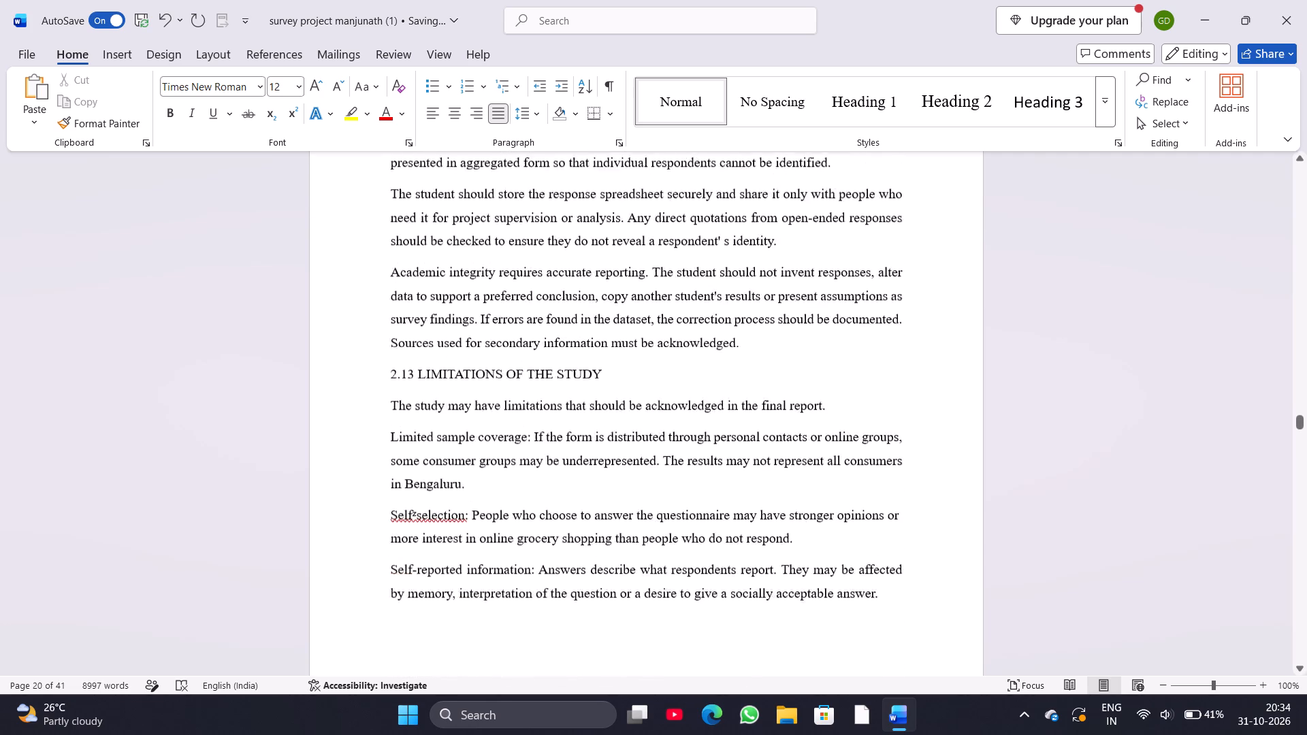
scroll(858, 348, "down", 1)
left_click(767, 233)
key("Return")
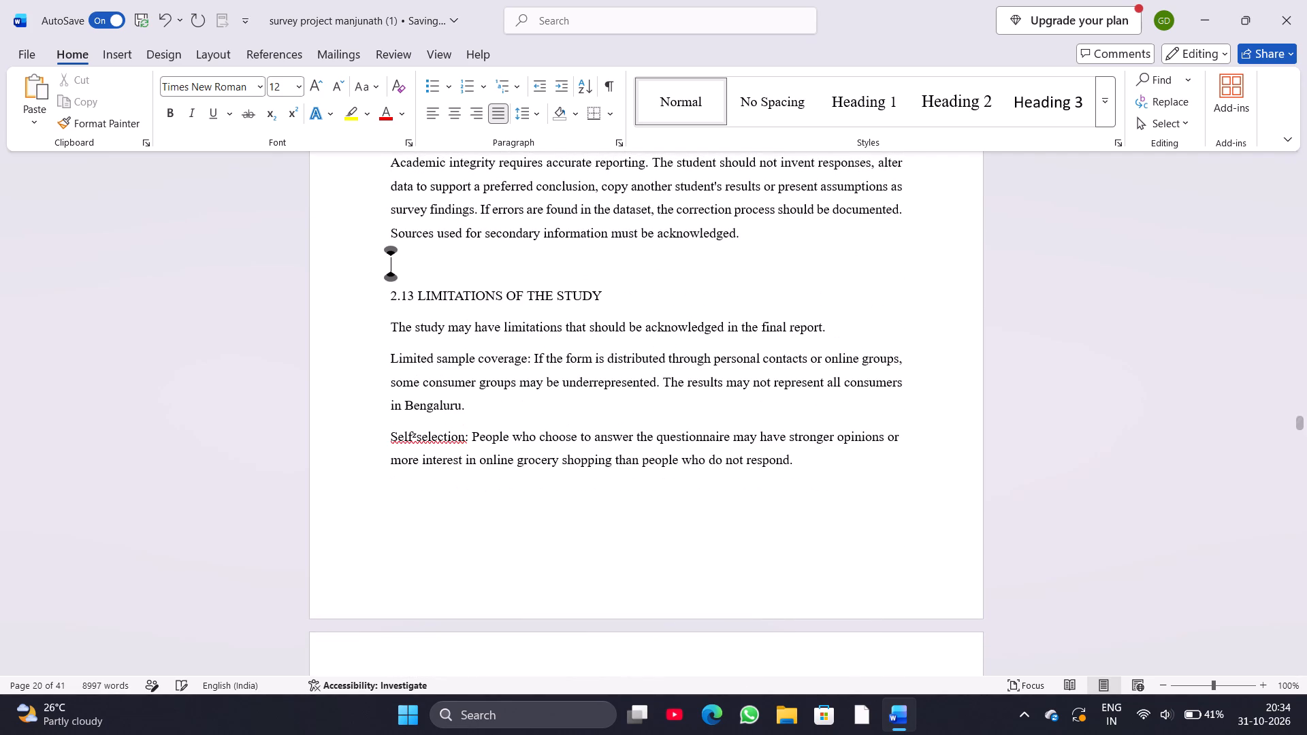
scroll(767, 233, "down", 4)
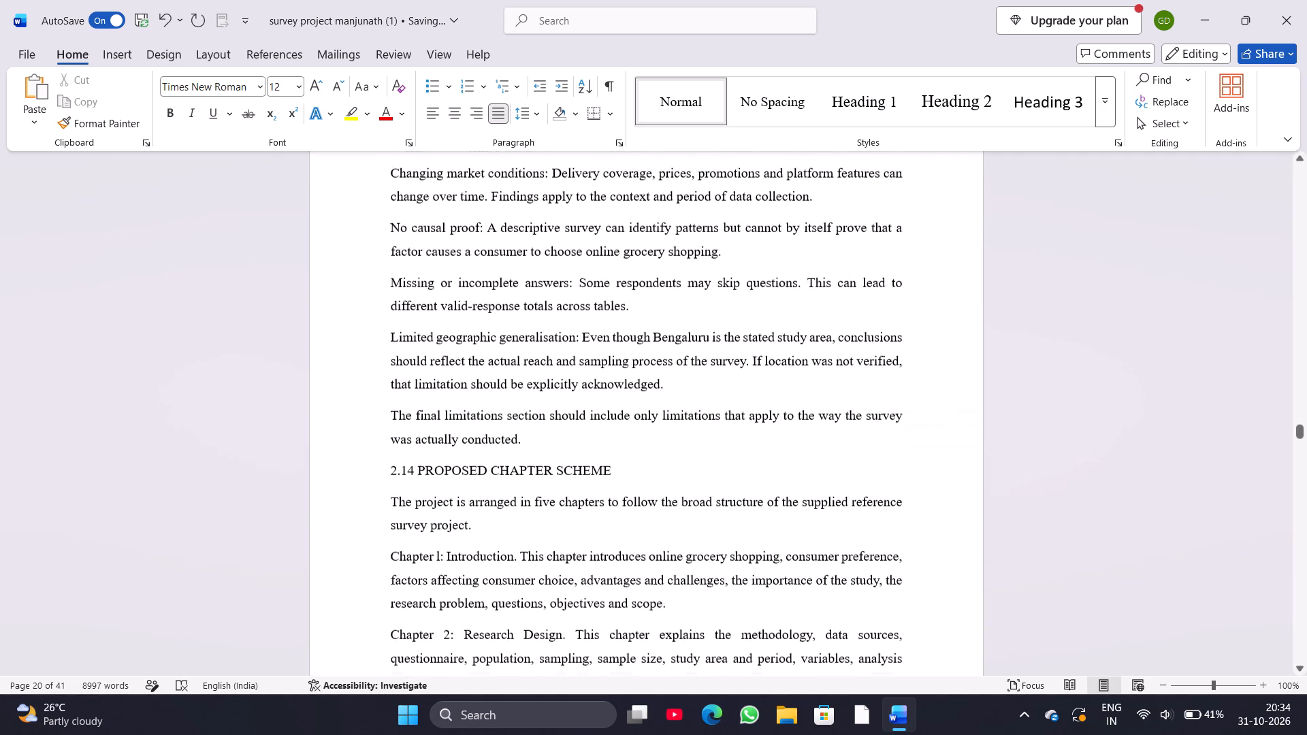
scroll(767, 233, "down", 1)
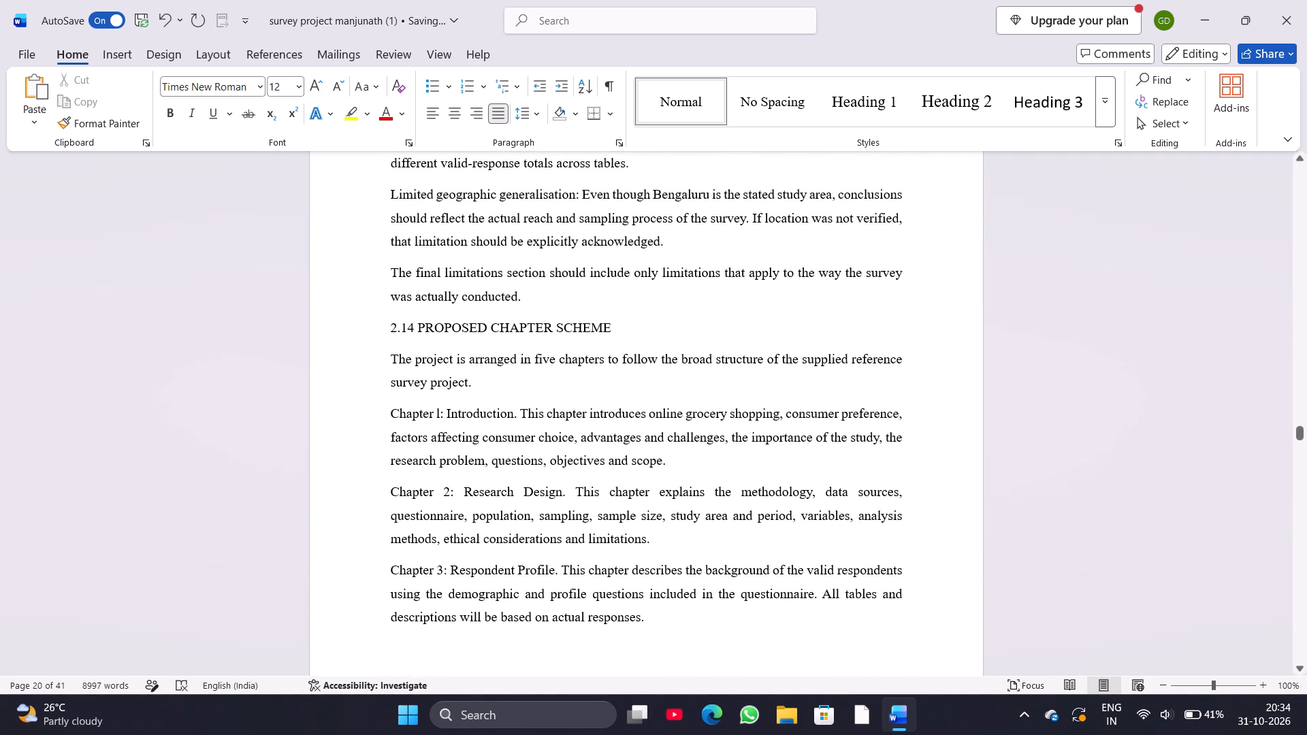
left_click(536, 297)
key("Return")
Delete the whole 2.14 PROPOSED CHAPTER SCHEME section, including its heading and all paragraphs up to the end of Chapter 2.
scroll(536, 297, "down", 2)
scroll(536, 297, "up", 1)
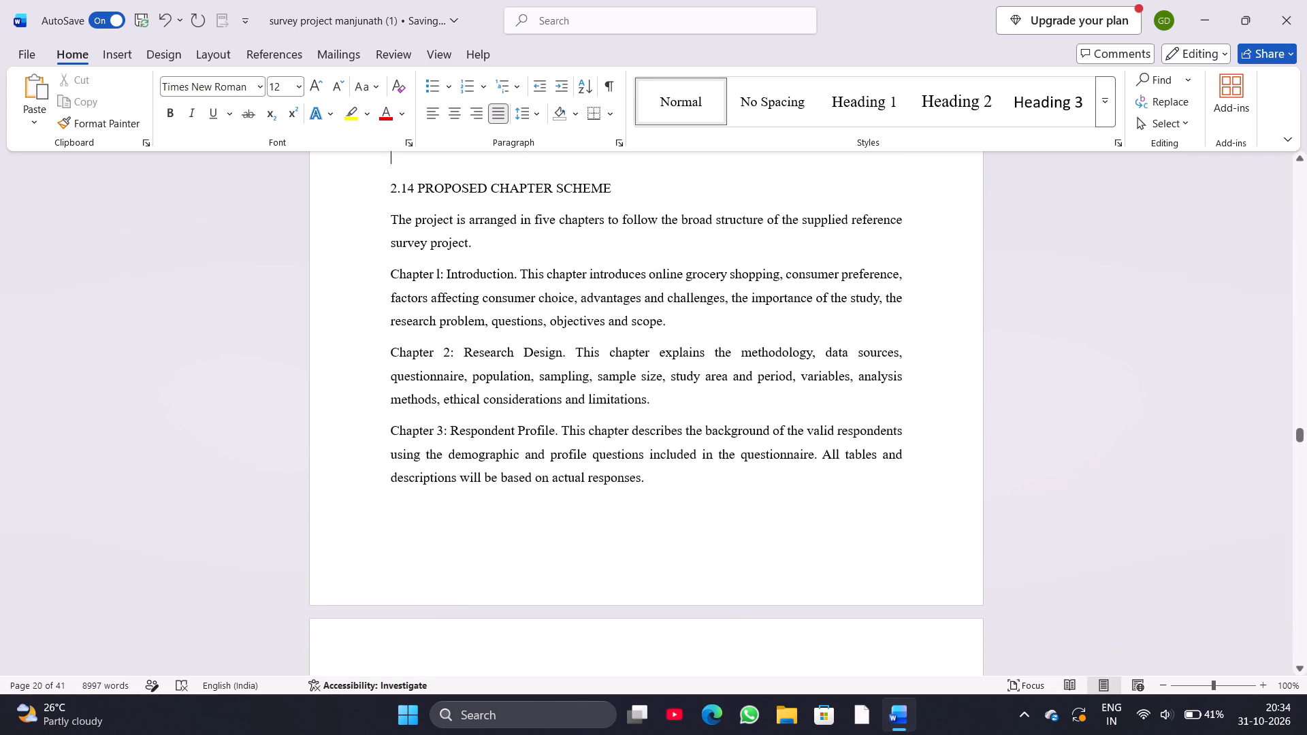
scroll(536, 297, "up", 1)
left_click_drag(391, 285, 402, 297)
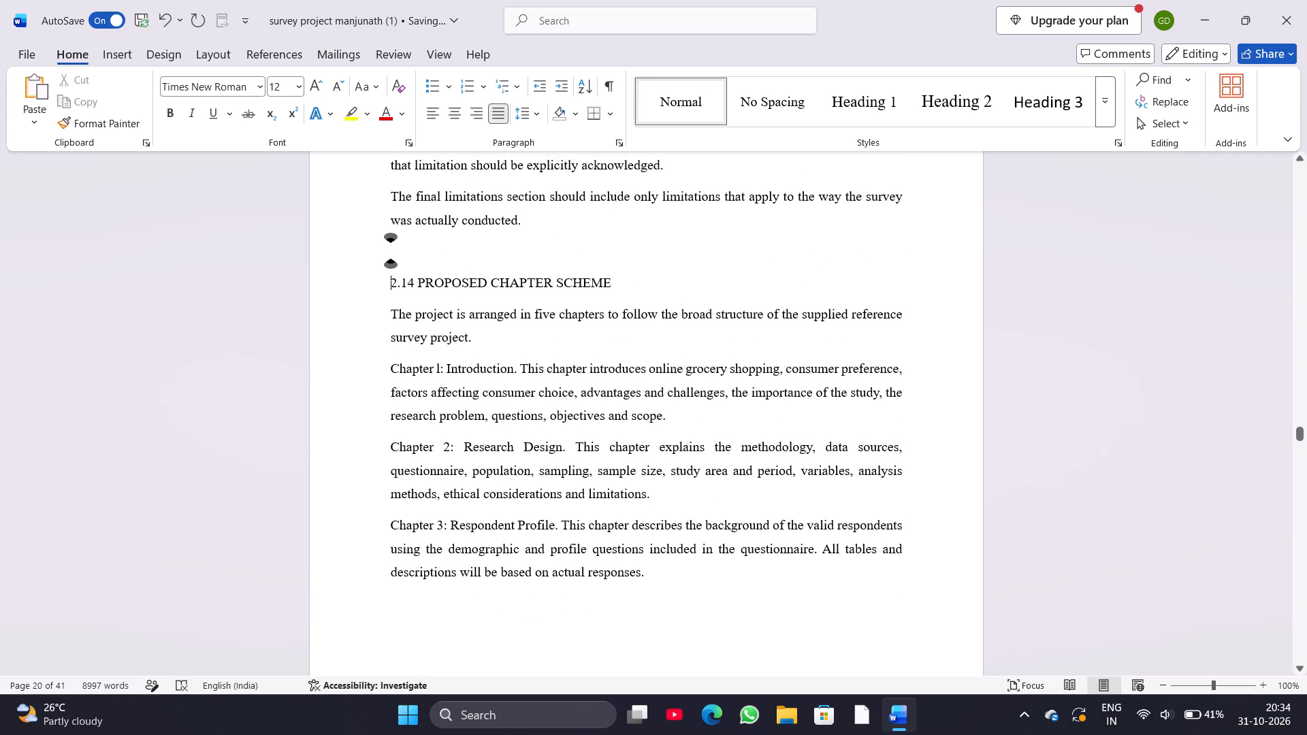
left_click_drag(402, 297, 668, 416)
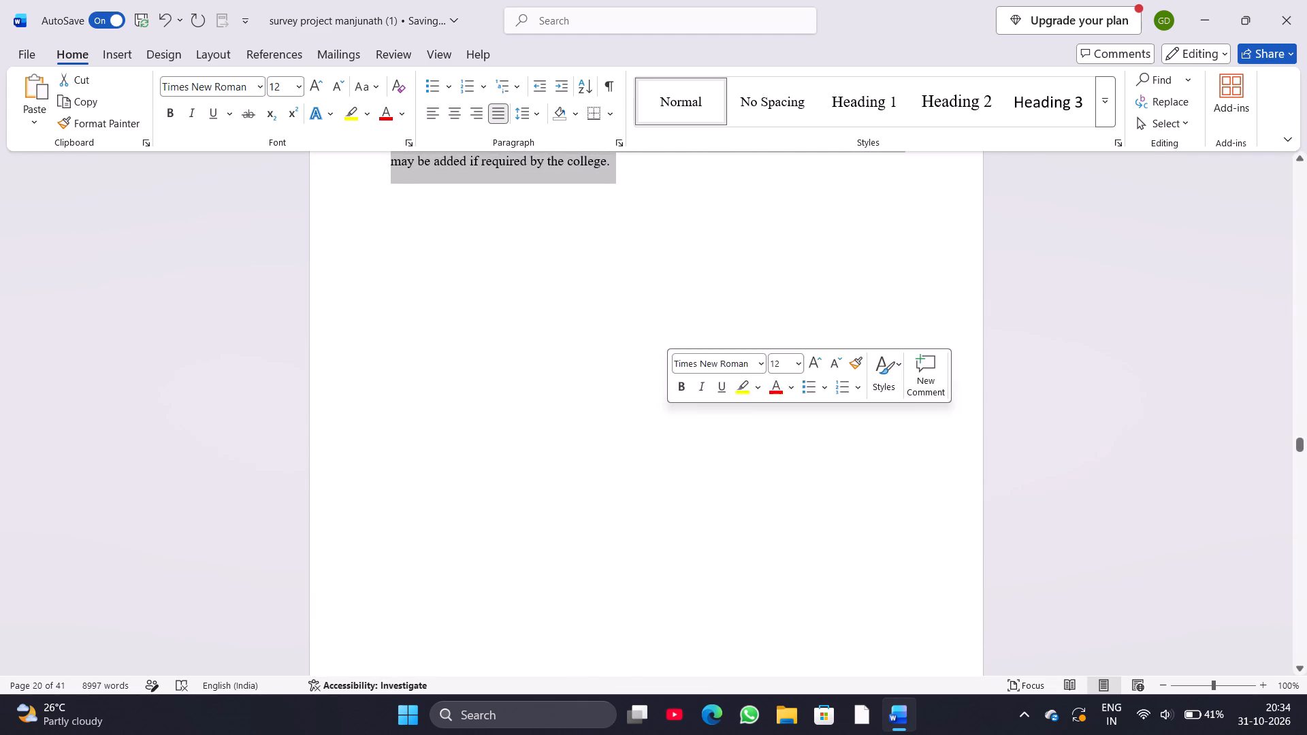
key("Delete")
Apply the Normal style and 1.5 line spacing to everything from the CHAPTER 4 heading through Chapter 5, stopping before REFERENCES.
scroll(668, 416, "down", 1)
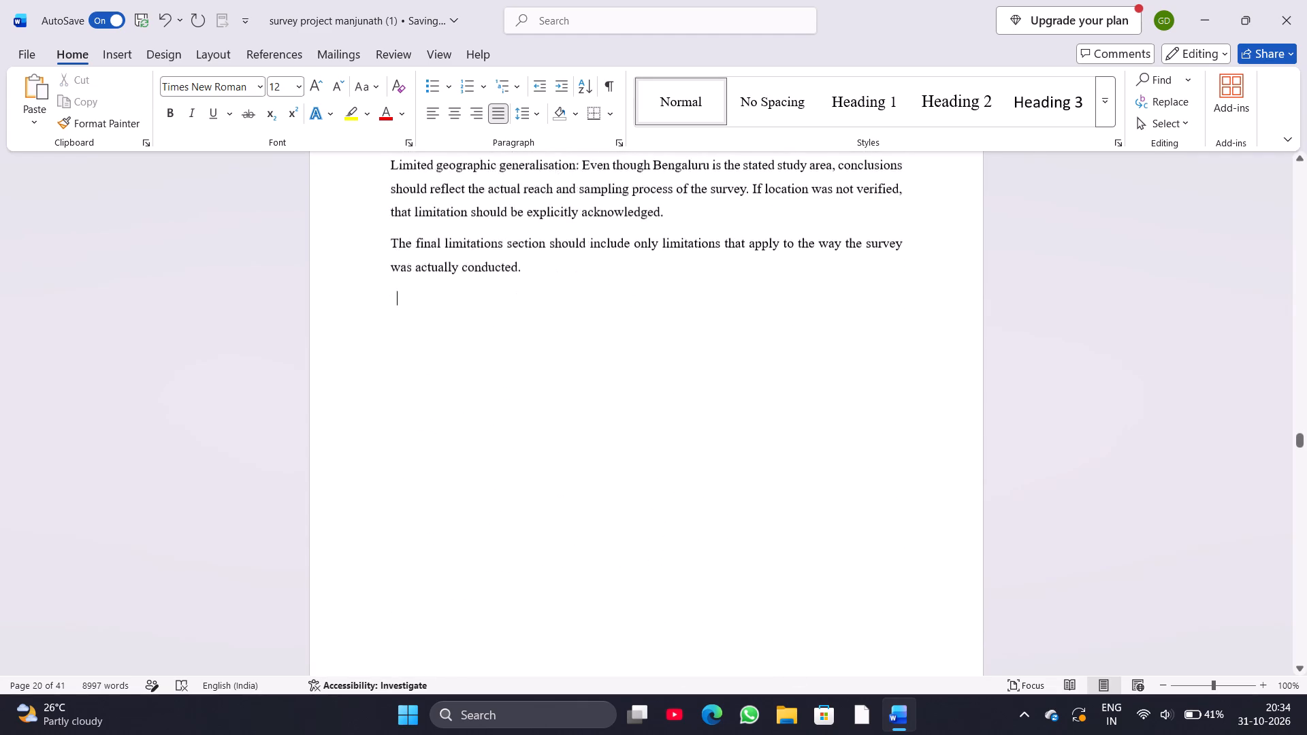
scroll(668, 416, "down", 1)
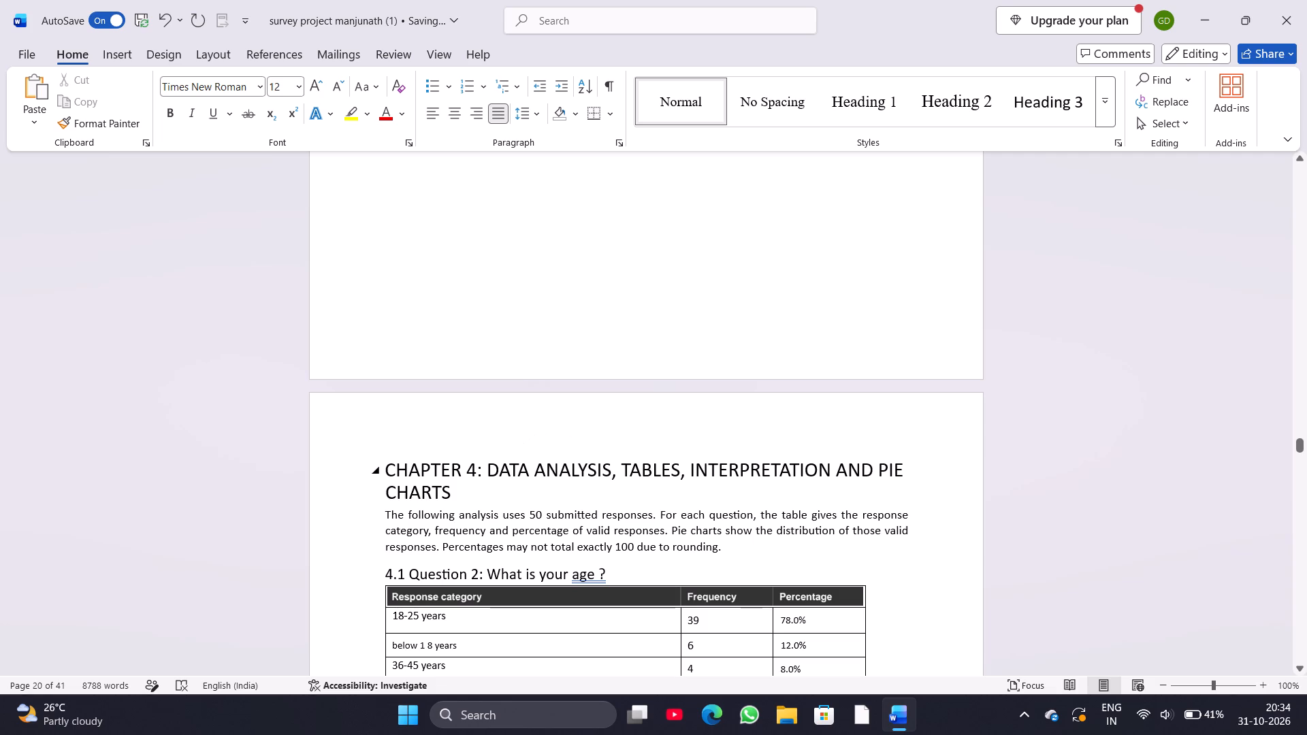
left_click_drag(390, 474, 391, 476)
left_click_drag(391, 476, 653, 734)
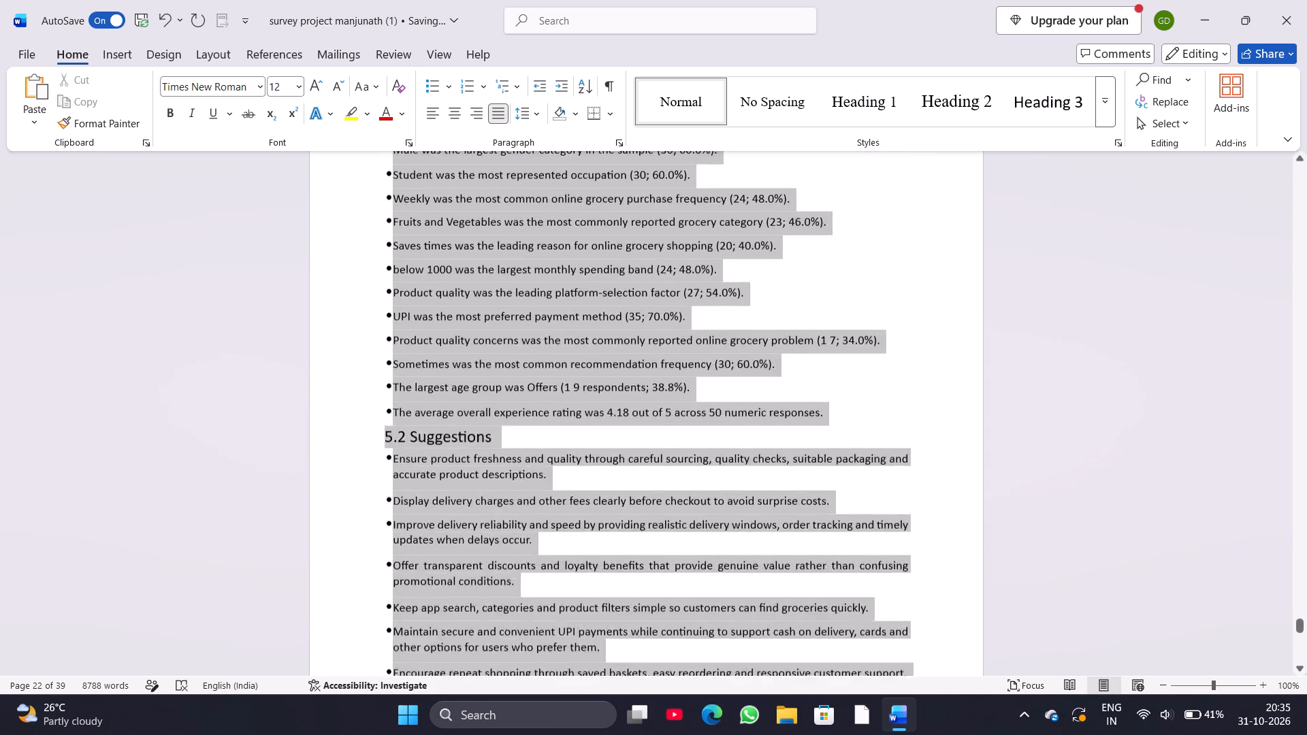
left_click_drag(653, 734, 470, 338)
left_click(661, 120)
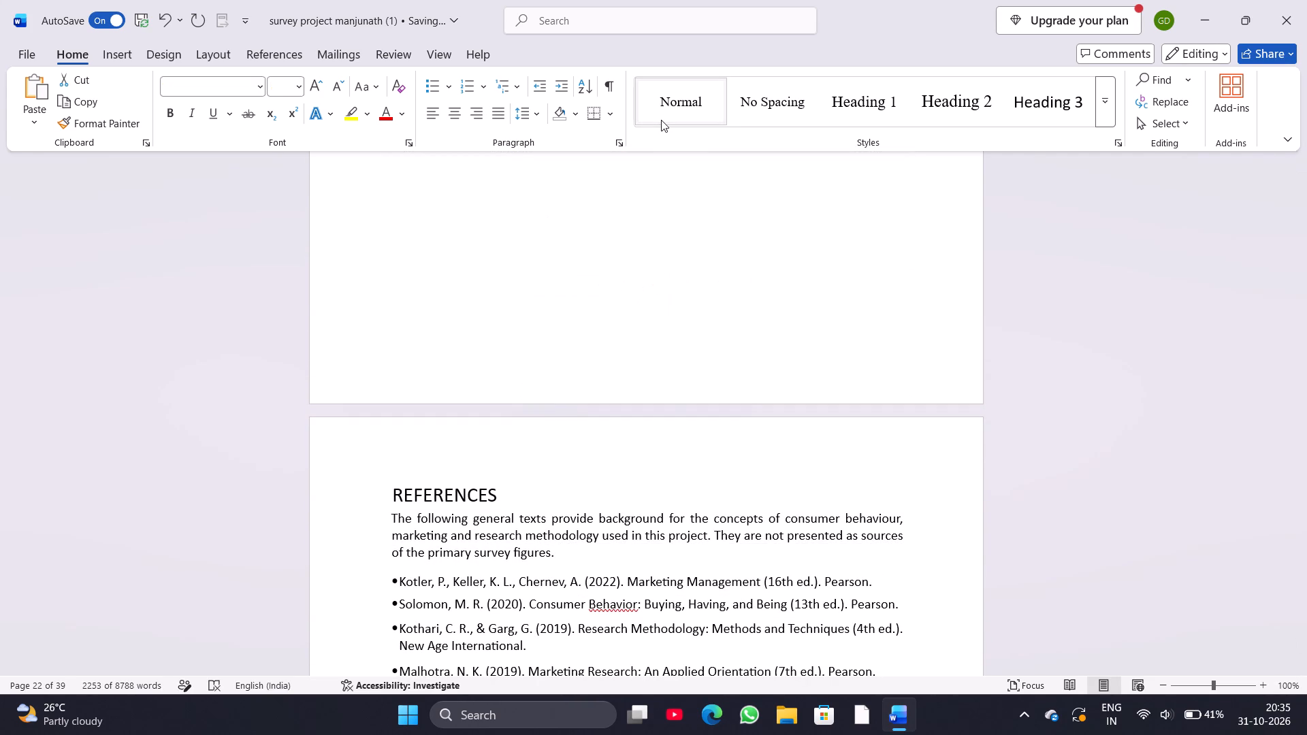
left_click(536, 118)
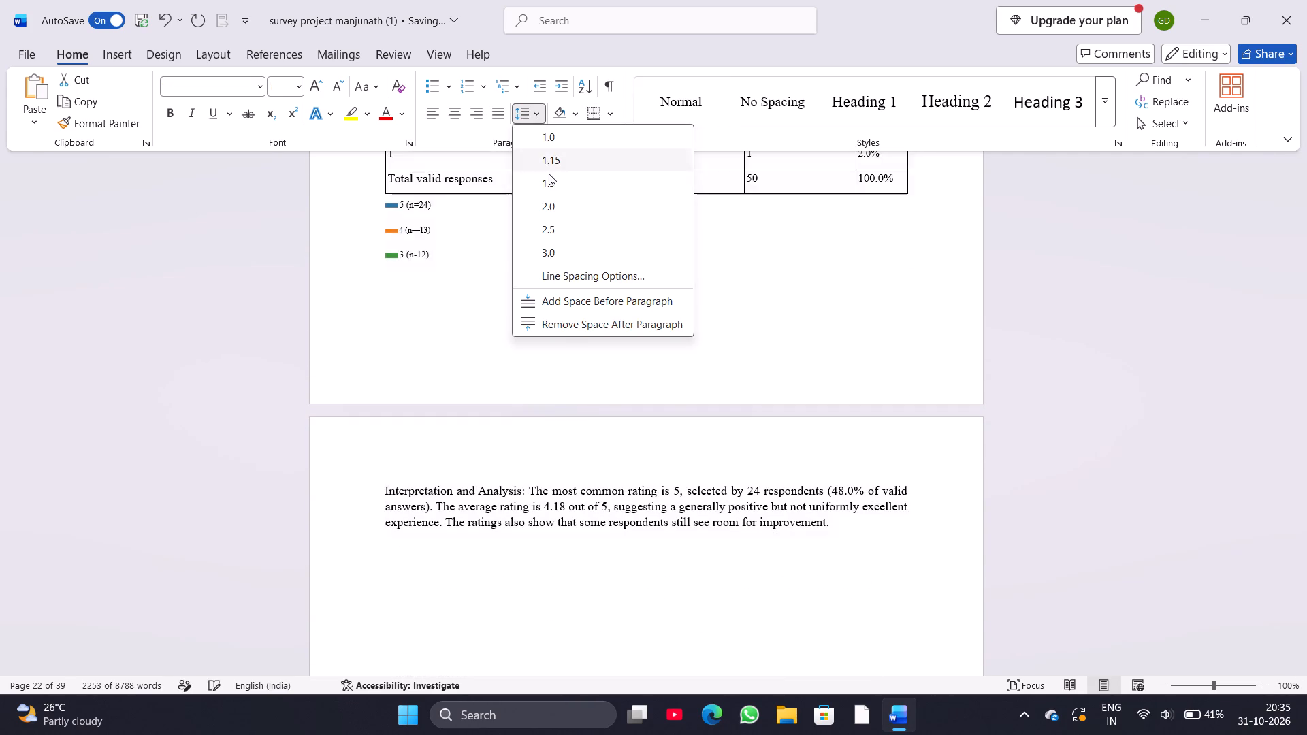
left_click(549, 176)
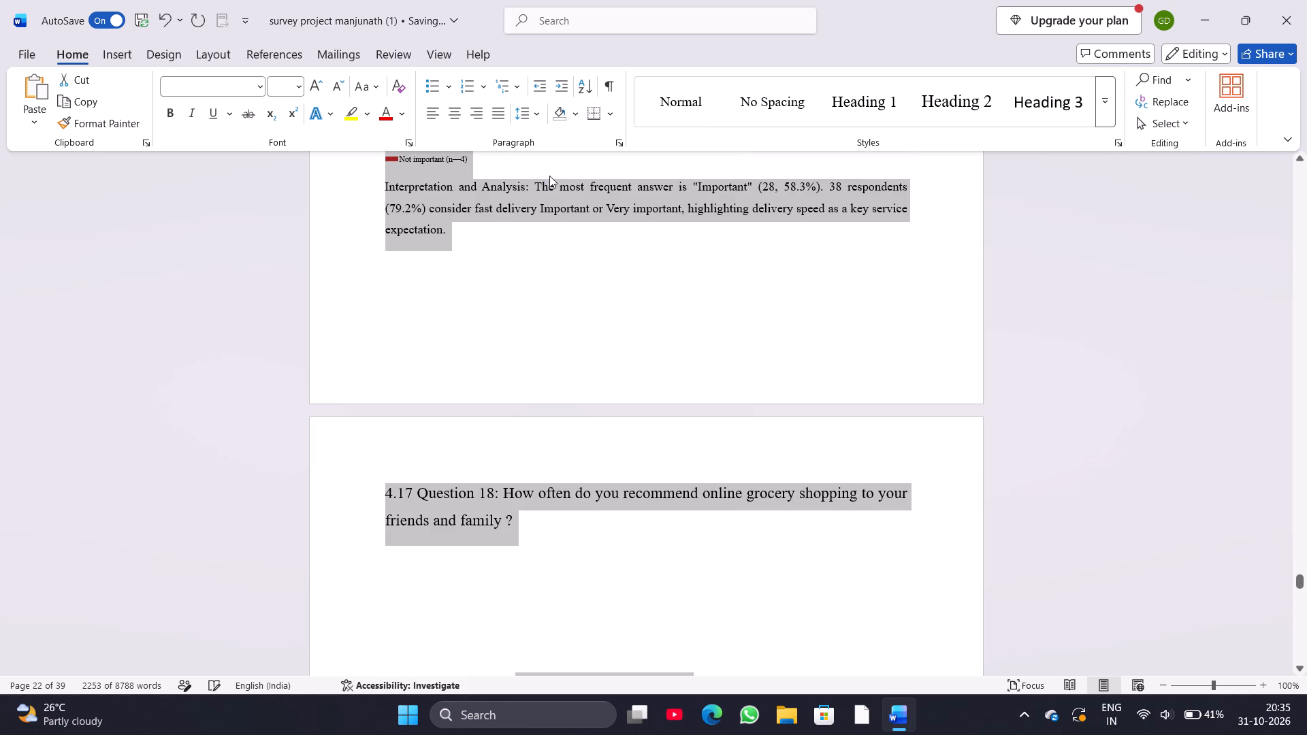
Insert a blank line after the last paragraph of section 1.9, above the 1.10 IMPORTANCE OF THE STUDY heading.
scroll(588, 250, "up", 11)
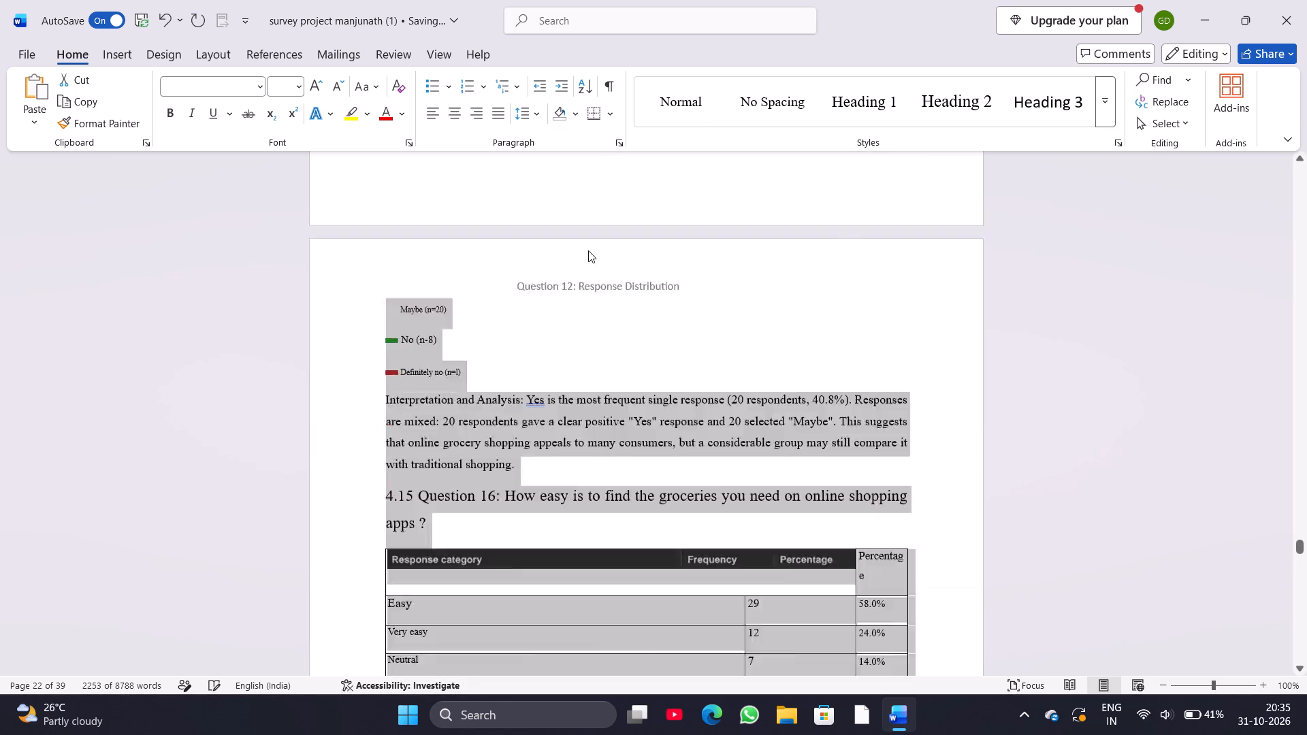
scroll(588, 250, "up", 20)
scroll(588, 250, "up", 20)
scroll(588, 250, "up", 20)
scroll(588, 250, "down", 5)
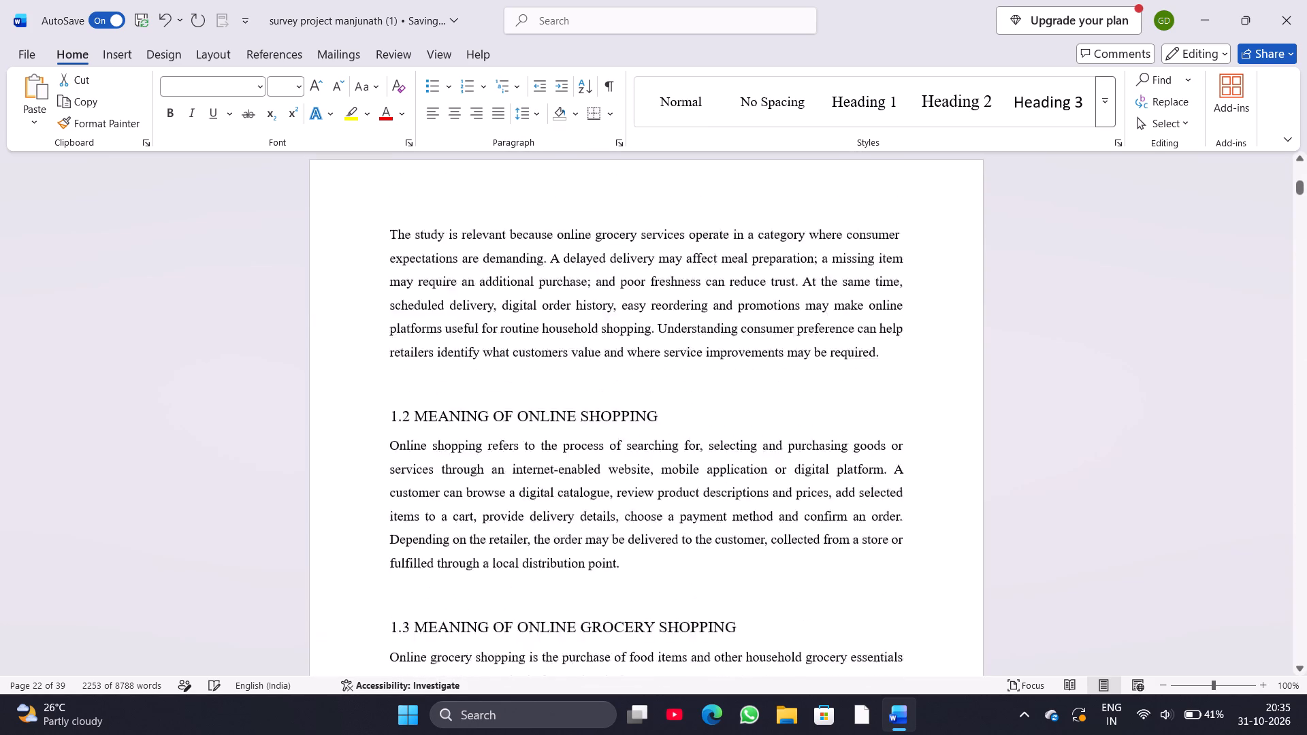
scroll(588, 250, "down", 8)
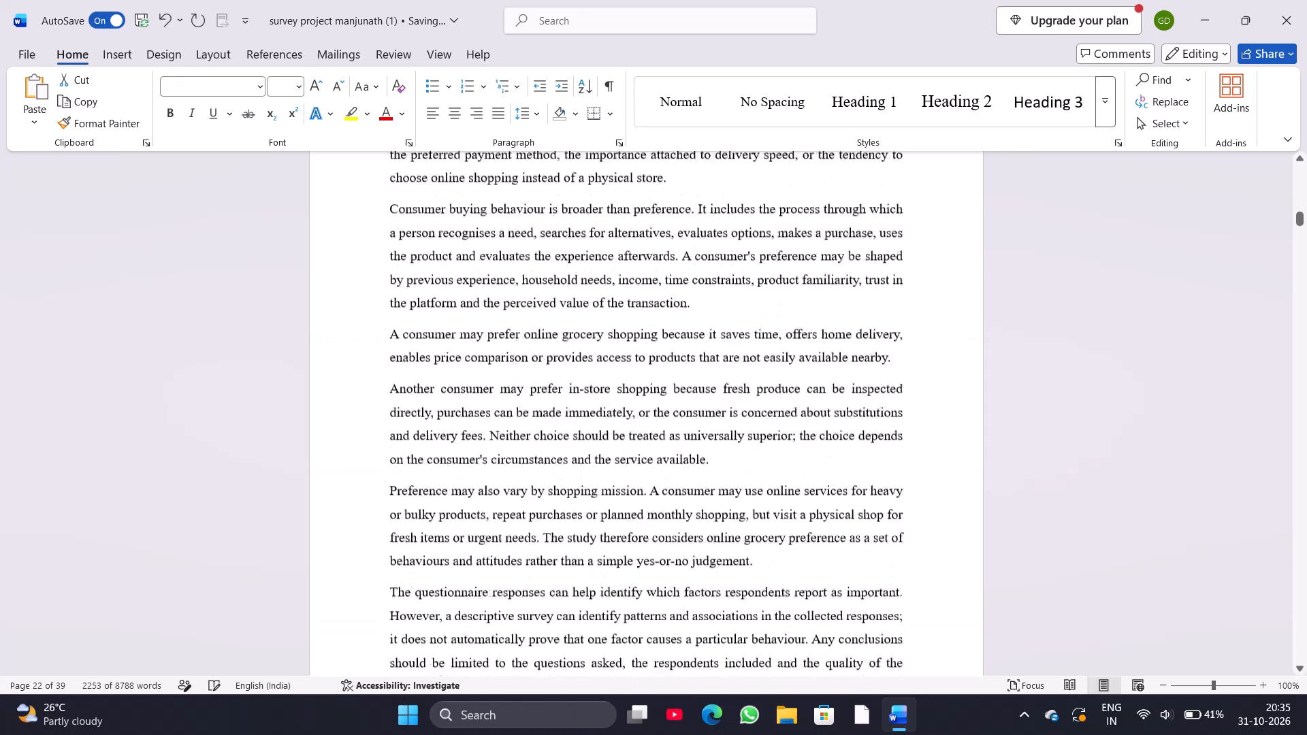
scroll(588, 250, "down", 7)
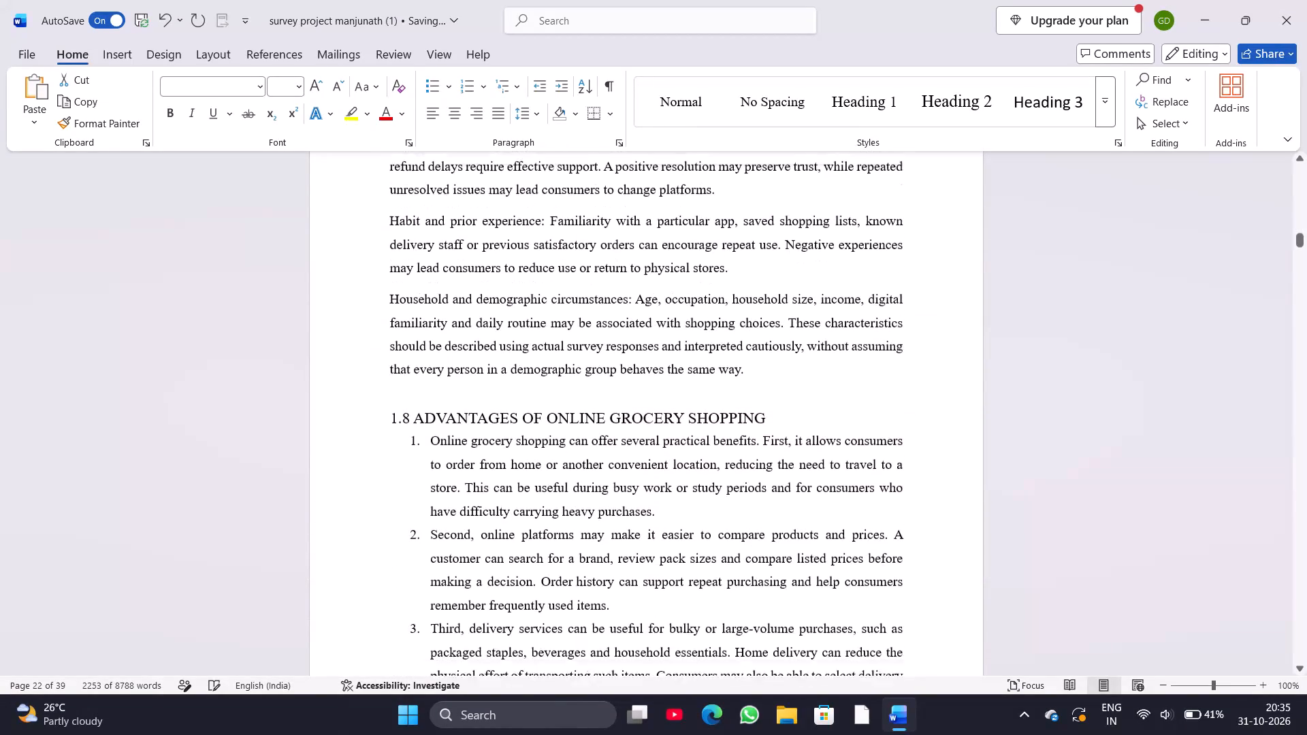
scroll(588, 250, "down", 6)
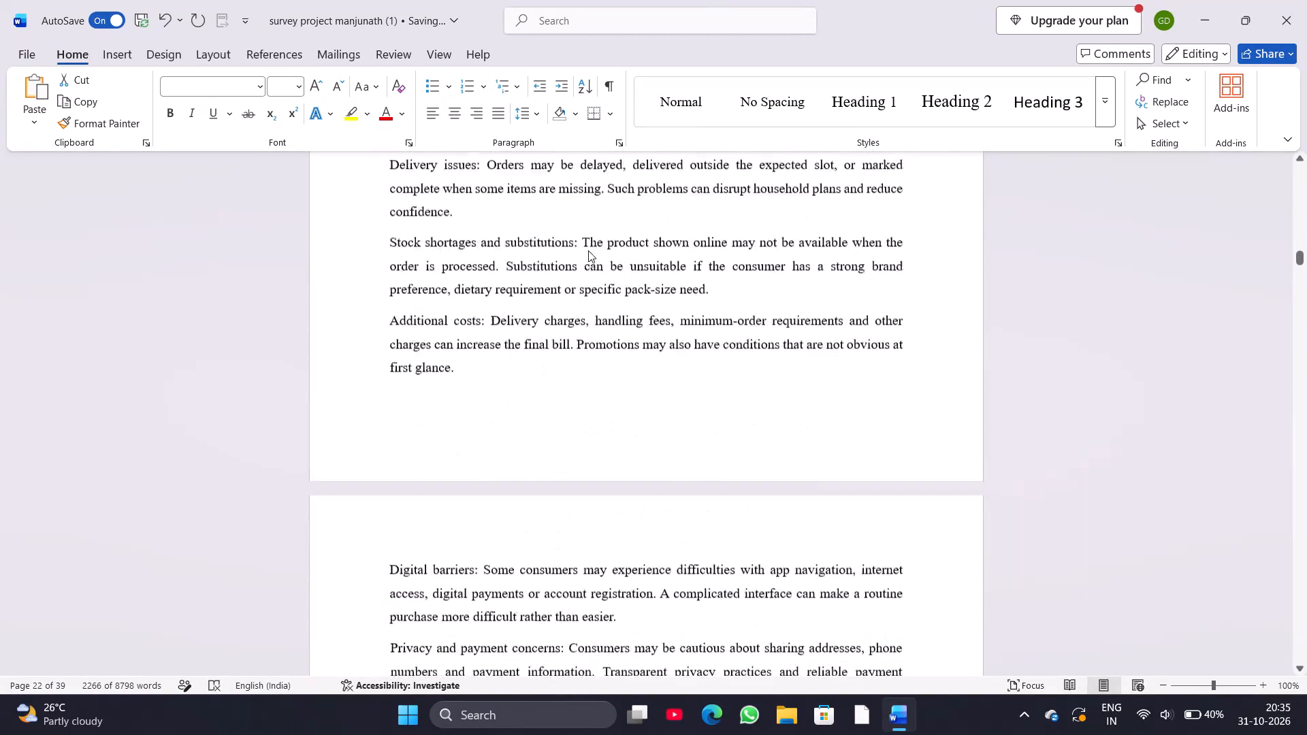
scroll(588, 250, "down", 5)
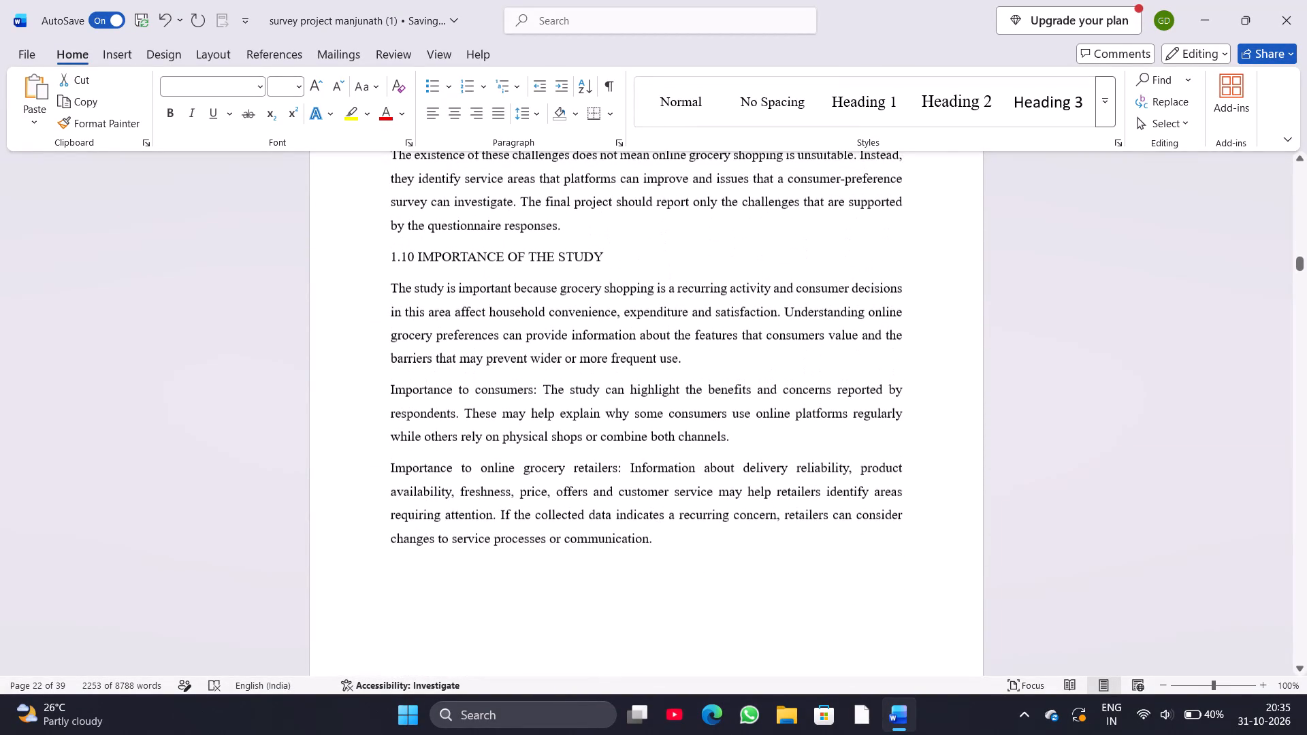
left_click(559, 234)
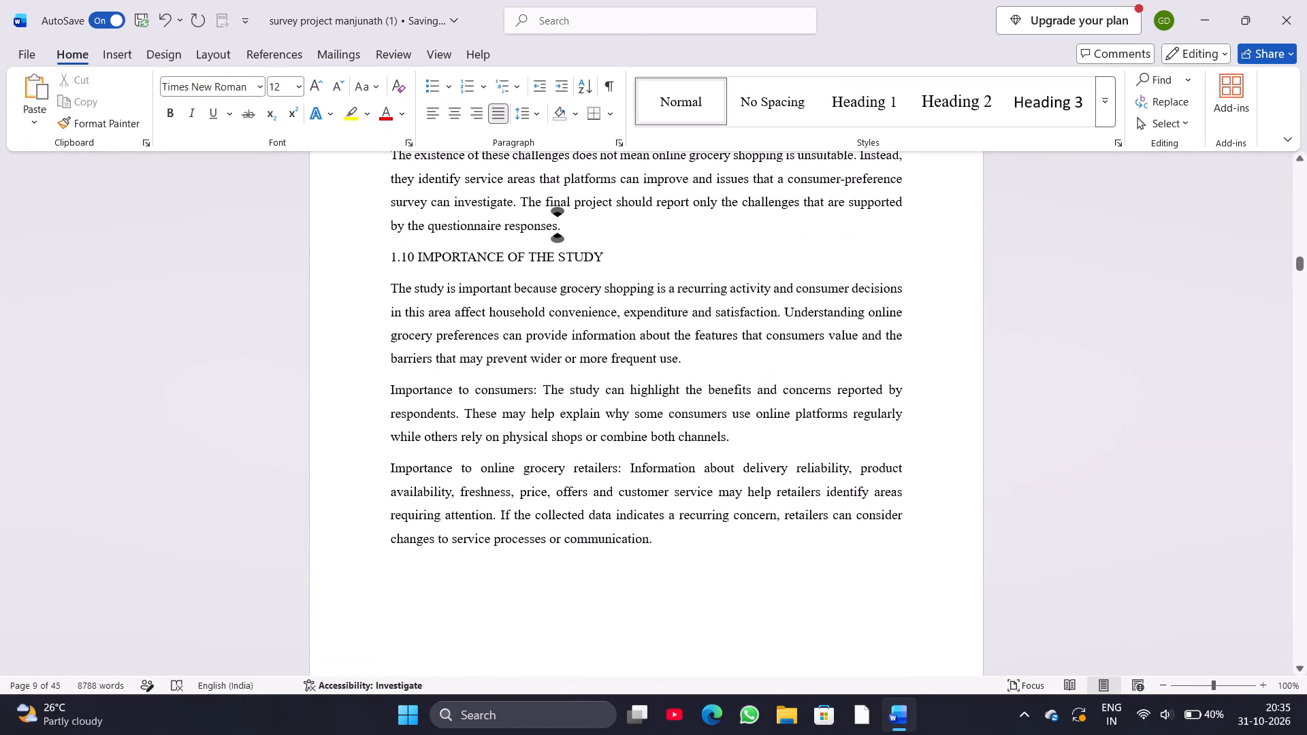
left_click(564, 236)
key("Return")
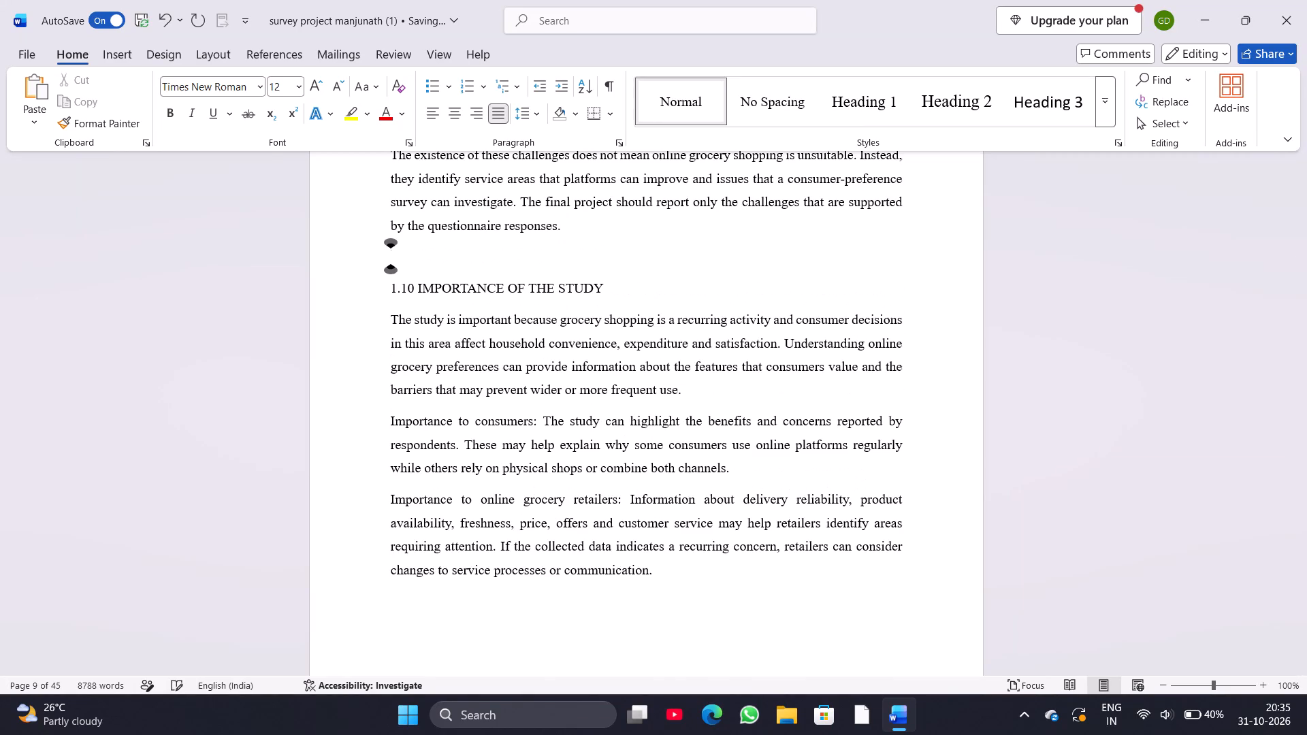
Split the Chapter 4 heading into CHAPTER 4 and its title on a separate line, removing the colon before DATA ANALYSIS.
scroll(564, 236, "down", 6)
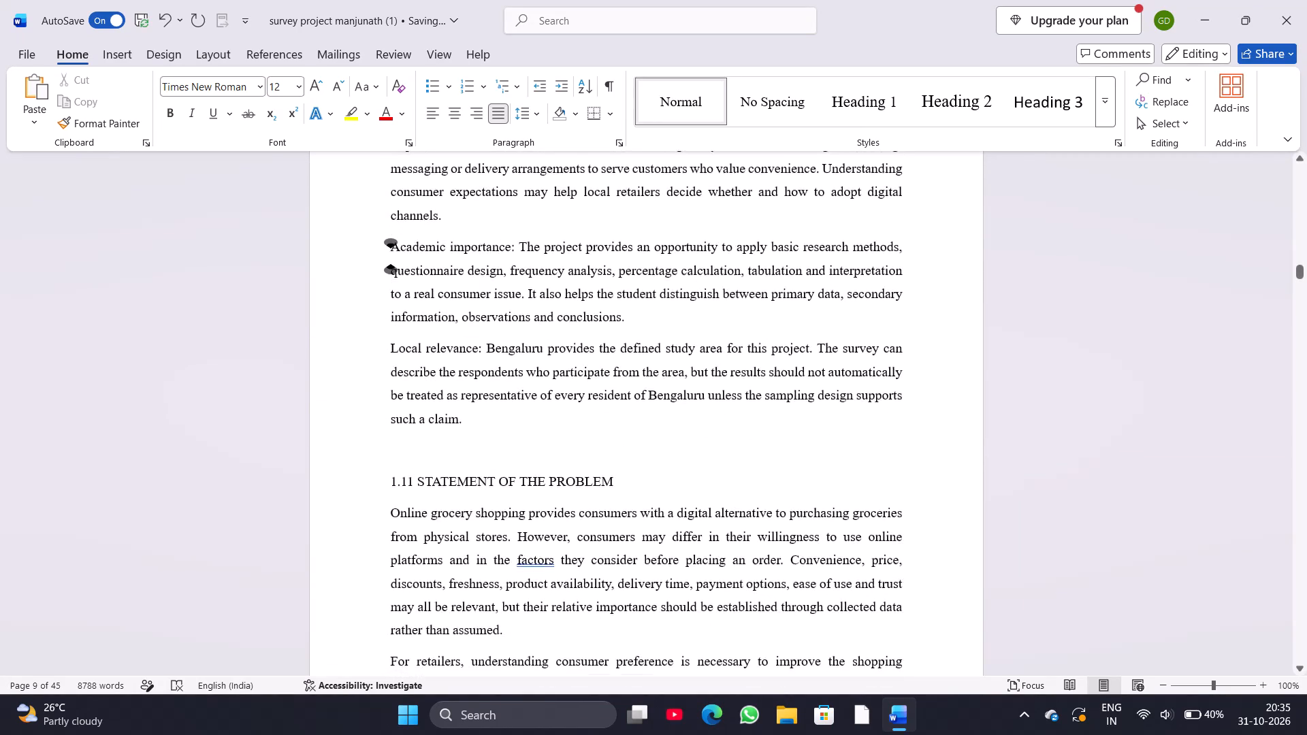
scroll(564, 236, "down", 5)
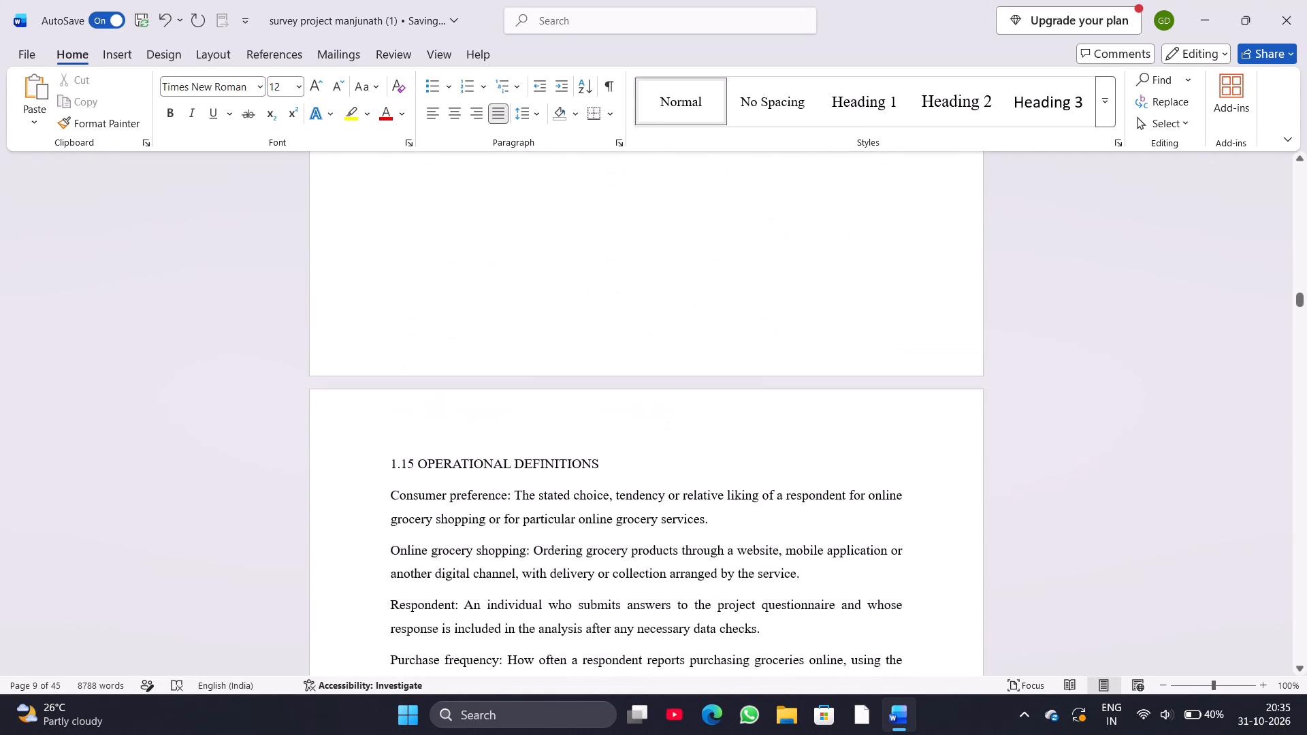
scroll(564, 236, "down", 9)
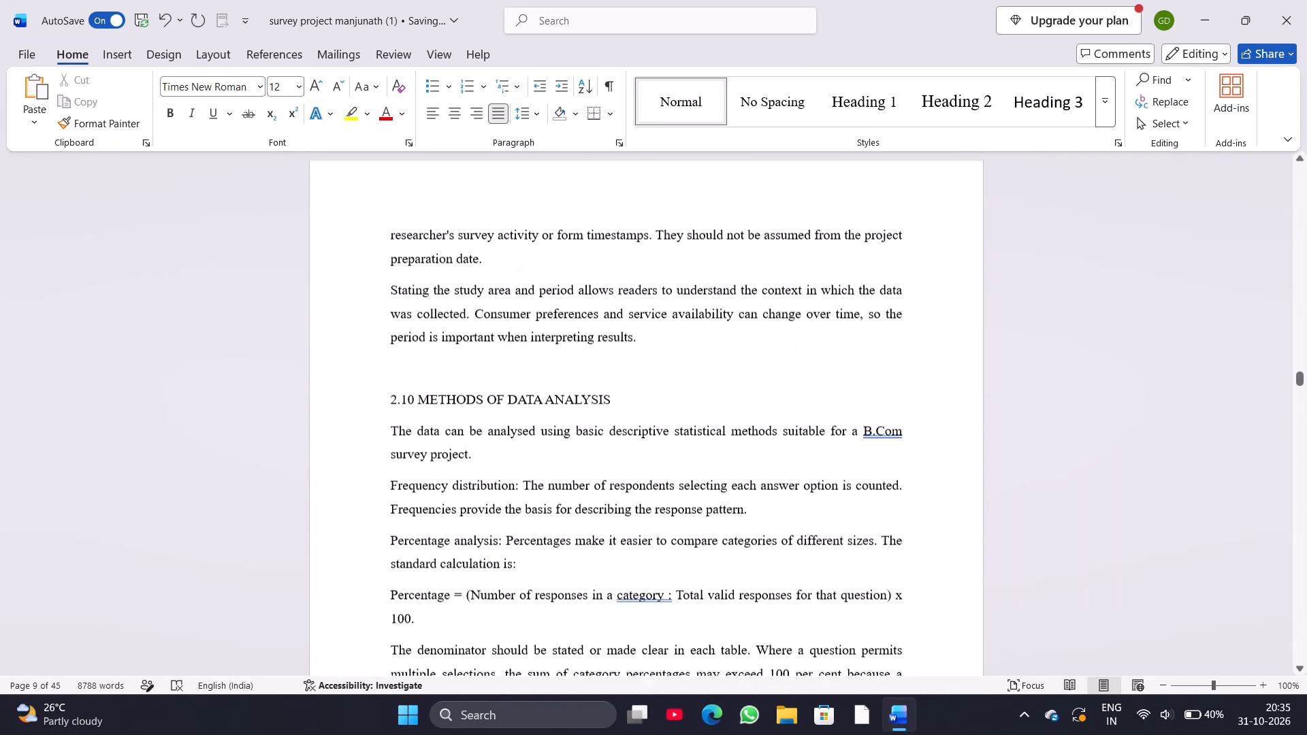
scroll(564, 236, "down", 12)
scroll(564, 236, "up", 1)
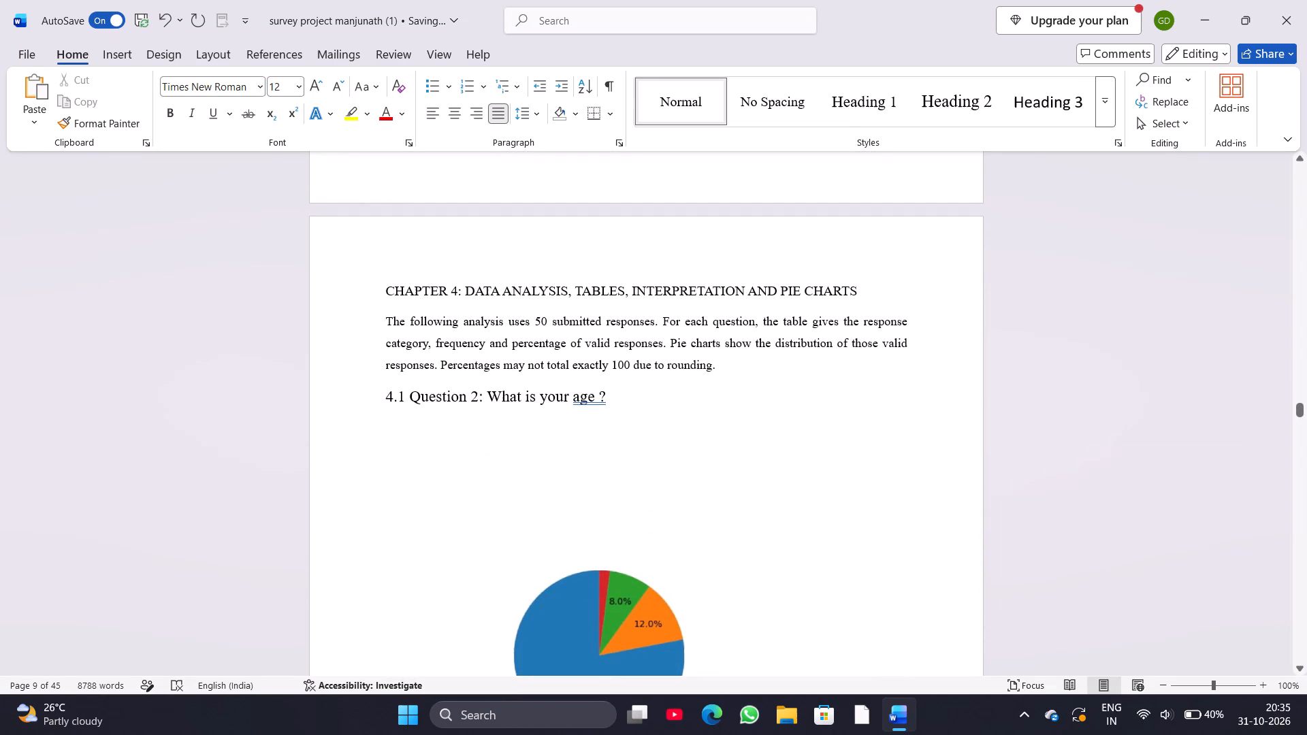
left_click(457, 291)
key("Return")
left_click(398, 325)
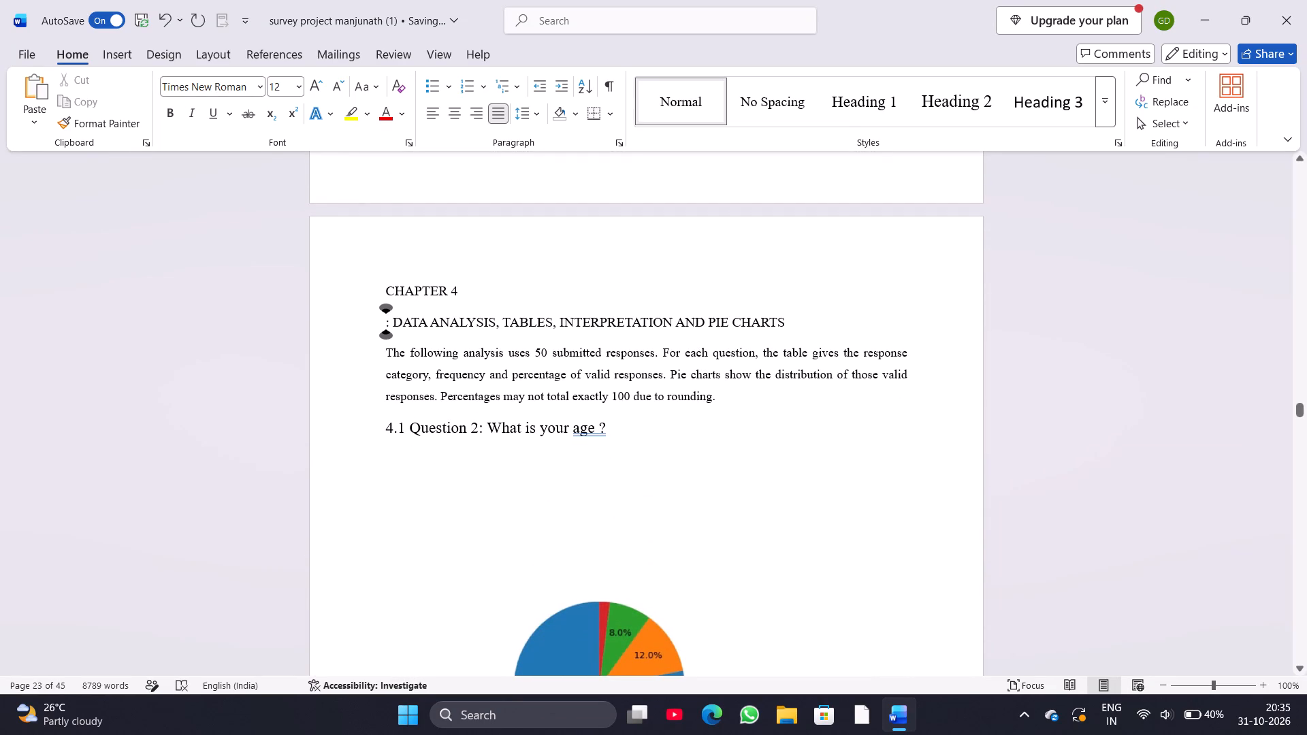
left_click(385, 318)
left_click(389, 321)
key("BackSpace")
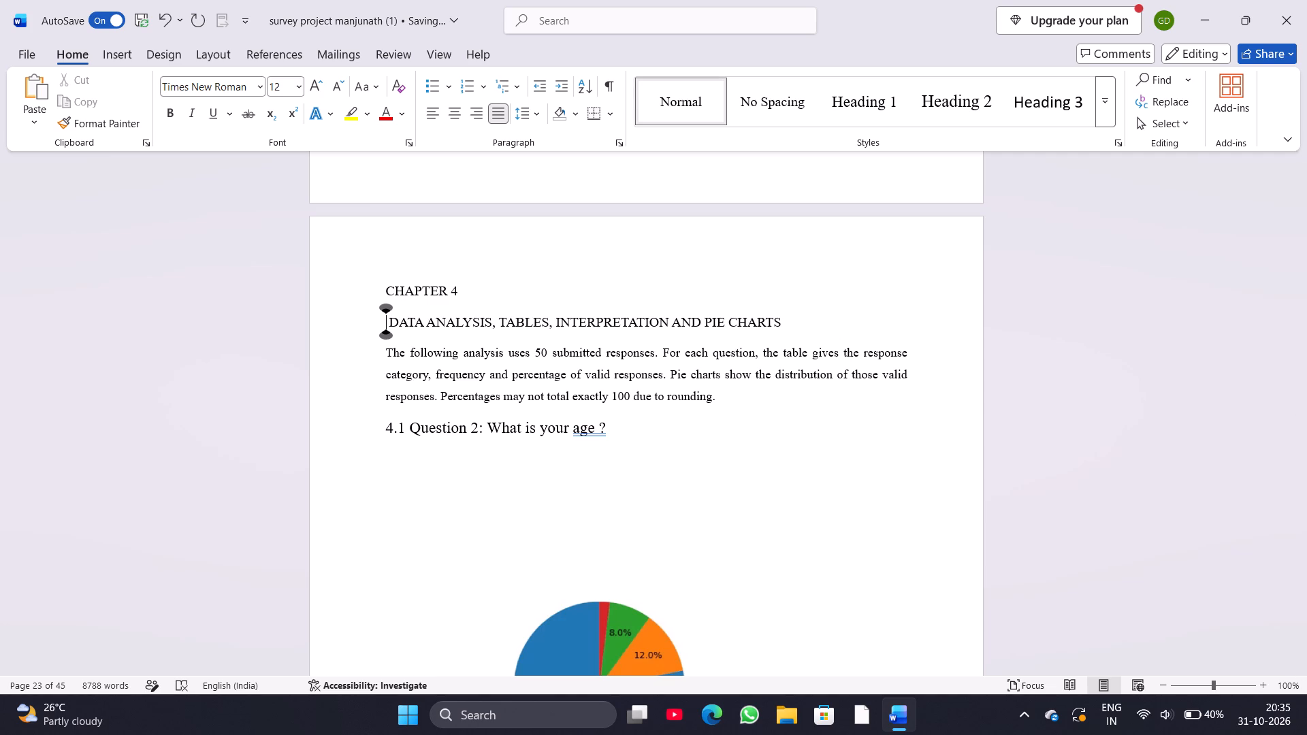
Format the CHAPTER 4 line as bold at 14 pt.
double_click(372, 290)
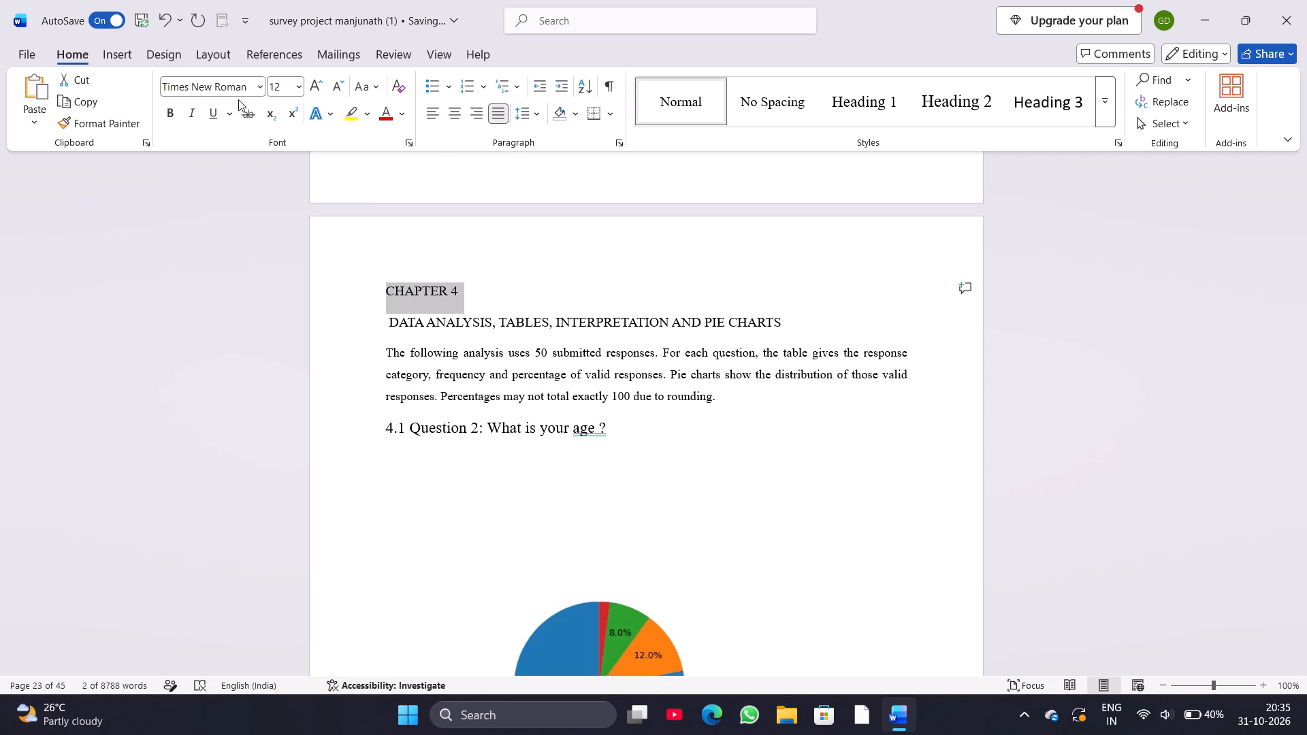
left_click(174, 108)
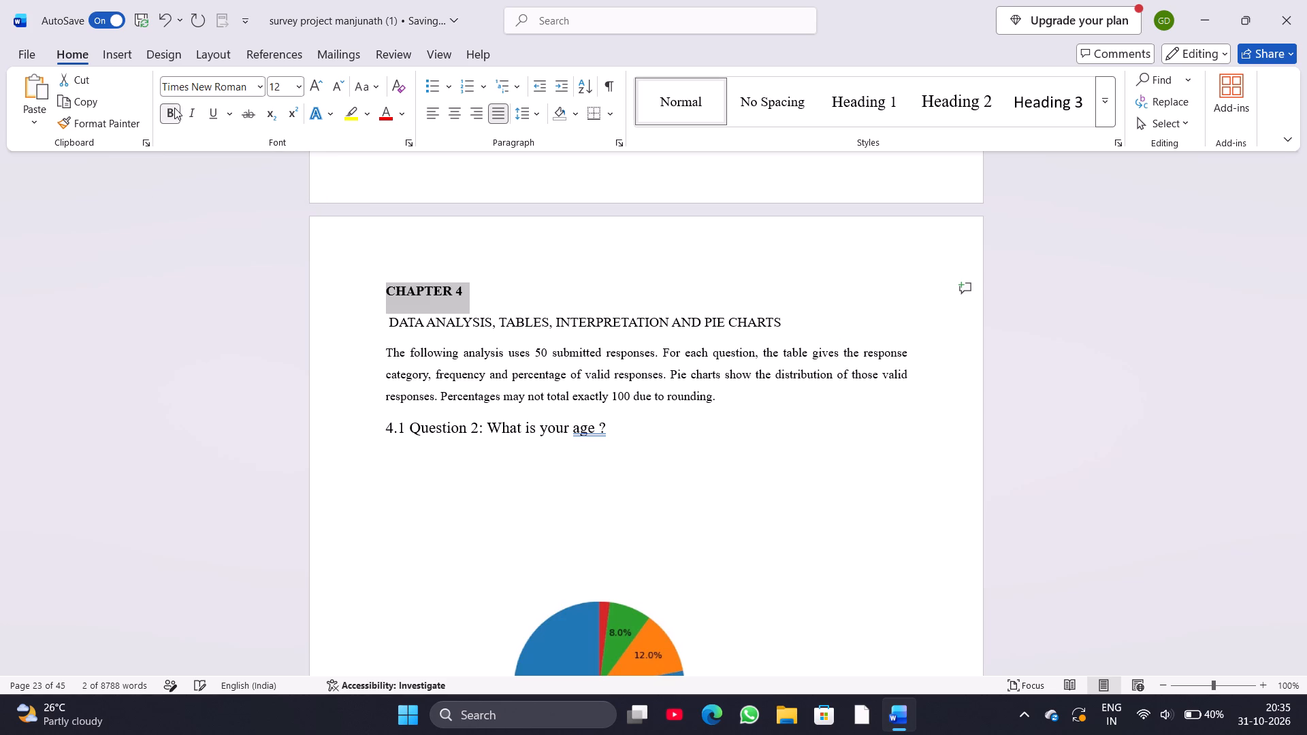
left_click(301, 80)
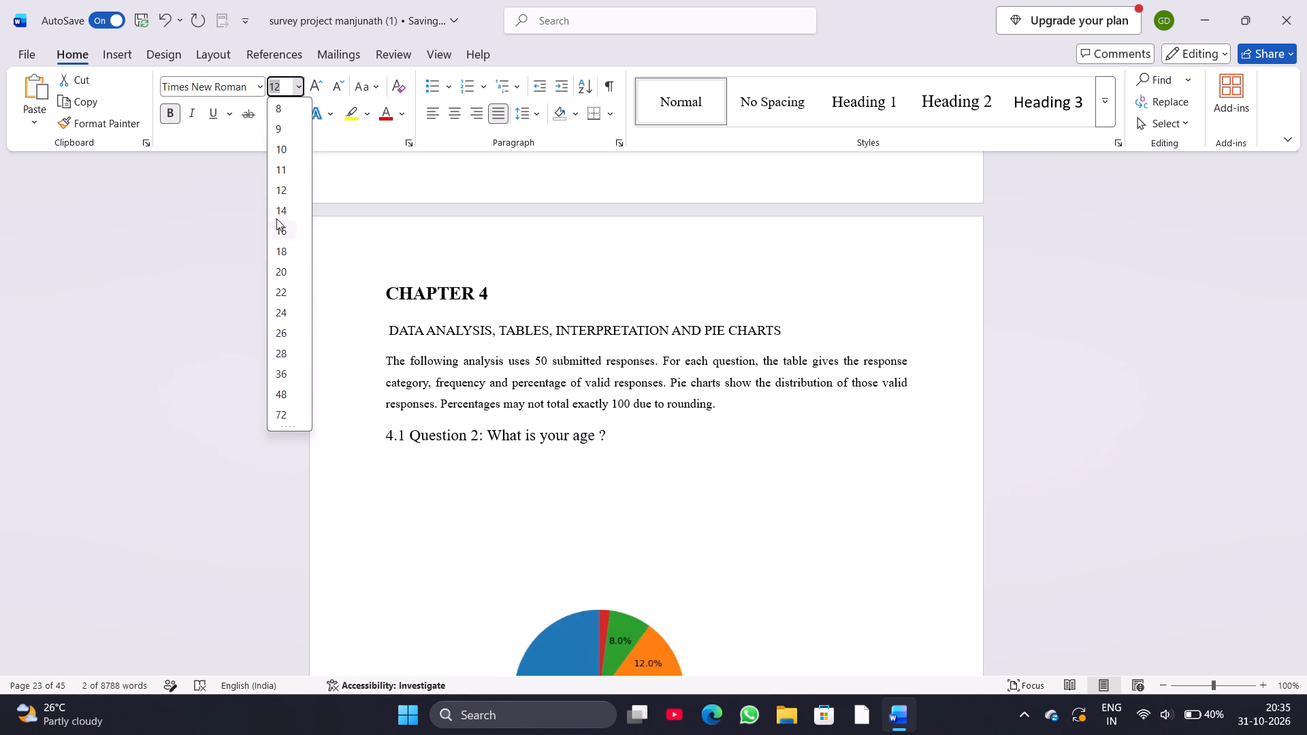
left_click(277, 209)
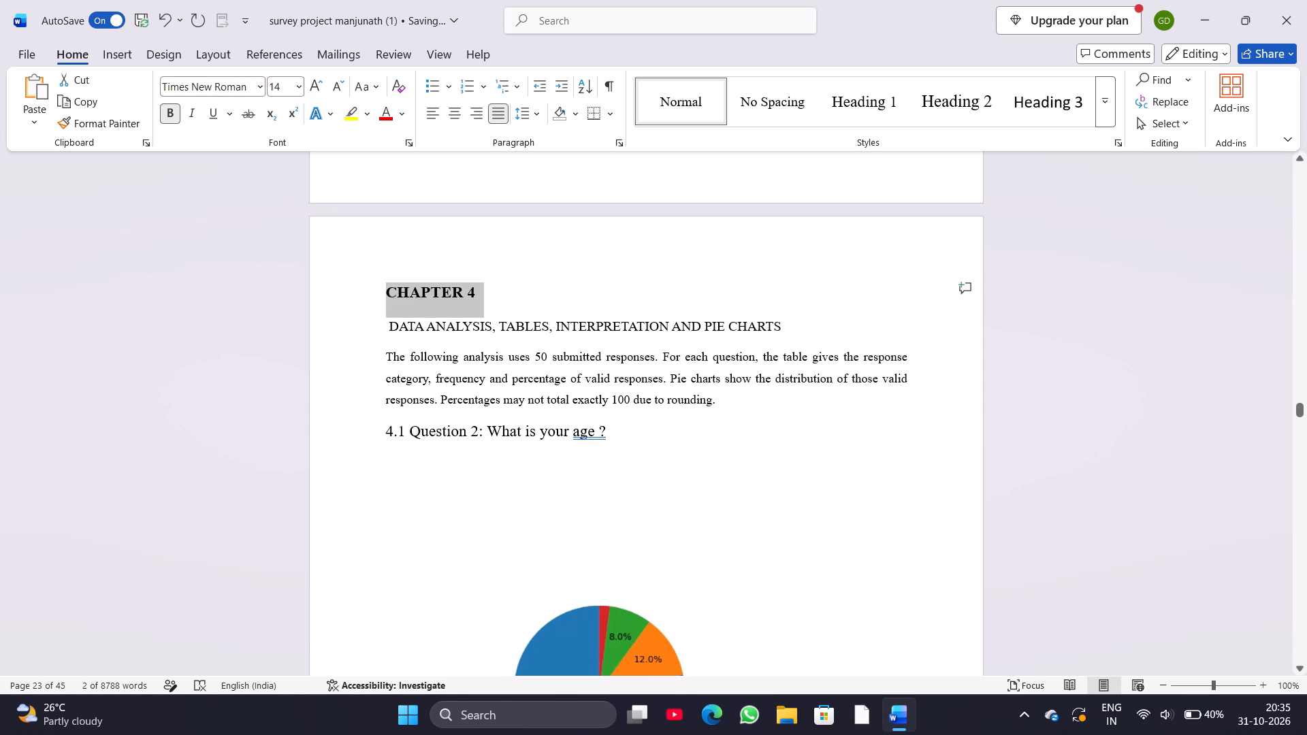
Select the DATA ANALYSIS, TABLES, INTERPRETATION AND PIE CHARTS title line under CHAPTER 4.
left_click(381, 322)
left_click_drag(381, 322, 775, 343)
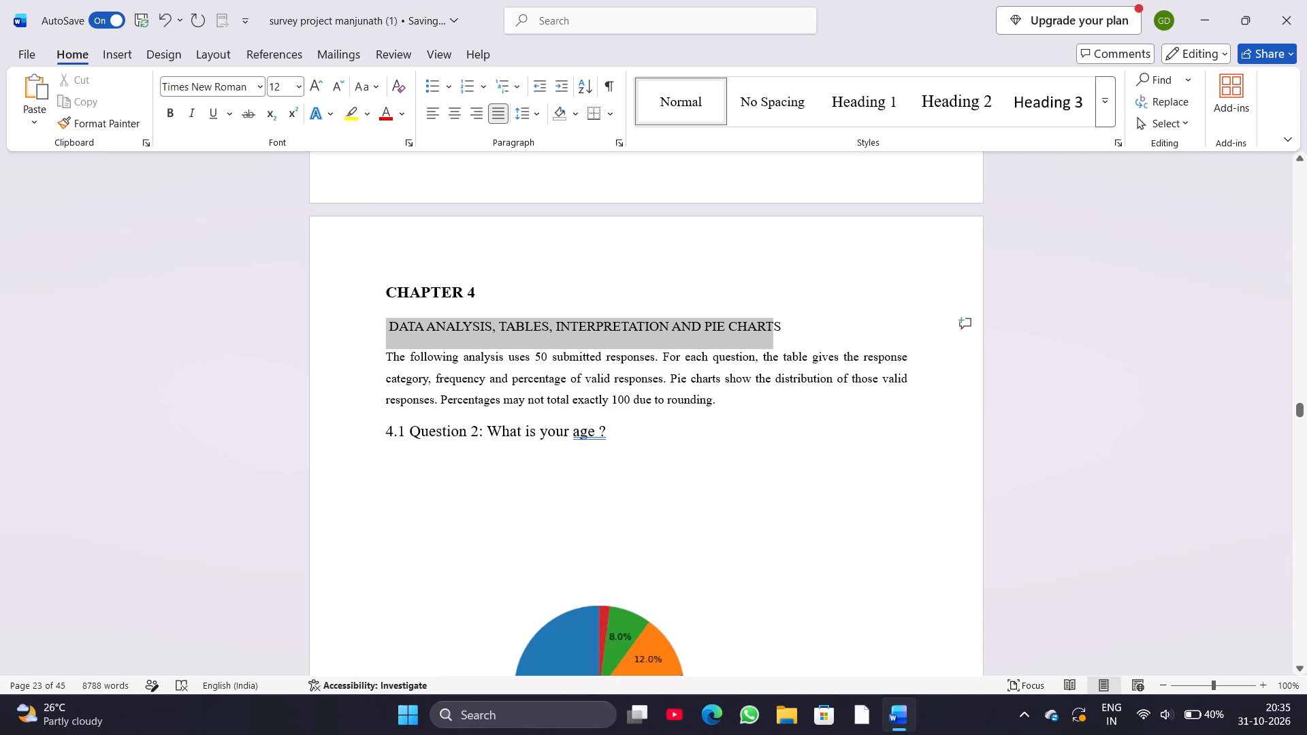
left_click_drag(775, 343, 784, 341)
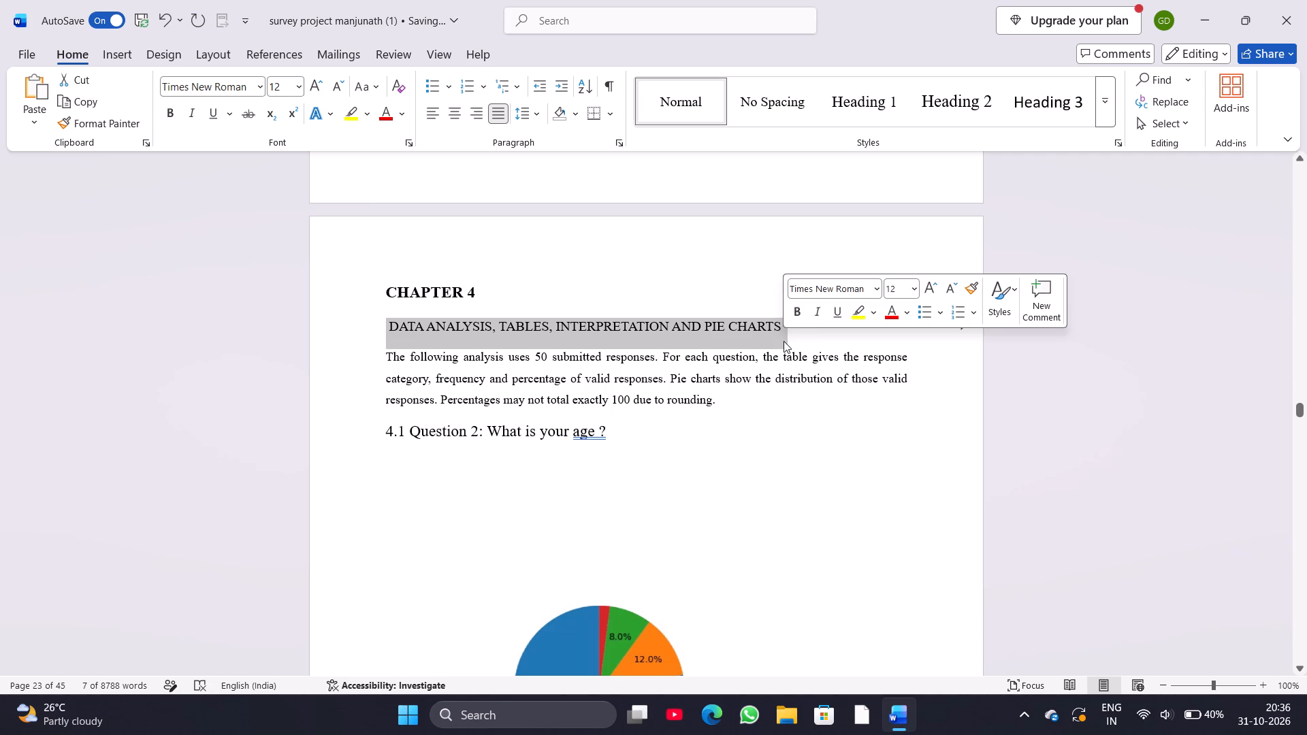
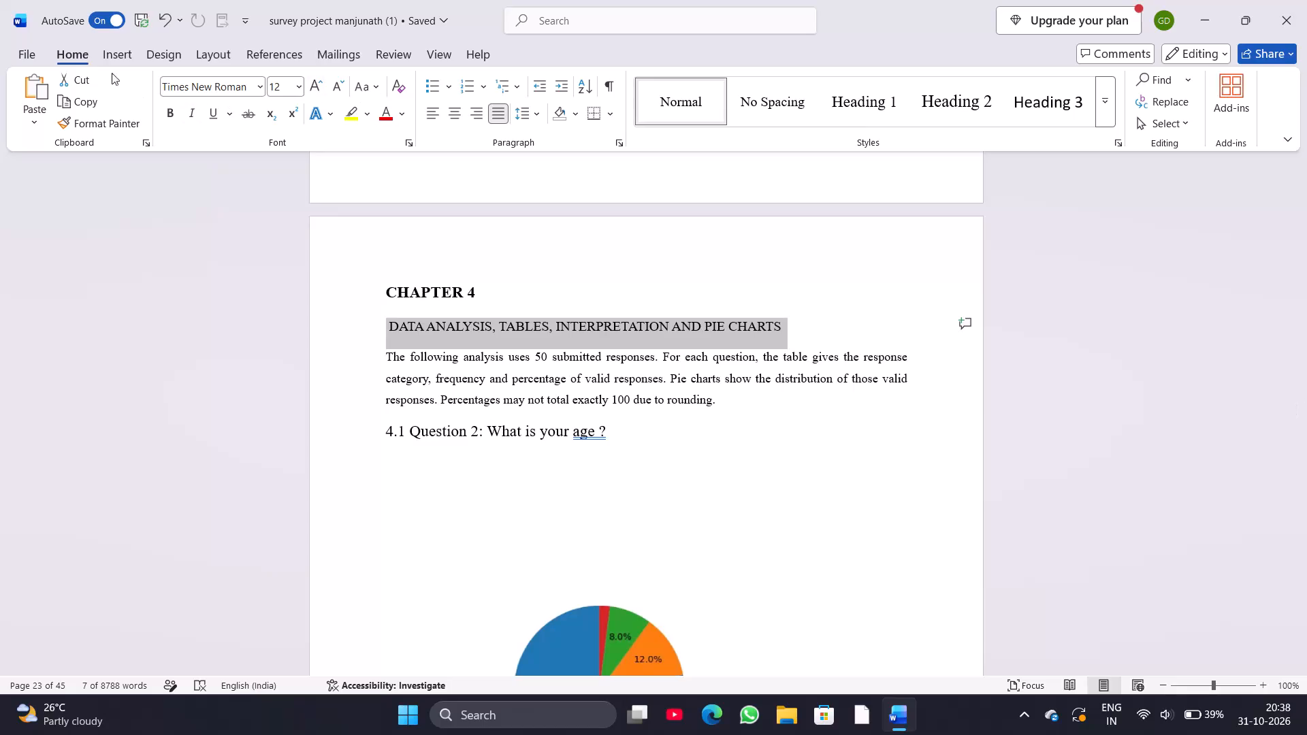
Open the fourth most recent file, the survey project on consumer perception of organic products, as a reference.
left_click(31, 48)
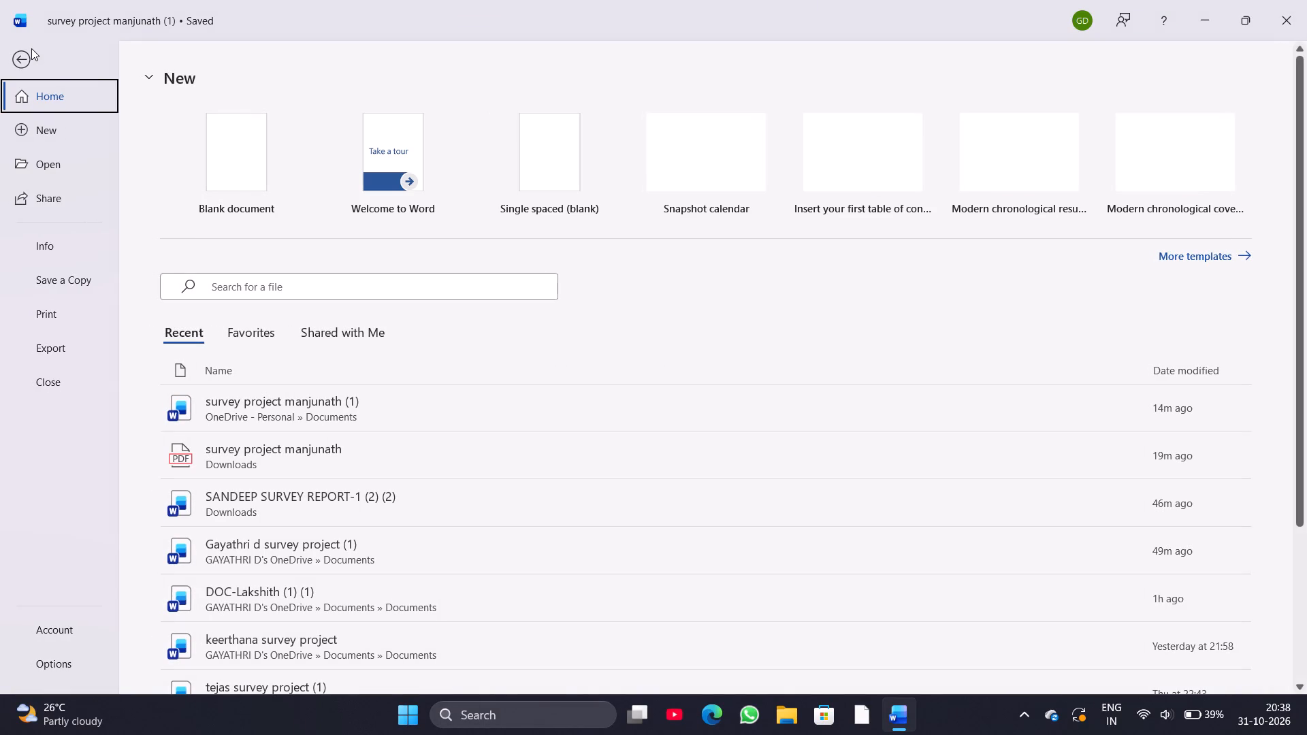
left_click(287, 539)
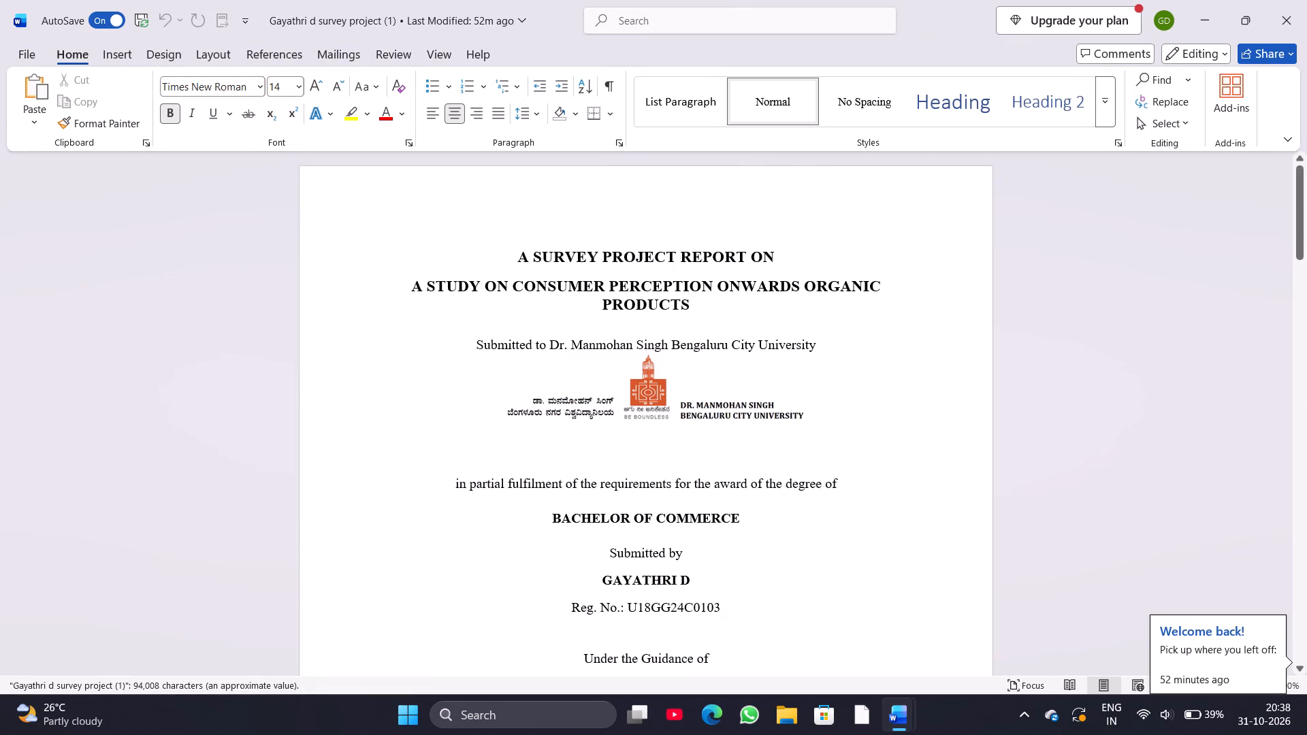
Find the Chapter 04 heading in the reference report and copy its title line, ANALYSIS AND INTERPRETATION OF DATA.
scroll(287, 539, "down", 13)
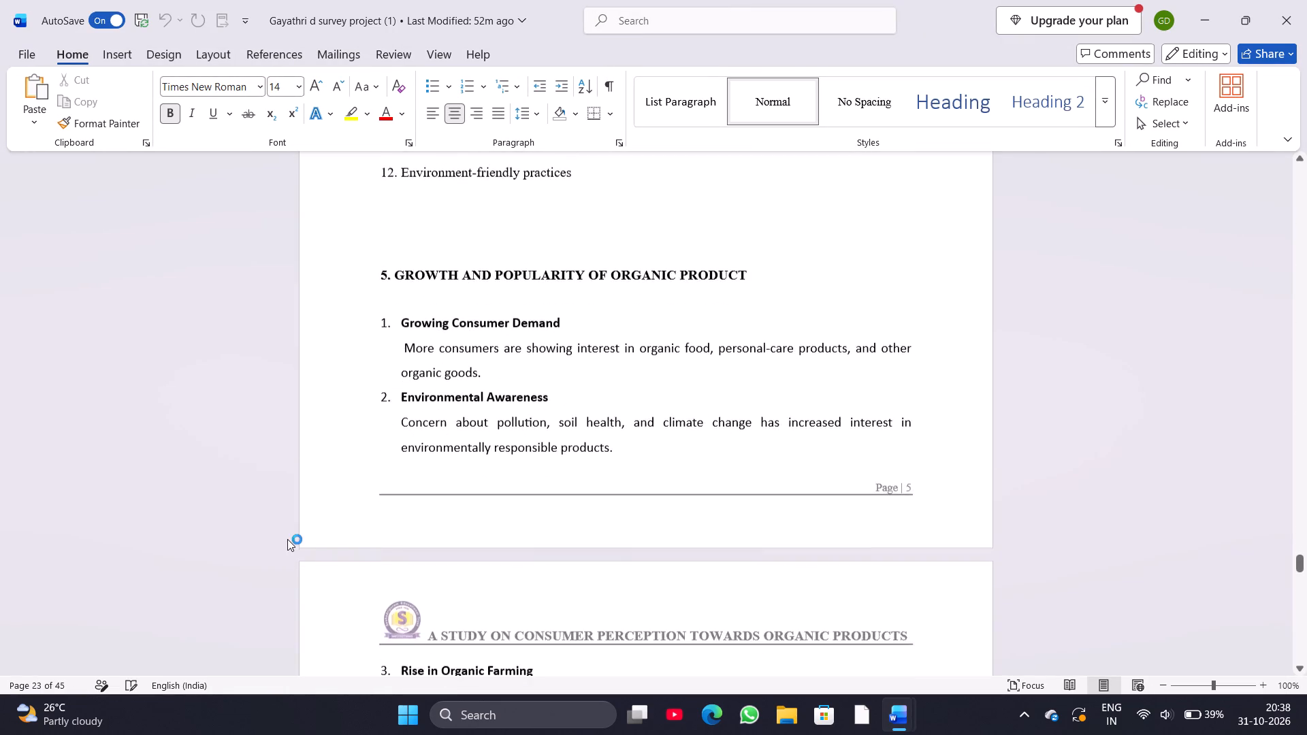
scroll(287, 539, "down", 19)
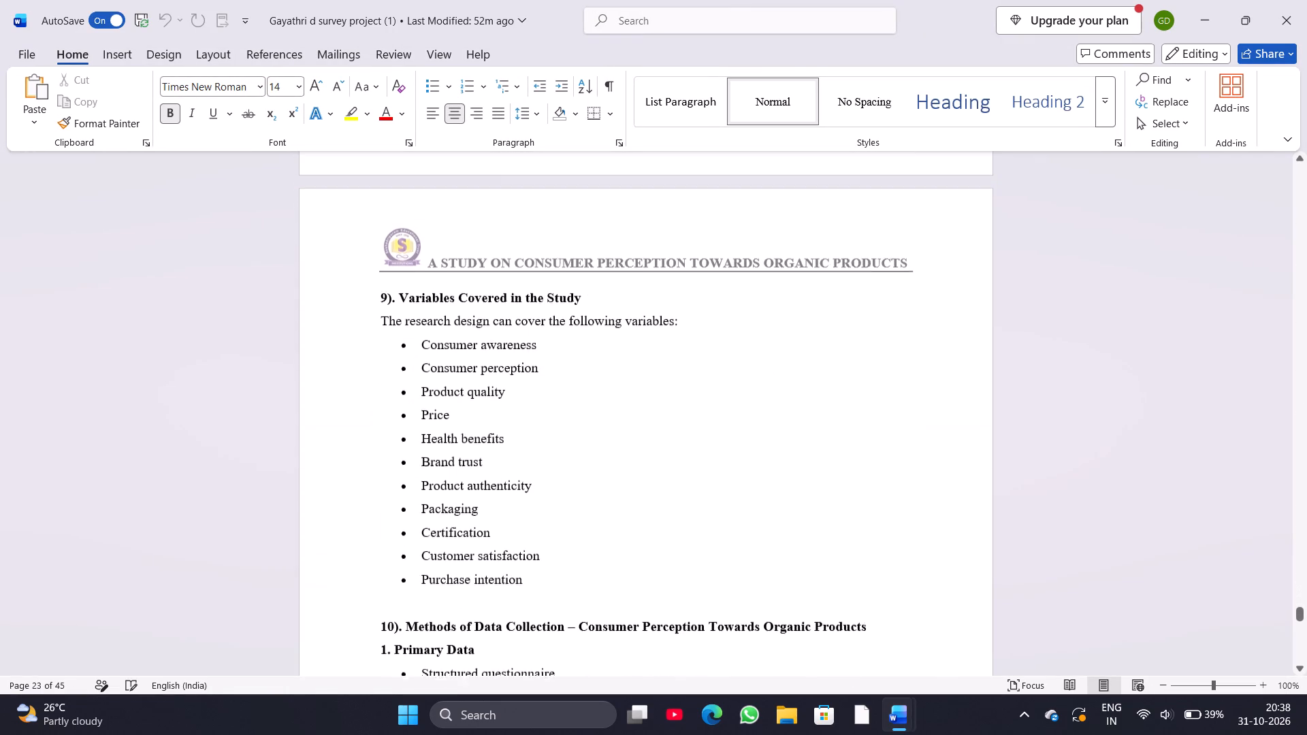
scroll(287, 539, "down", 5)
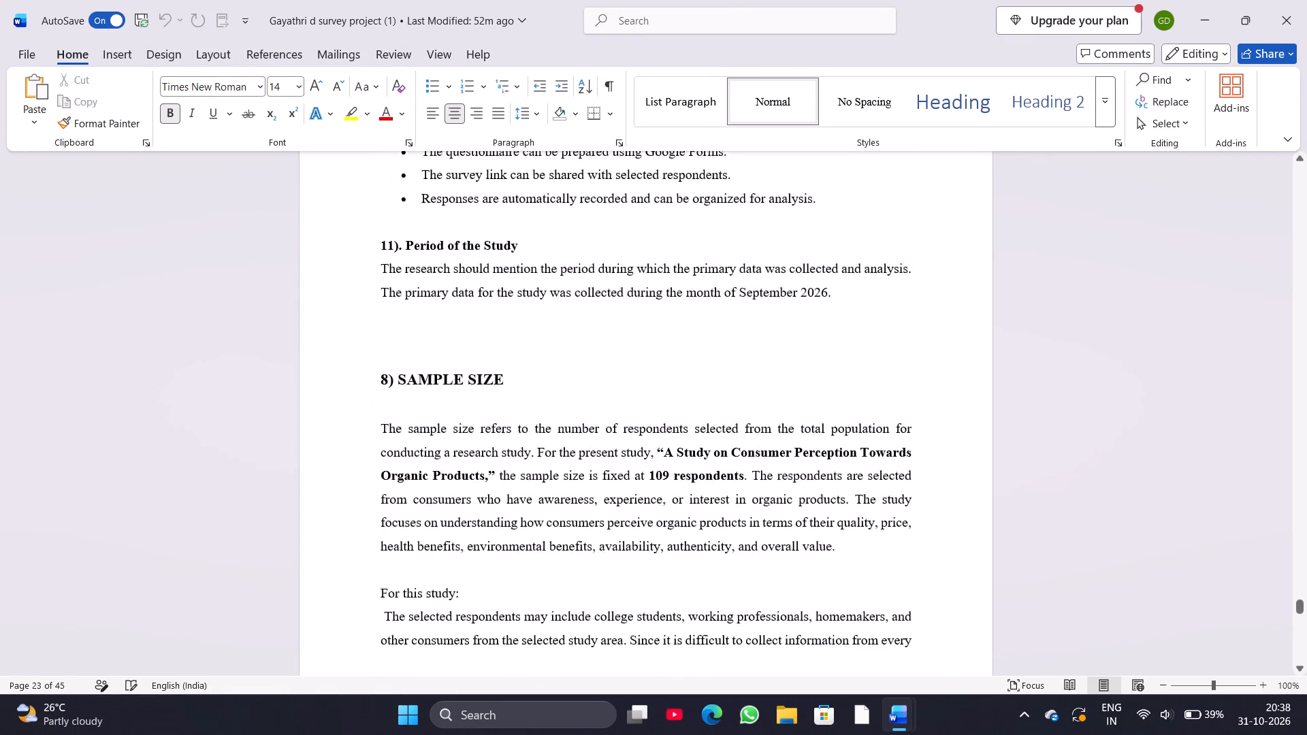
scroll(287, 539, "down", 19)
scroll(287, 539, "down", 6)
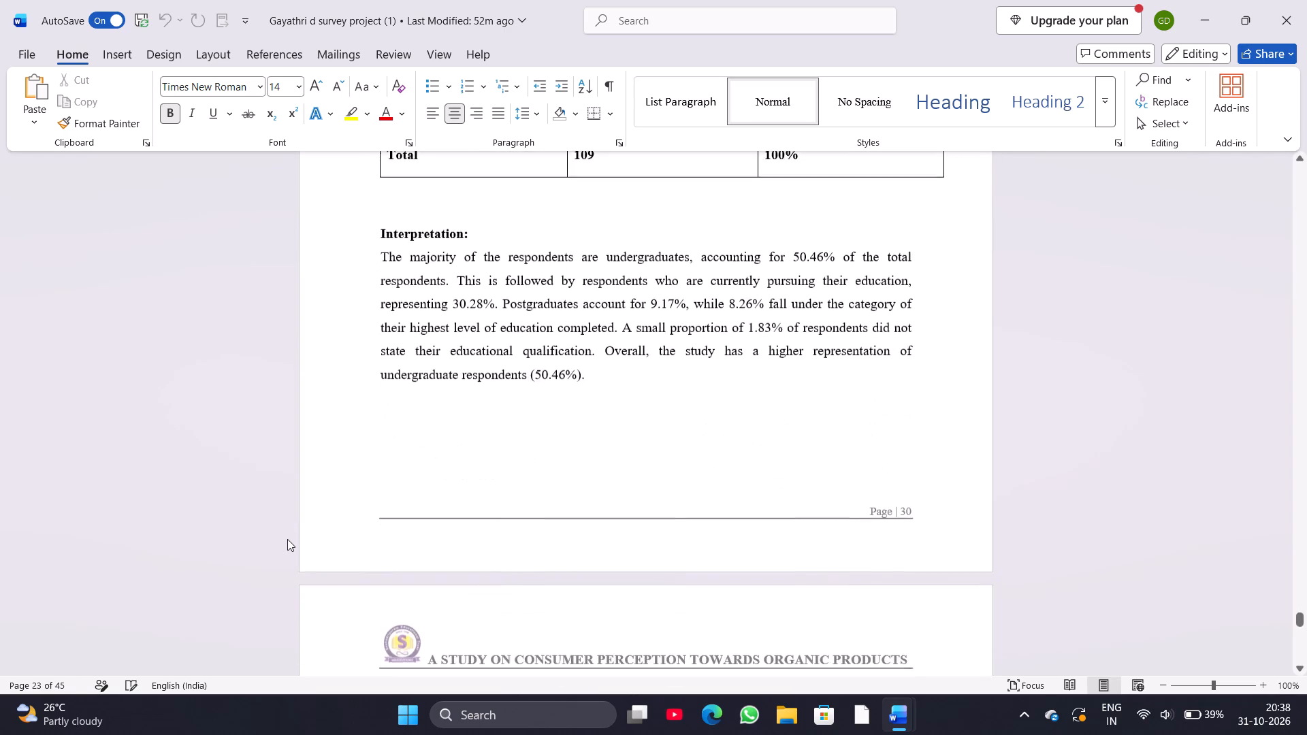
scroll(287, 539, "up", 5)
scroll(287, 539, "down", 5)
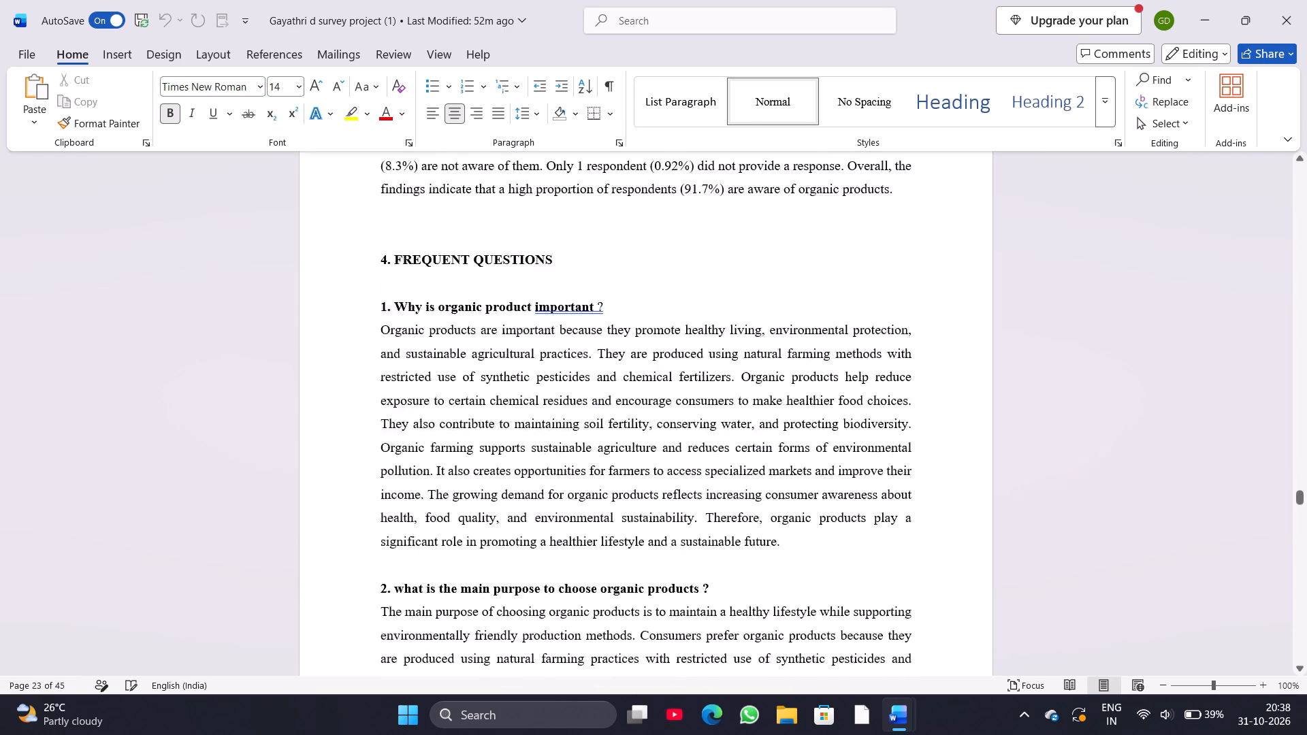
scroll(287, 539, "down", 10)
scroll(287, 539, "up", 4)
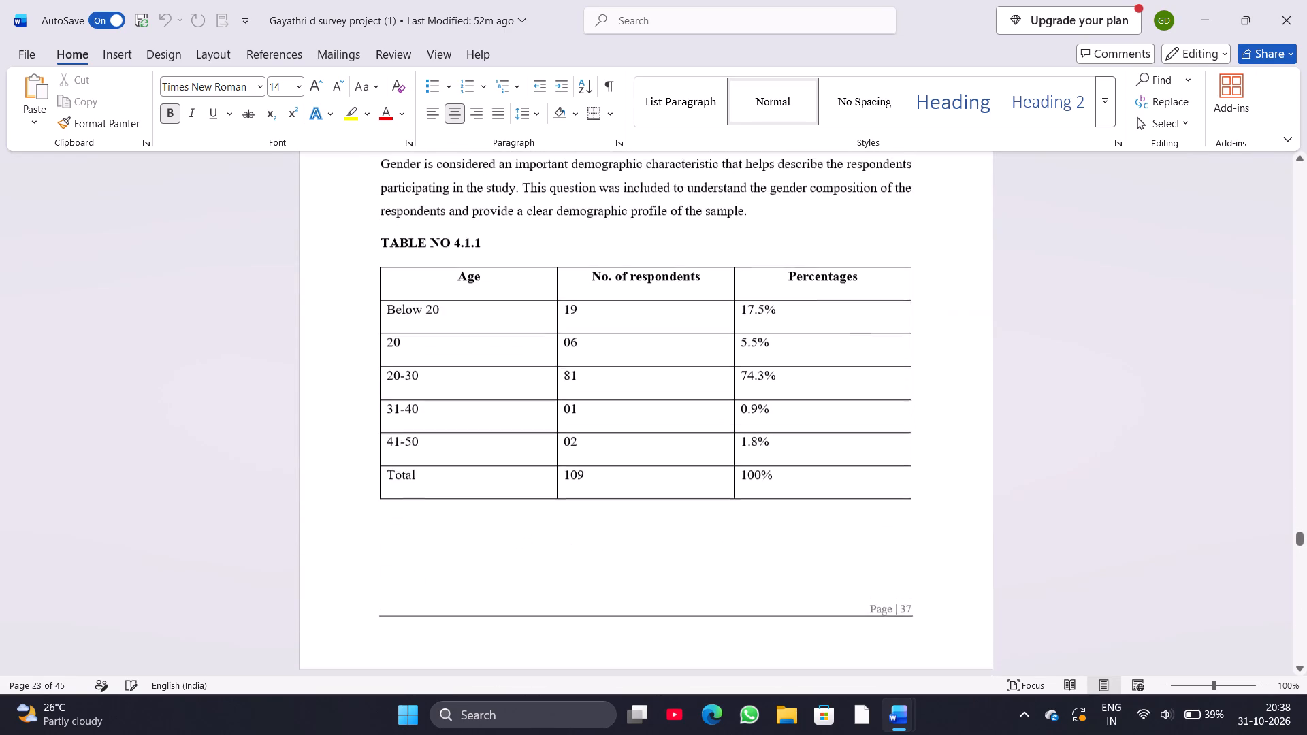
scroll(287, 539, "up", 9)
scroll(287, 539, "down", 1)
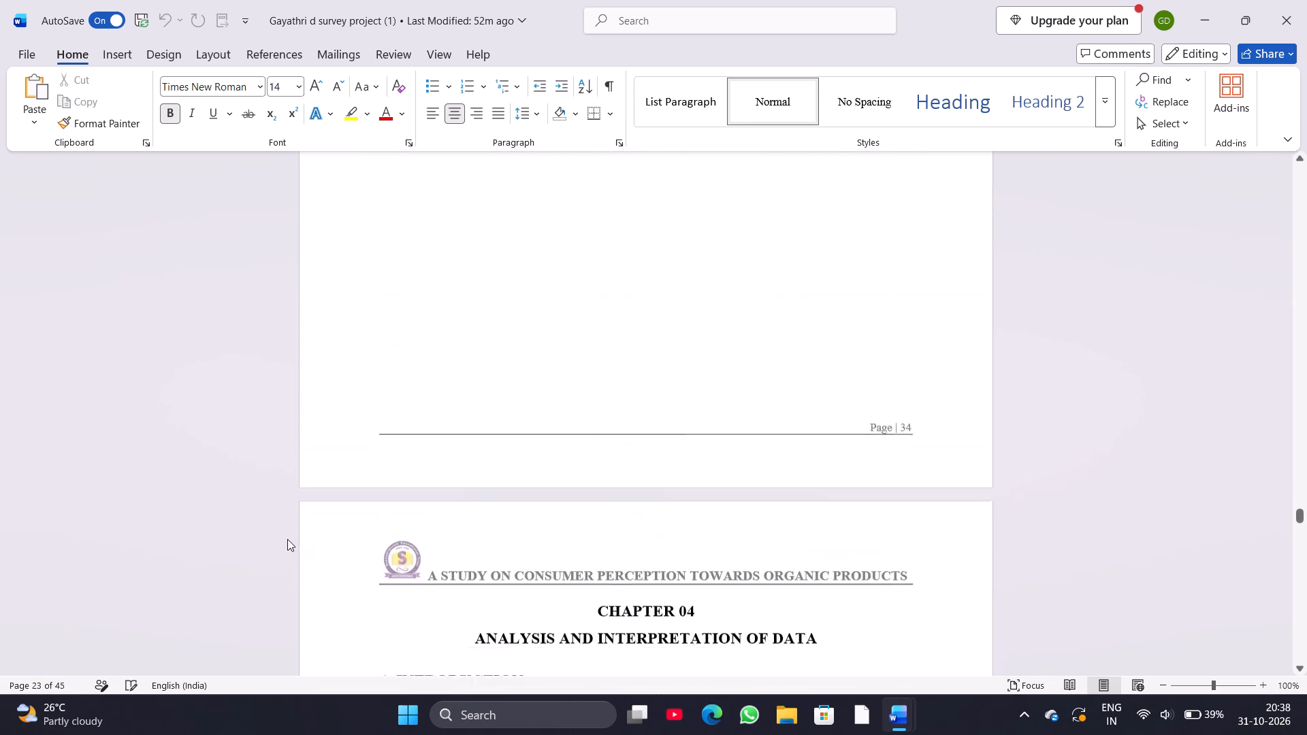
scroll(287, 539, "down", 2)
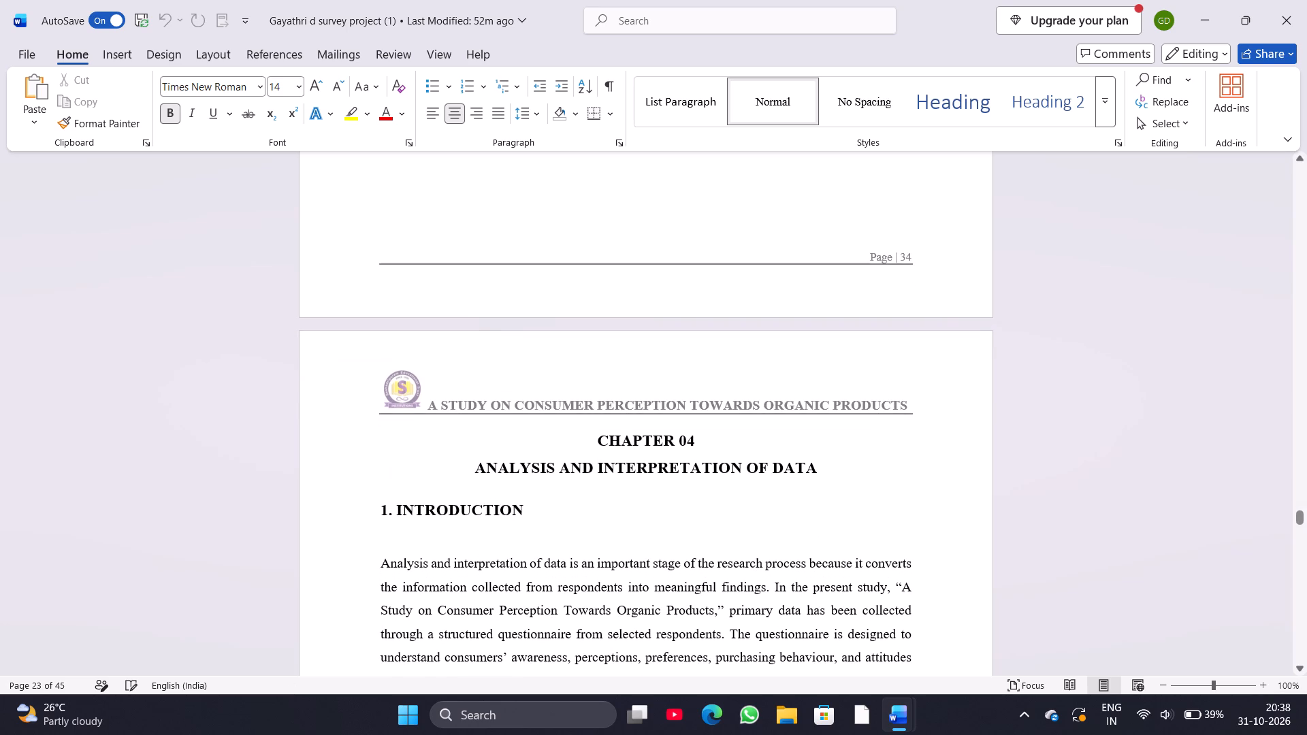
double_click(477, 480)
double_click(474, 468)
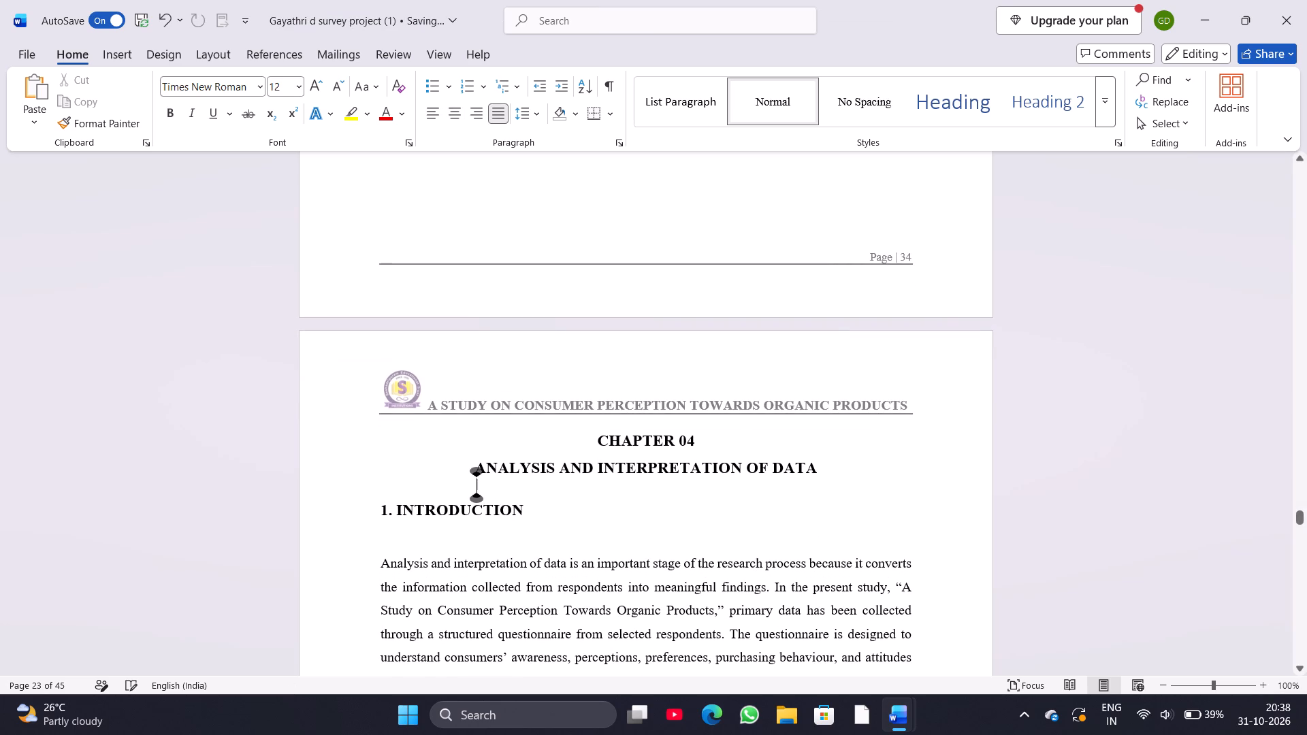
left_click_drag(474, 468, 437, 461)
double_click(437, 461)
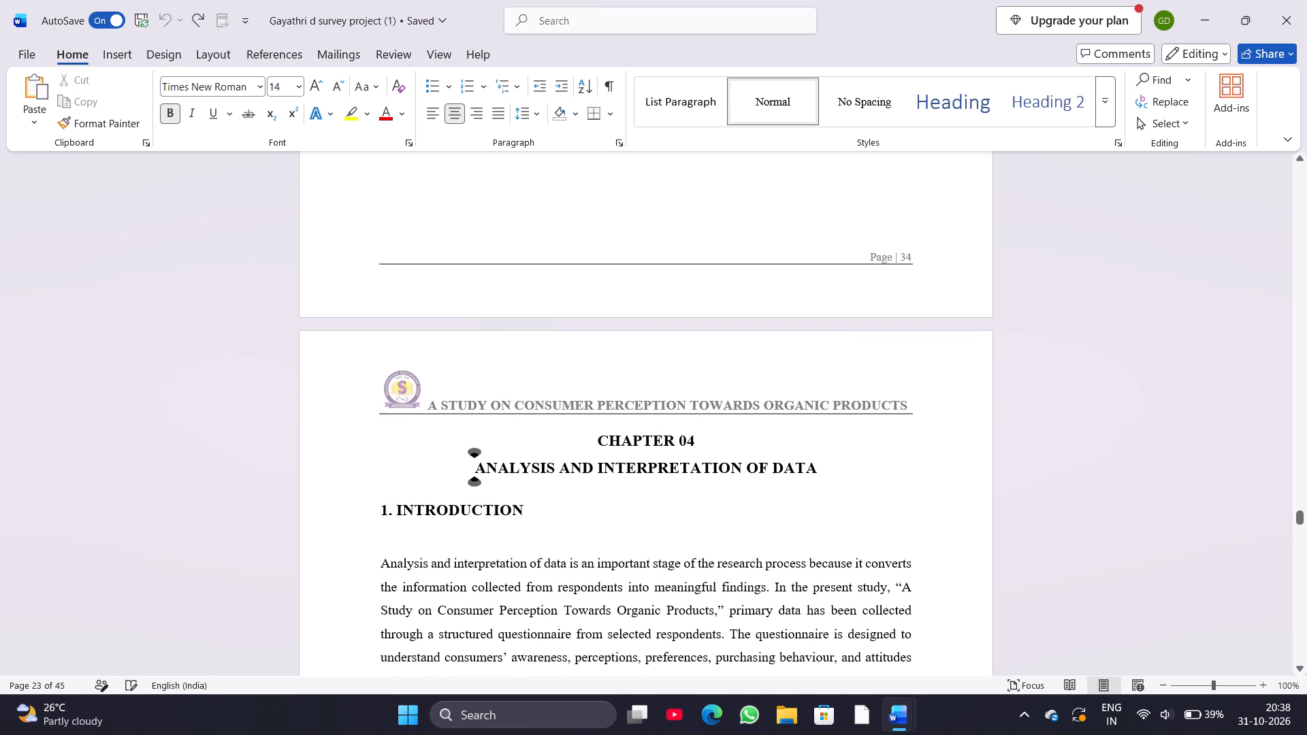
left_click(384, 459)
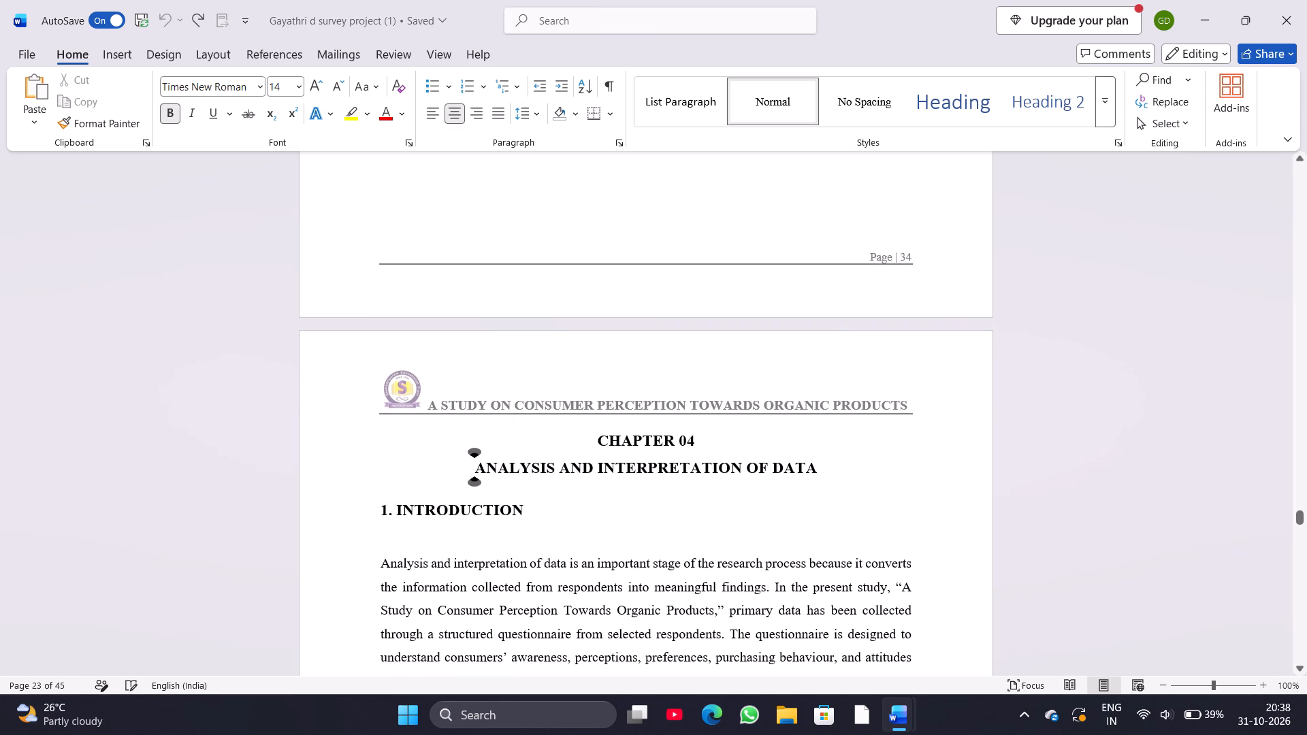
double_click(361, 475)
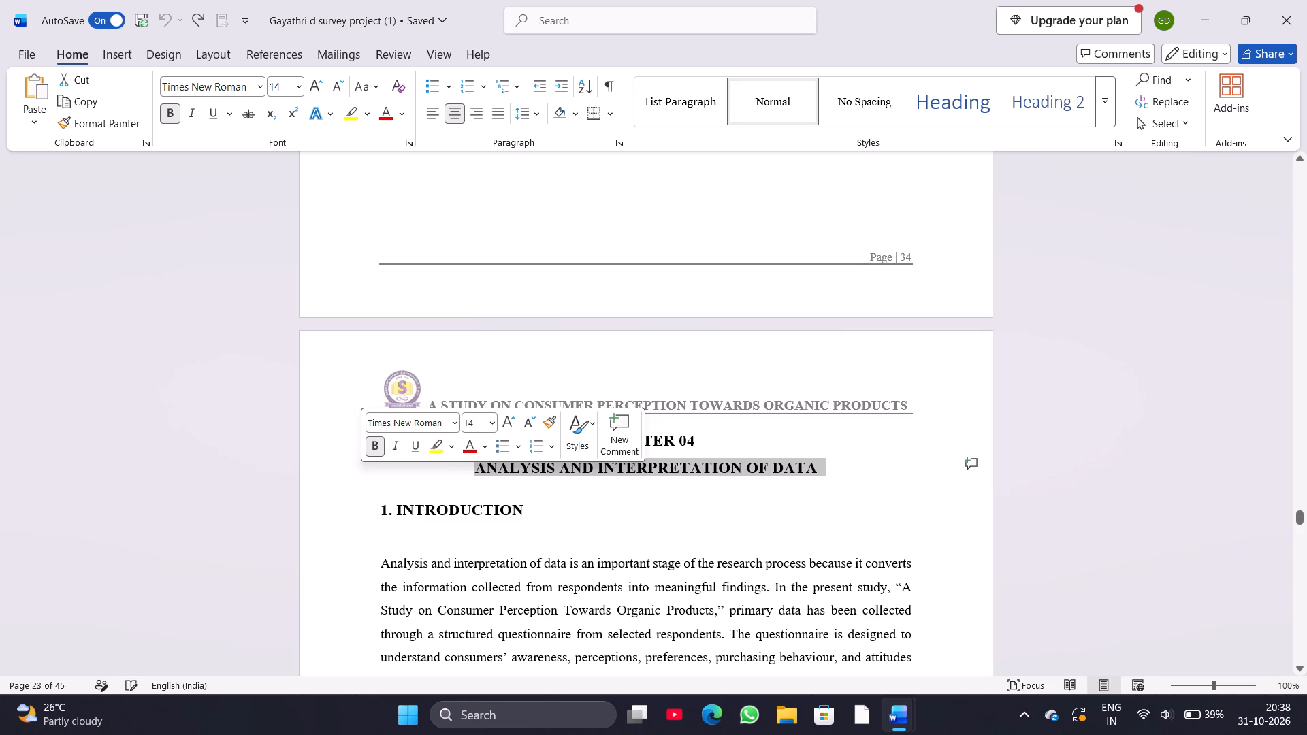
key("ctrl+c")
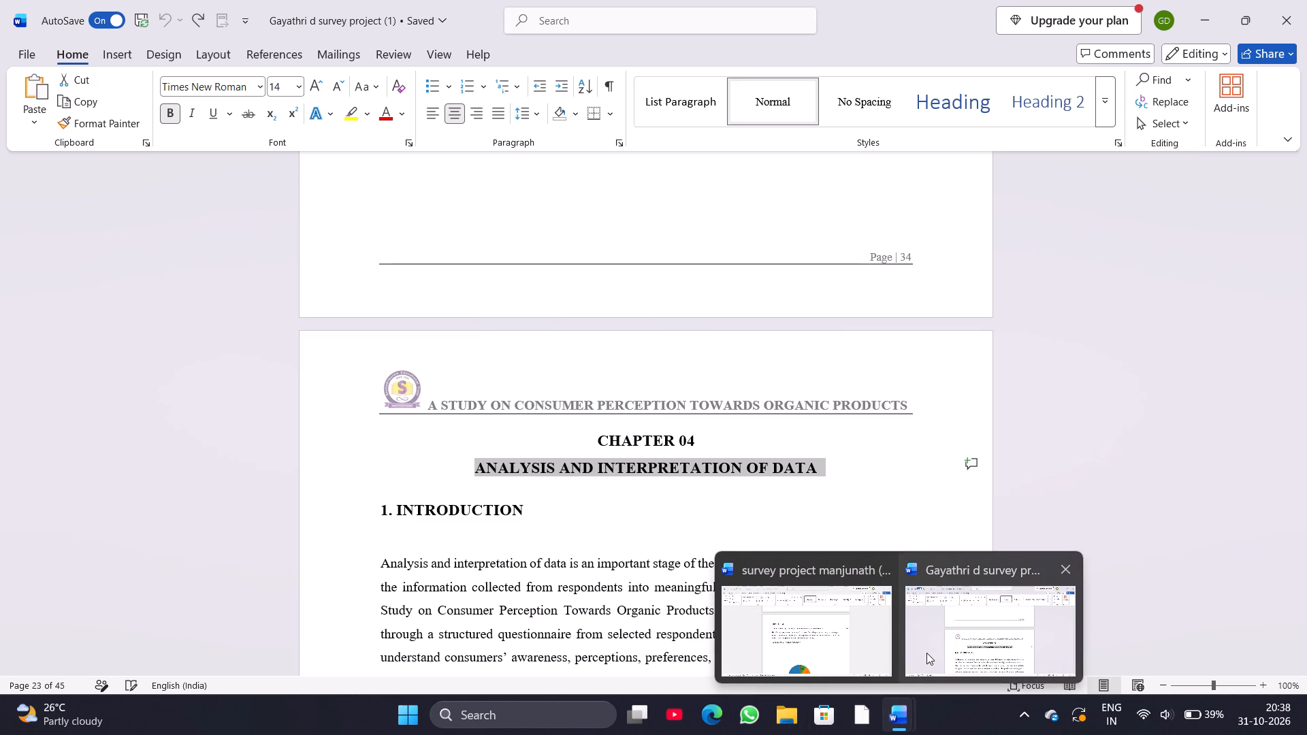
Back in the survey project manjunath document, replace the selected title line under CHAPTER 4 with the copied ANALYSIS AND INTERPRETATION OF DATA.
left_click(866, 631)
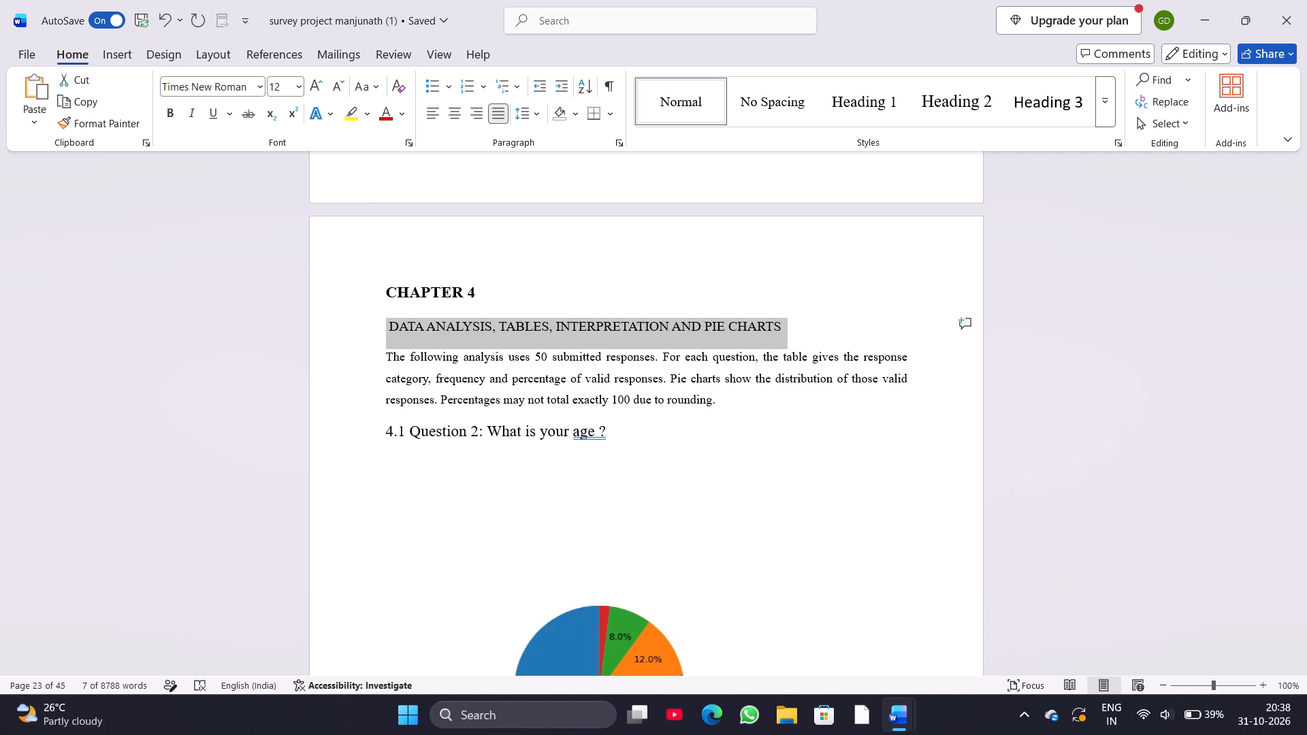
key("Delete")
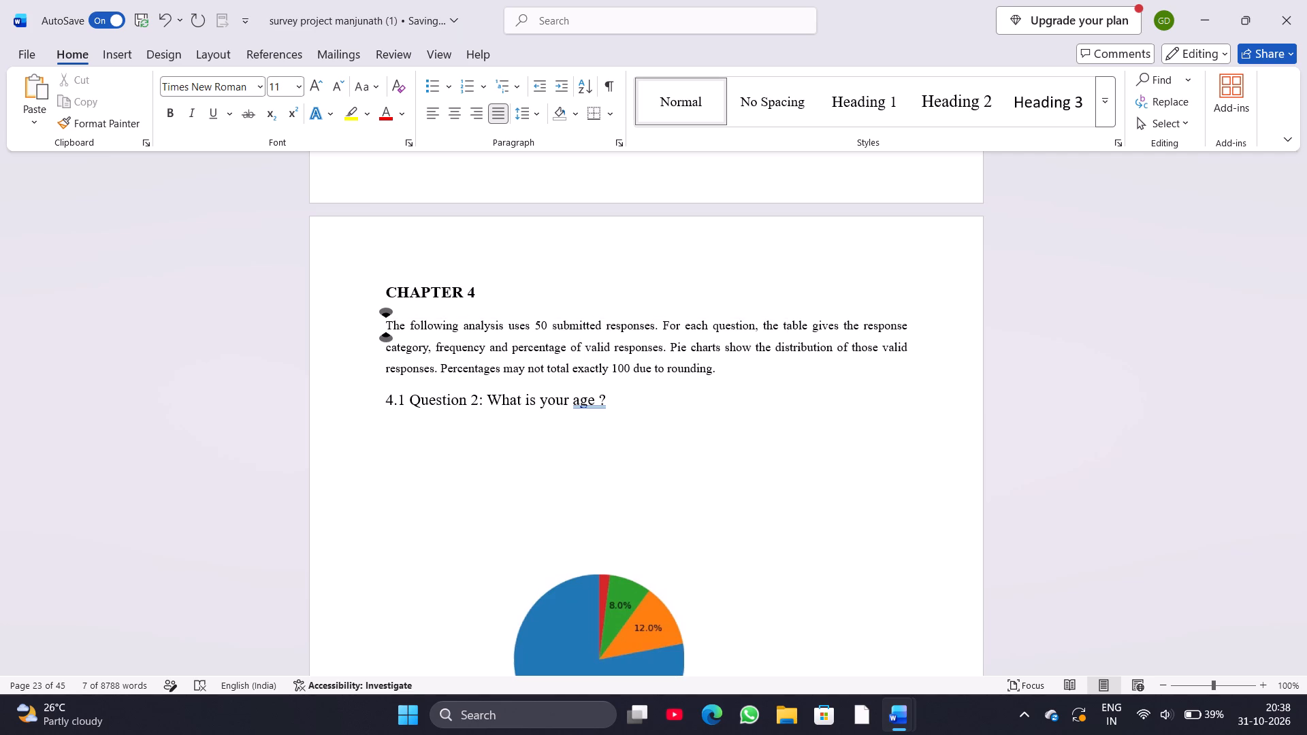
left_click(481, 293)
key("Return")
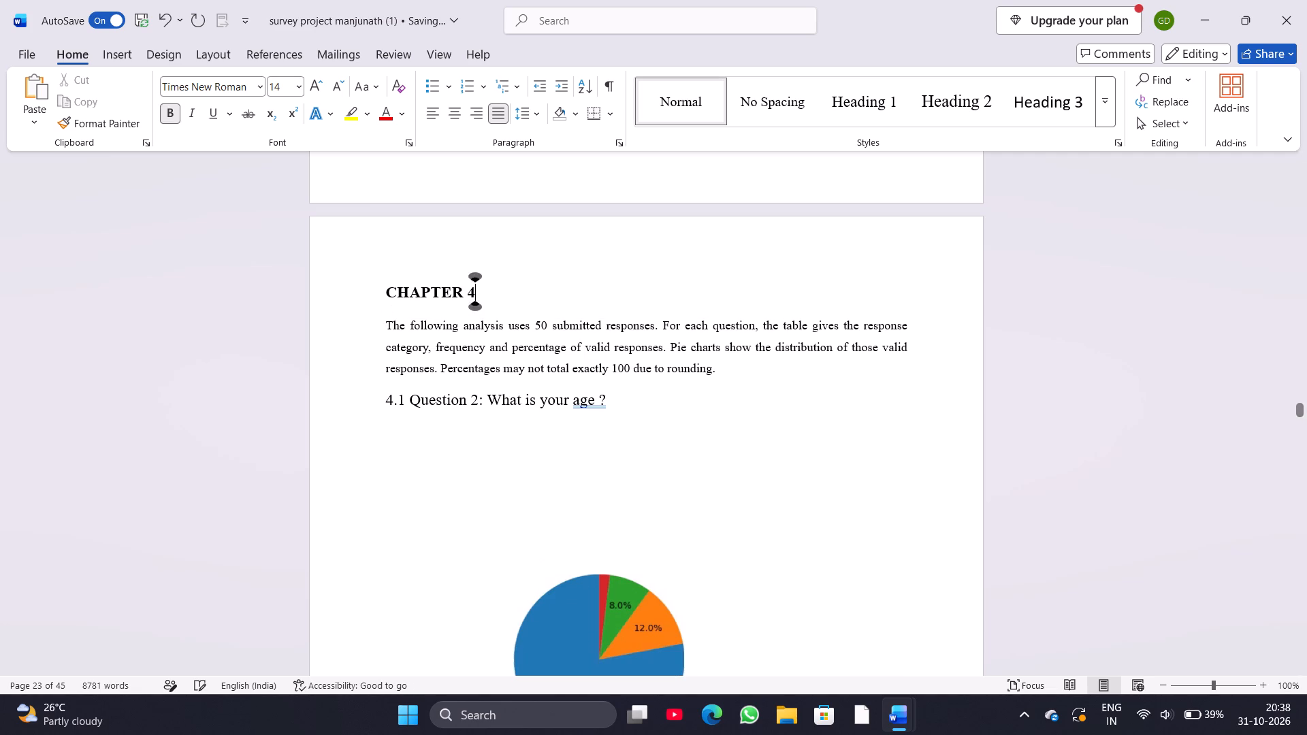
key("ctrl+v")
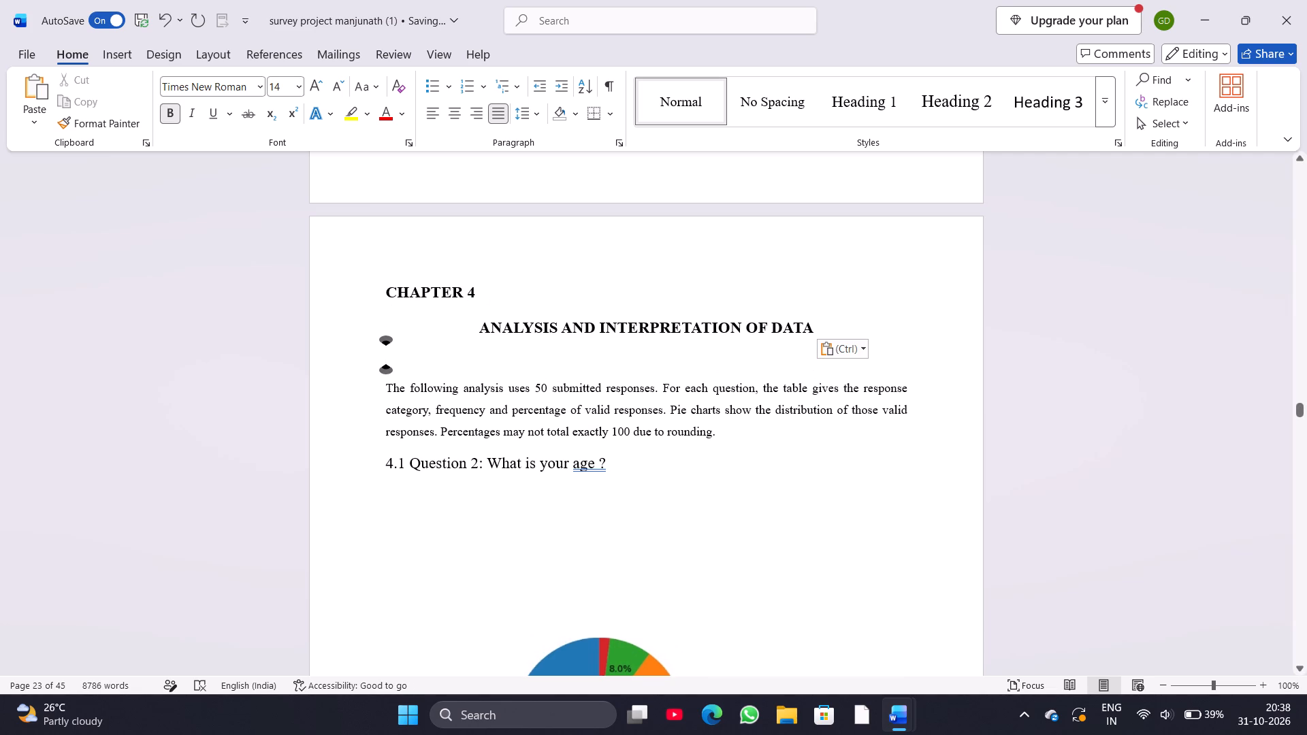
Centre the CHAPTER 4 line above its title.
left_click(380, 286)
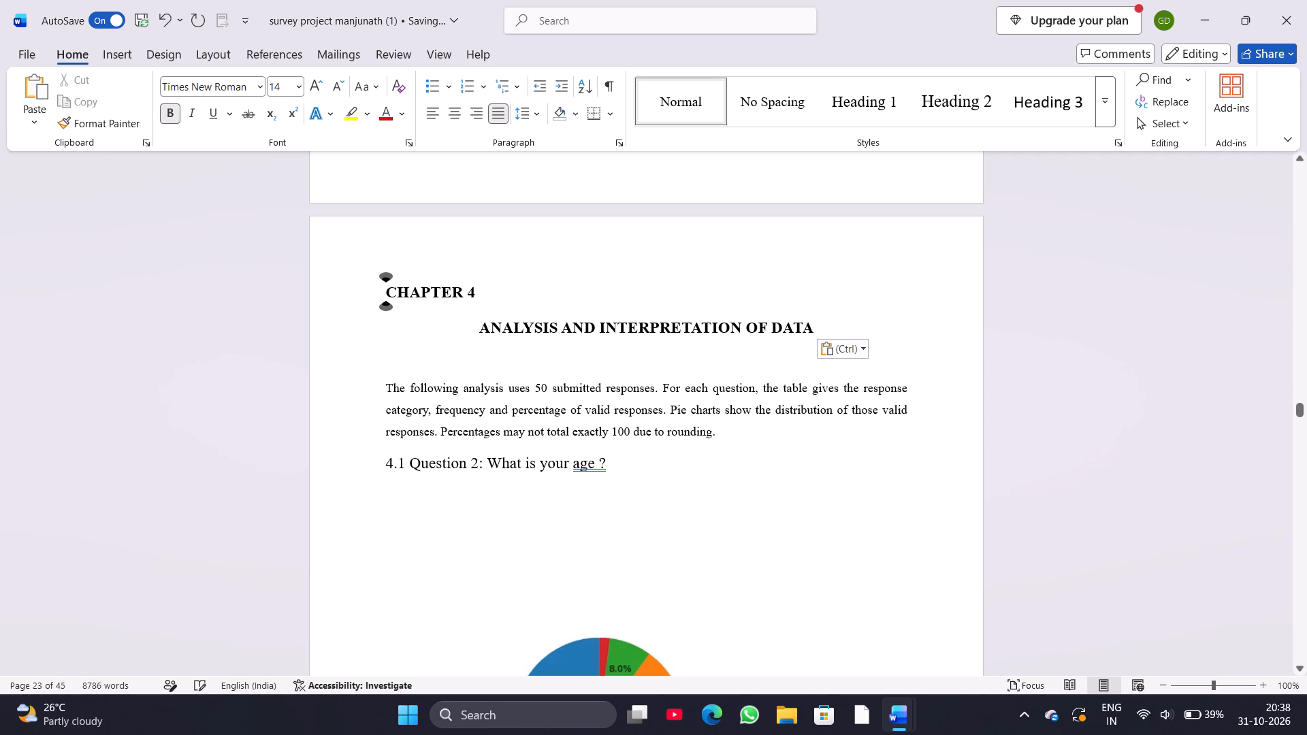
left_click(448, 120)
Add the heading INTRODUCTION on the empty line between the Chapter 4 title and the opening paragraph.
scroll(498, 340, "down", 1)
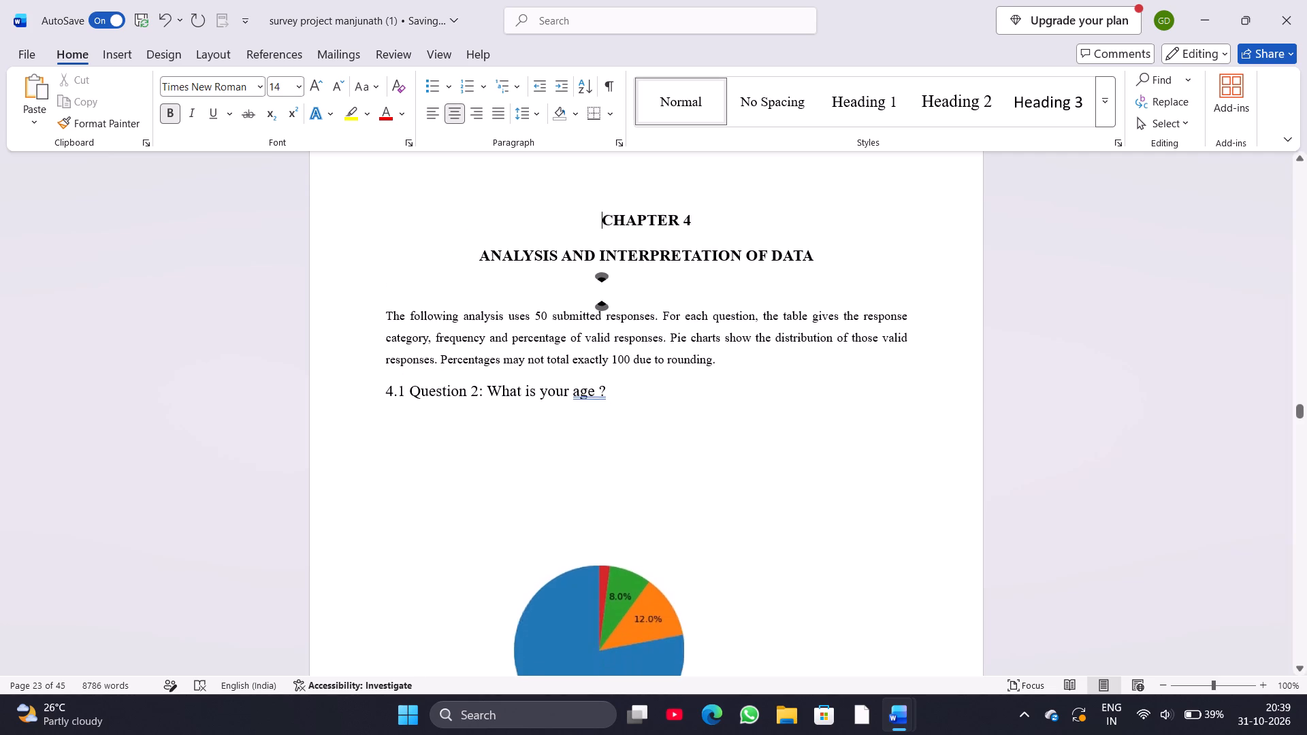
scroll(498, 340, "down", 1)
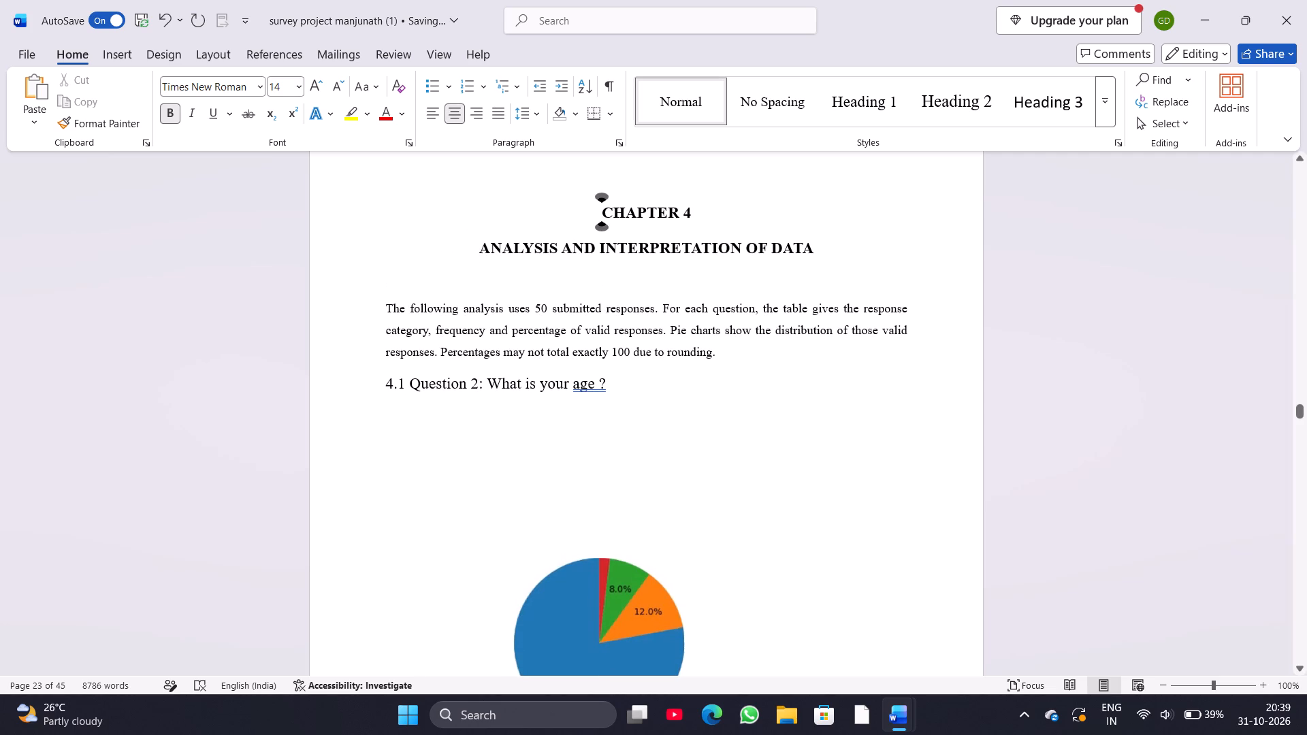
left_click(402, 290)
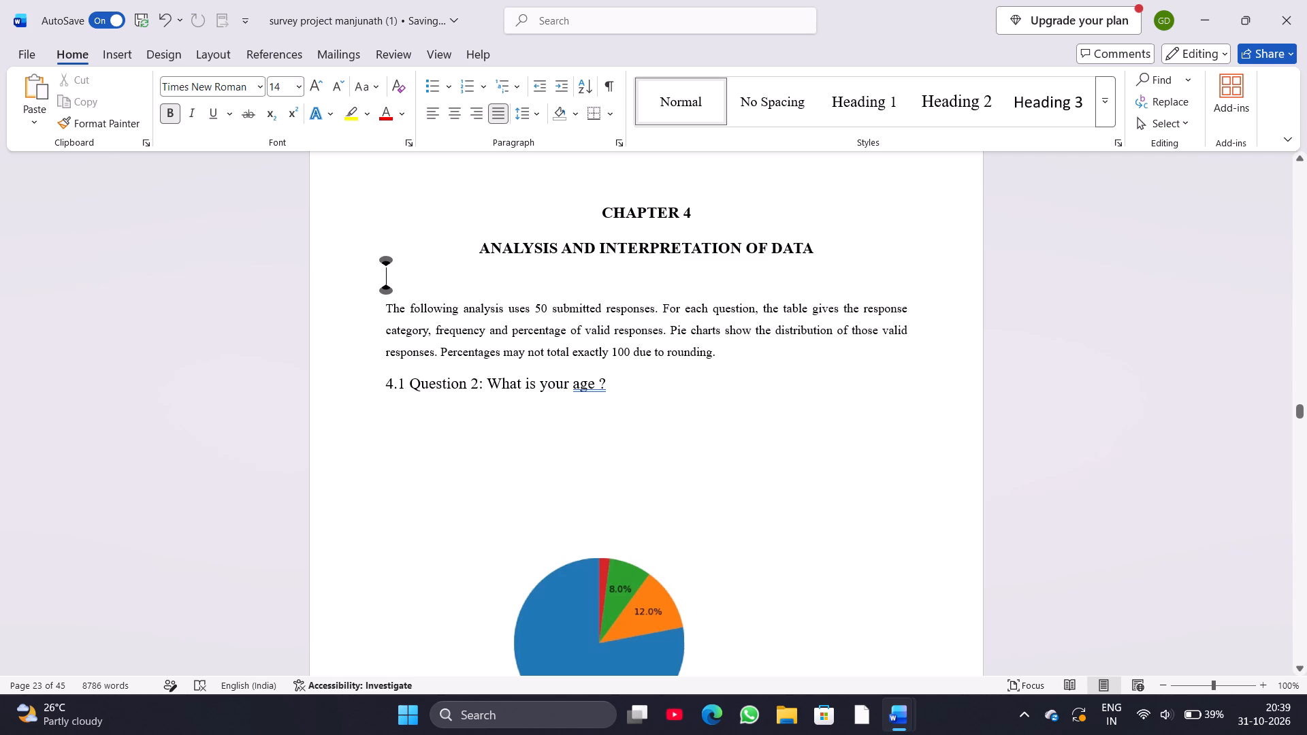
scroll(402, 290, "down", 4)
scroll(402, 290, "up", 1)
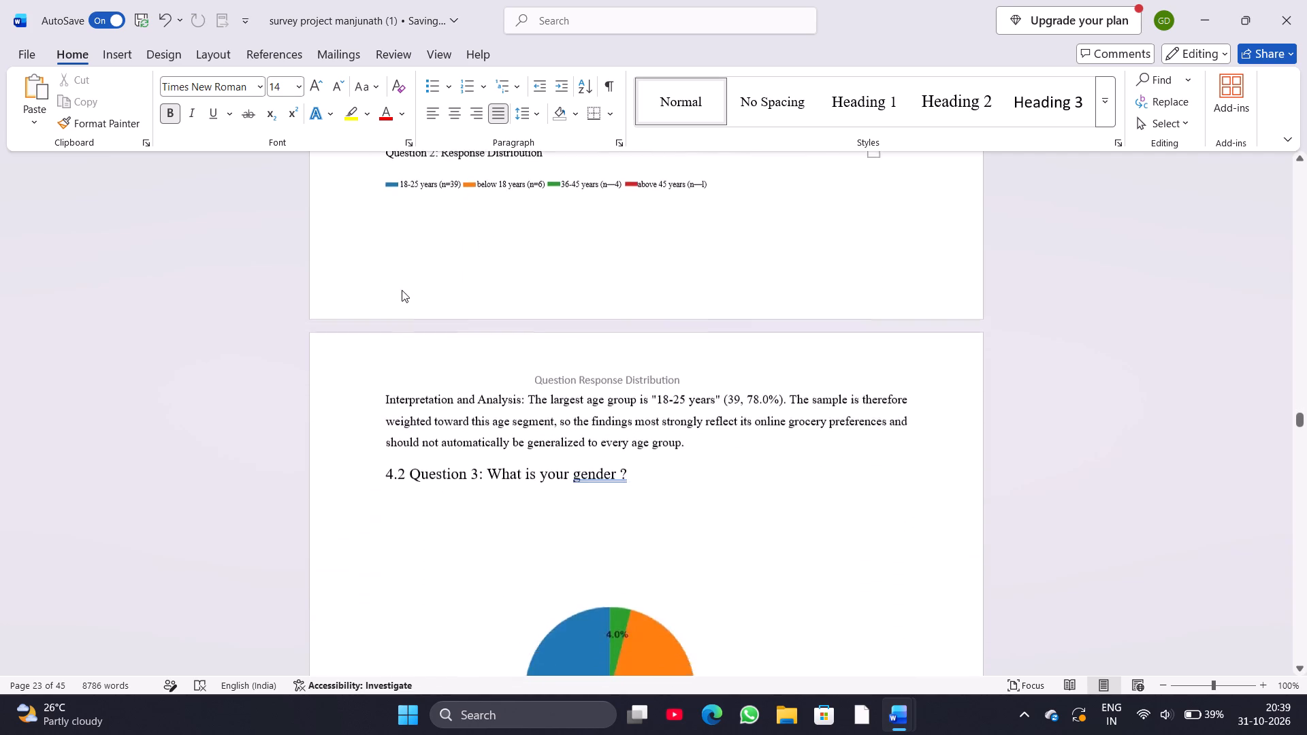
scroll(402, 290, "up", 4)
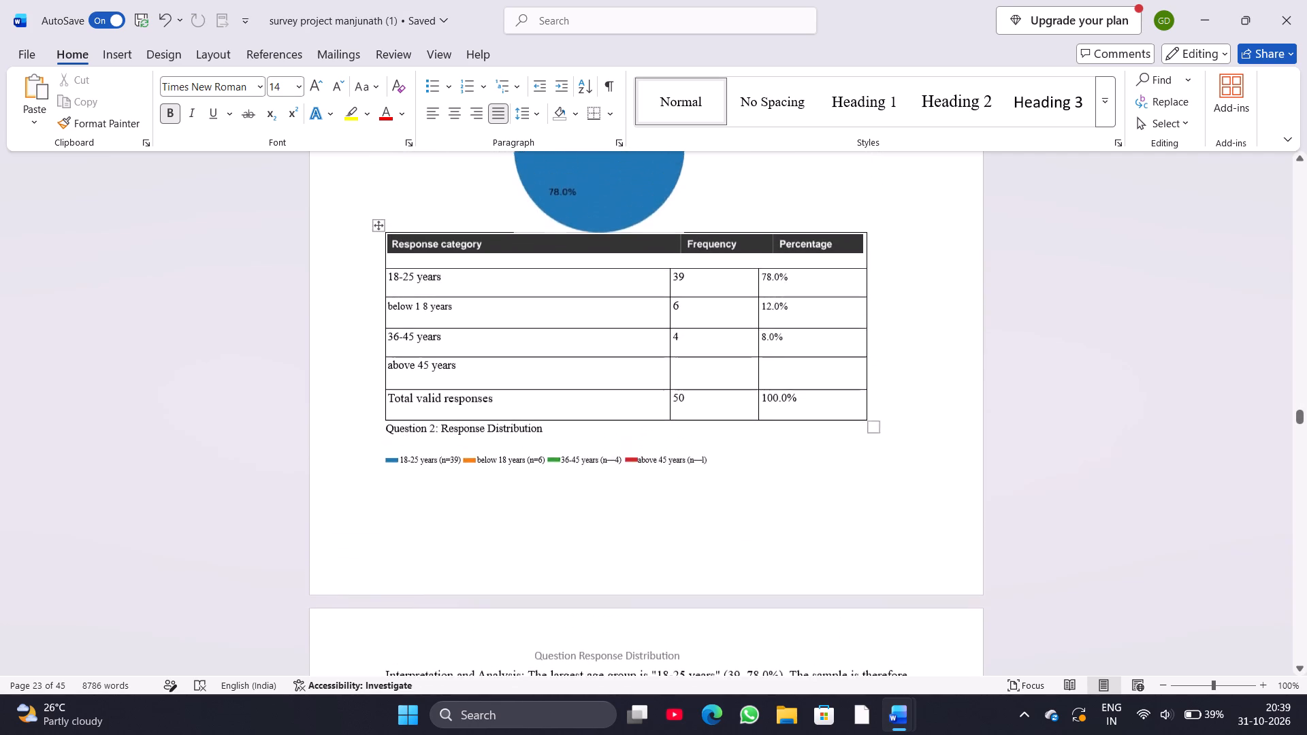
scroll(402, 290, "up", 1)
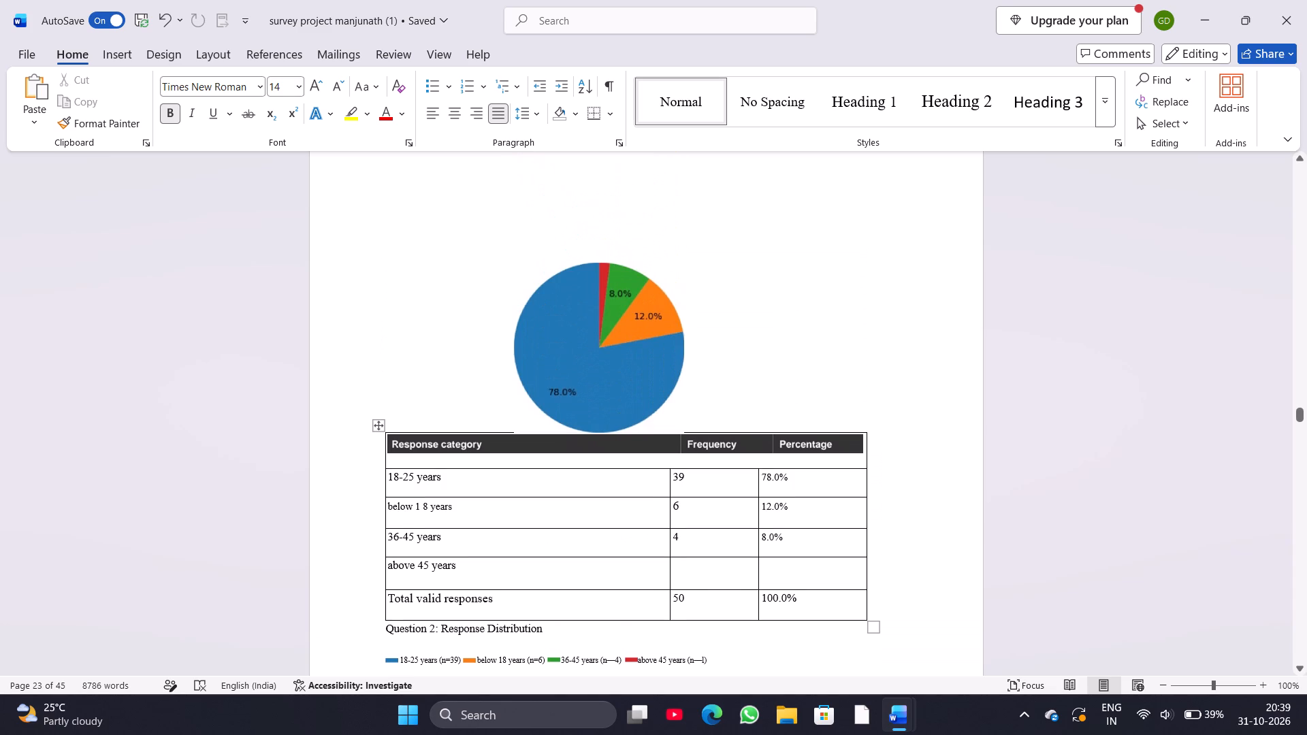
scroll(402, 290, "up", 1)
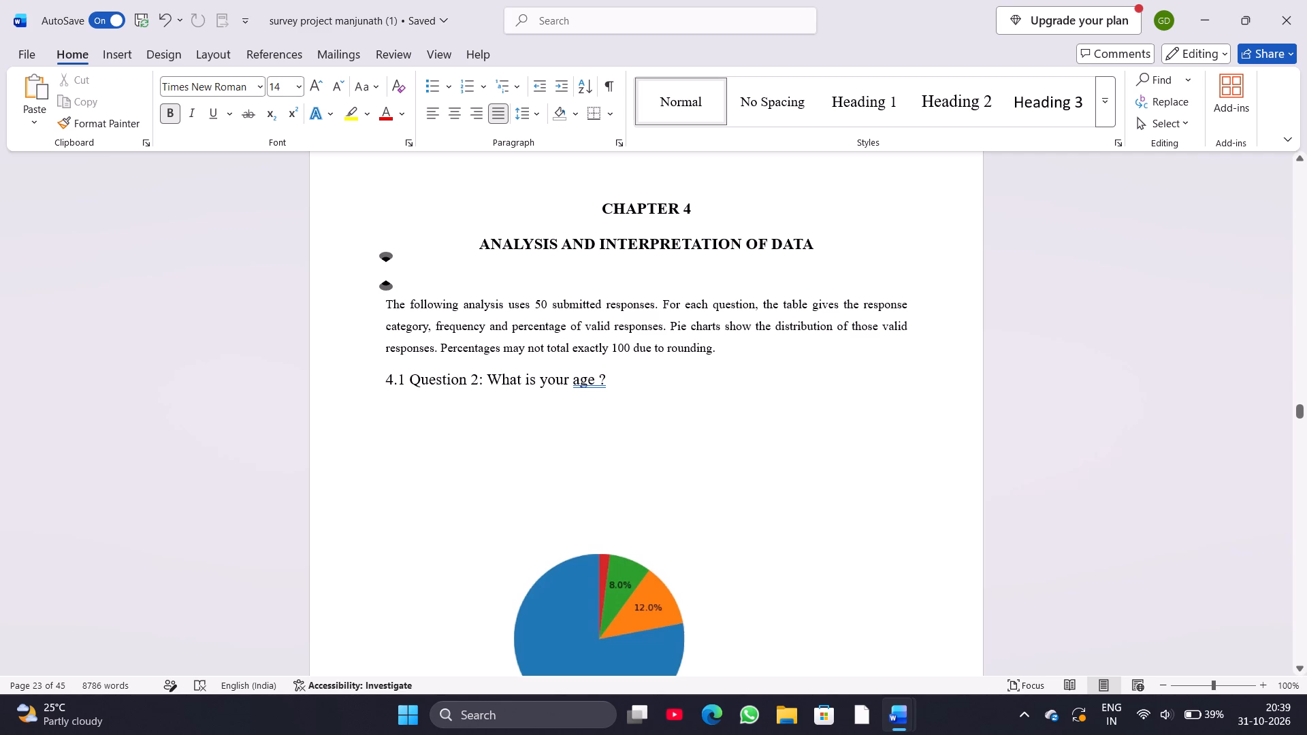
key("i")
key("BackSpace")
type("INTRODUCTION")
key("space")
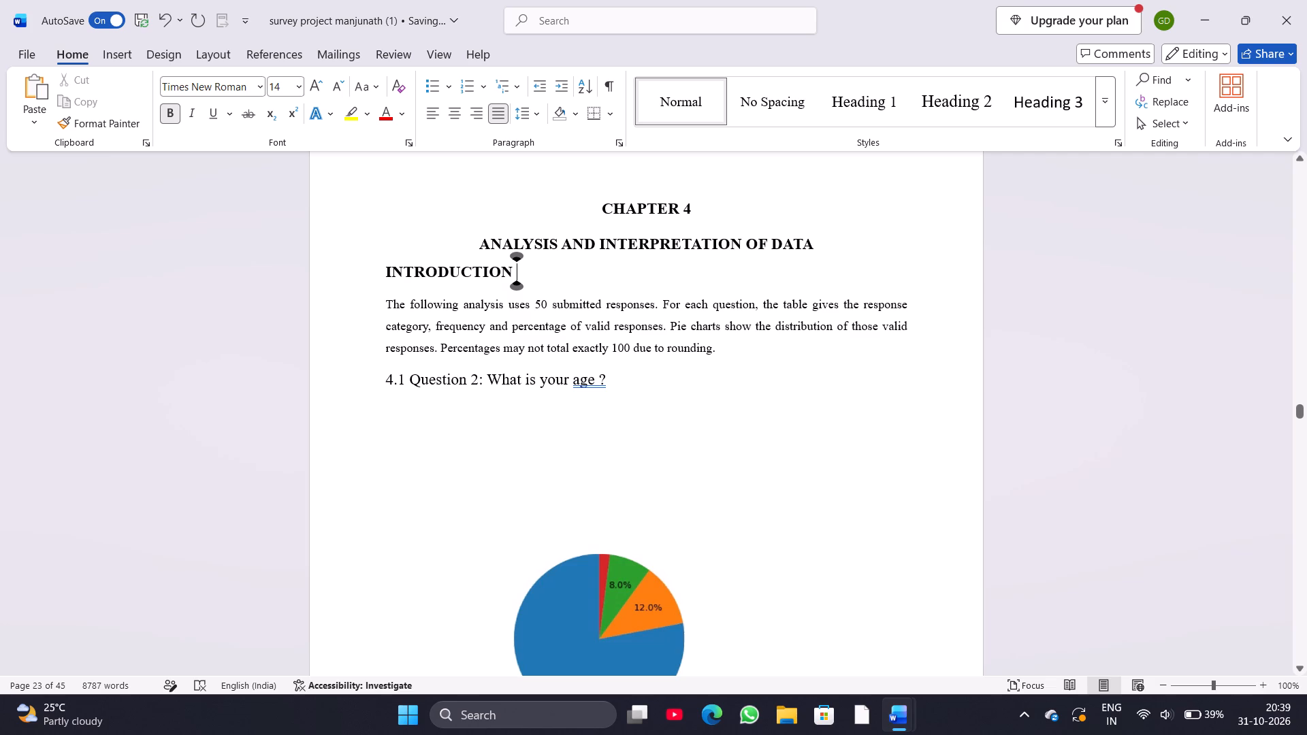
Insert a blank line between the ANALYSIS AND INTERPRETATION OF DATA title and the INTRODUCTION heading.
left_click(816, 248)
key("Return")
scroll(816, 248, "left", 1)
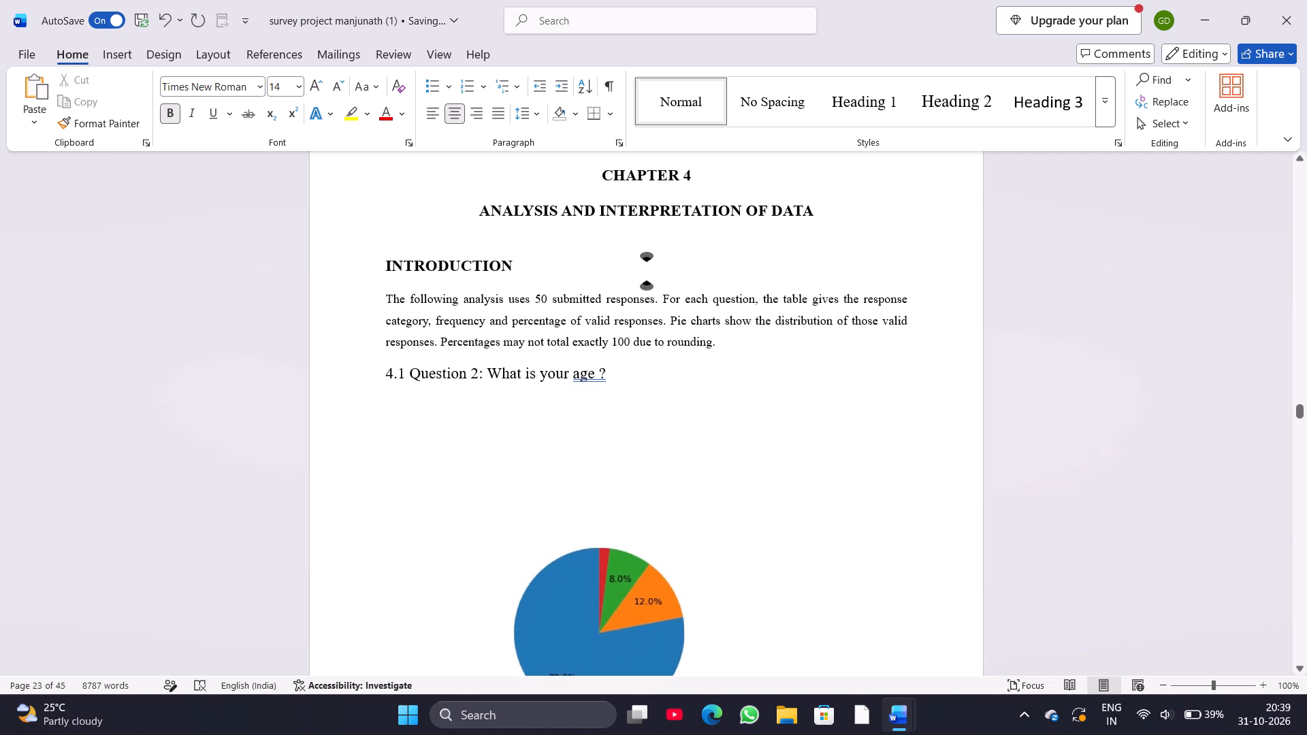
Set the introduction paragraph and the 4.1 Question 2 heading below it to a font size of 12 pt.
left_click_drag(386, 294, 657, 368)
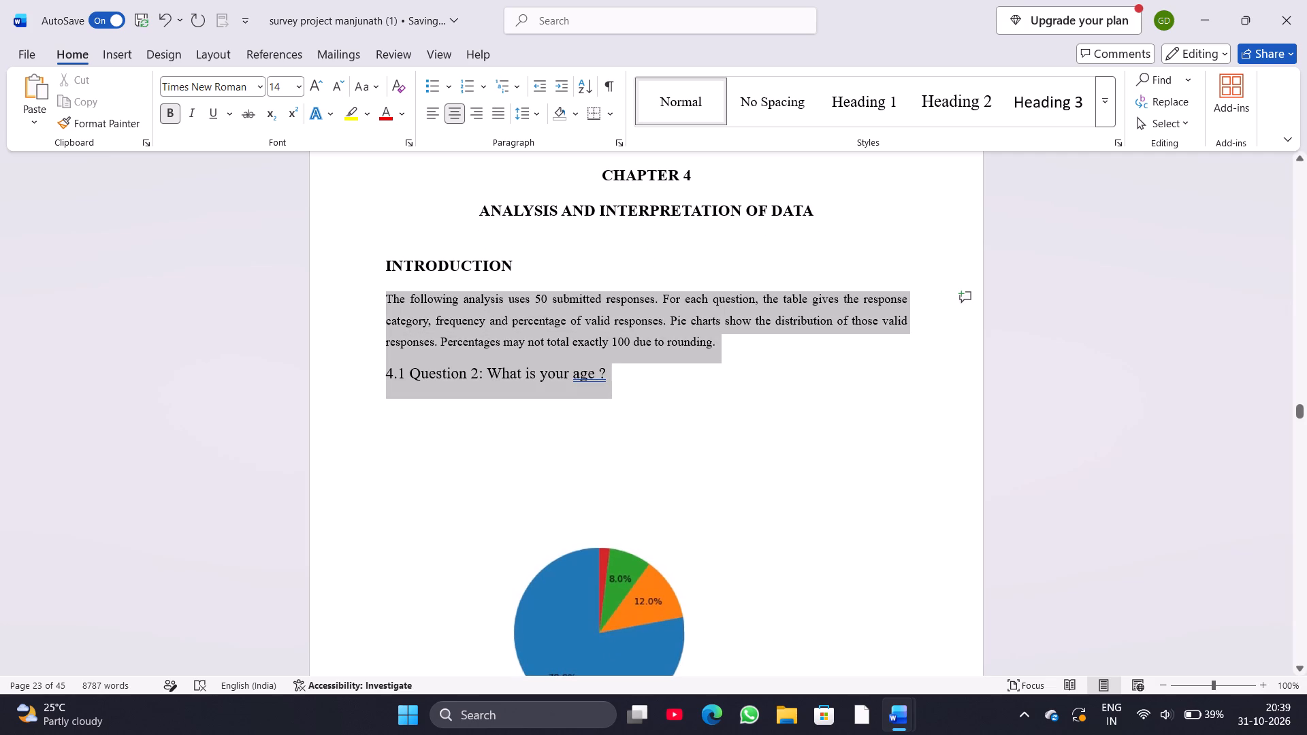
left_click_drag(657, 368, 658, 369)
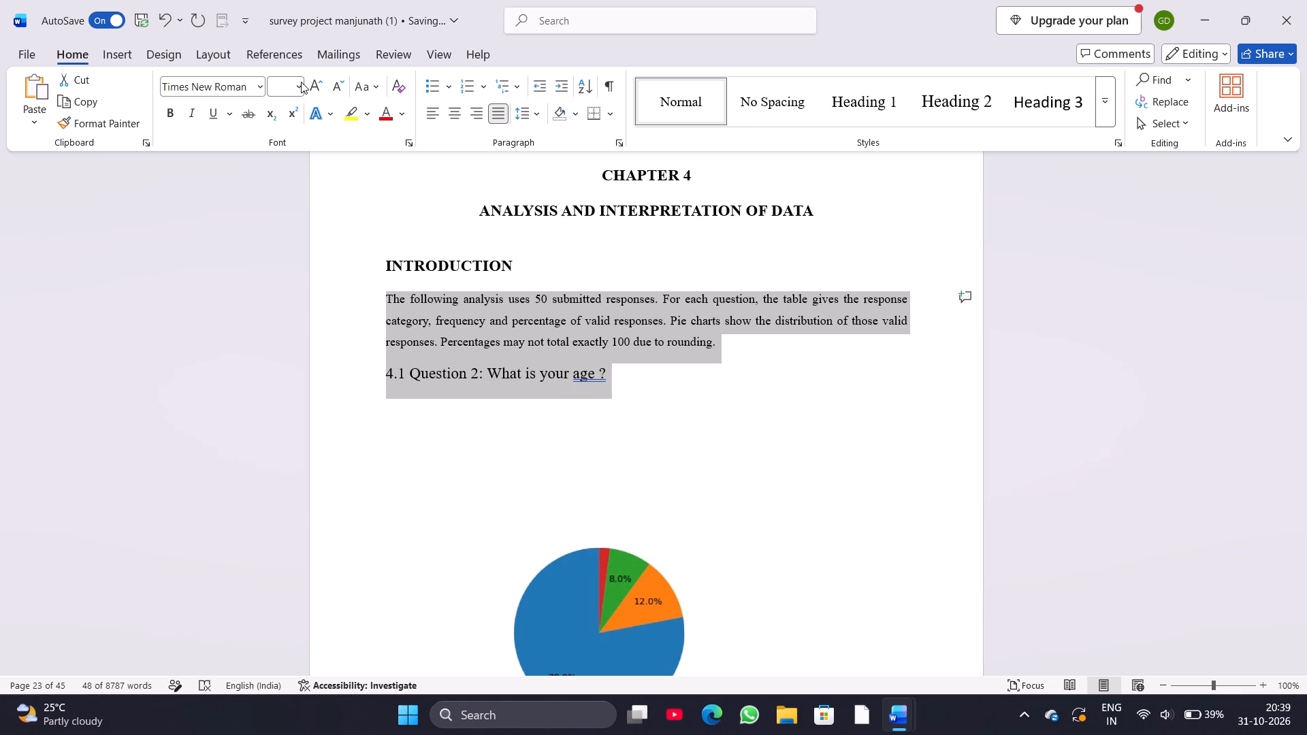
left_click(301, 82)
left_click(289, 189)
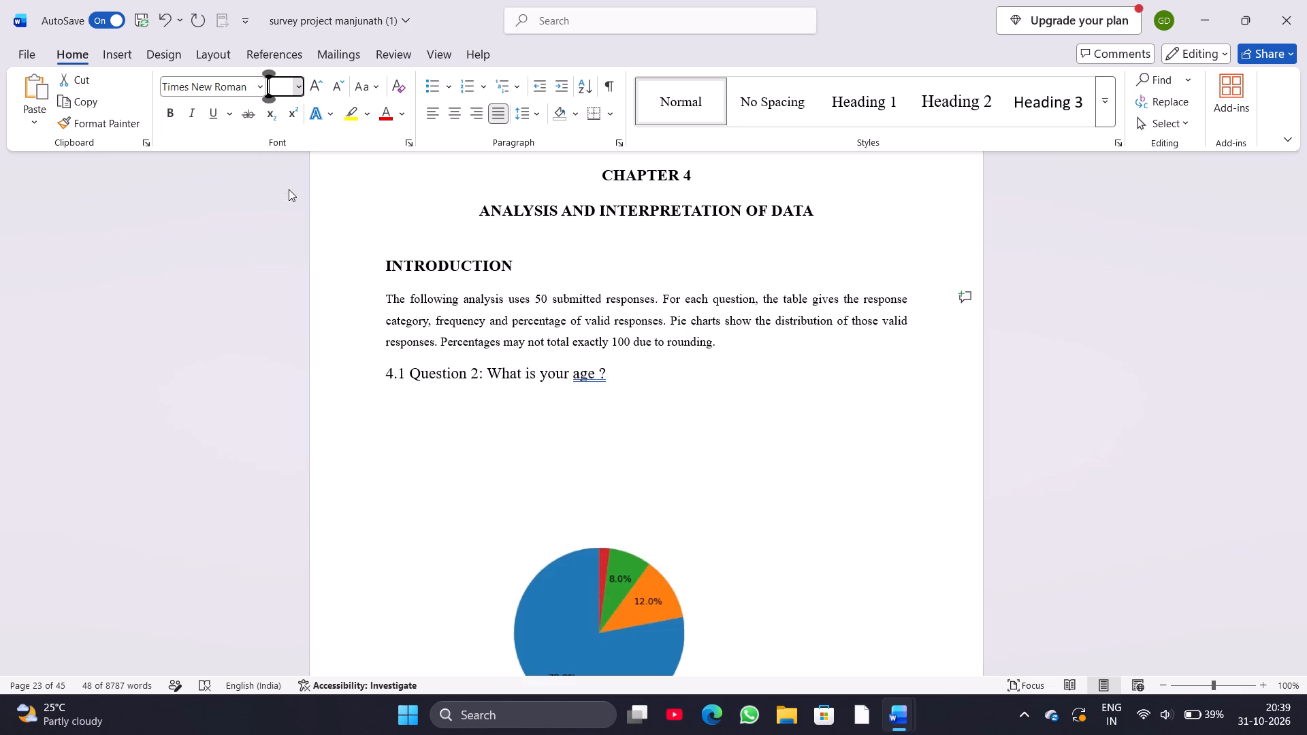
scroll(461, 331, "down", 3)
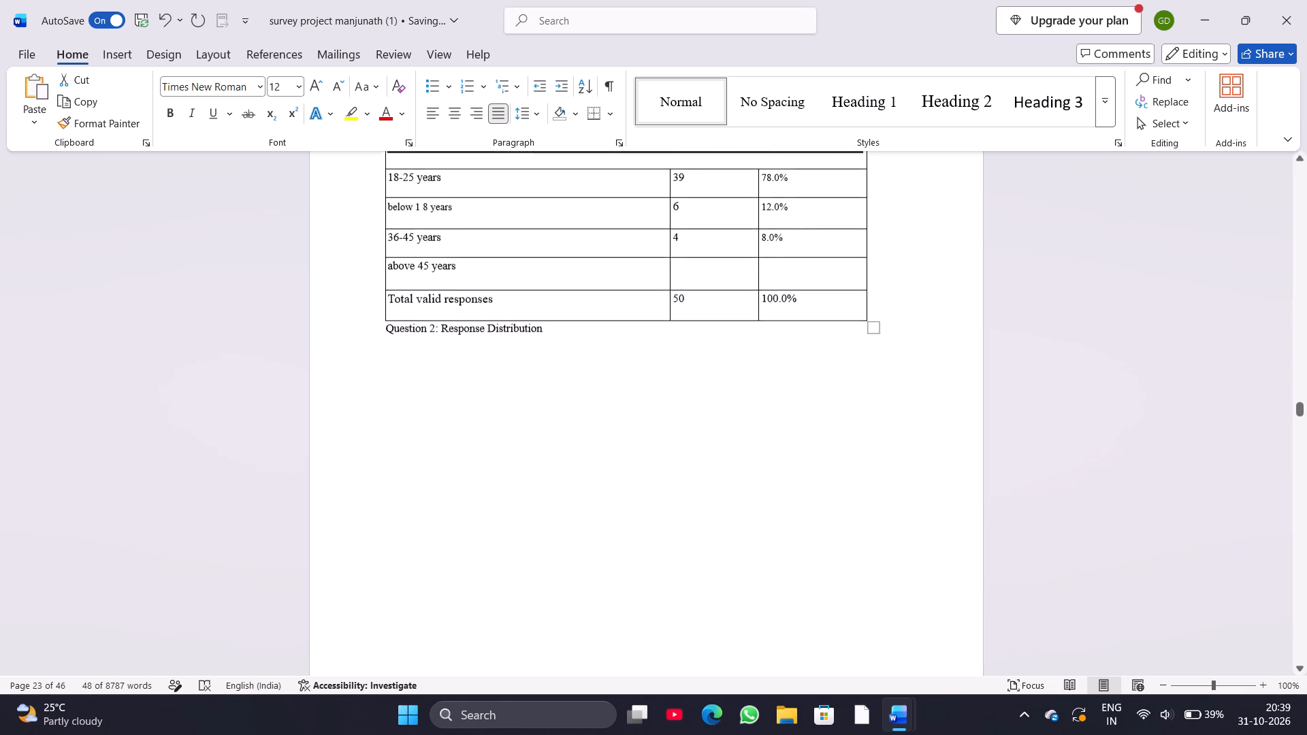
scroll(461, 331, "down", 1)
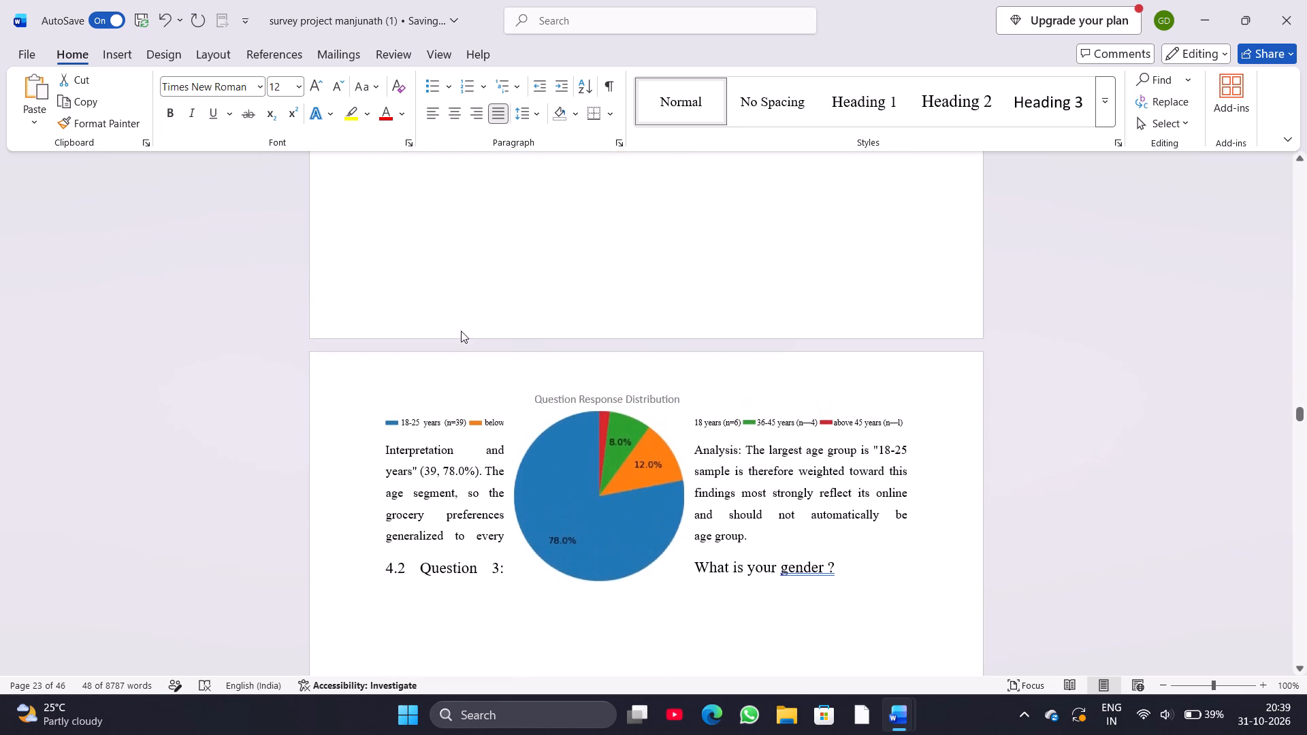
Undo the last font size change on the introduction paragraph and the 4.1 Question 2 heading.
scroll(461, 331, "down", 1)
key("ctrl+z")
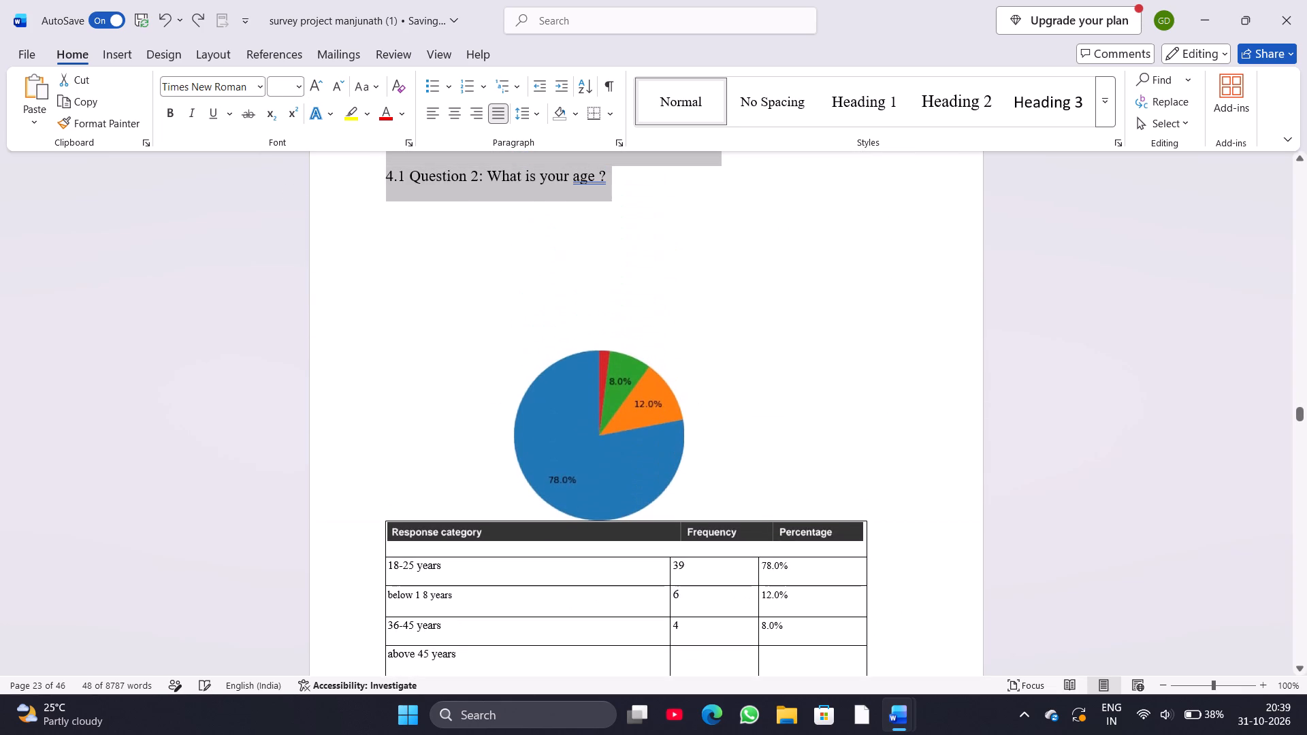
Move the age pie chart up, closer beneath the 4.1 Question 2 heading.
left_click(491, 403)
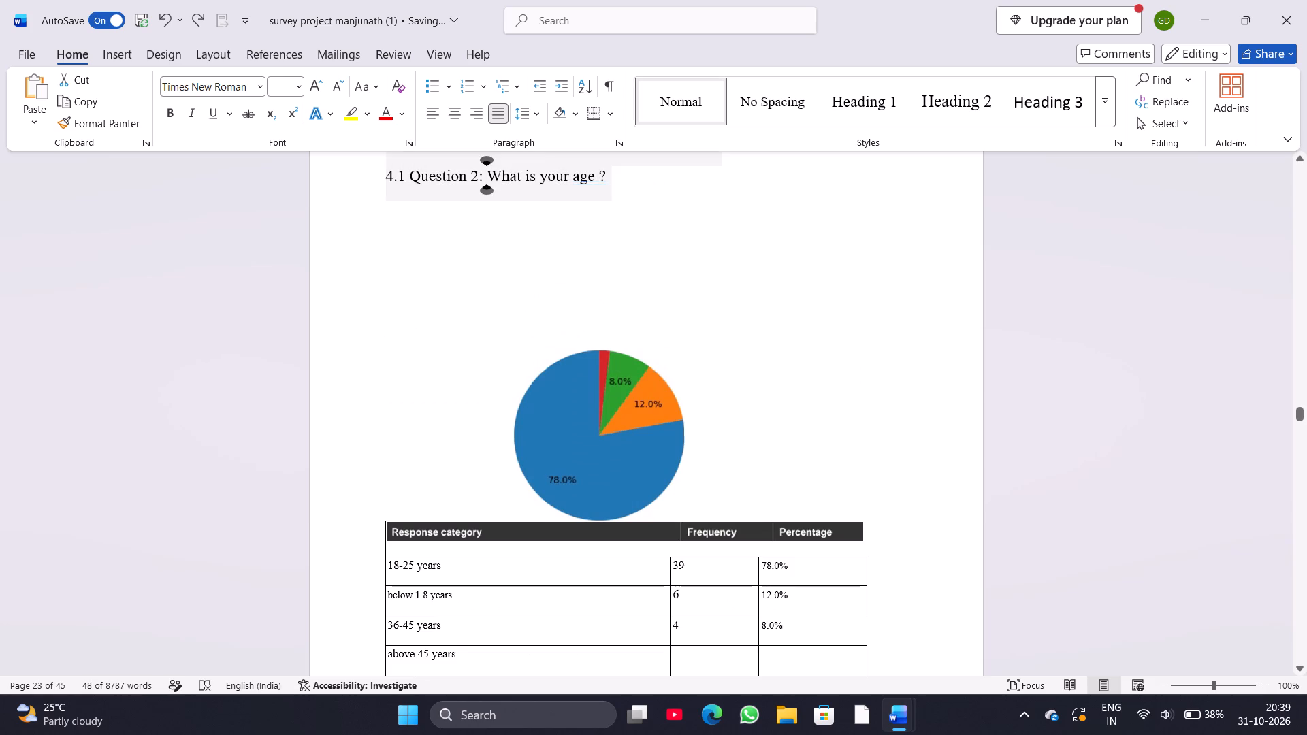
double_click(551, 416)
left_click_drag(551, 416, 551, 312)
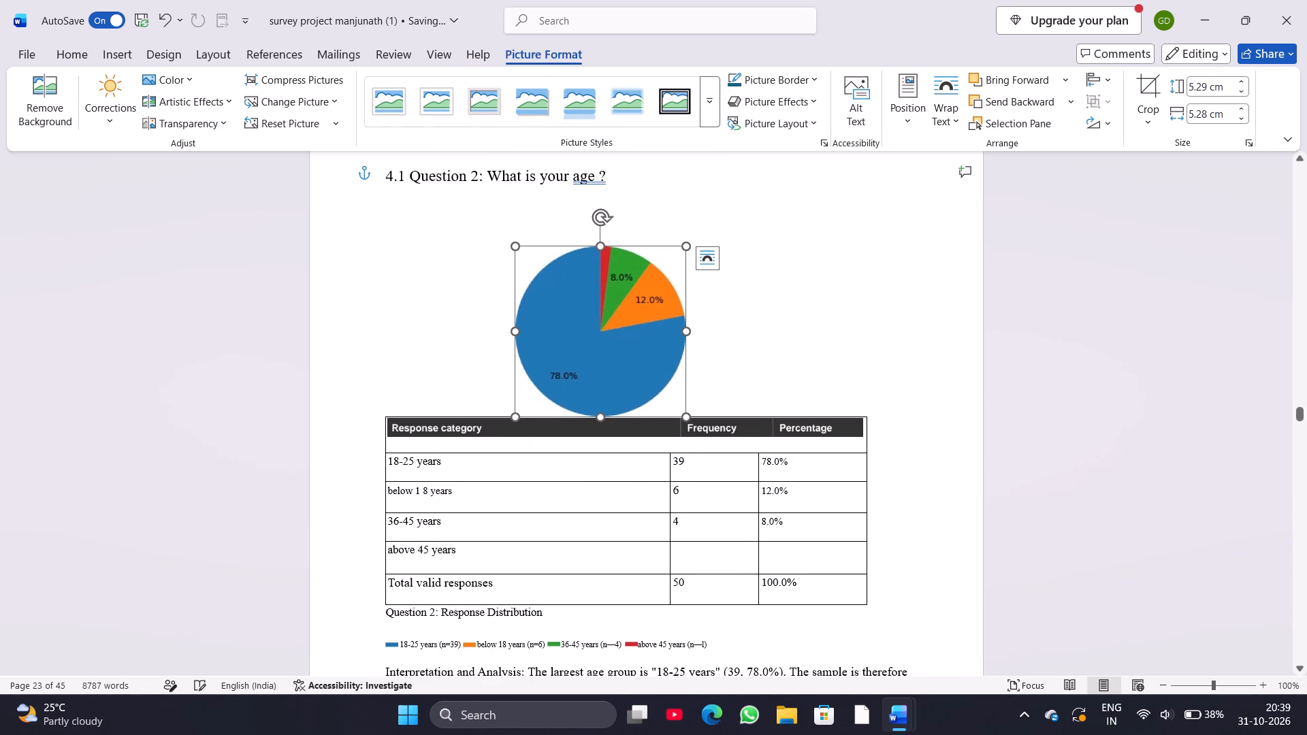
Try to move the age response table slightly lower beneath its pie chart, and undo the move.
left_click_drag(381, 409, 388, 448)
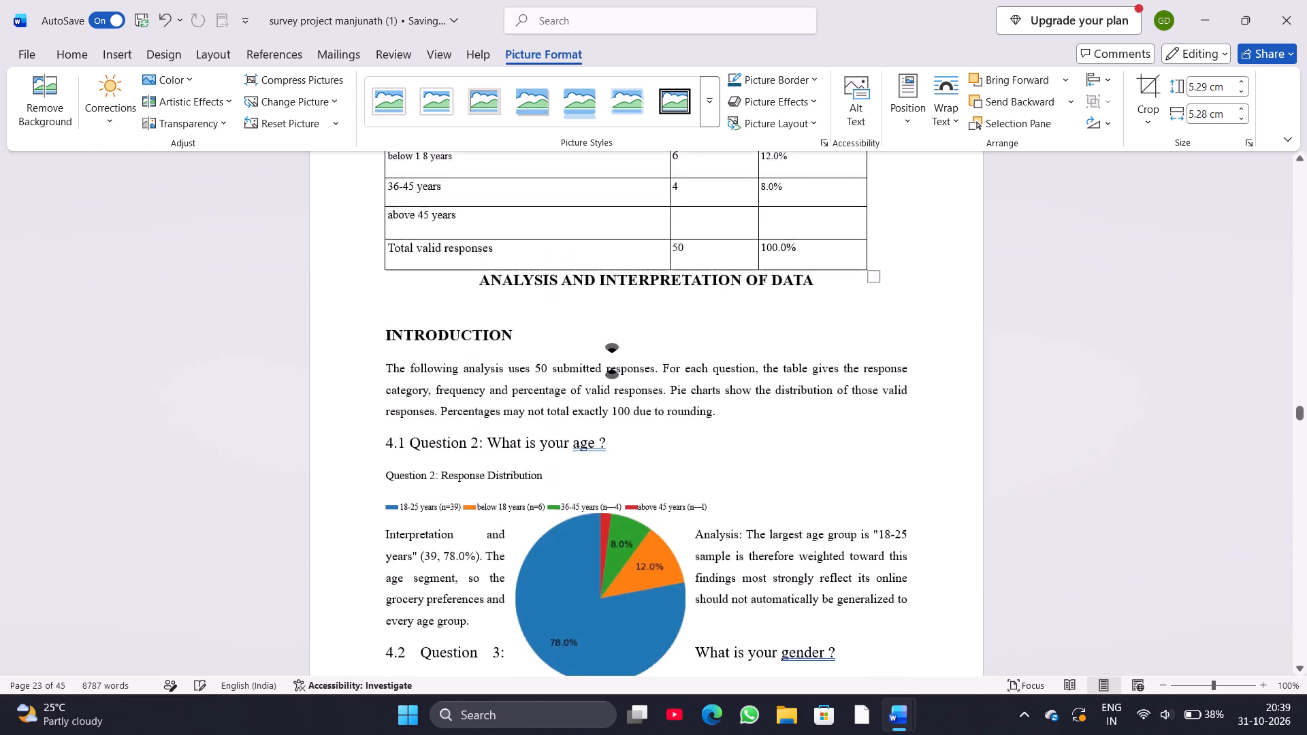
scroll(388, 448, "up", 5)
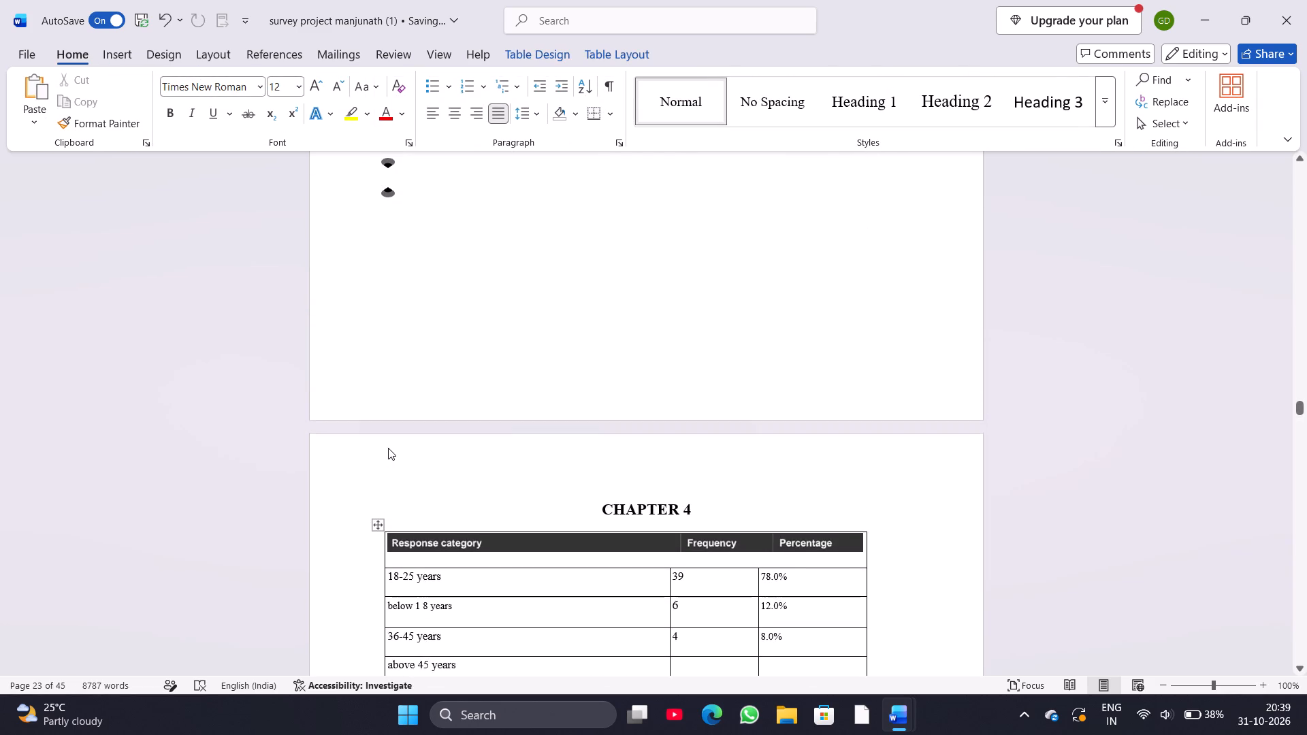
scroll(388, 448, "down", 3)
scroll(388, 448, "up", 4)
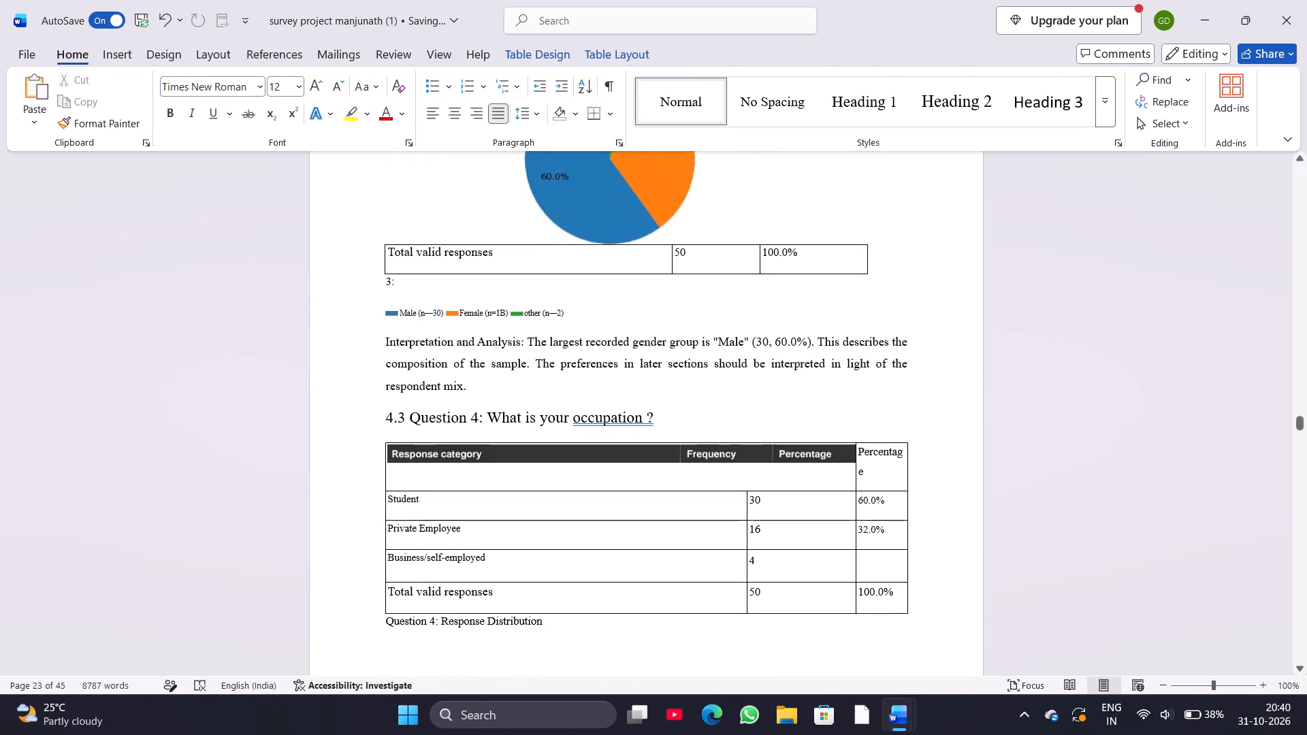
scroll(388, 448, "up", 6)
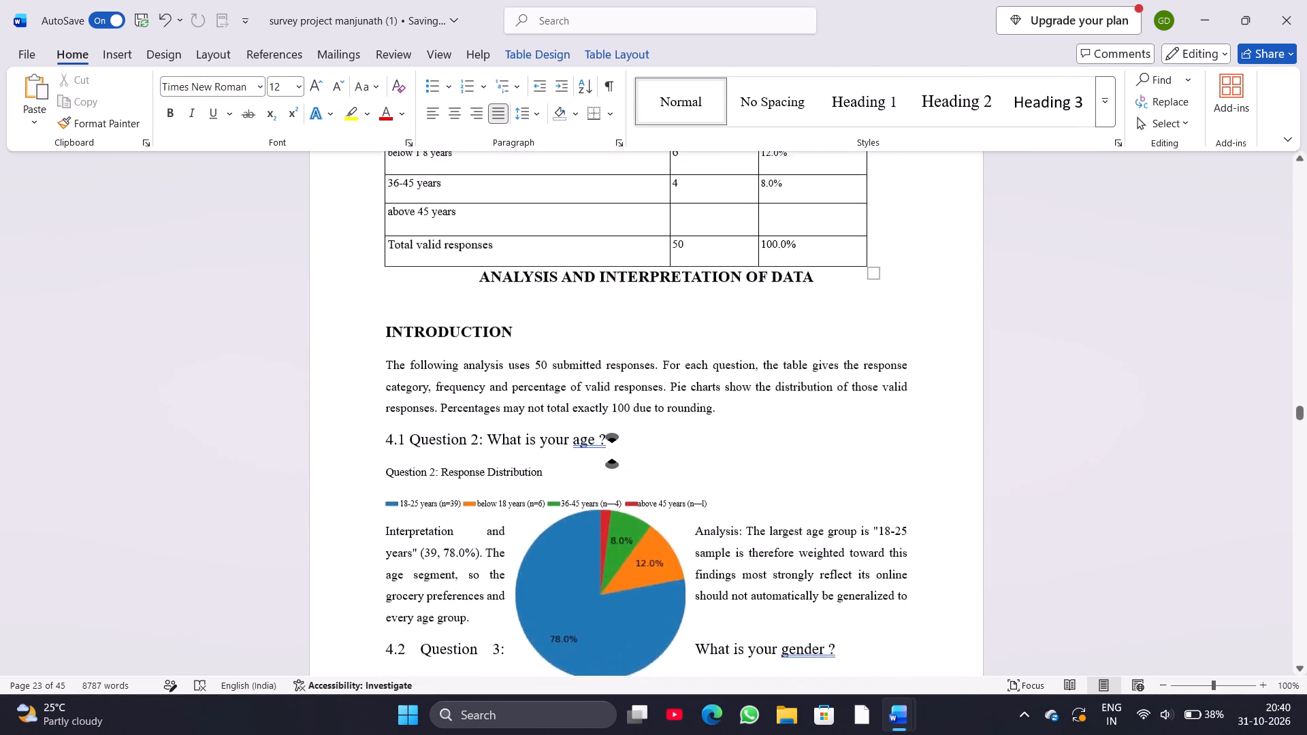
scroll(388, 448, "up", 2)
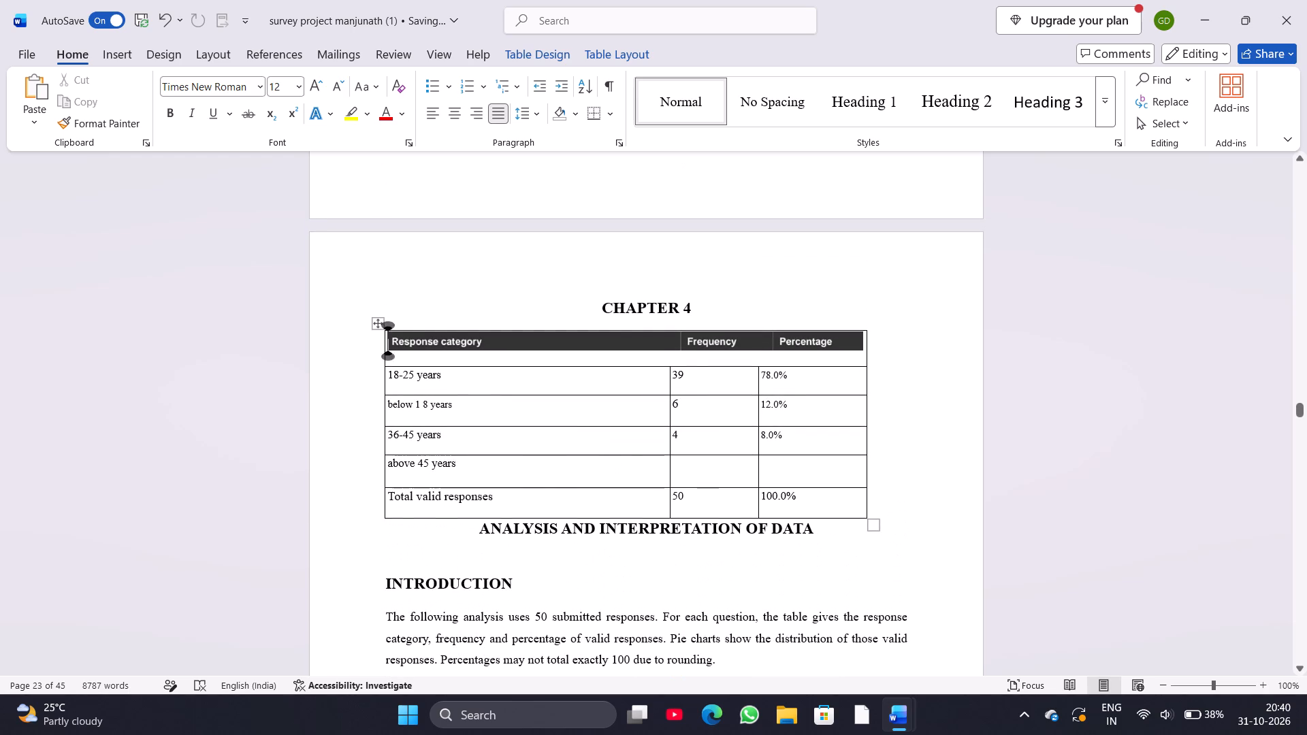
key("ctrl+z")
Set only the Chapter 4 introduction paragraph to a font size of 12 pt.
scroll(388, 448, "up", 5)
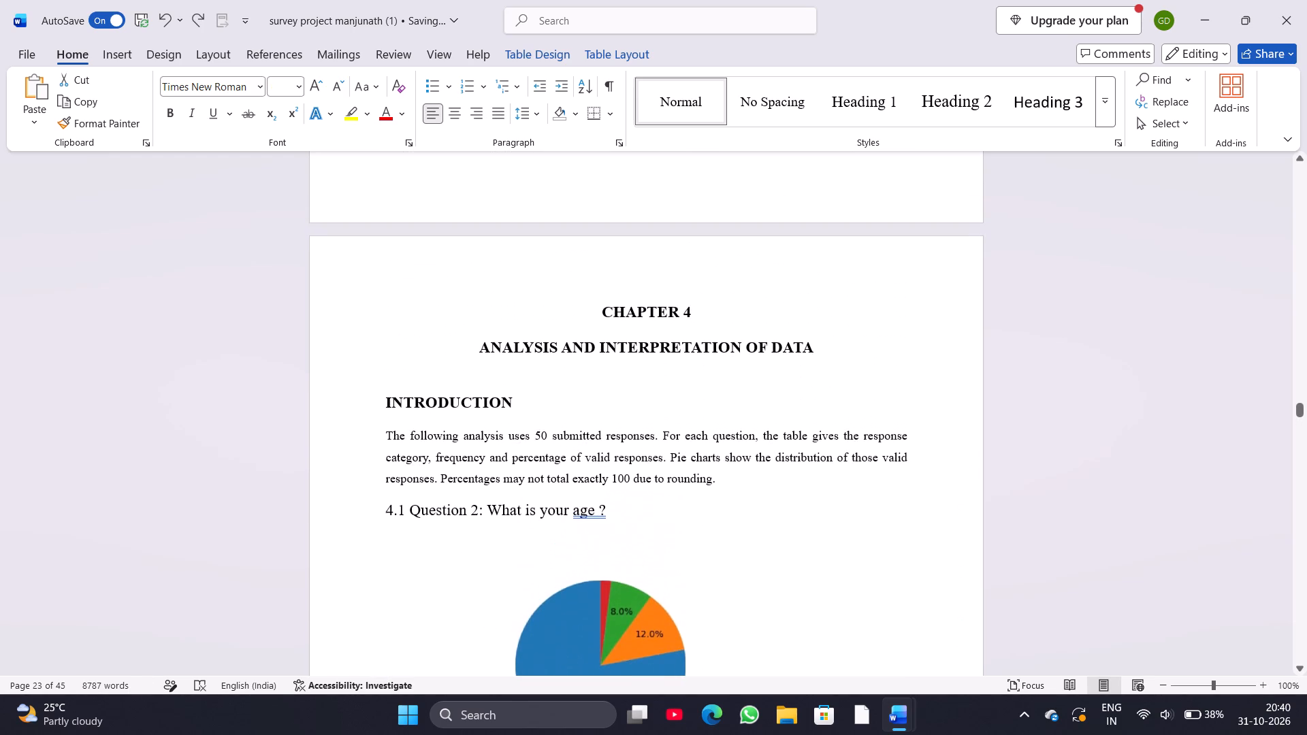
left_click(632, 510)
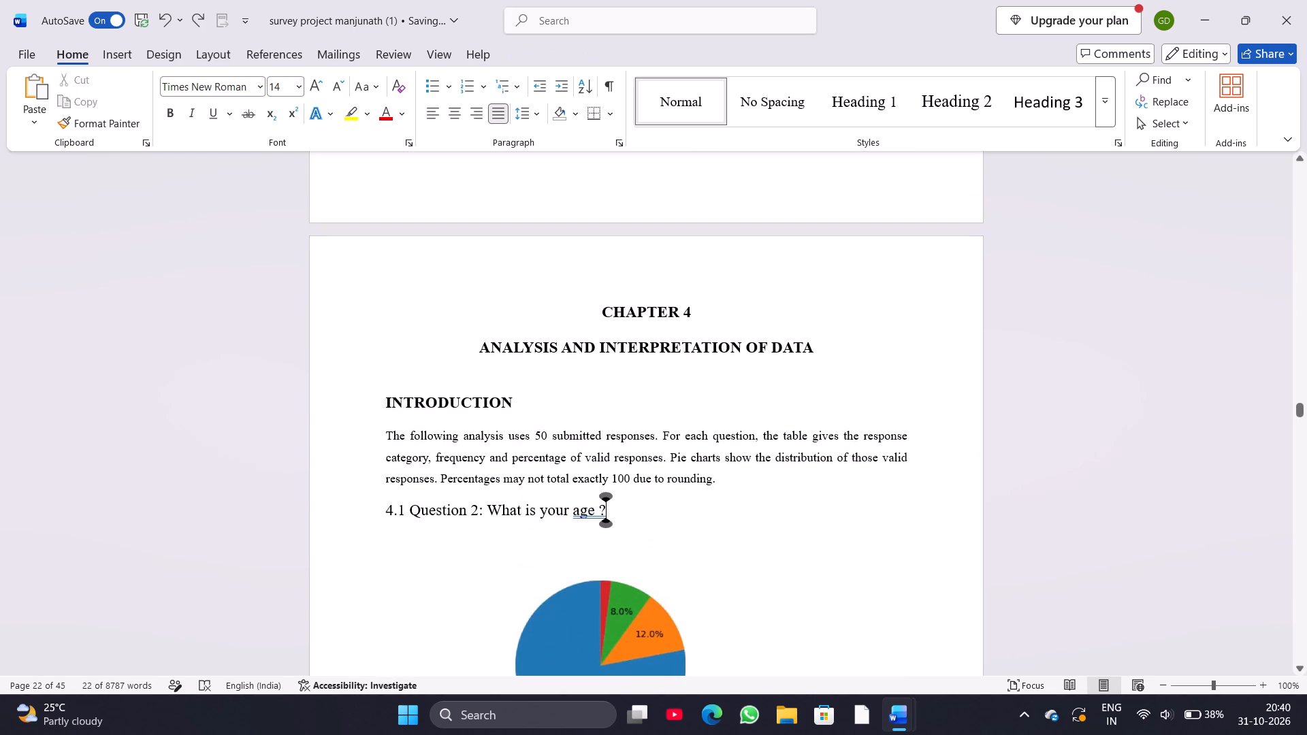
scroll(578, 531, "down", 1)
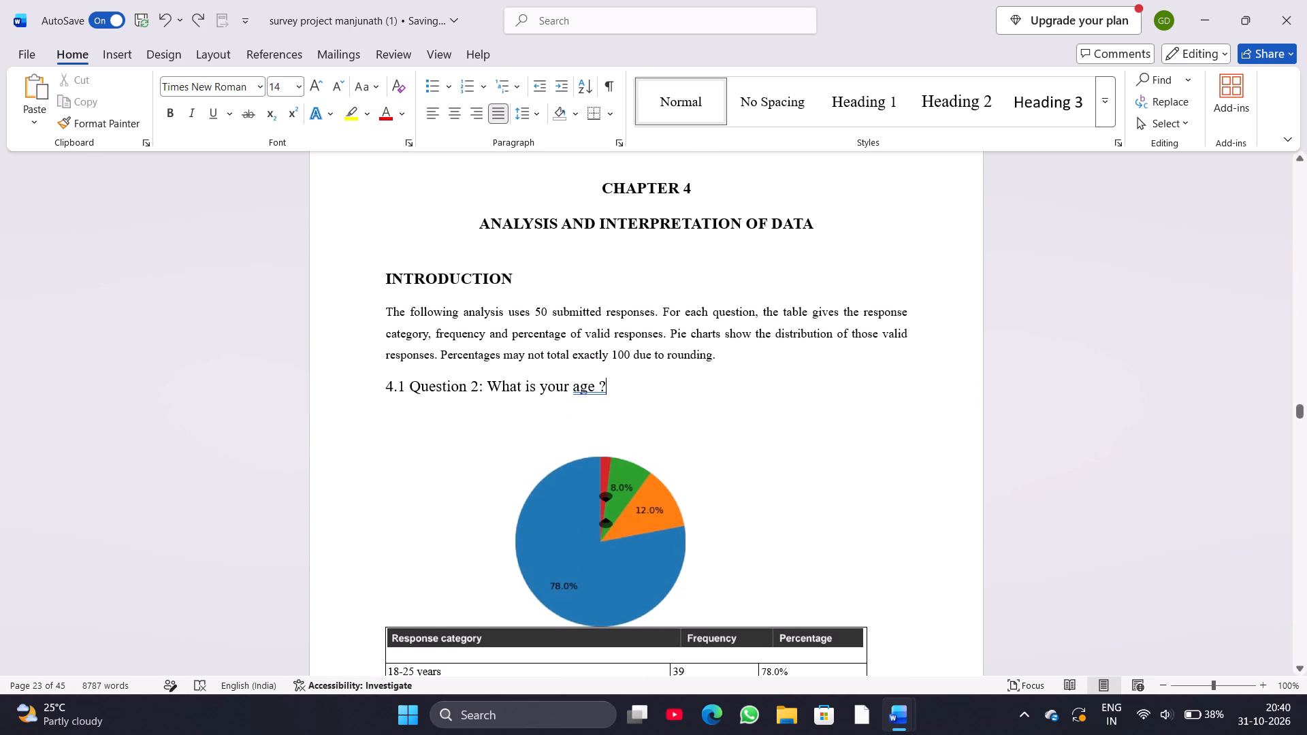
left_click_drag(381, 322, 731, 376)
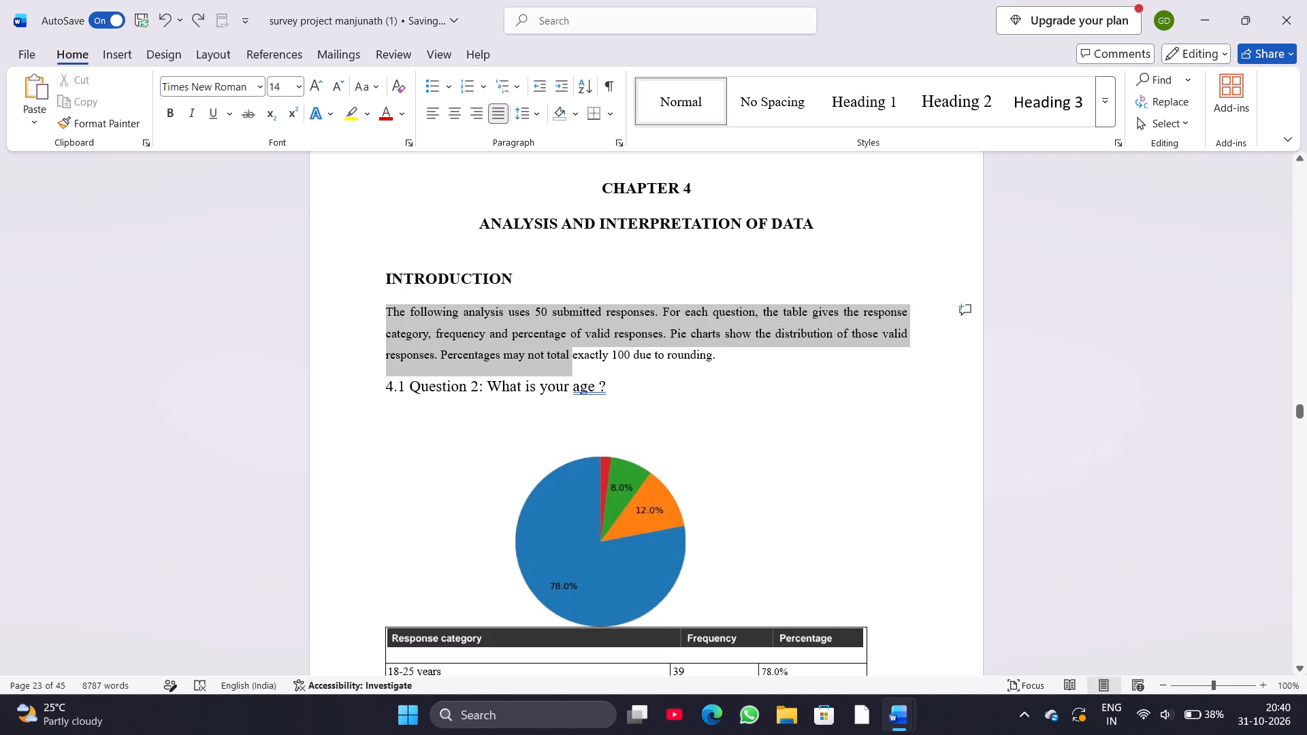
left_click_drag(731, 376, 731, 372)
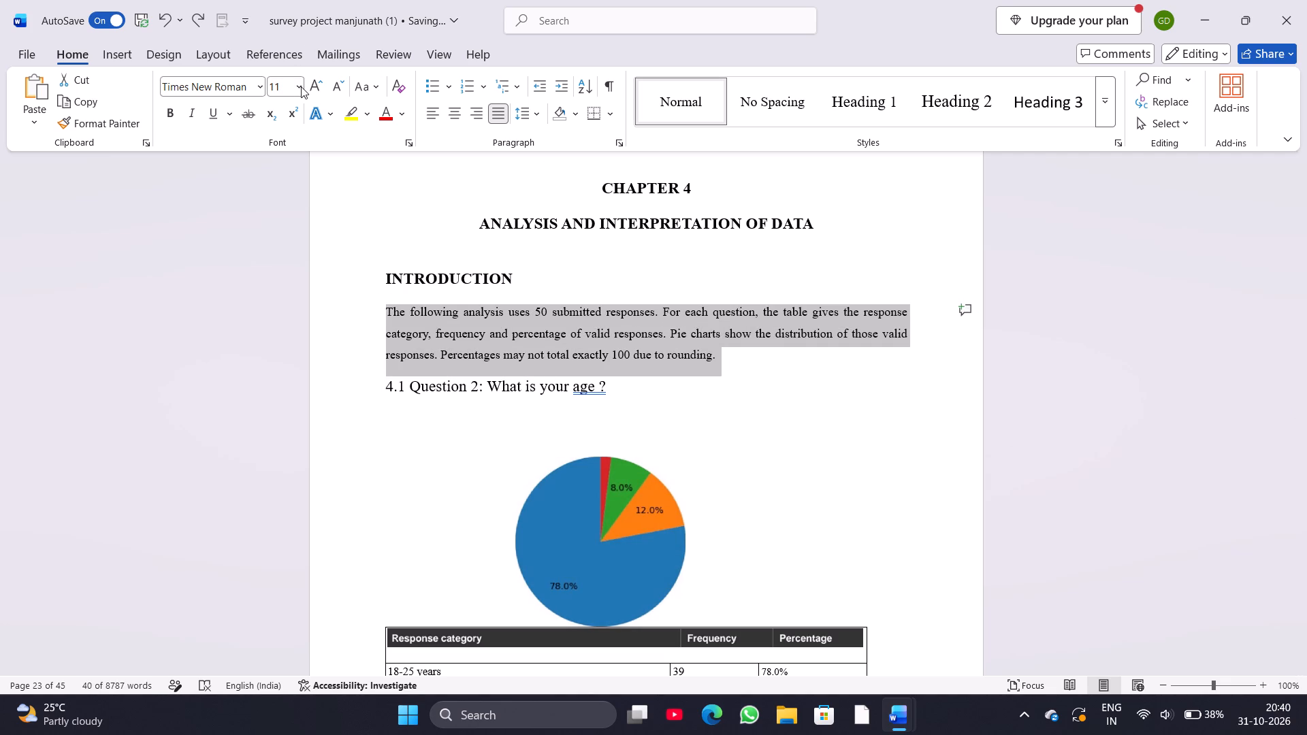
left_click(301, 86)
left_click(287, 194)
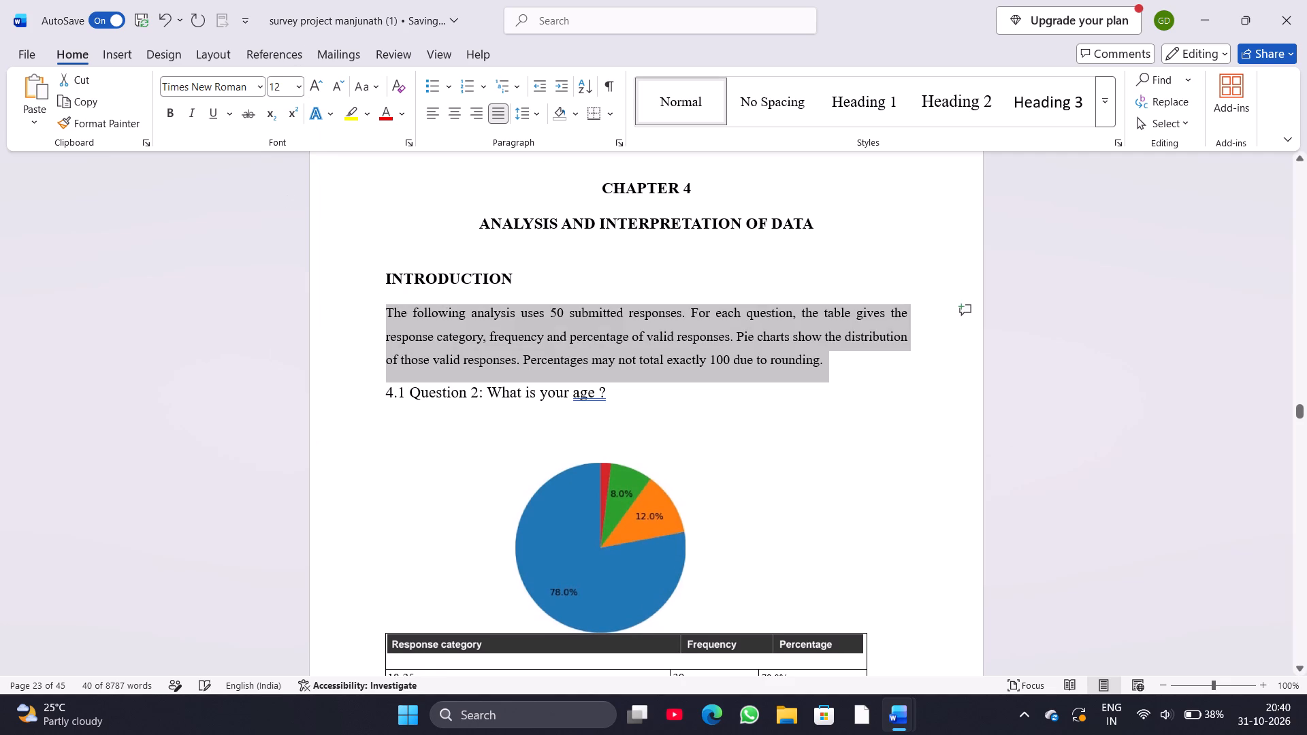
left_click(623, 390)
Resize the age response table below the pie chart so that its rows become slightly taller.
scroll(623, 390, "down", 1)
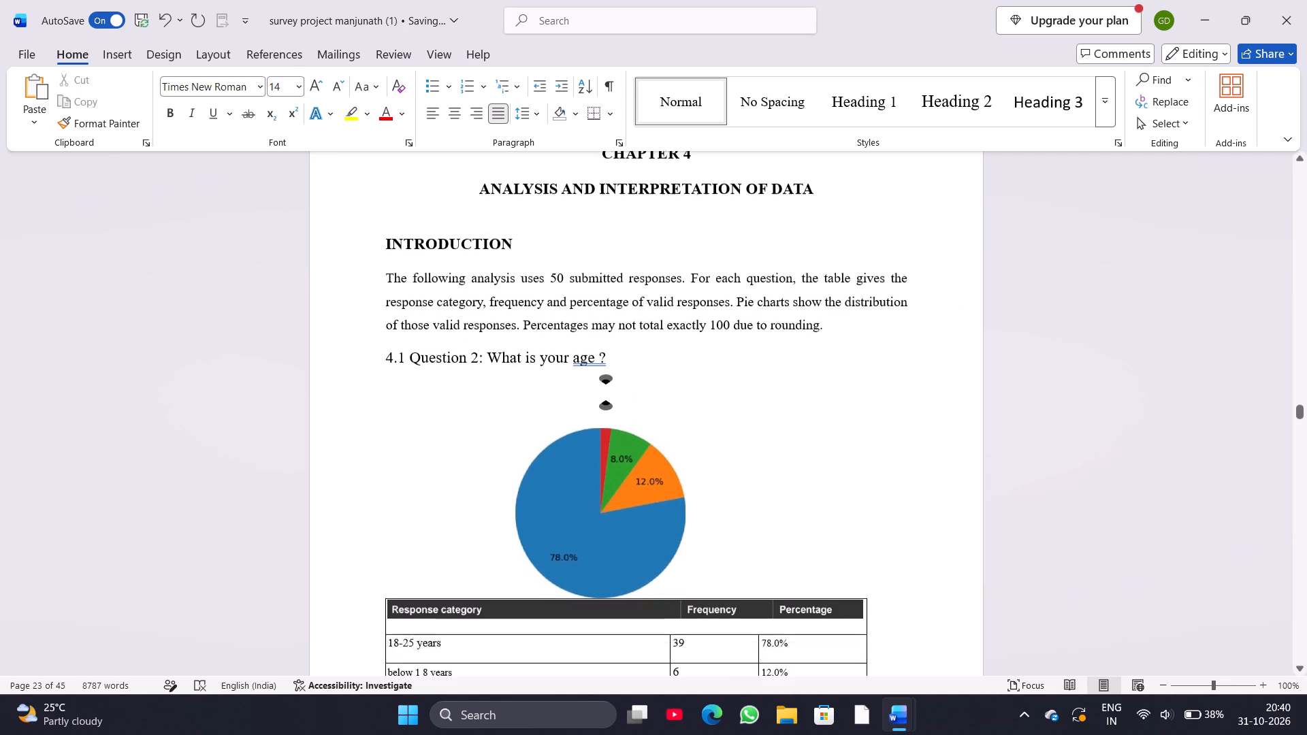
scroll(623, 390, "down", 1)
left_click(685, 457)
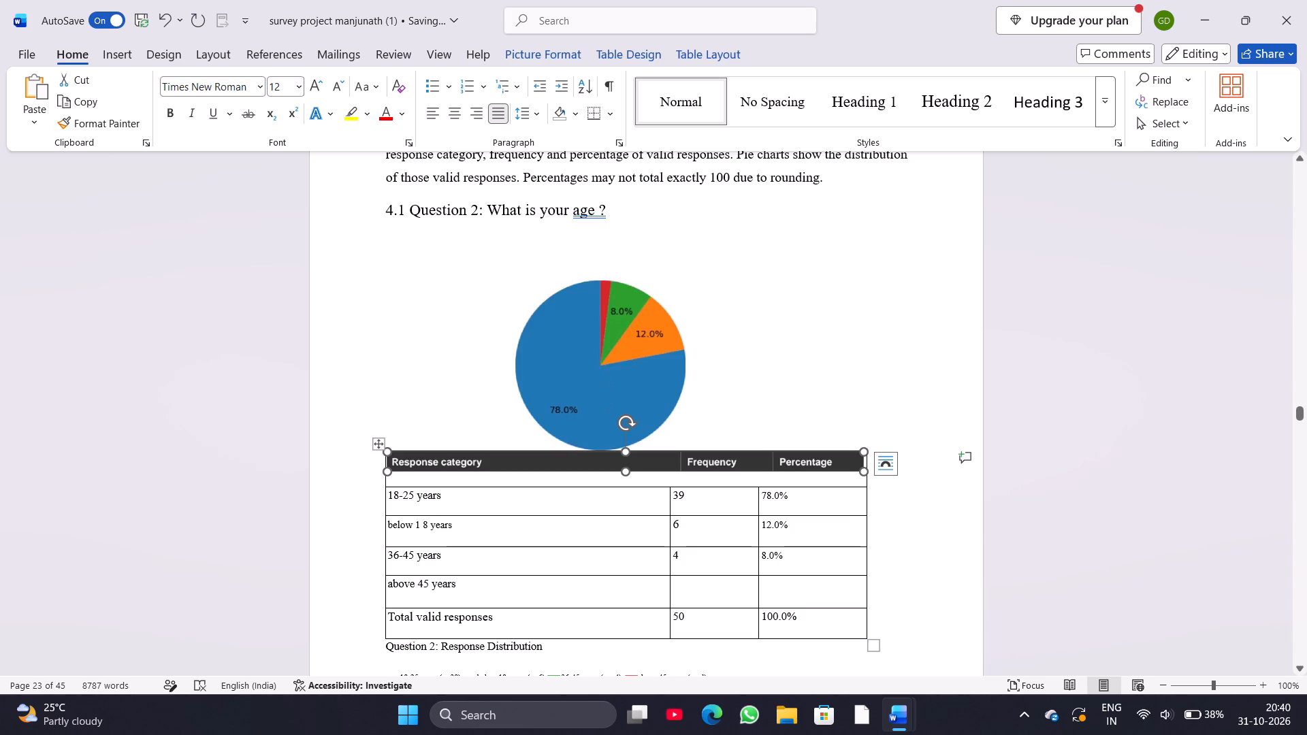
scroll(386, 446, "down", 1)
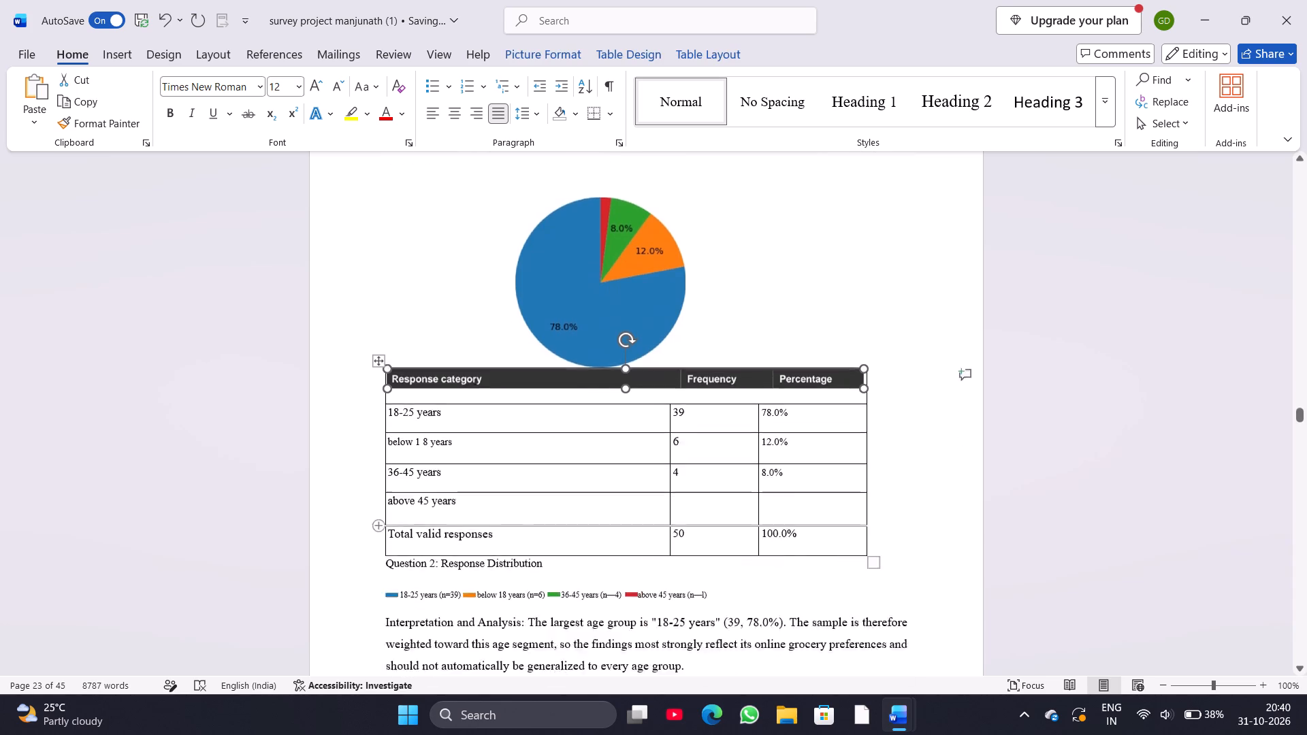
scroll(386, 446, "down", 1)
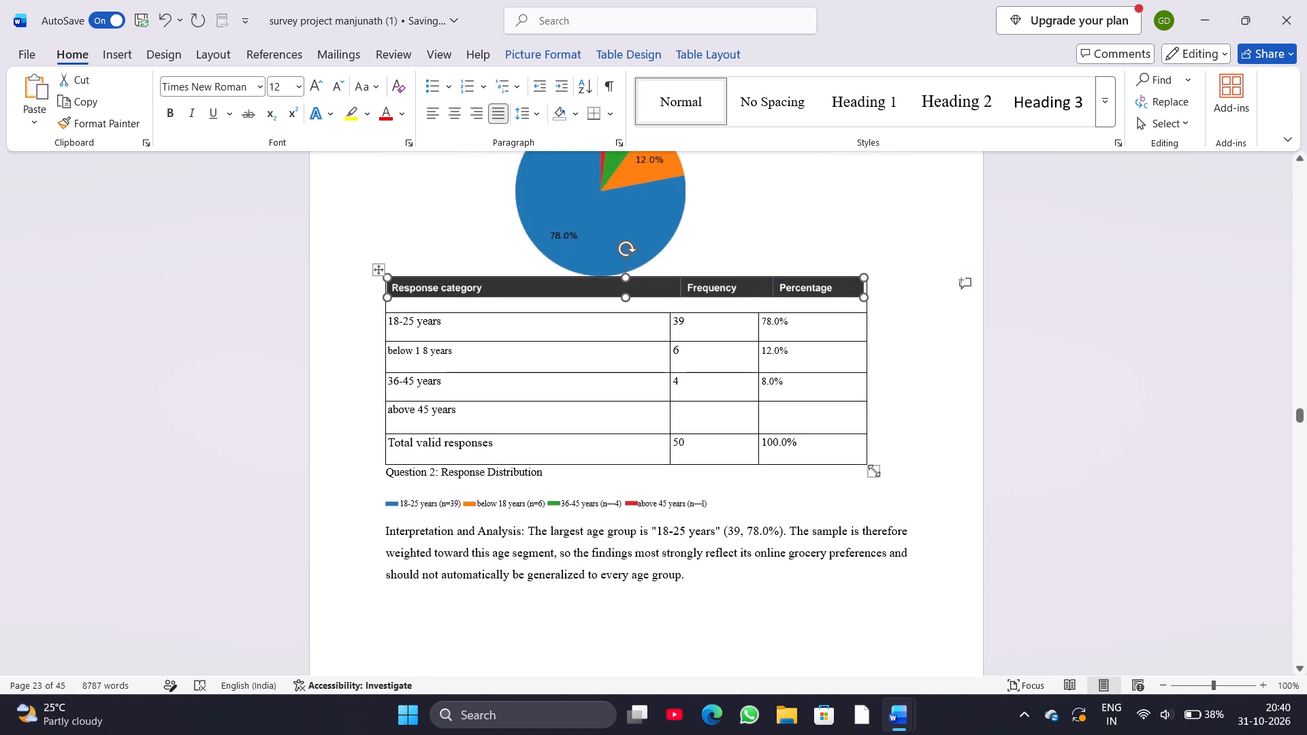
left_click_drag(873, 470, 868, 539)
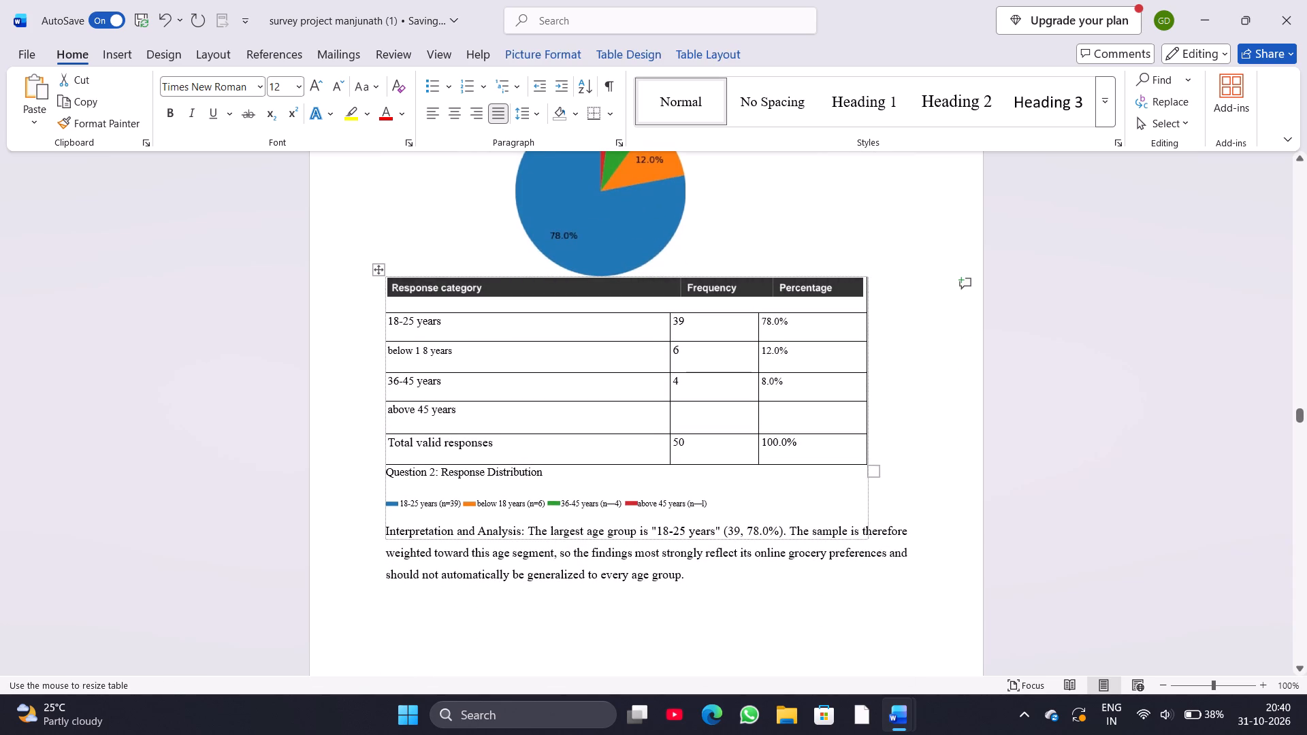
left_click_drag(868, 539, 866, 536)
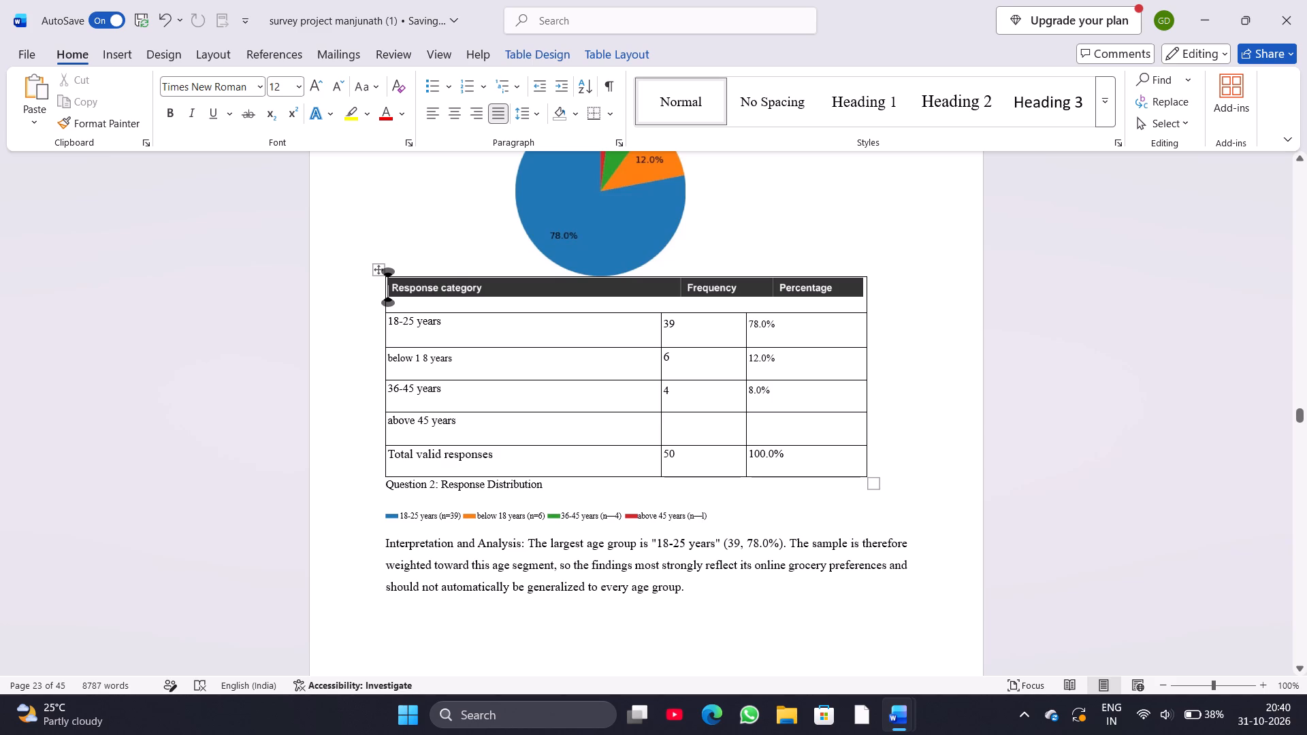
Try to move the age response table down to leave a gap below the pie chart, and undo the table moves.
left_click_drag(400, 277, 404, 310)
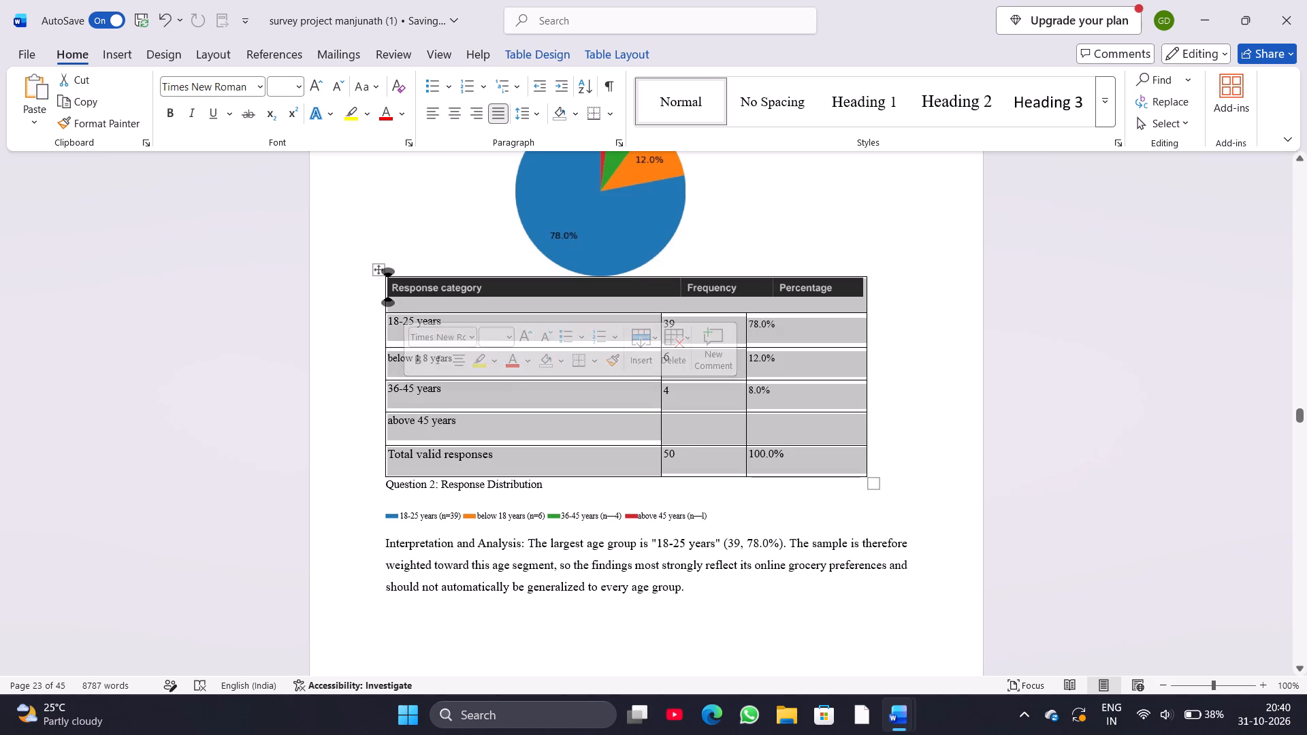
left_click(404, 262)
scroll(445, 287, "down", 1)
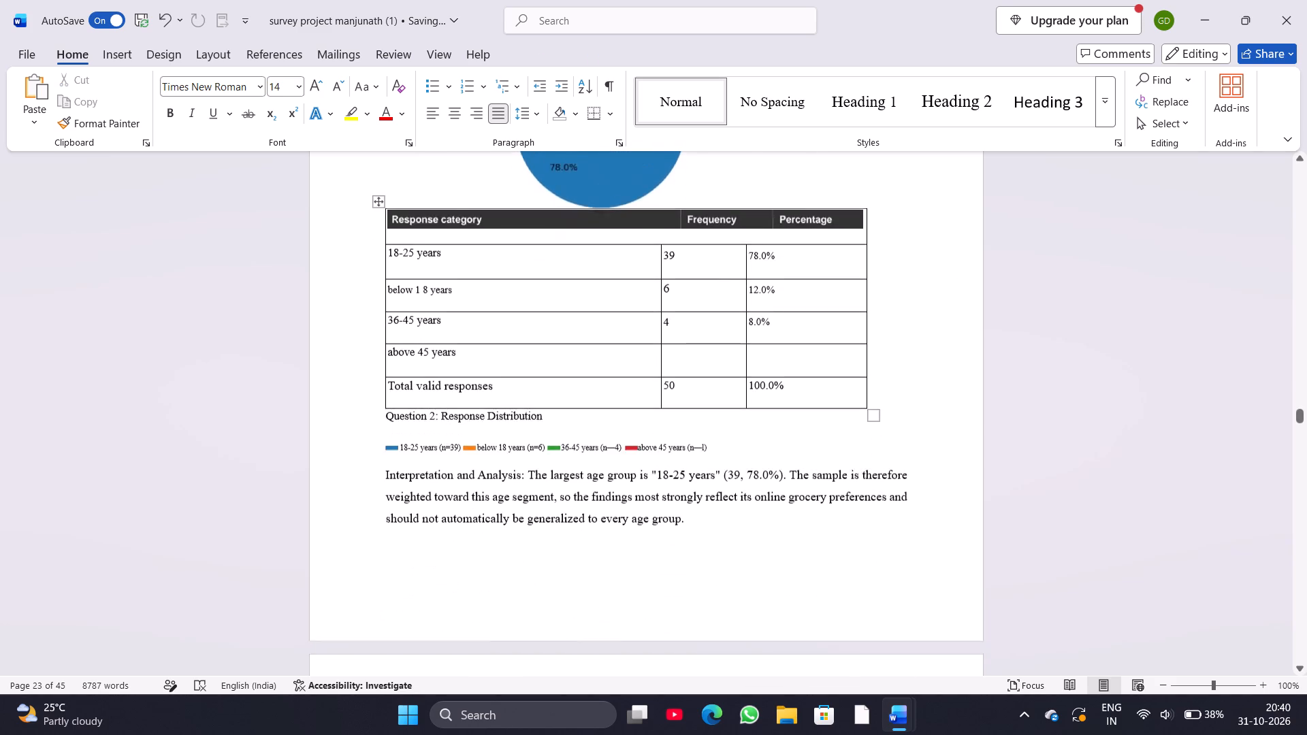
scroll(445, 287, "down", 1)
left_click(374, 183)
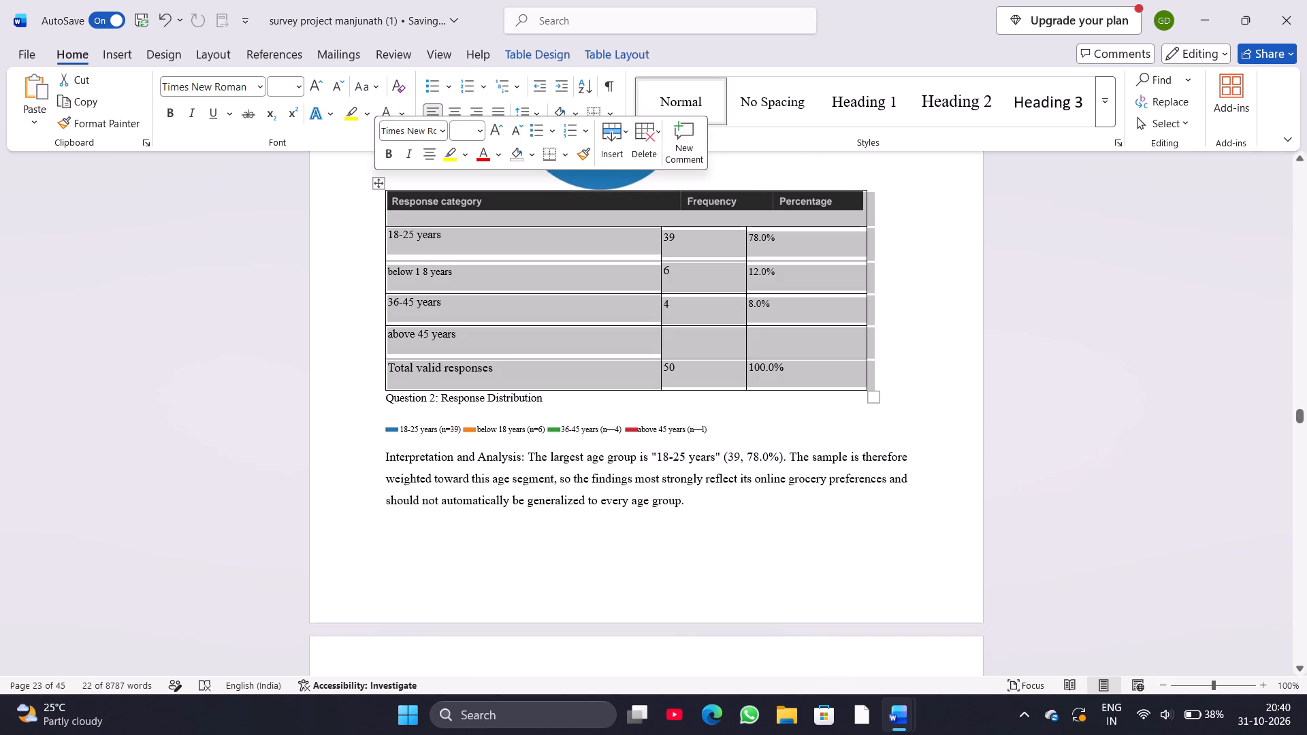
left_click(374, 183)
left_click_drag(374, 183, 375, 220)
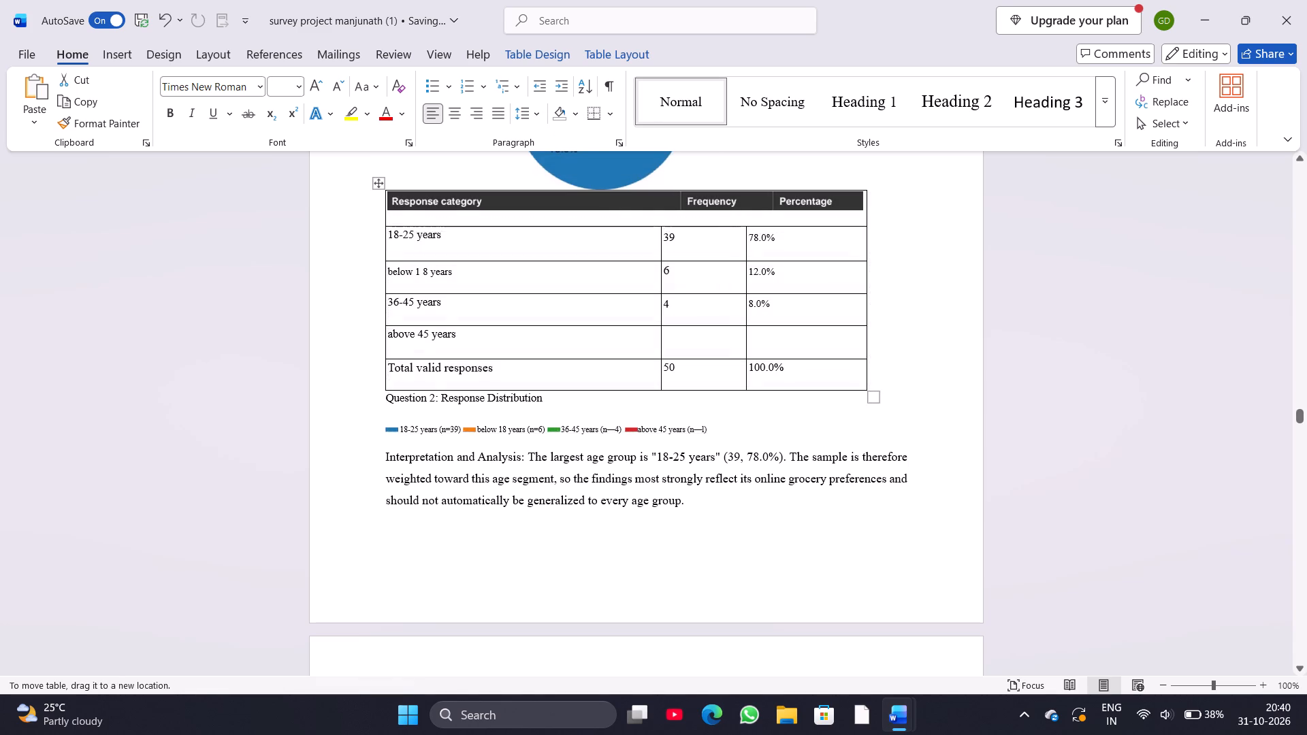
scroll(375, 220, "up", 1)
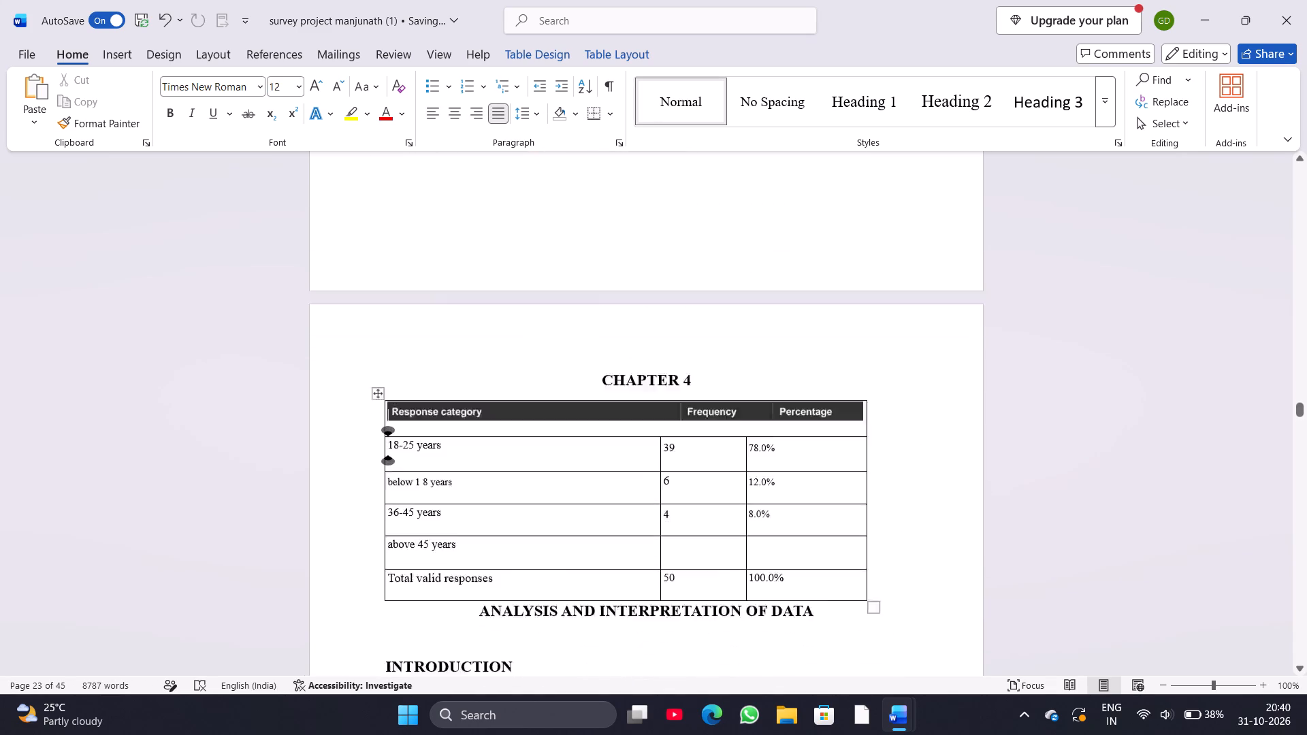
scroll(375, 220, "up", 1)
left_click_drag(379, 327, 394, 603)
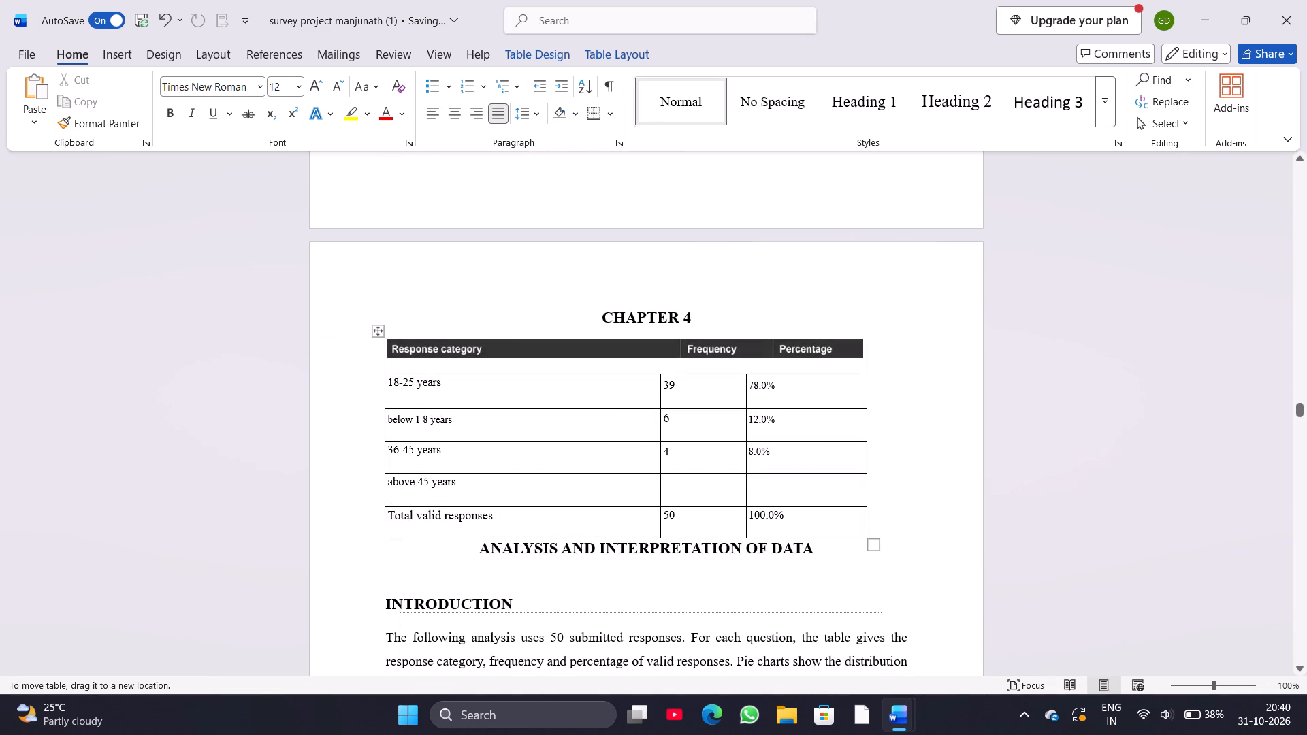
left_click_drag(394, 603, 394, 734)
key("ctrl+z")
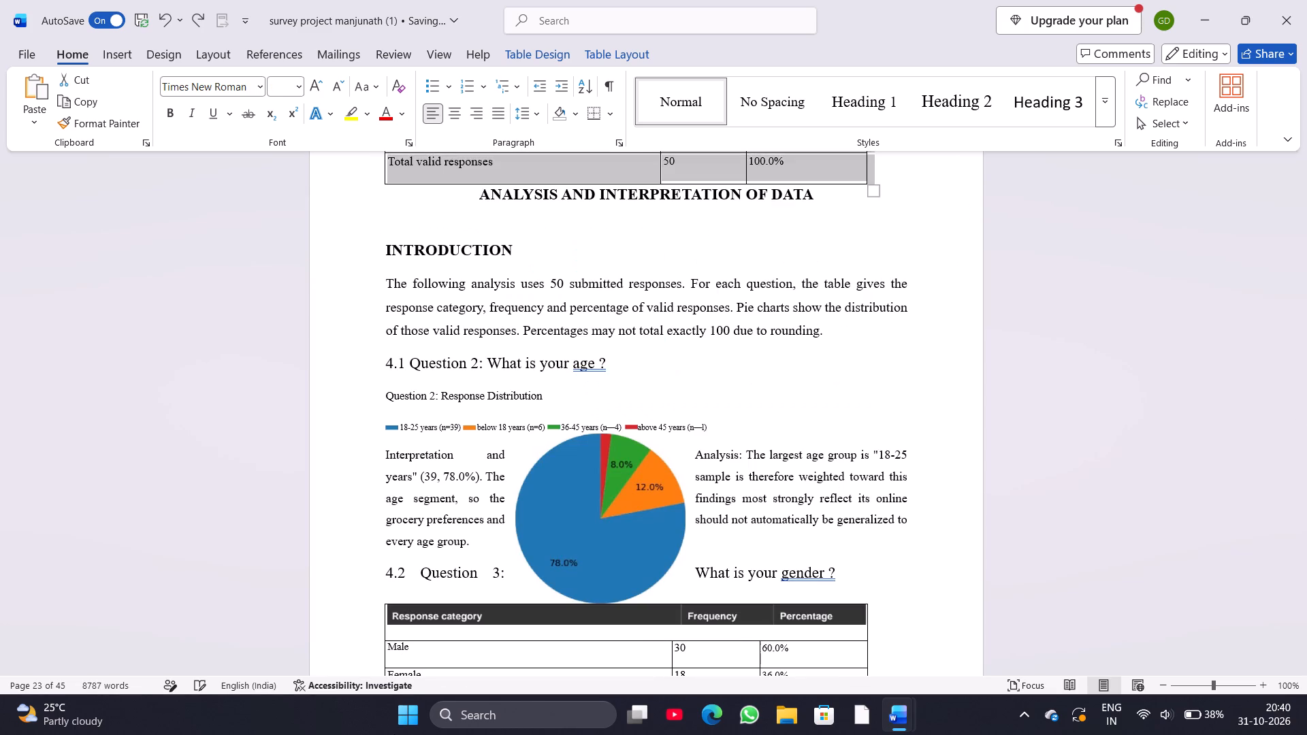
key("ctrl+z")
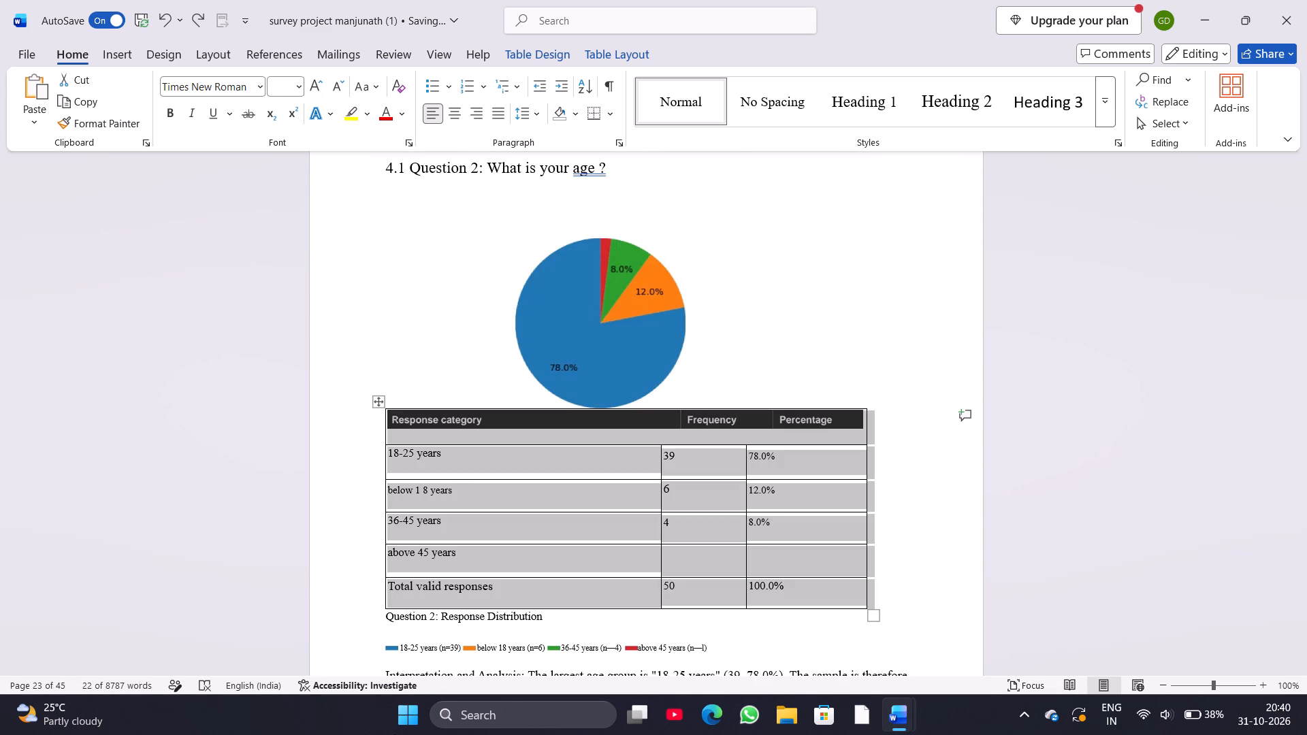
Enlarge the age pie chart slightly in both height and width, keeping it roughly circular.
left_click(487, 380)
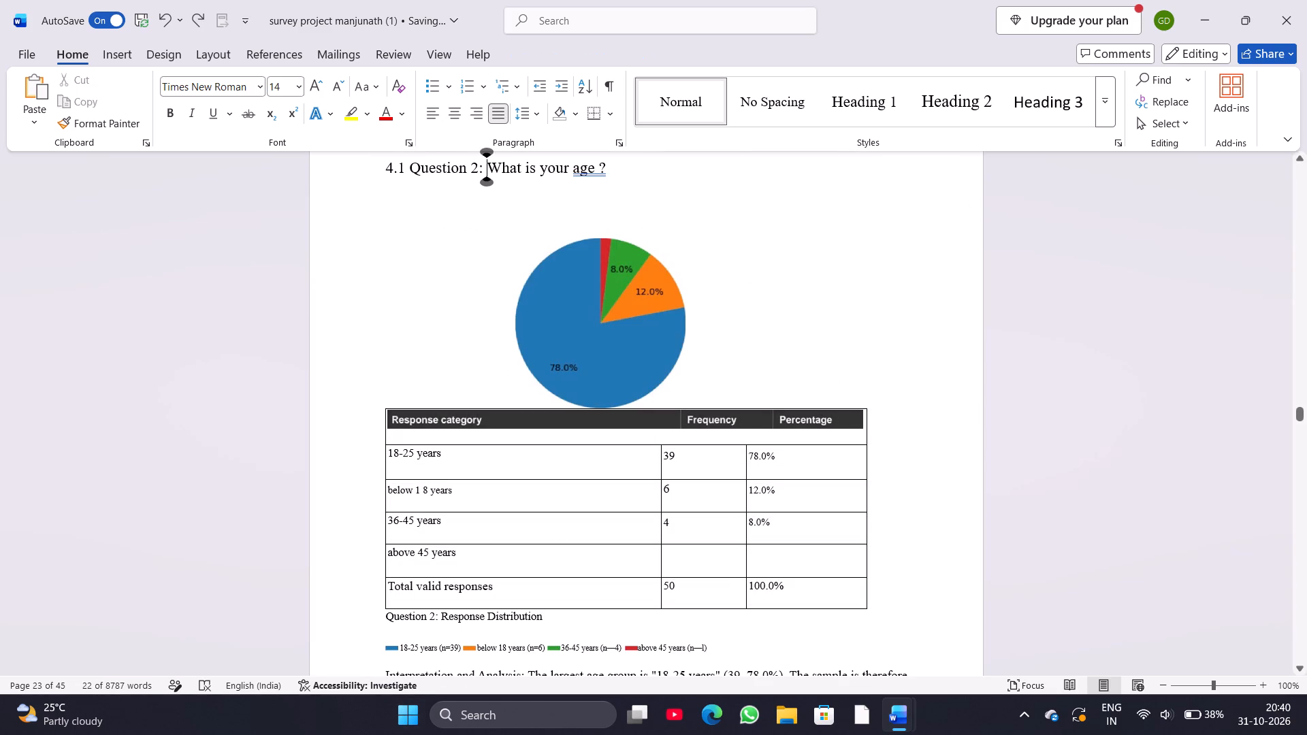
double_click(539, 238)
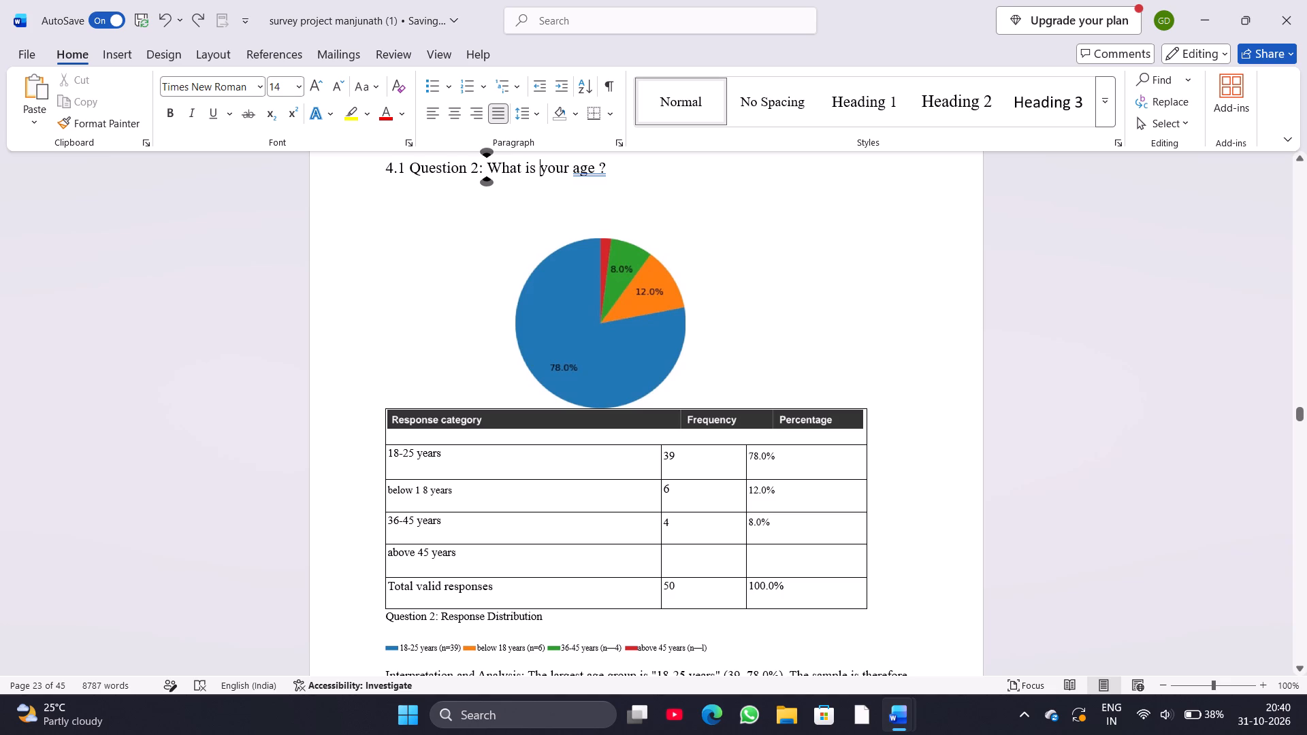
left_click(534, 254)
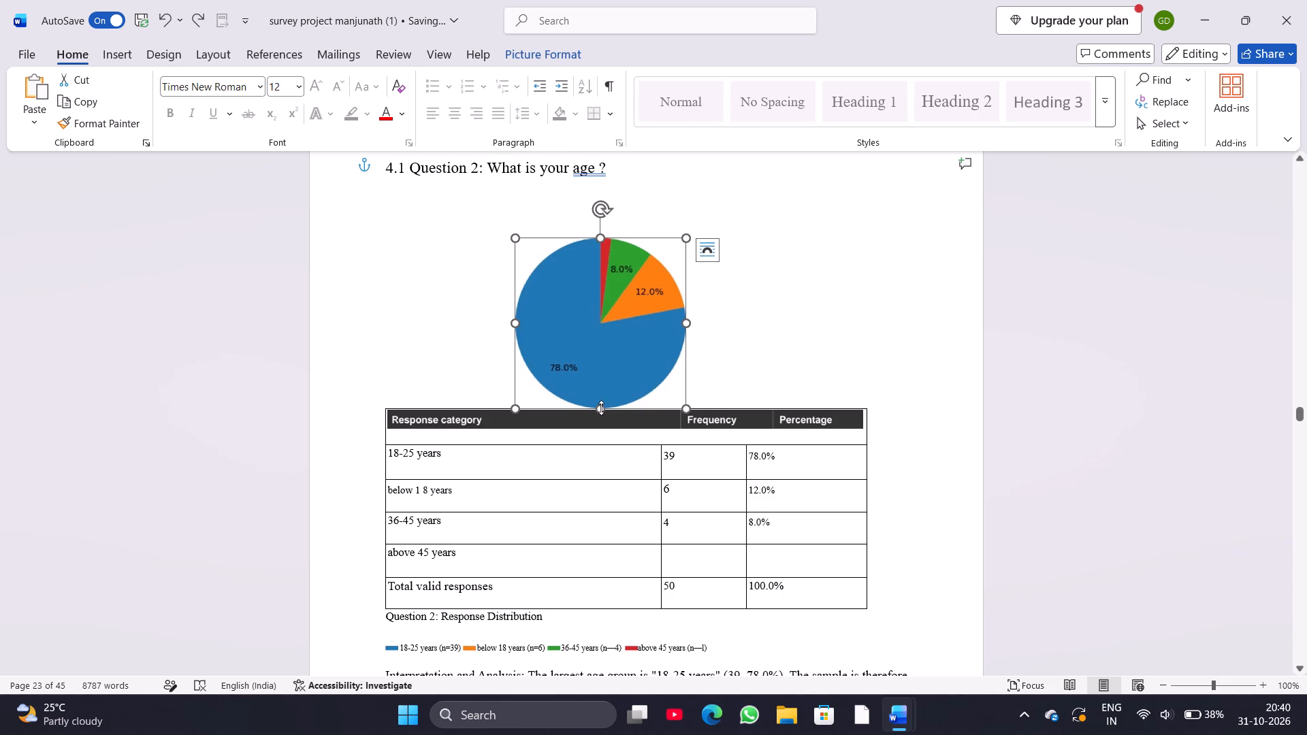
left_click_drag(601, 408, 629, 434)
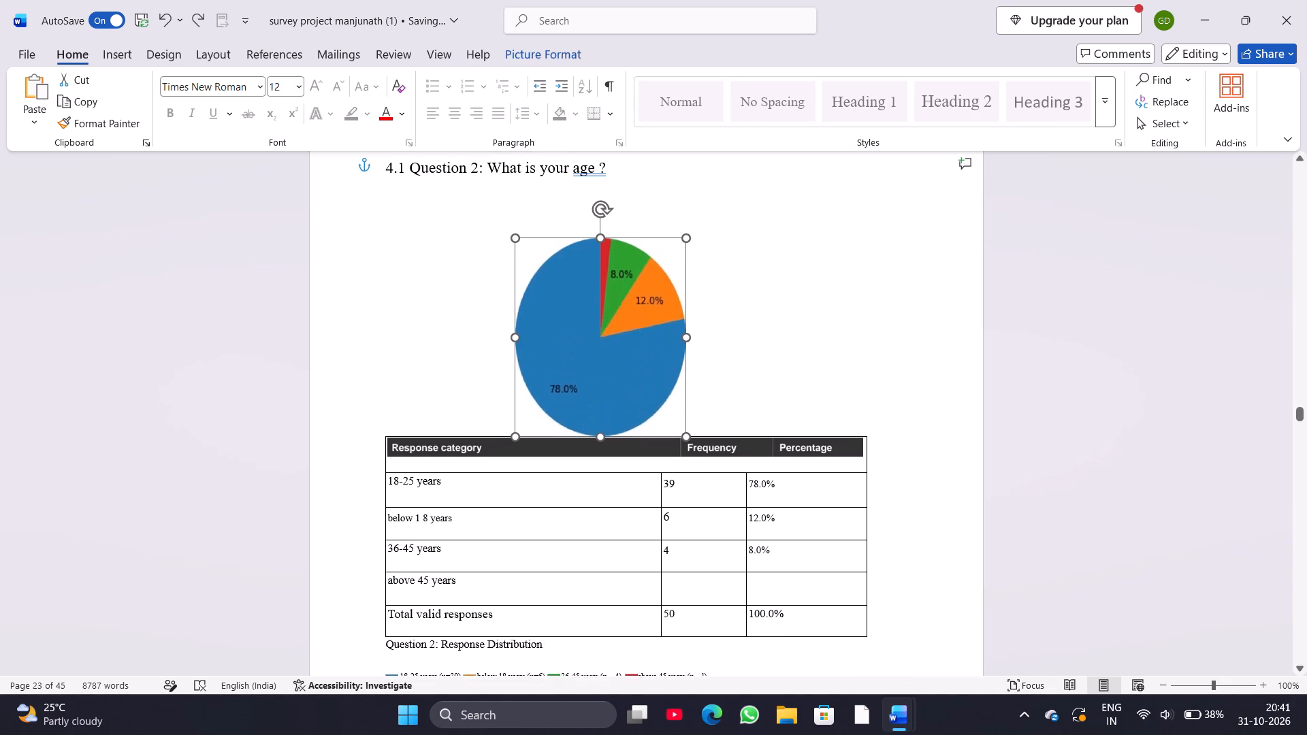
left_click_drag(629, 434, 643, 423)
left_click_drag(687, 424, 710, 438)
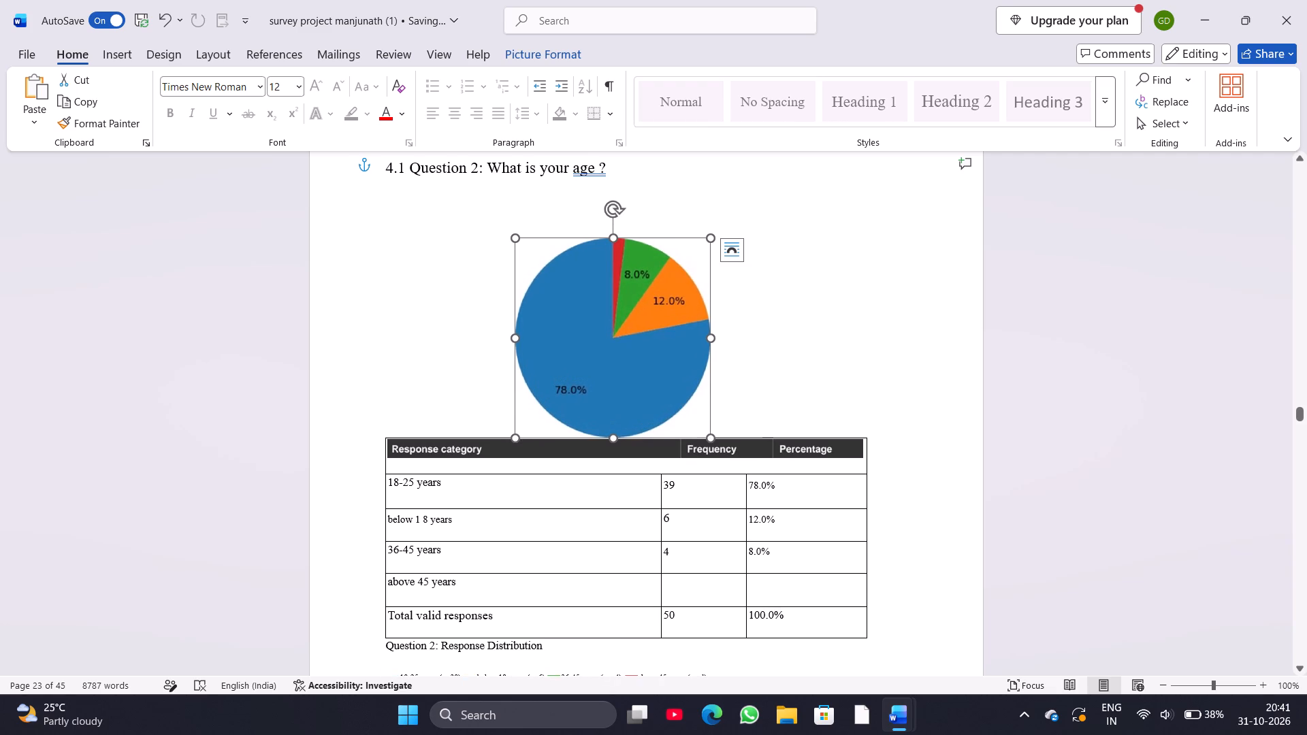
Set all the text in the age response table to a font size of 12 pt.
scroll(693, 381, "down", 2)
scroll(645, 450, "up", 1)
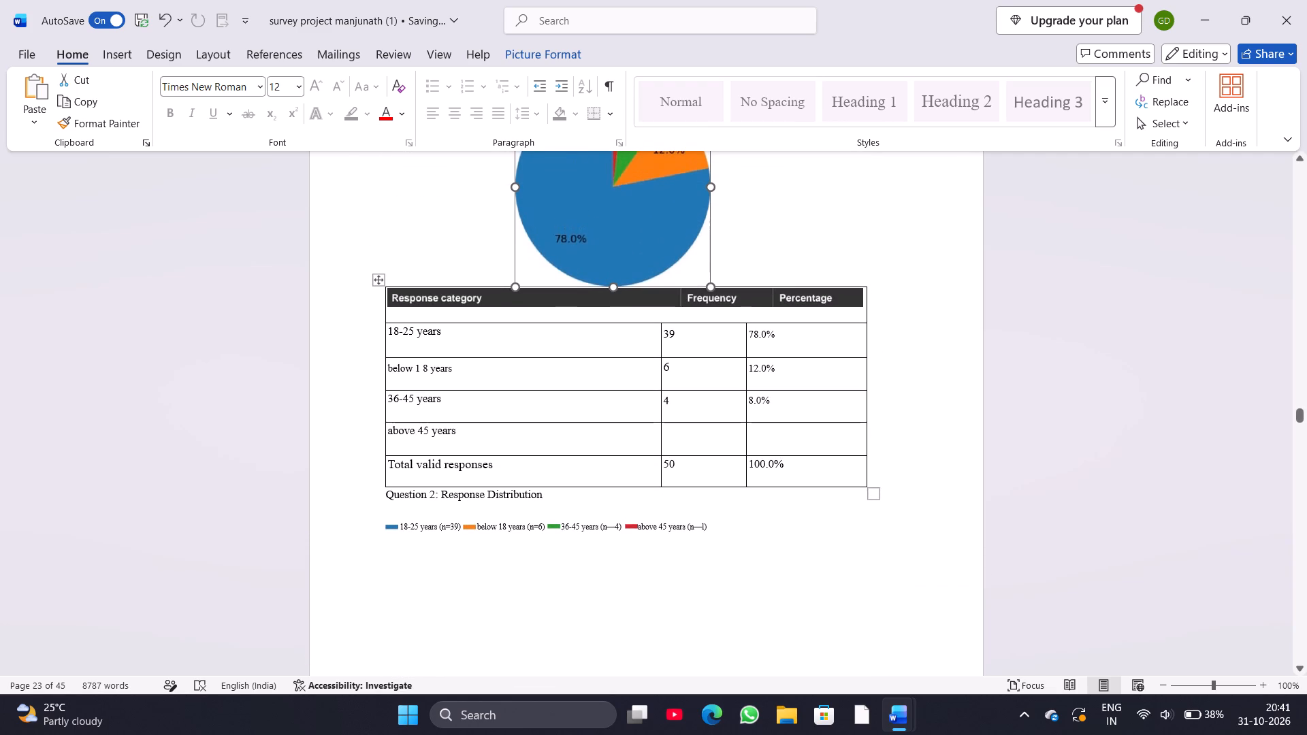
double_click(455, 287)
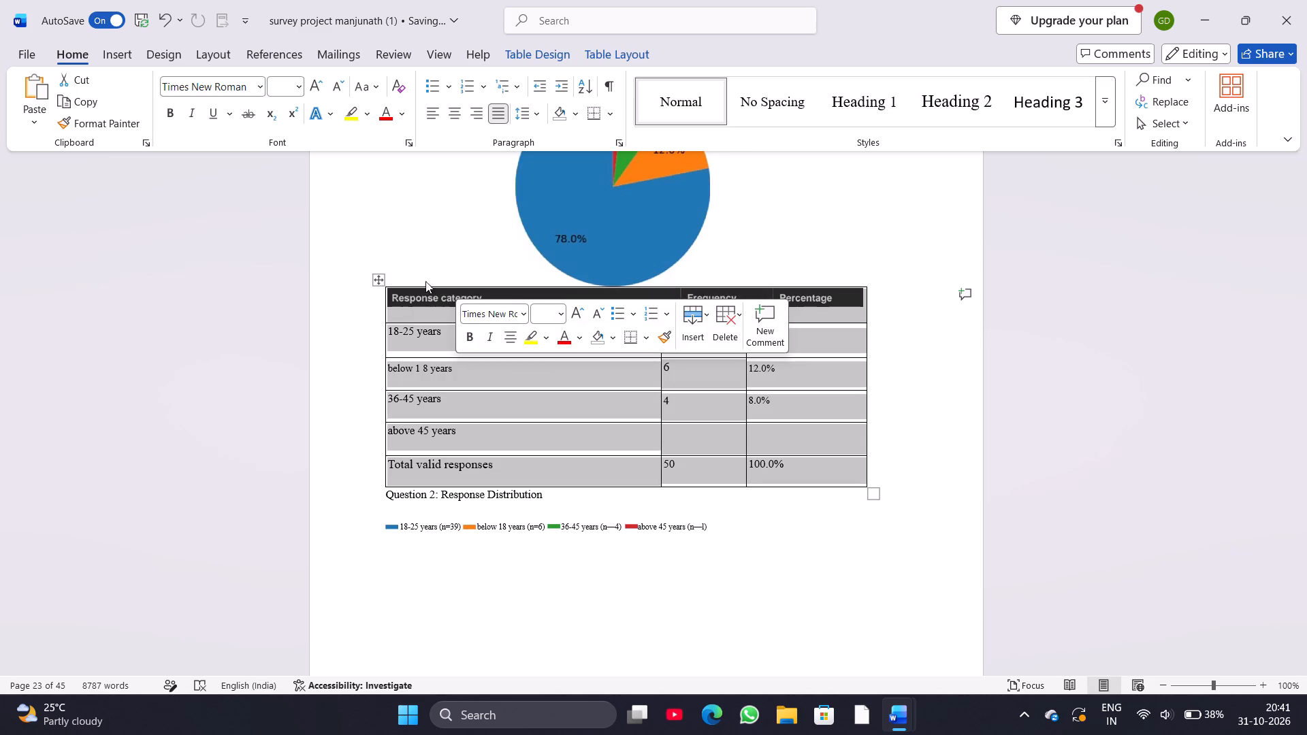
left_click(295, 84)
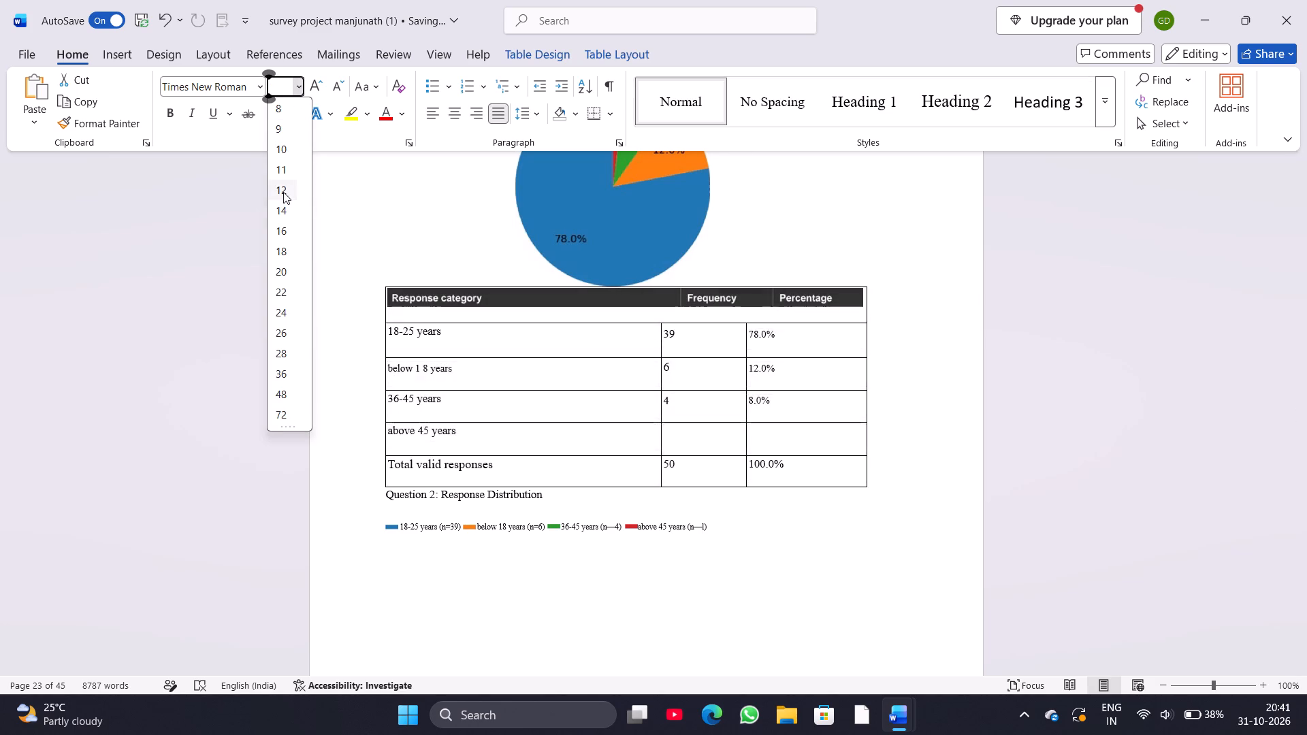
left_click(283, 192)
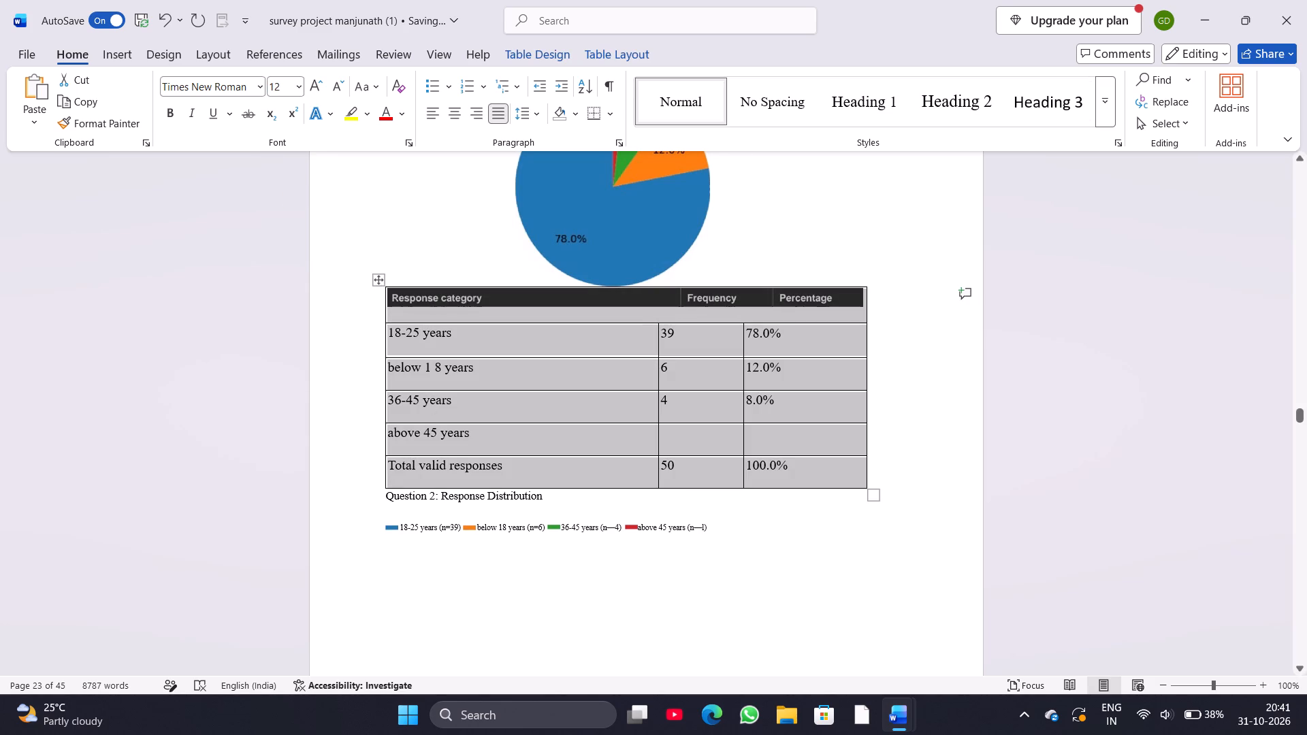
Insert four blank lines between the age response table and the "Question 2: Response Distribution" caption.
left_click(383, 502)
key("Return")
key("Return")
key("Return")
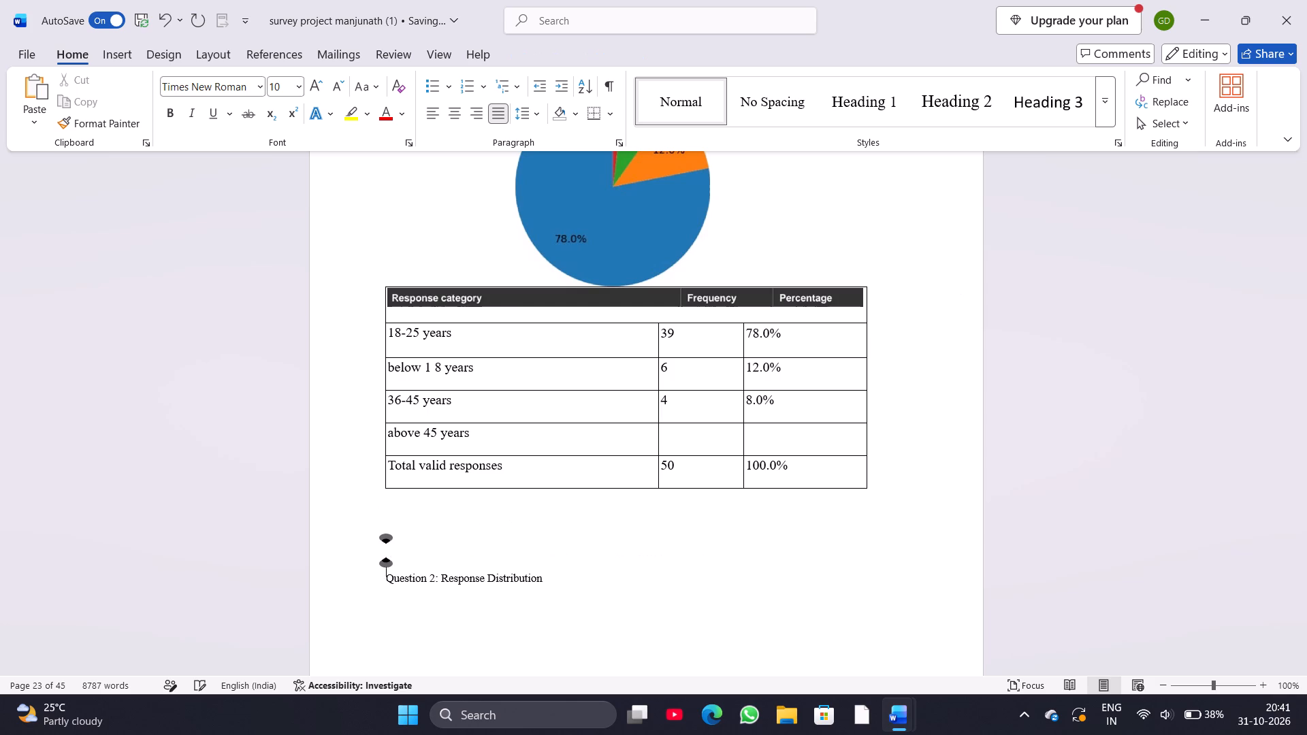
key("Return")
Review how the age chart, its table, caption and interpretation are laid out across the page break.
scroll(383, 502, "down", 3)
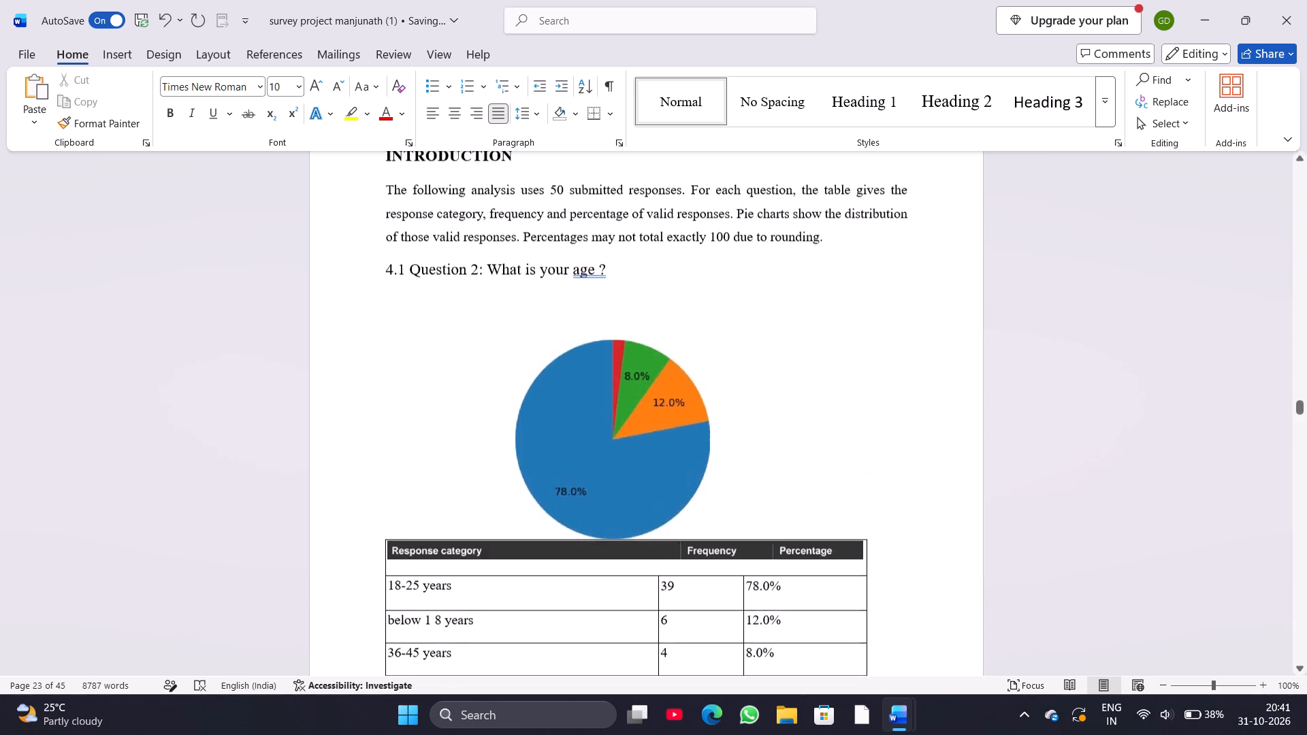
scroll(383, 502, "down", 4)
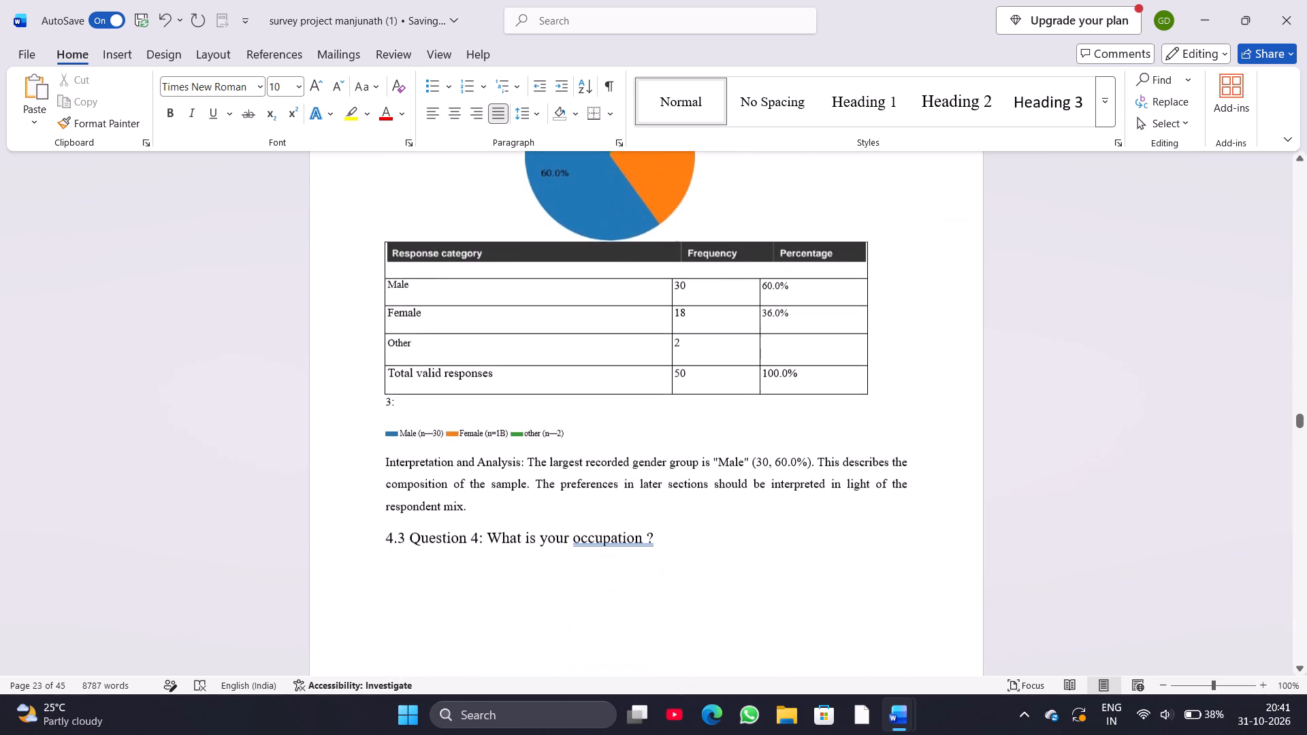
scroll(383, 502, "up", 6)
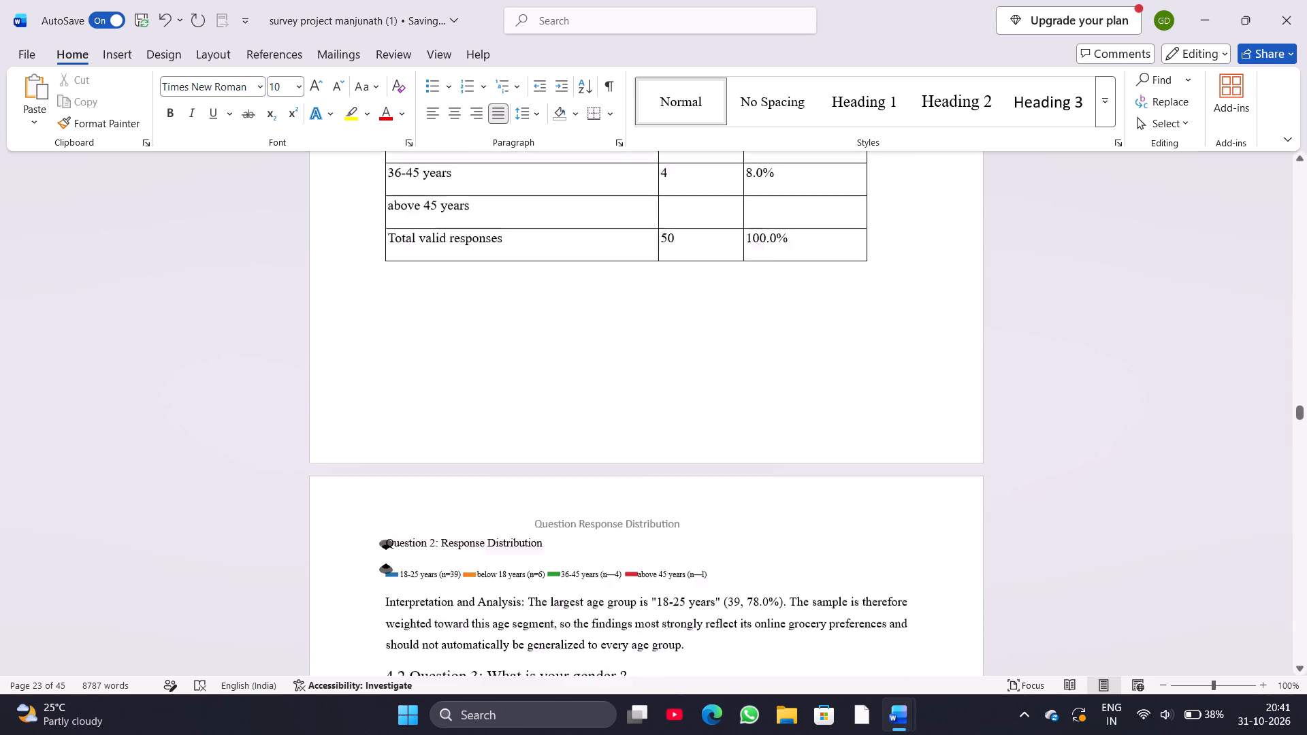
scroll(383, 502, "up", 2)
scroll(383, 502, "down", 2)
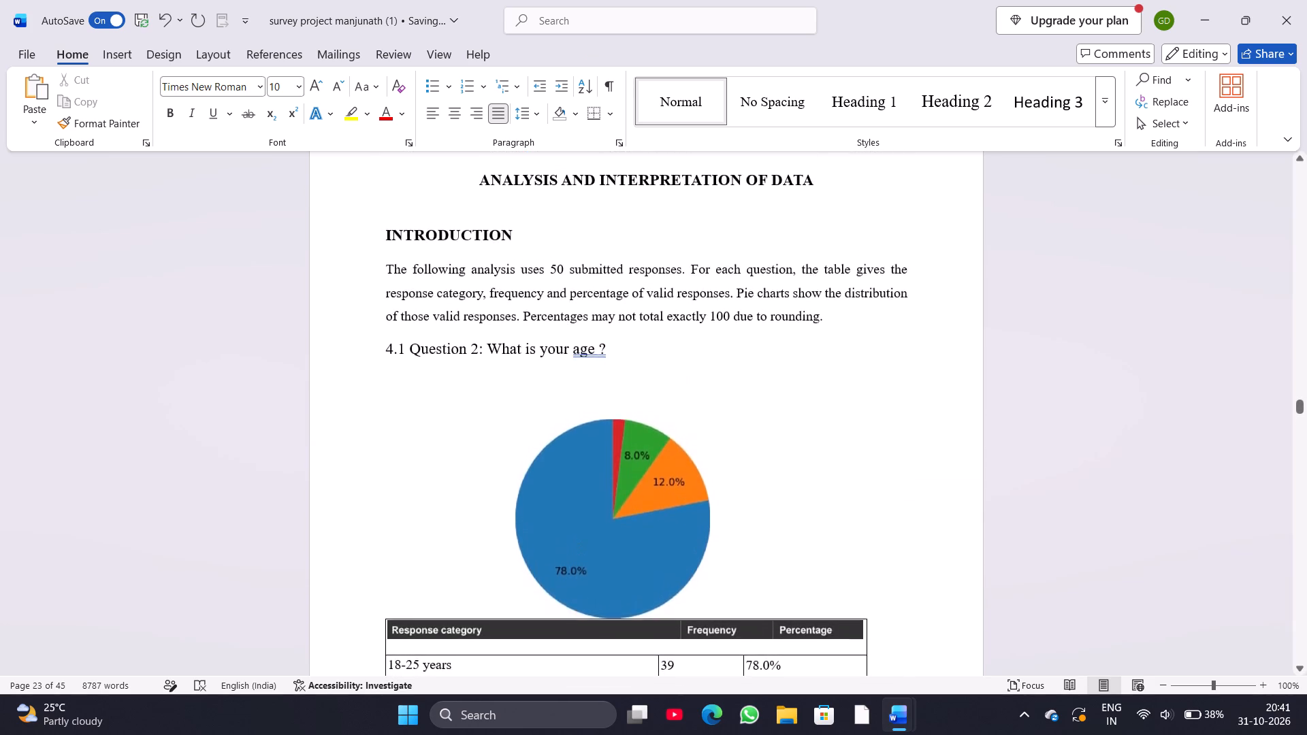
scroll(383, 502, "down", 2)
scroll(383, 502, "up", 1)
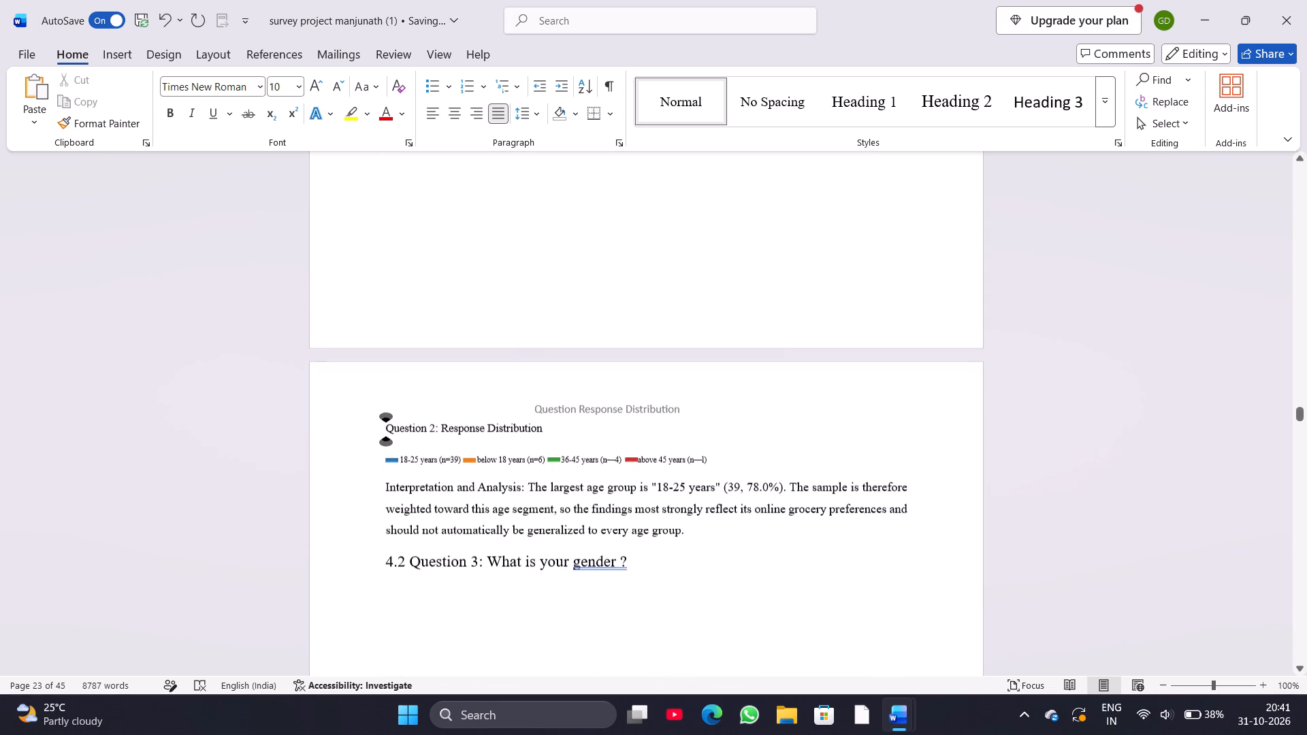
scroll(383, 502, "up", 2)
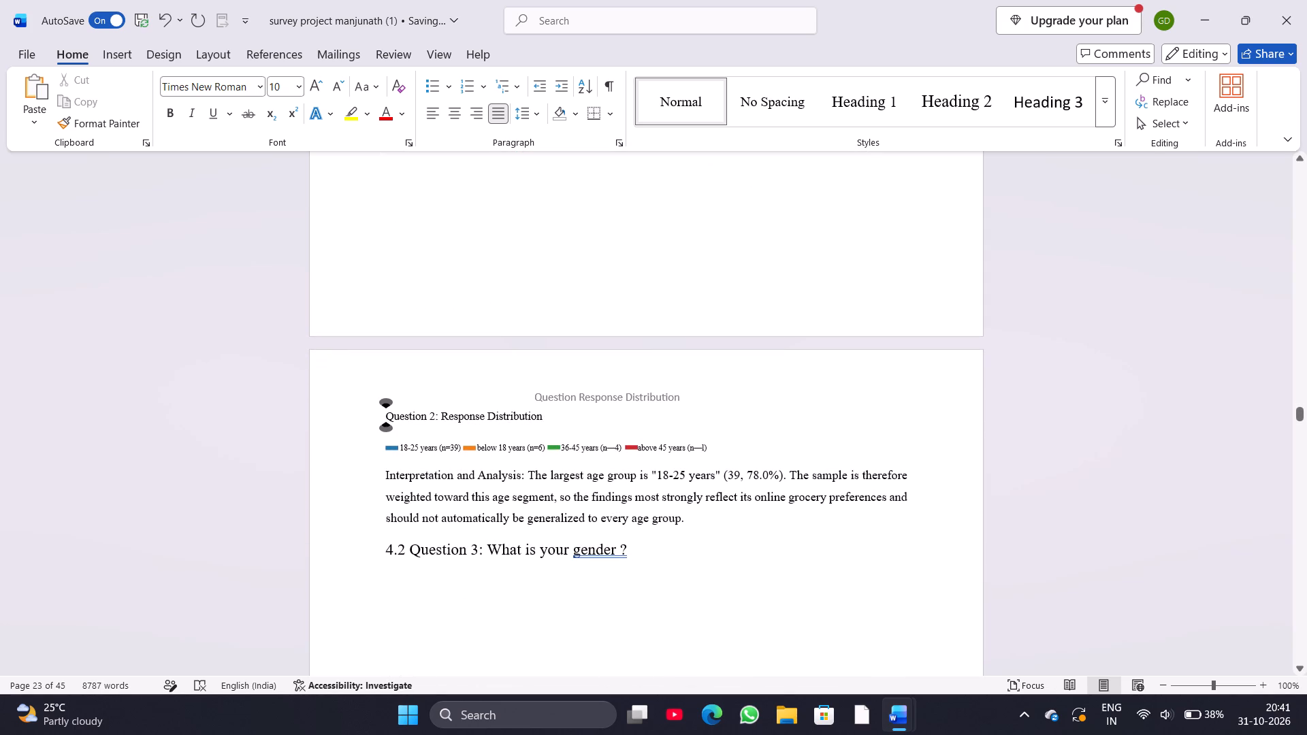
scroll(383, 502, "up", 1)
scroll(383, 502, "down", 2)
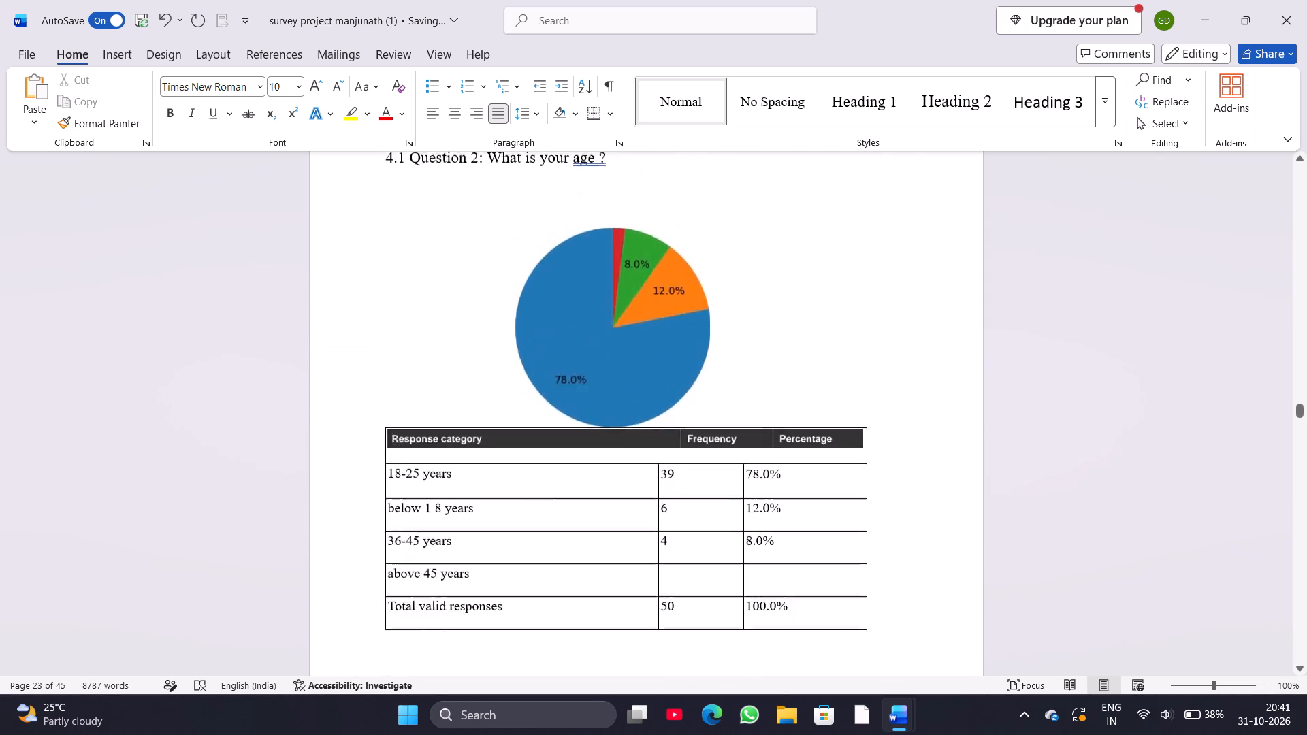
scroll(383, 502, "down", 7)
scroll(383, 502, "up", 3)
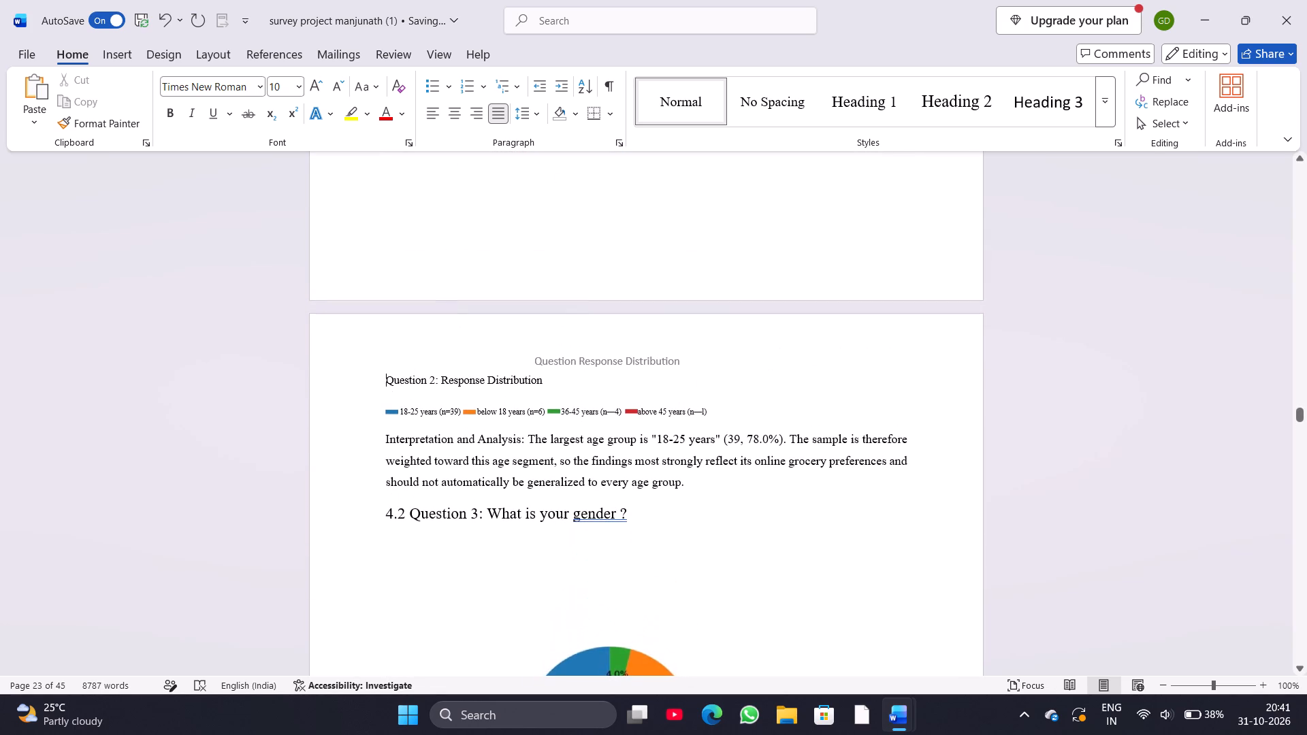
Set the Question 2 caption, the age legend and the age interpretation paragraph to a font size of 12 pt.
left_click_drag(381, 388, 679, 485)
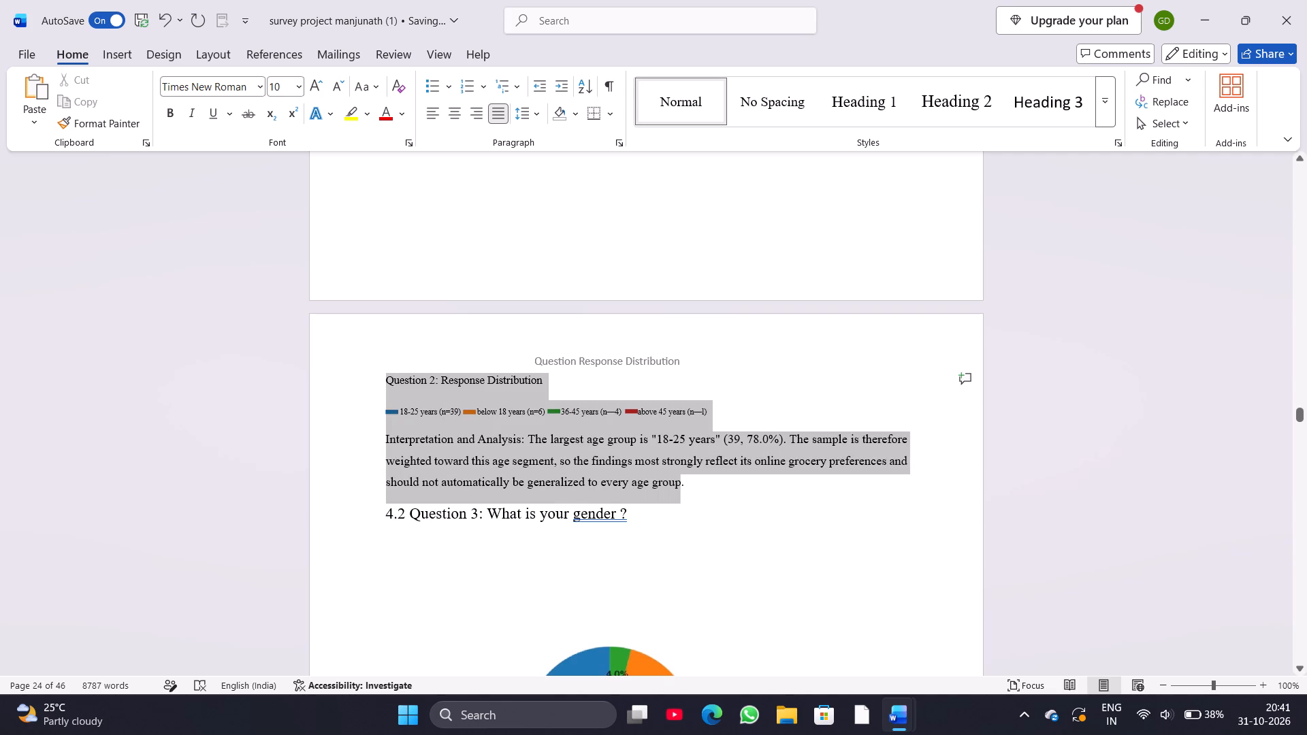
left_click_drag(679, 485, 686, 487)
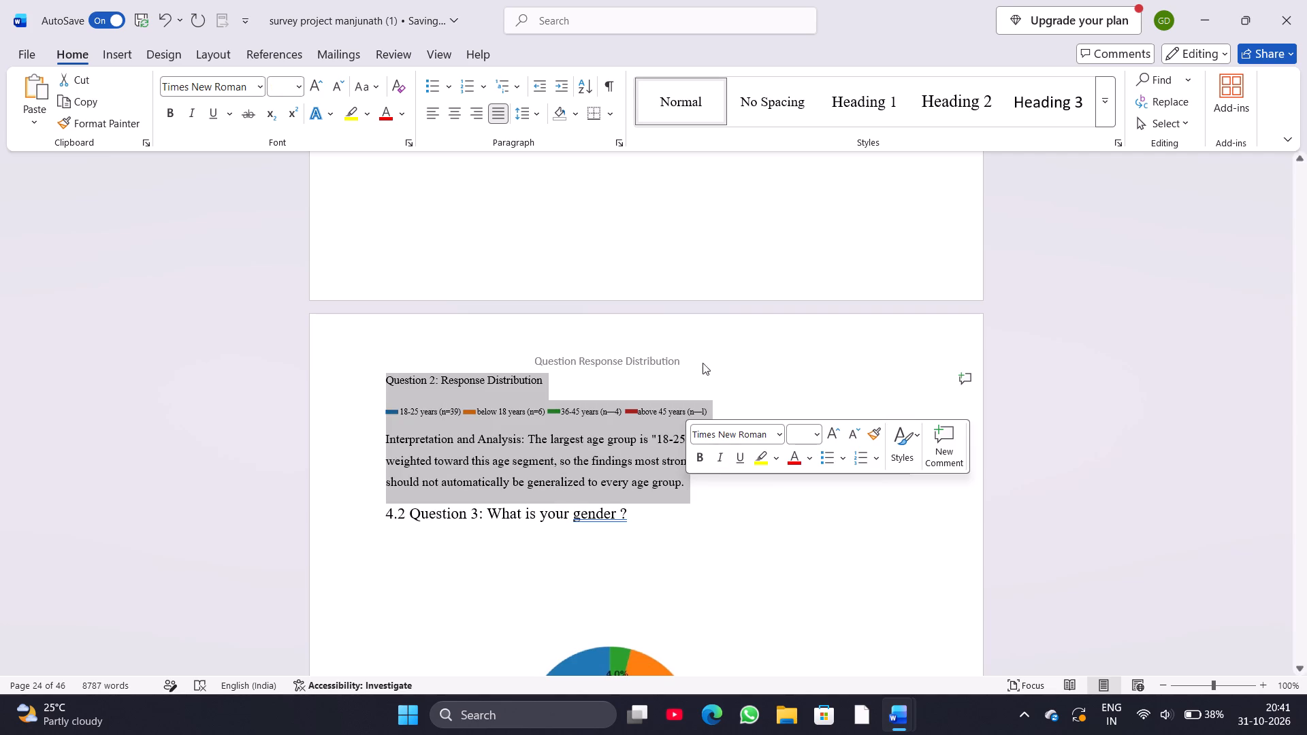
left_click(302, 80)
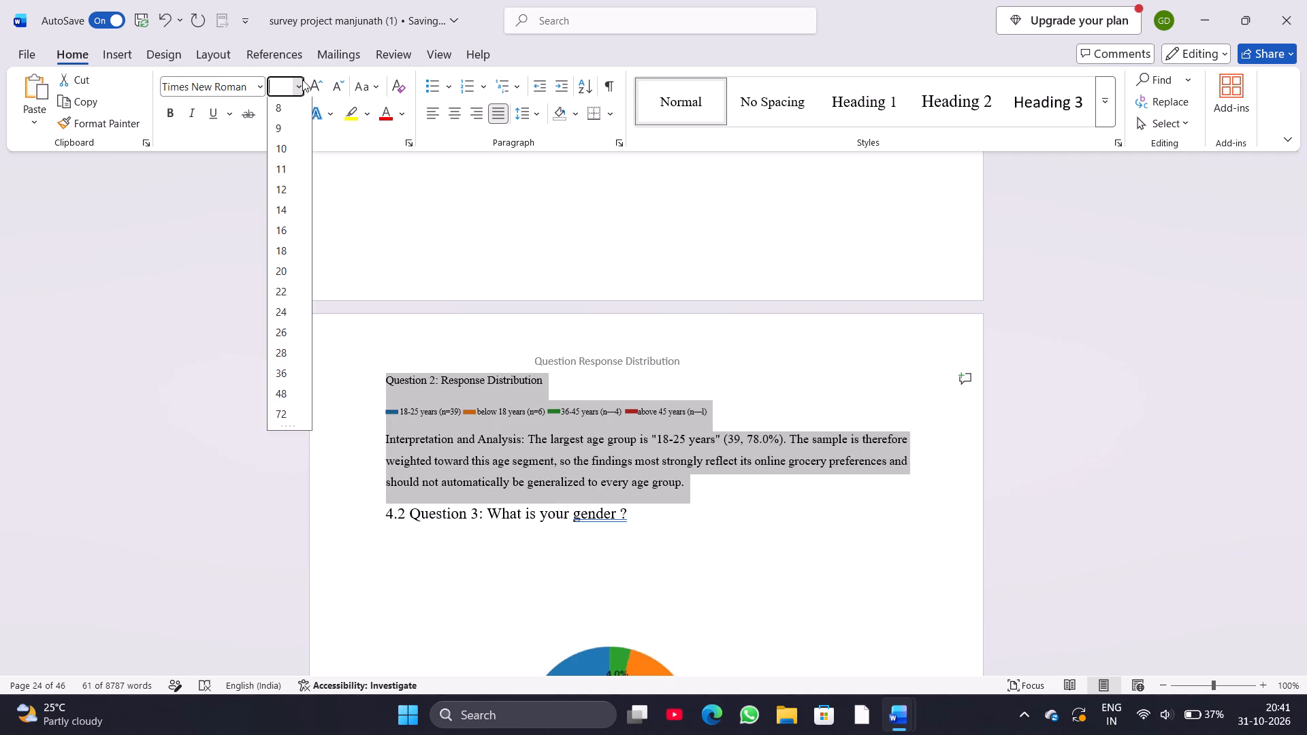
left_click(281, 193)
Insert a blank line between the age interpretation paragraph and the 4.2 Question 3 heading.
scroll(464, 414, "down", 1)
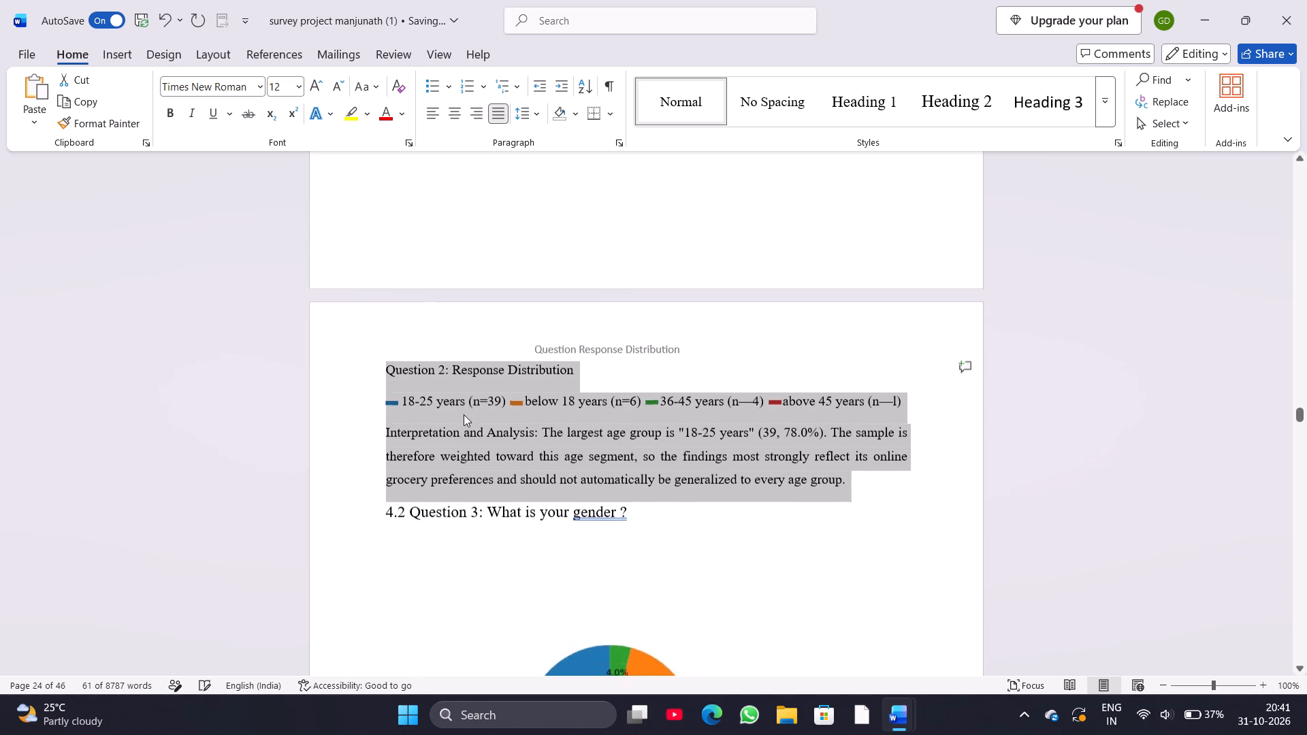
scroll(464, 414, "down", 1)
left_click(858, 400)
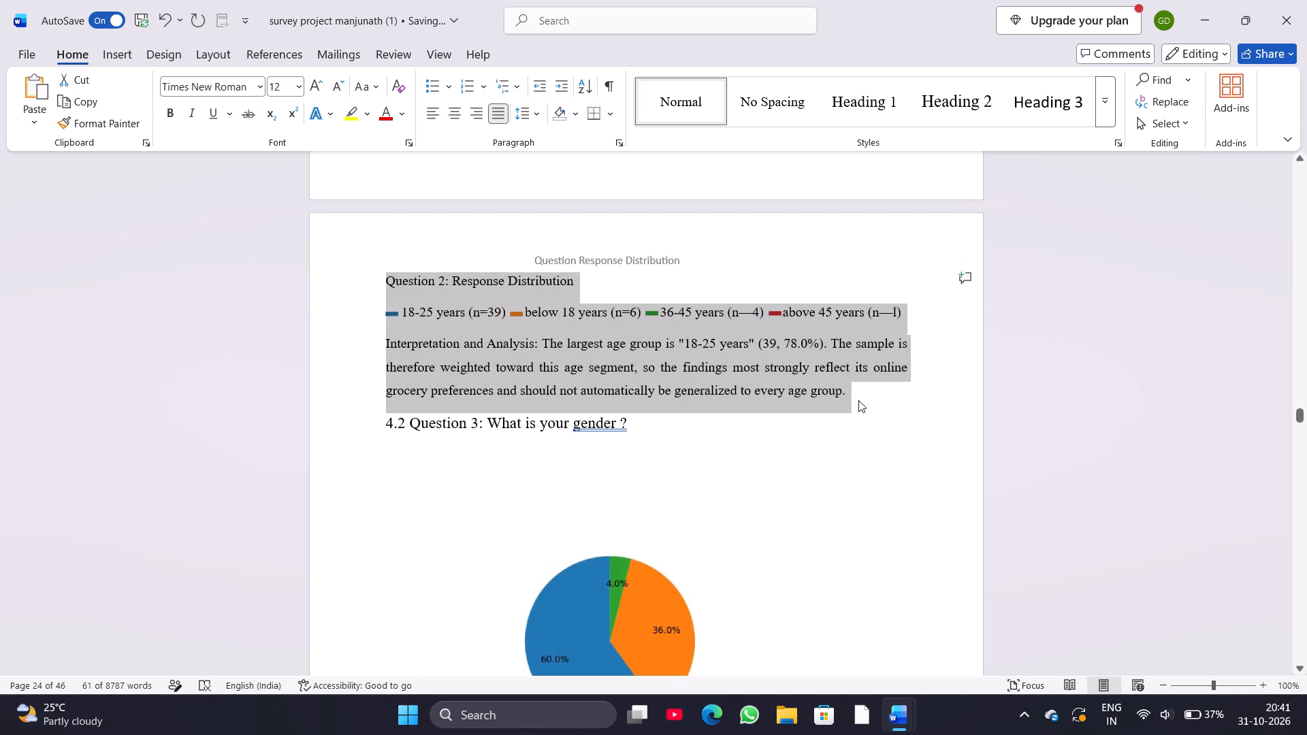
key("Return")
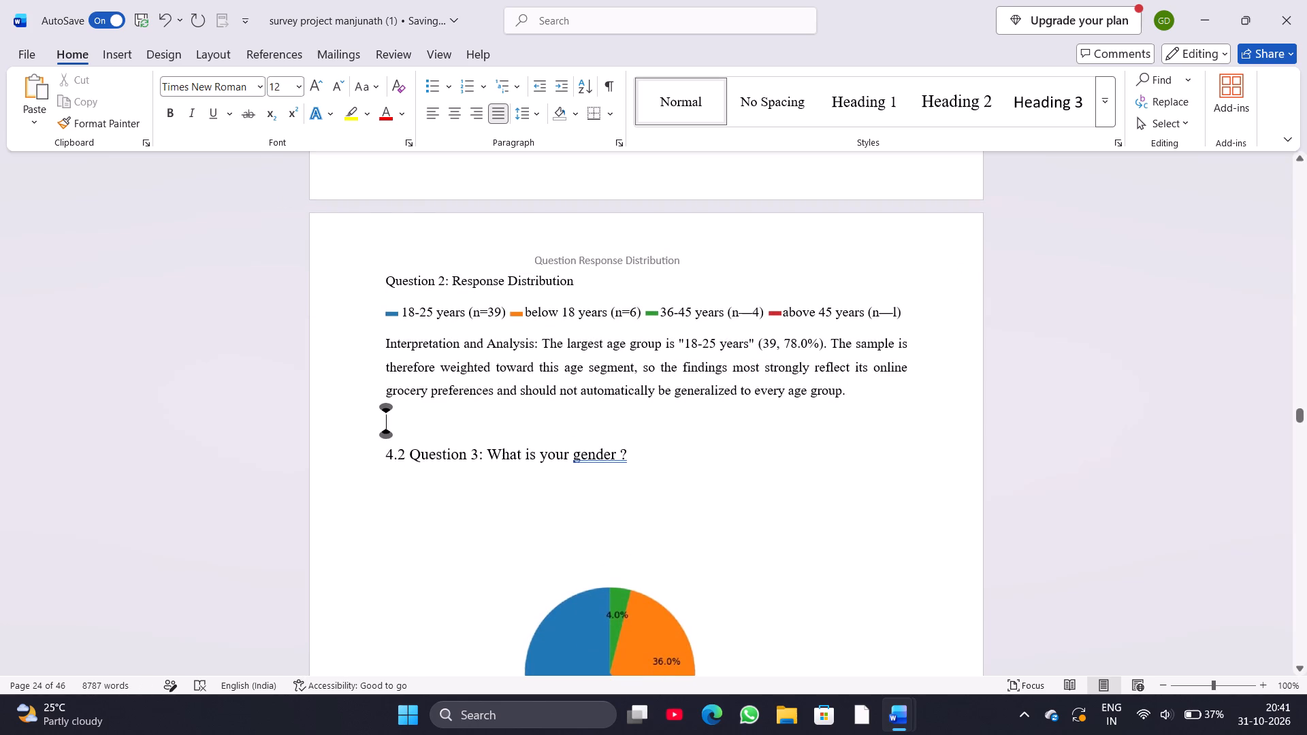
Move the gender pie chart up, closer to the 4.2 Question 3 heading.
scroll(752, 431, "down", 2)
left_click(636, 412)
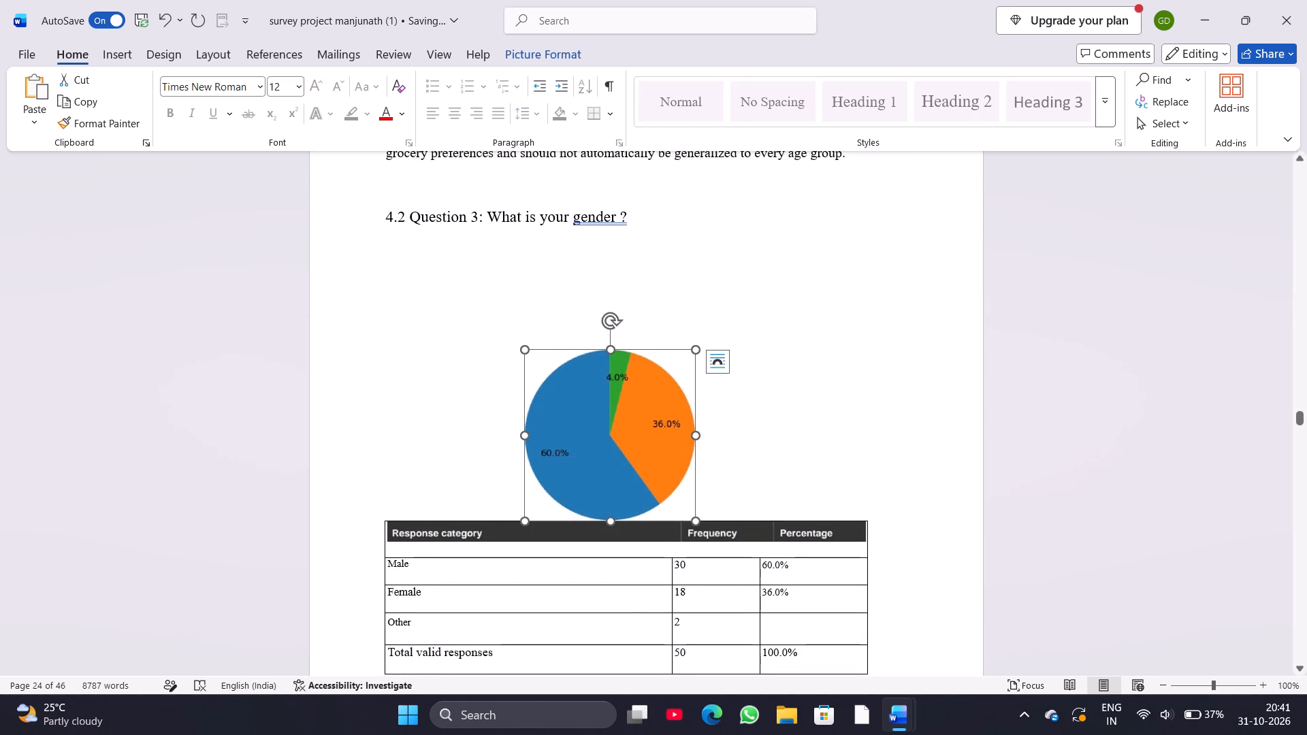
left_click_drag(636, 412, 640, 361)
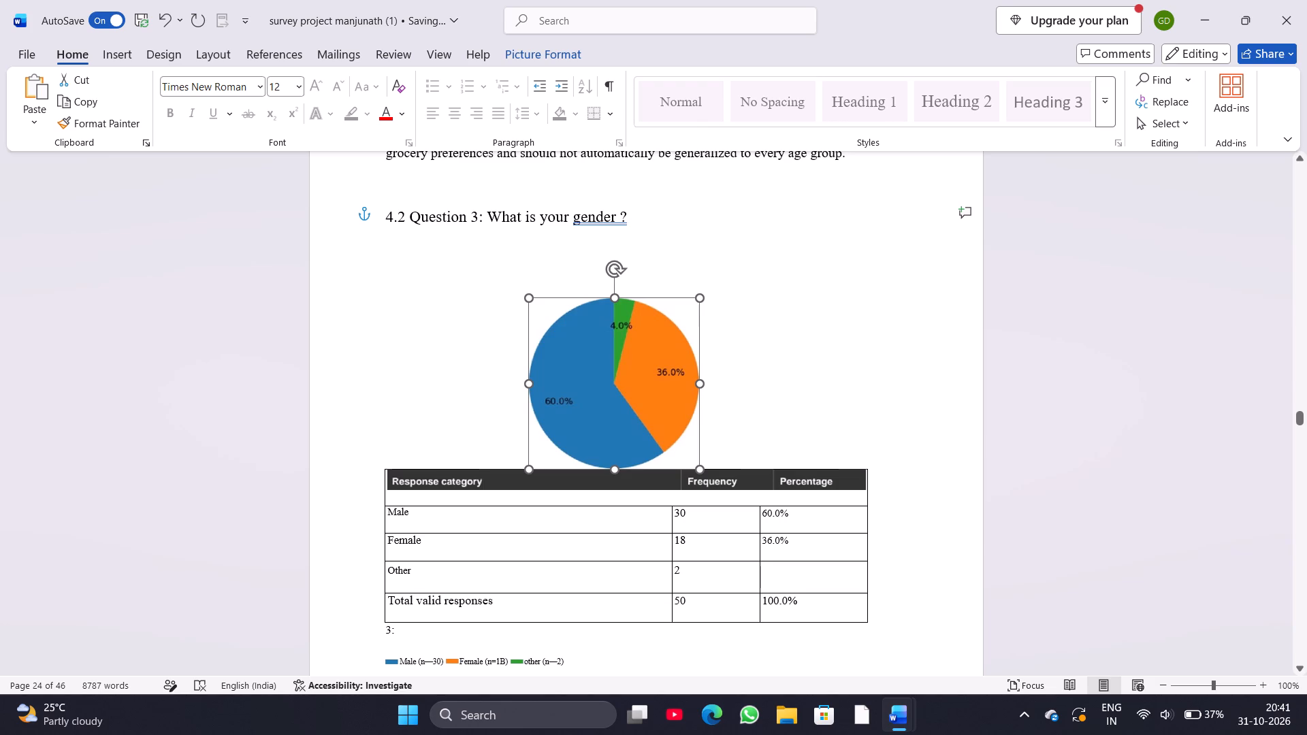
Insert blank lines below the 4.2 Question 3 heading until the gender response table sits slightly below the pie chart.
double_click(401, 468)
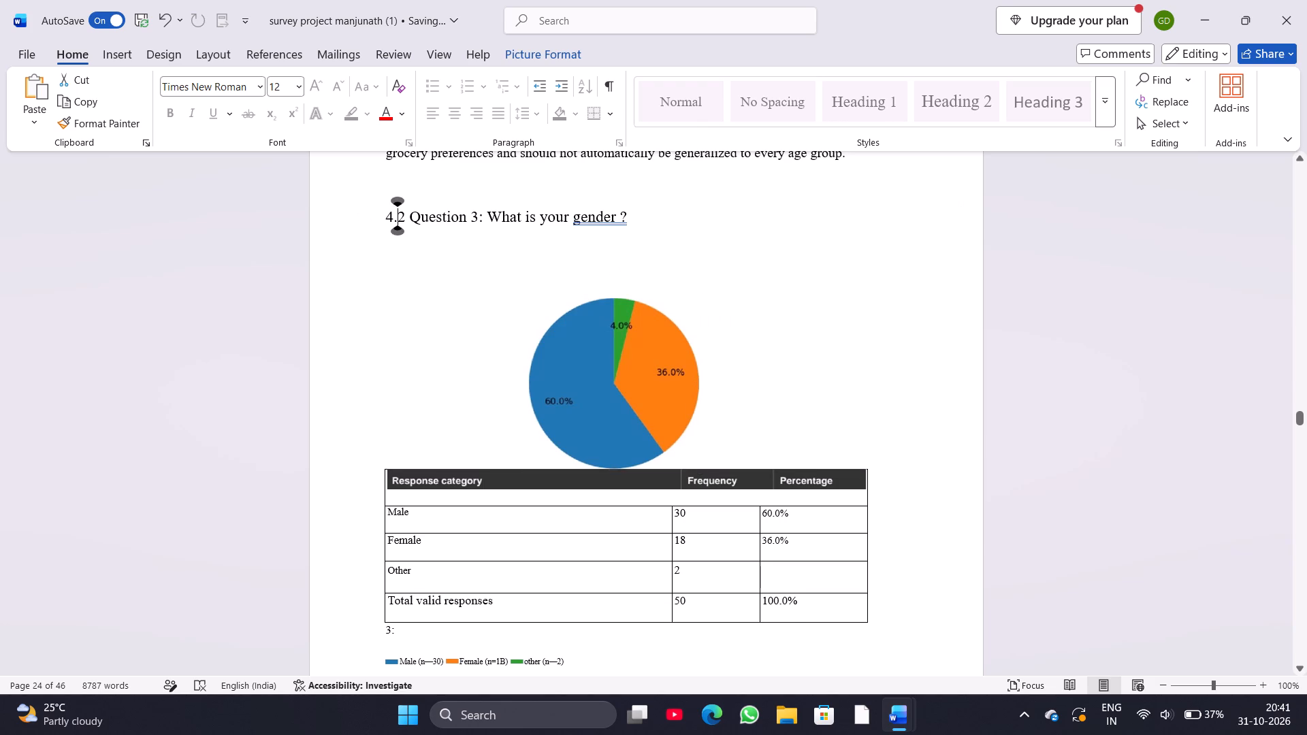
left_click(401, 468)
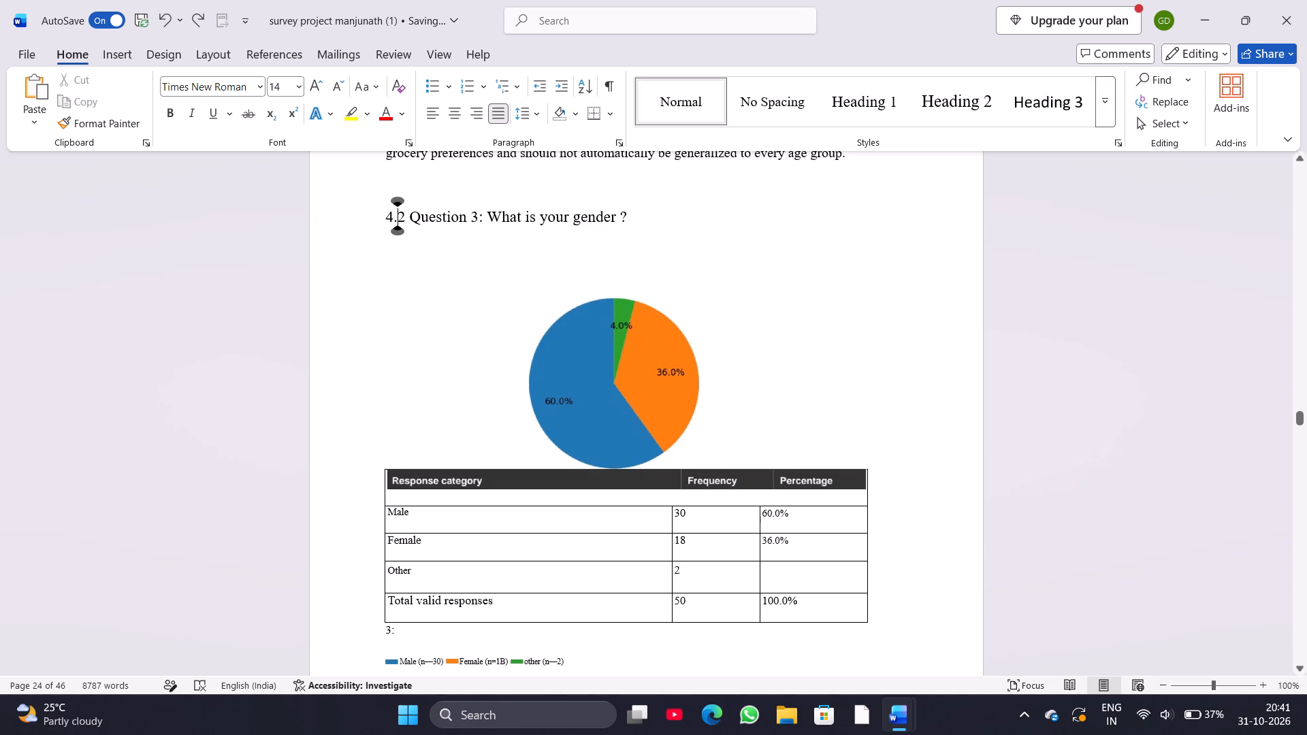
left_click(406, 460)
double_click(406, 460)
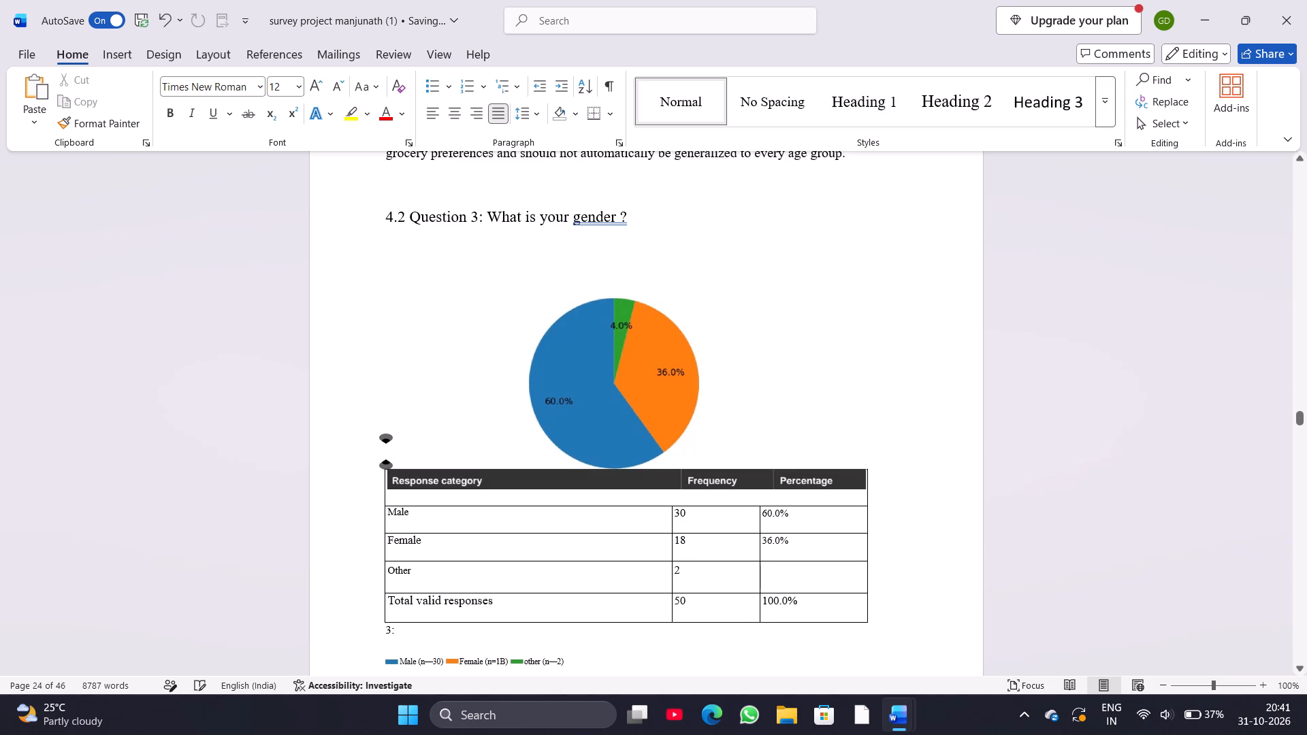
left_click(728, 457)
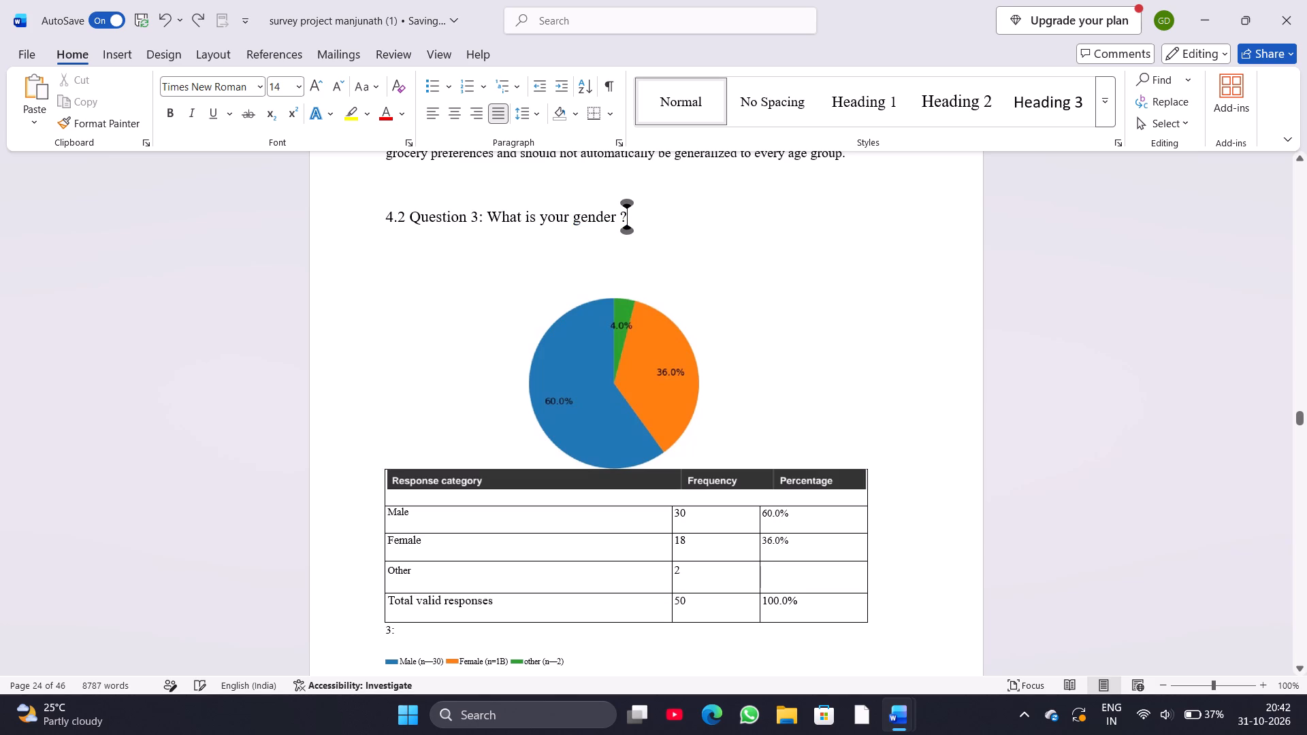
key("Return")
key("Return")
key("Return")
key("Return")
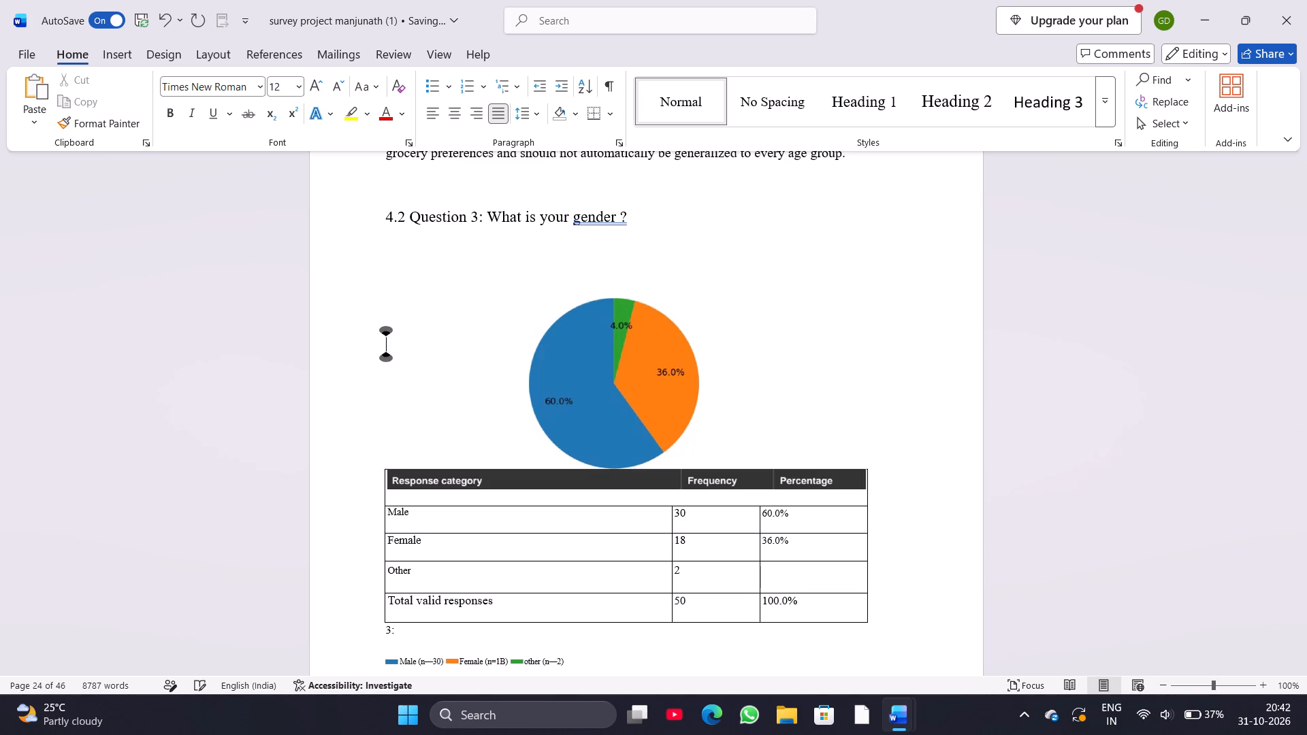
key("Return")
key("Return")
key("Return")
key("Return")
key("Return")
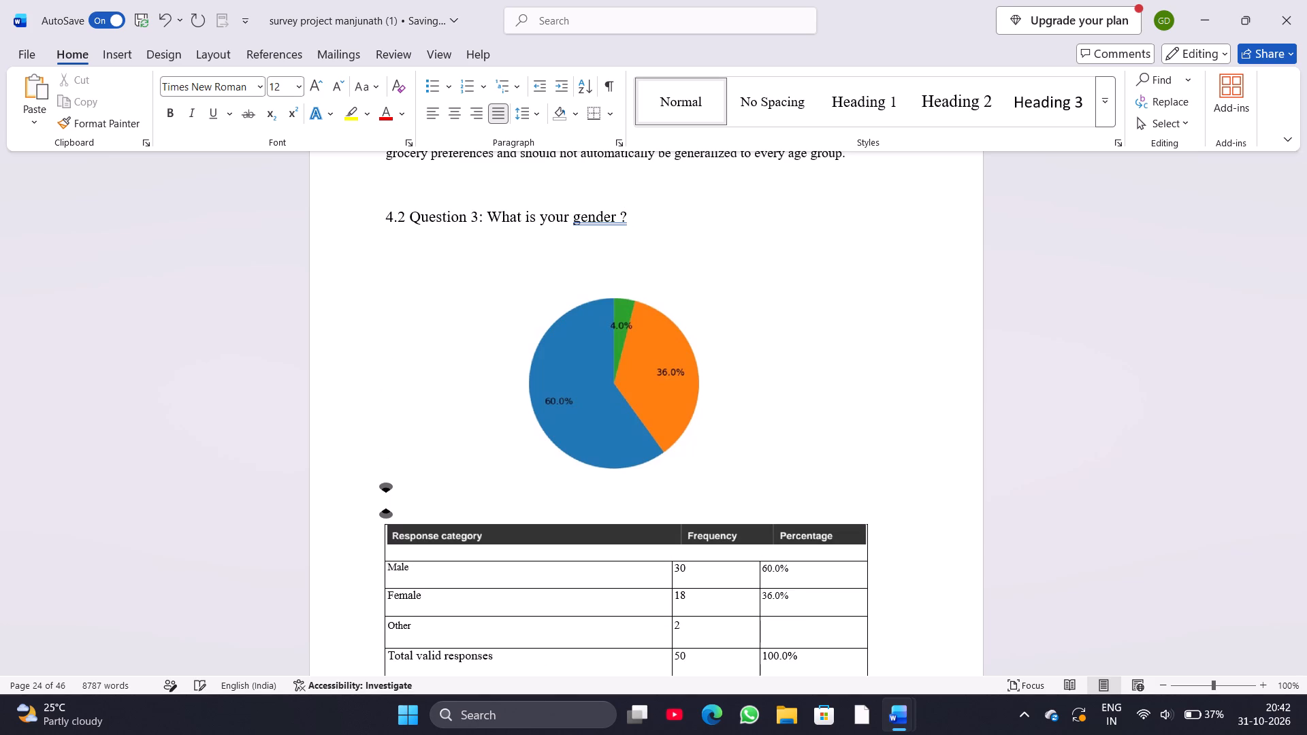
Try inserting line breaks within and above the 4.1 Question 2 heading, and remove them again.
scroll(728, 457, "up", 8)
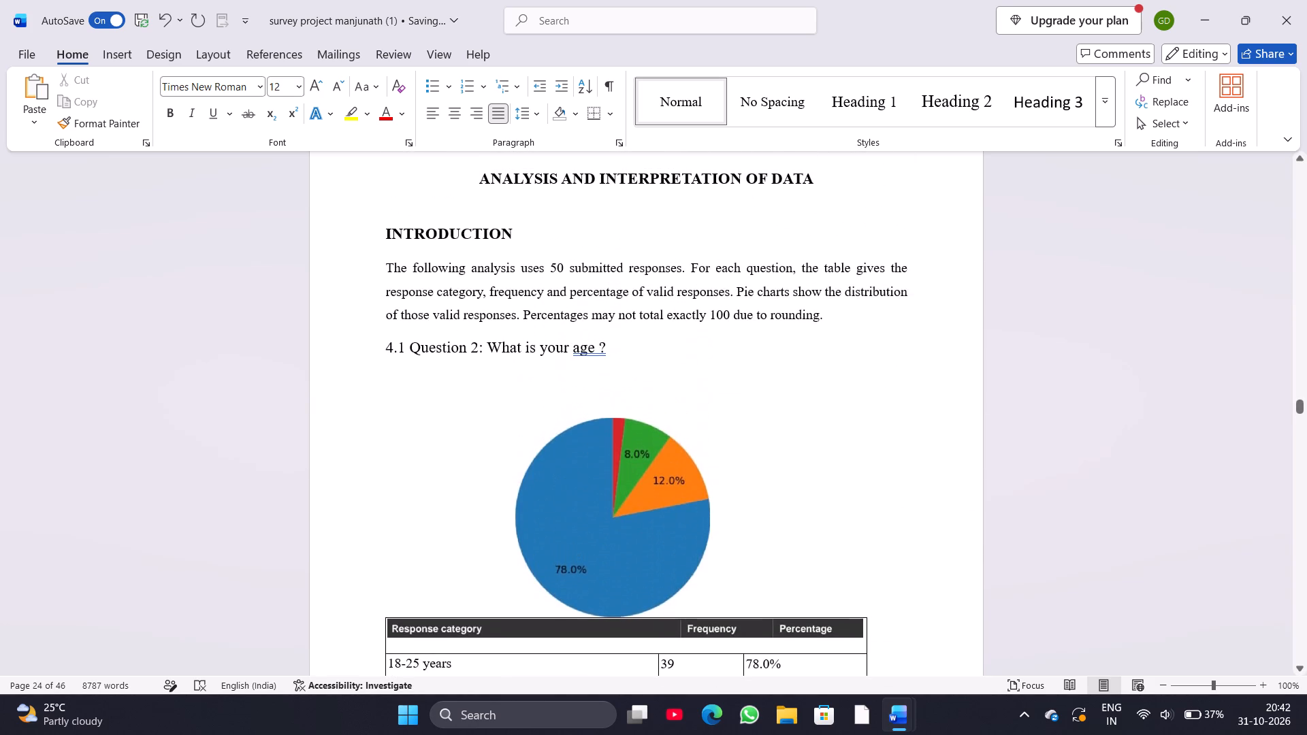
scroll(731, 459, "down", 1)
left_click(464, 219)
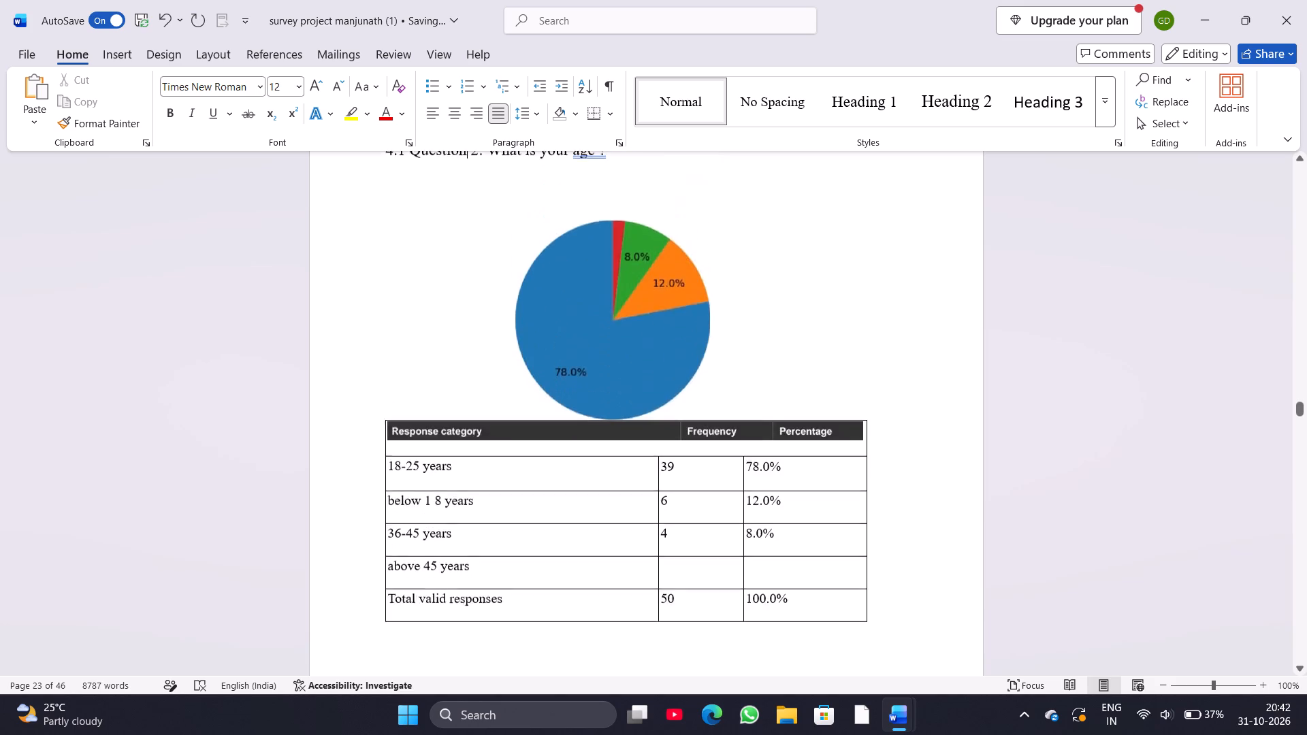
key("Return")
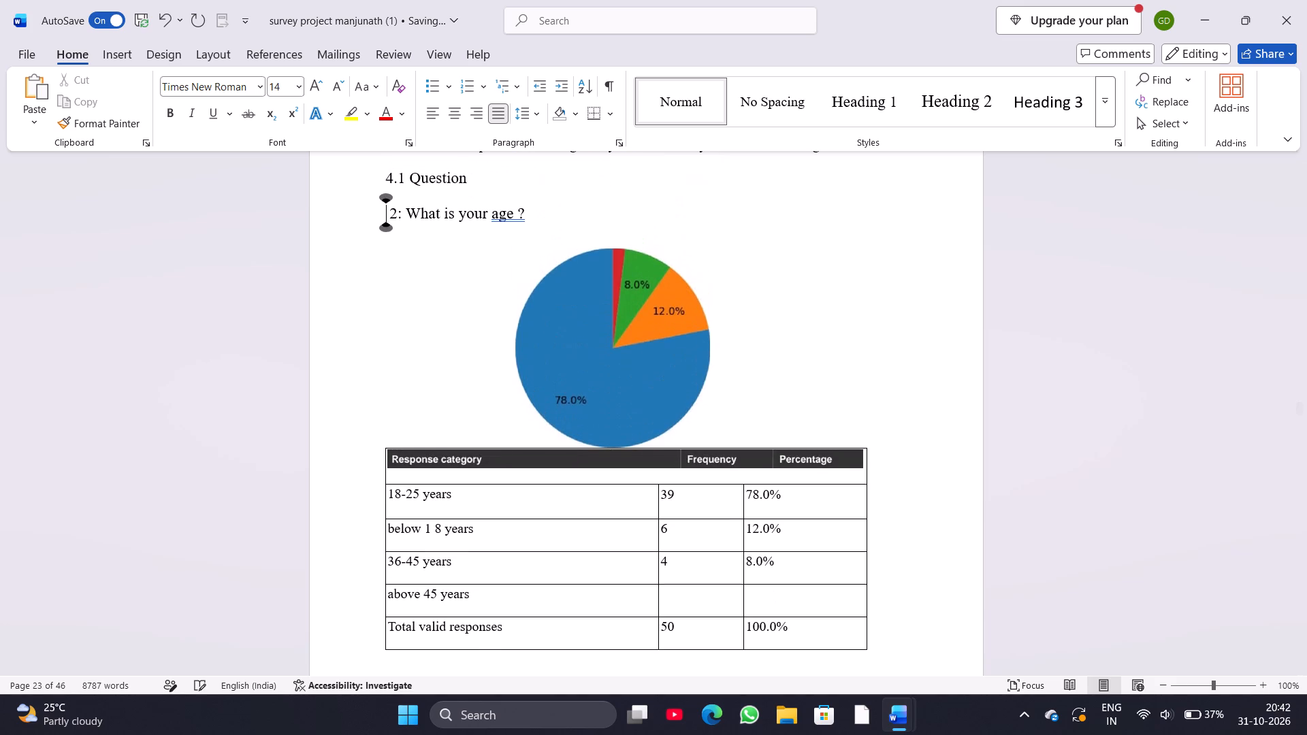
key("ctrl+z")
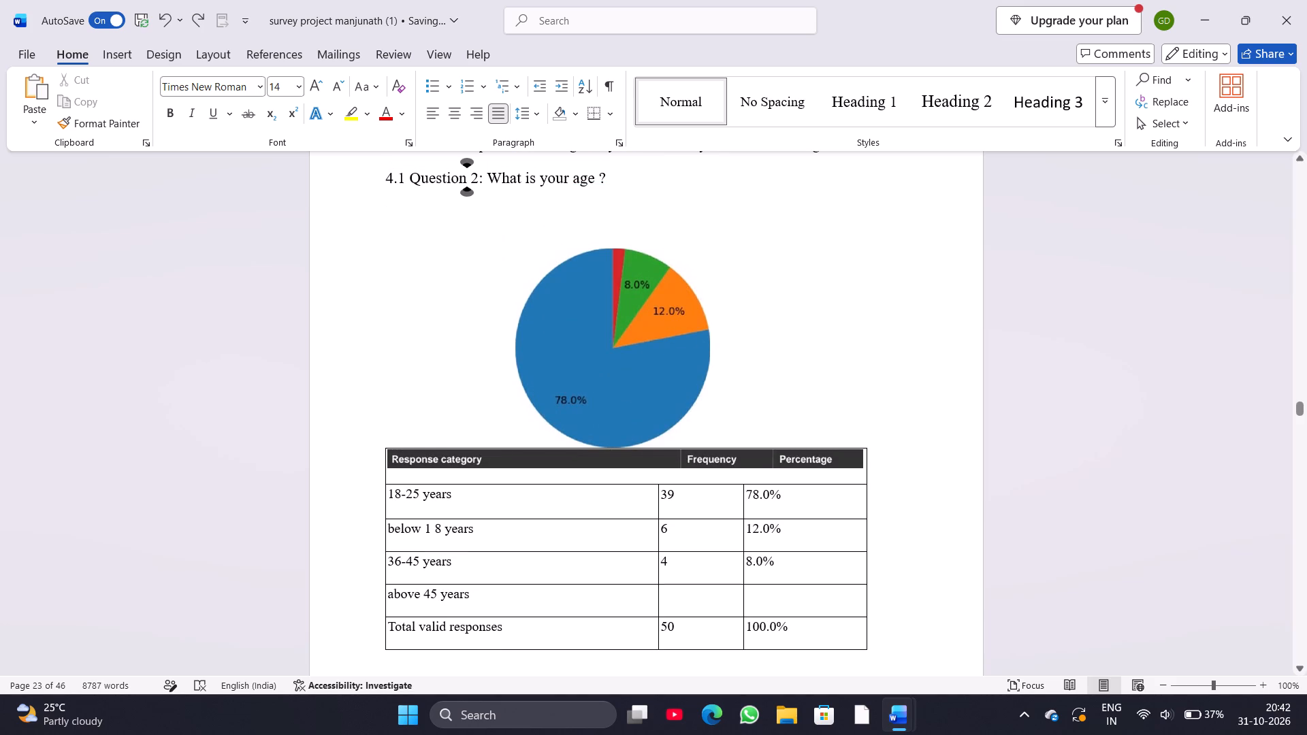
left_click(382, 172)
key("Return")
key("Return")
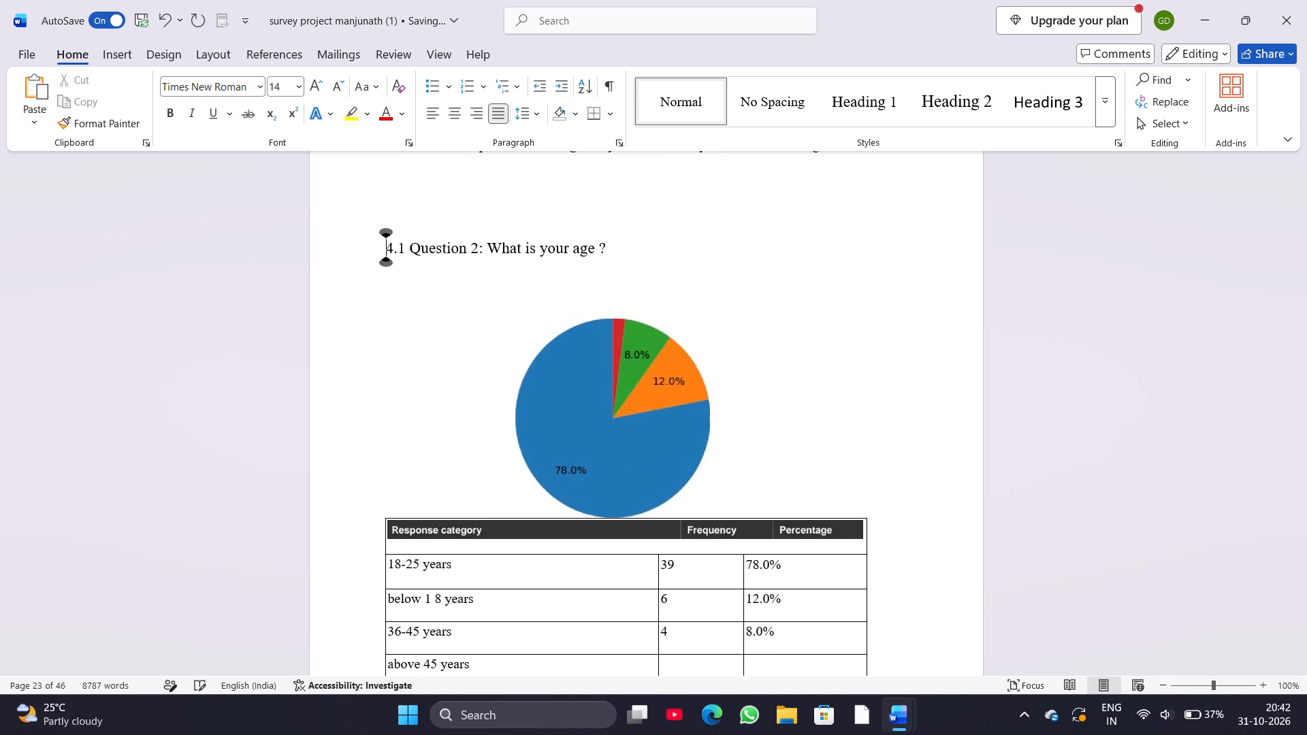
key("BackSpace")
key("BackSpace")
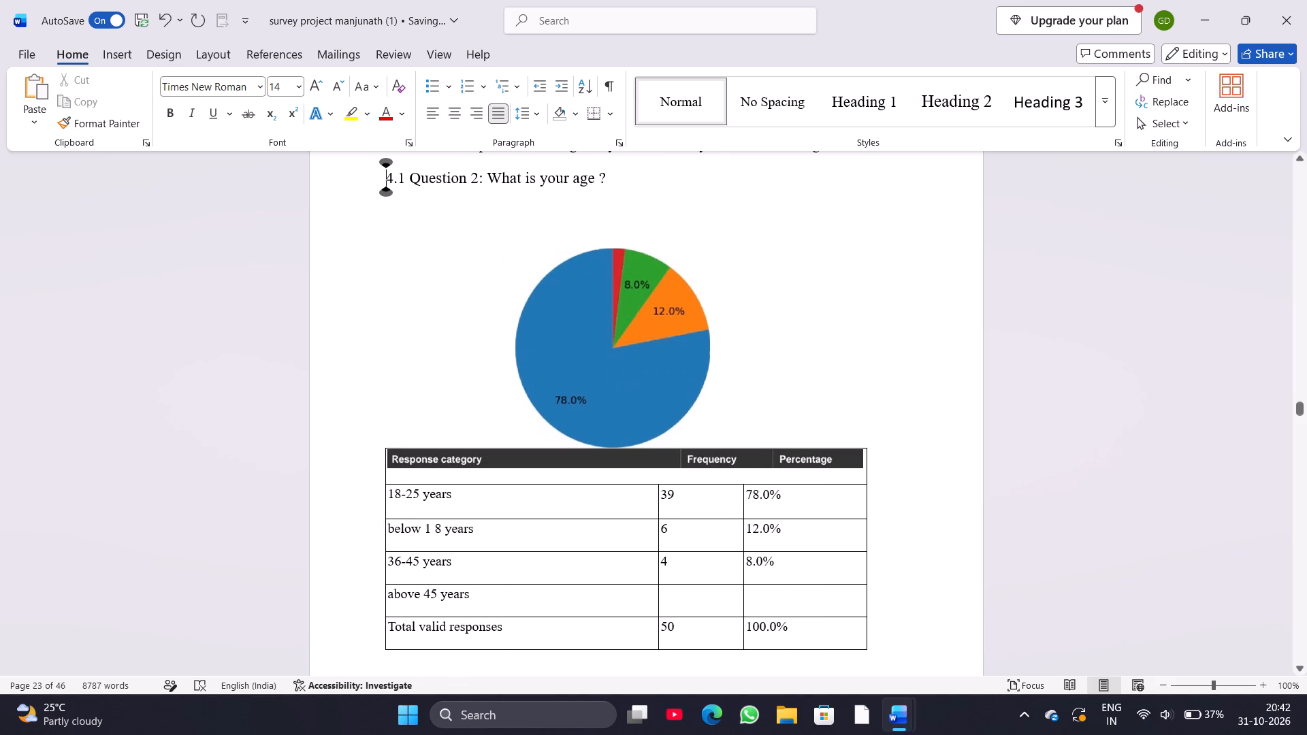
Insert blank lines below the 4.1 Question 2 heading until the age response table sits slightly below the pie chart.
left_click(409, 246)
double_click(409, 246)
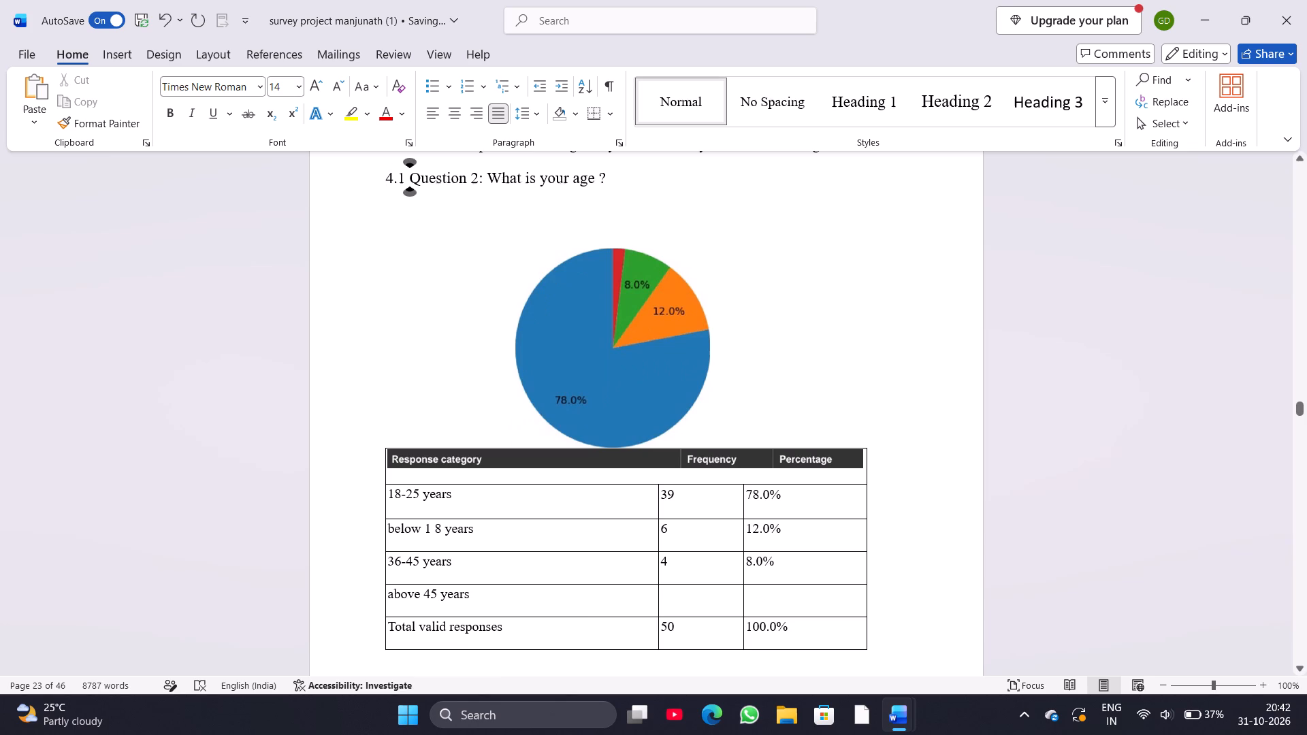
key("Return")
key("Return")
key("Return")
key("Return")
key("Return")
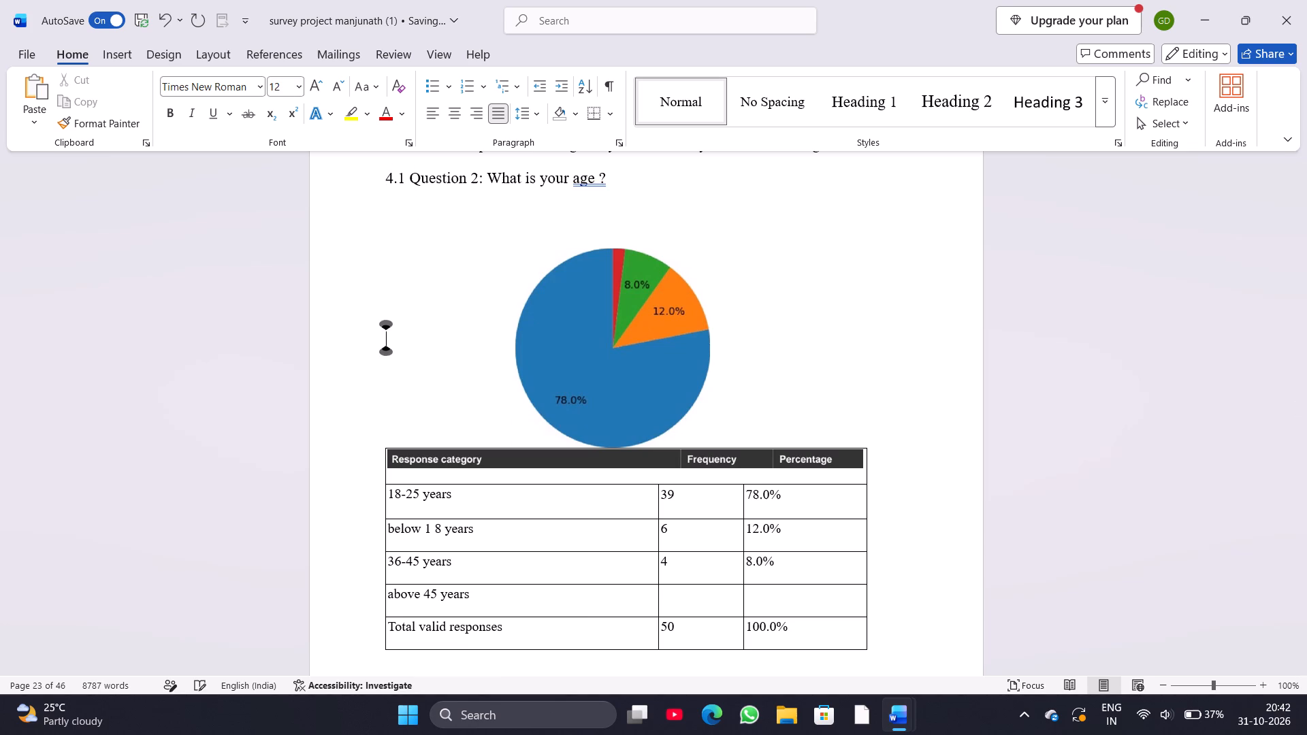
key("Return")
key("Return")
key("Return")
key("Return")
key("Return")
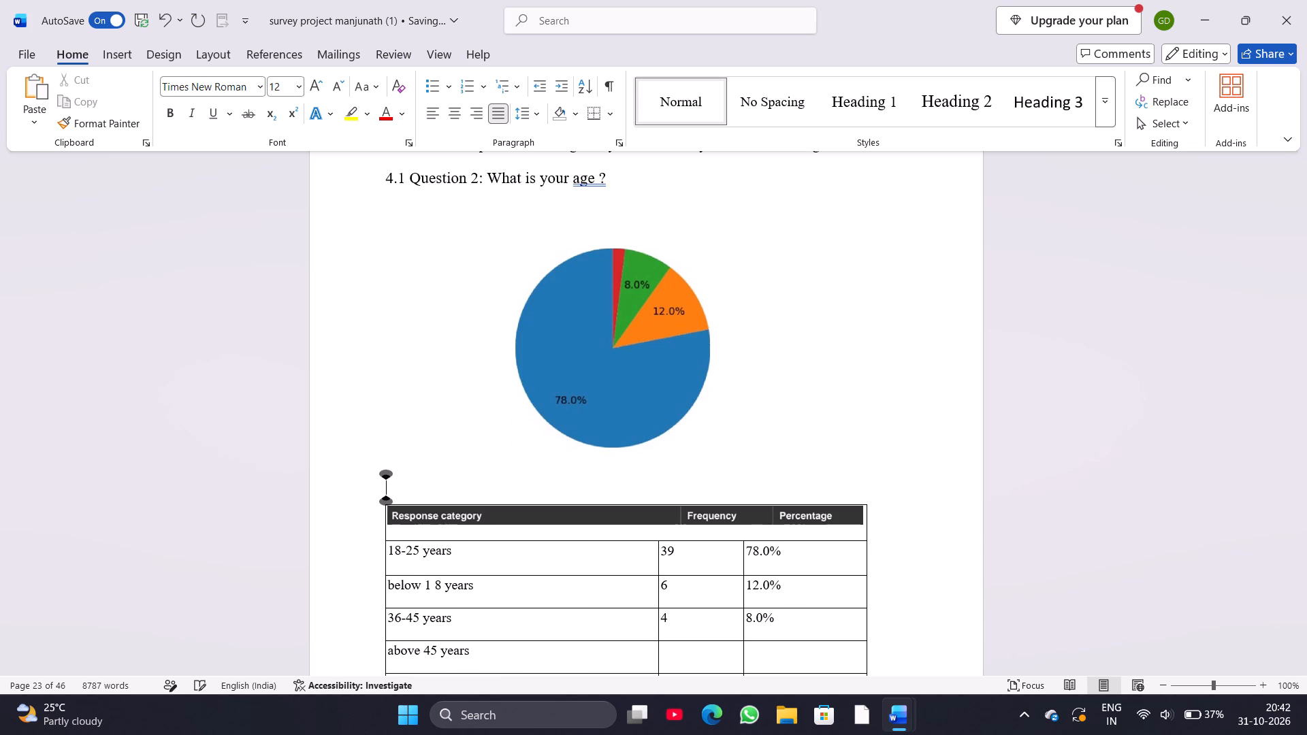
Delete the "Question Response Distribution" text from the Section 2 odd page header and return to the body text.
scroll(415, 236, "down", 2)
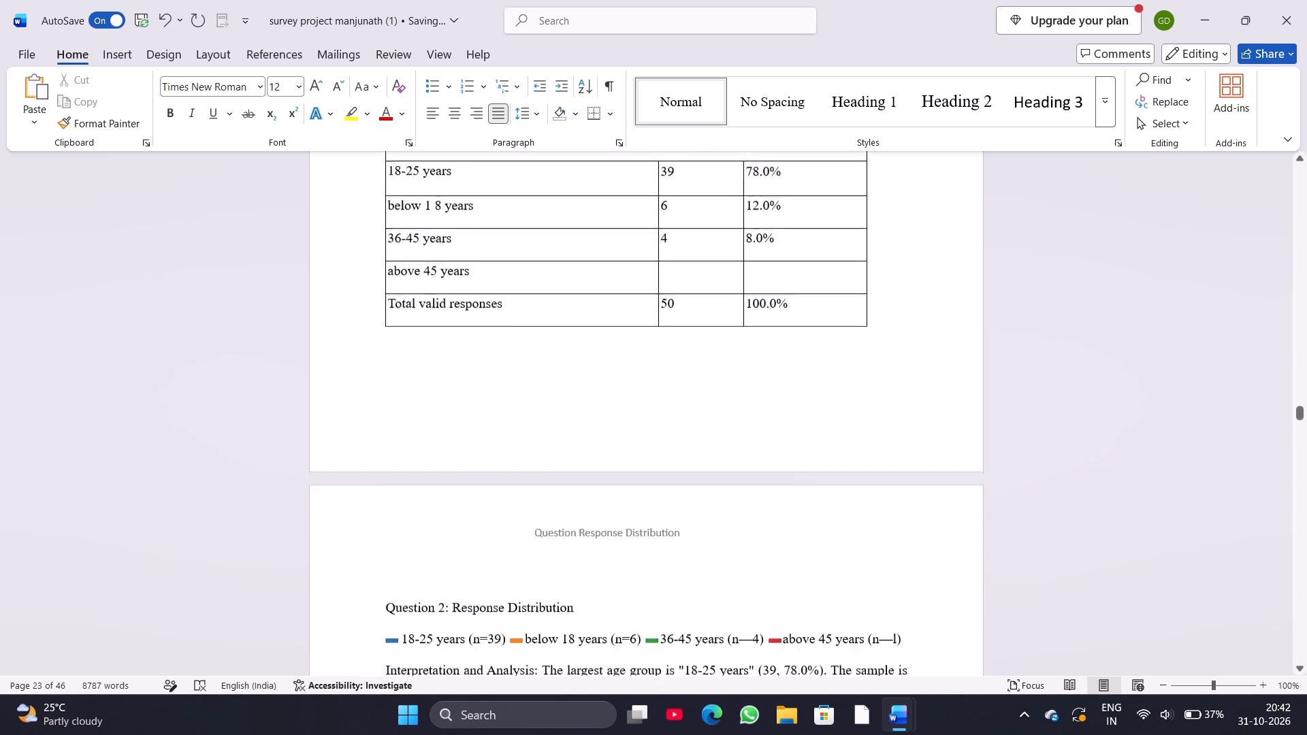
scroll(415, 236, "down", 1)
double_click(552, 366)
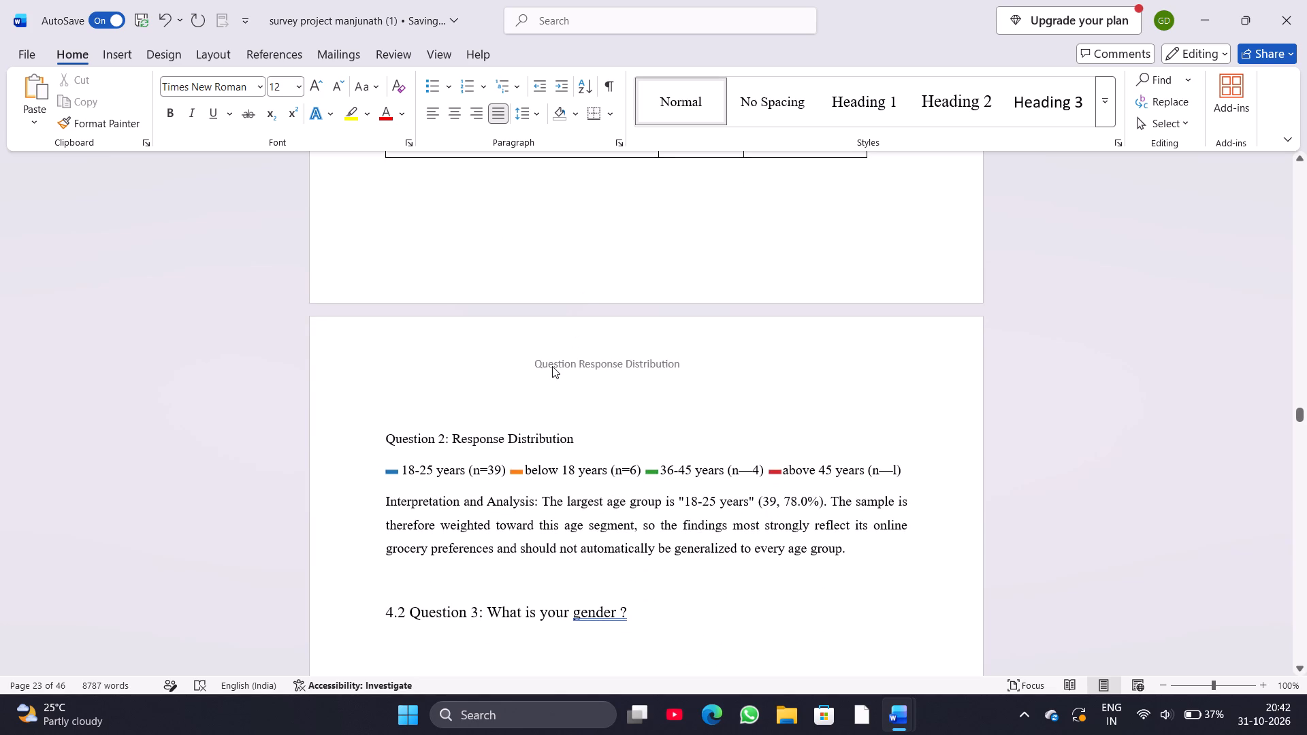
left_click(552, 366)
key("Delete")
key("Delete")
key("Delete")
key("Delete")
key("Delete")
key("Delete")
key("Delete")
key("Delete")
key("Delete")
key("Delete")
key("Delete")
key("Delete")
key("Delete")
key("Delete")
key("Delete")
key("Delete")
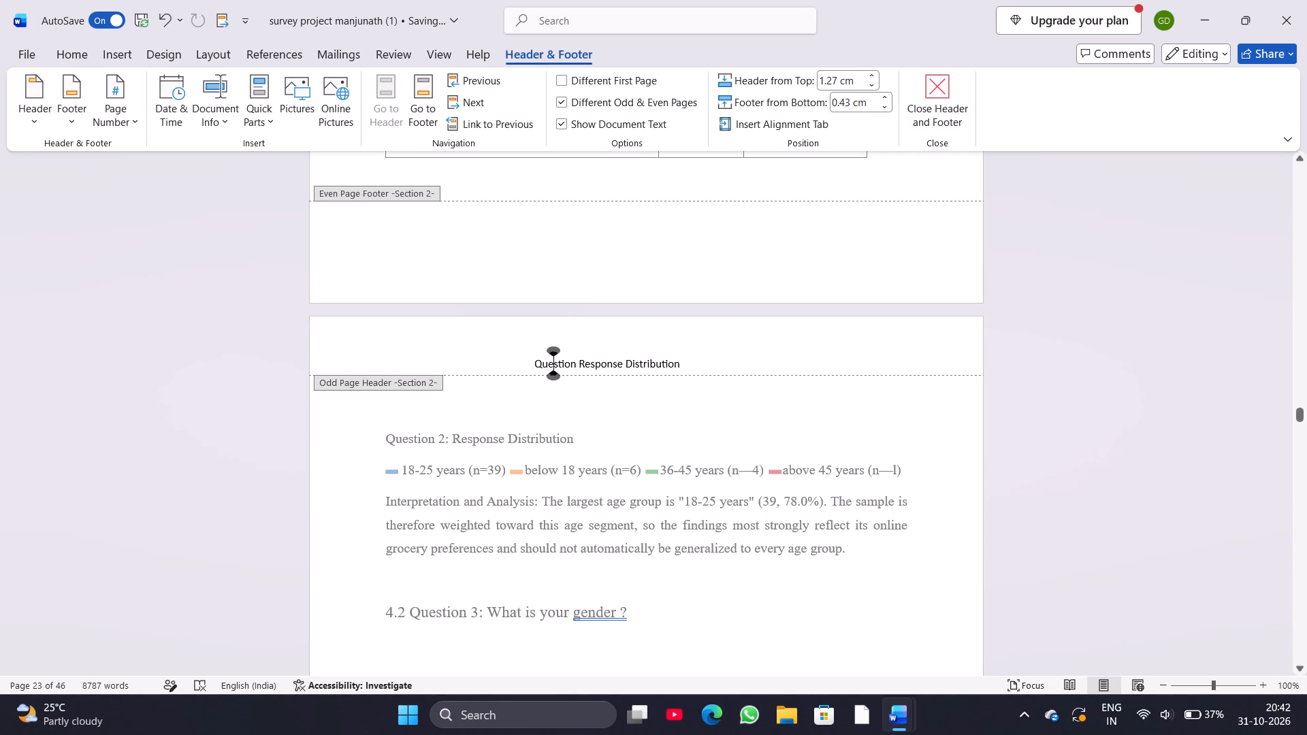
key("Delete")
key("Delete")
key("Delete")
key("Delete")
key("Delete")
key("Delete")
key("Delete")
key("Delete")
key("Delete")
key("Delete")
key("Delete")
key("Delete")
key("Delete")
key("Delete")
key("Delete")
key("Delete")
key("Delete")
key("Delete")
key("Delete")
key("Delete")
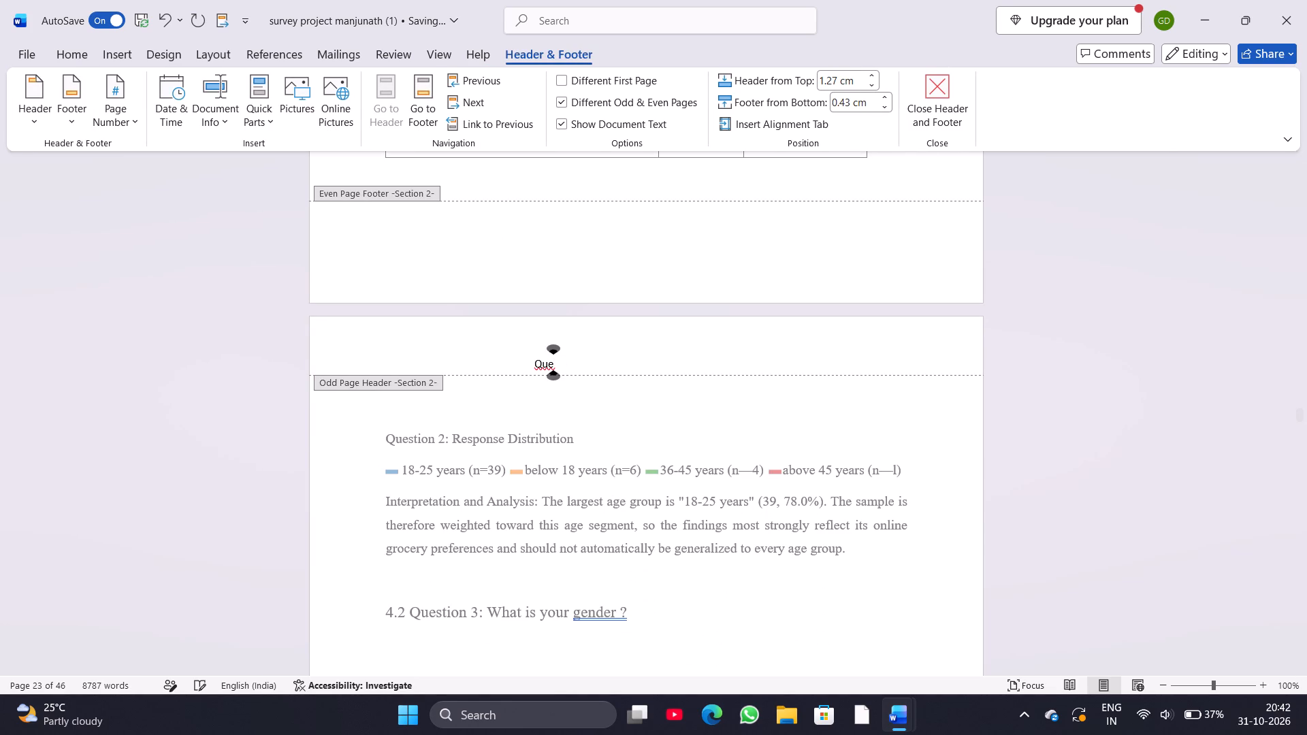
double_click(534, 368)
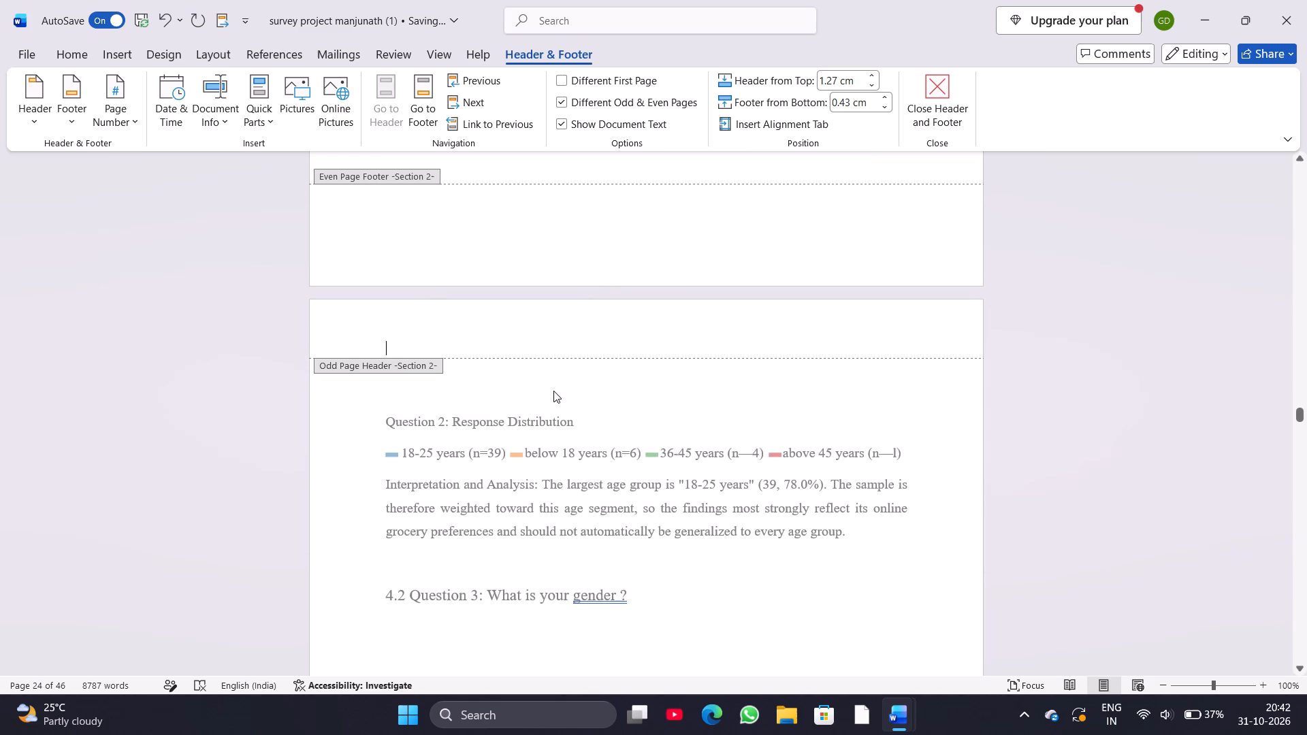
left_click(914, 86)
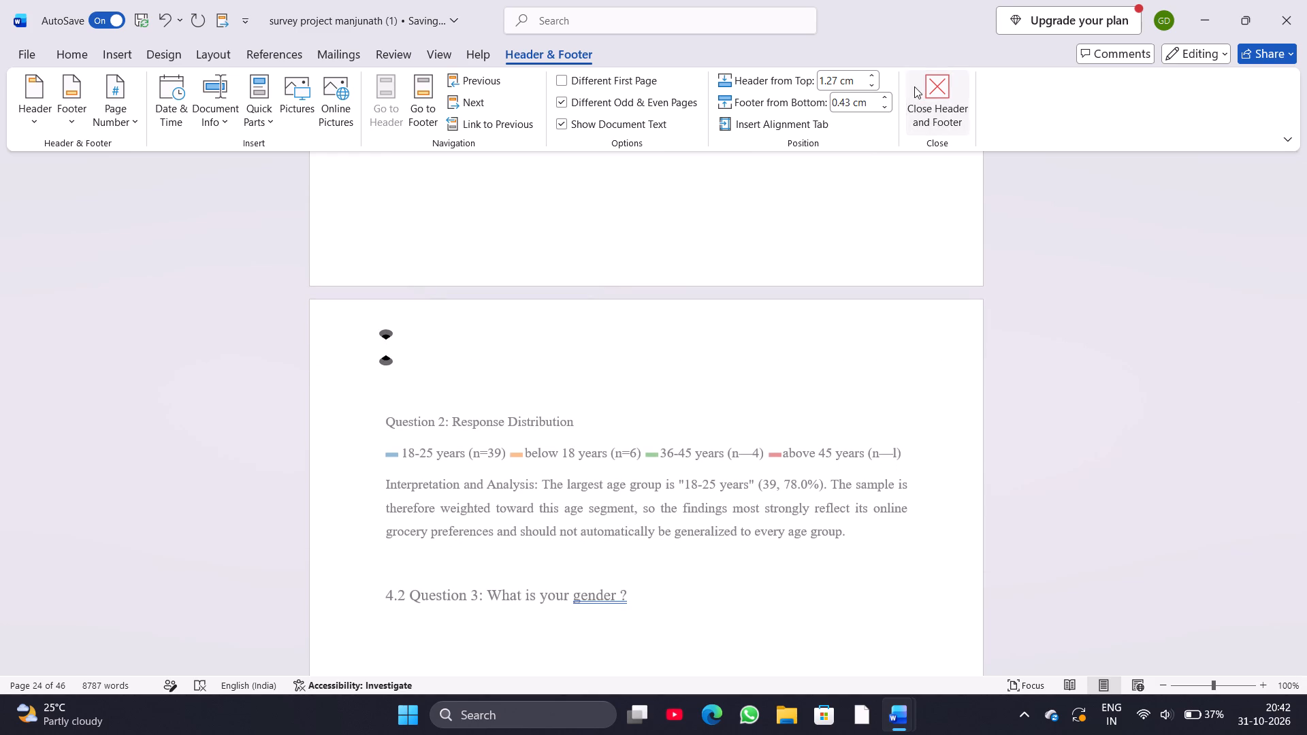
Remove the blank lines above "Question 2: Response Distribution" at the start of the page.
scroll(628, 405, "down", 1)
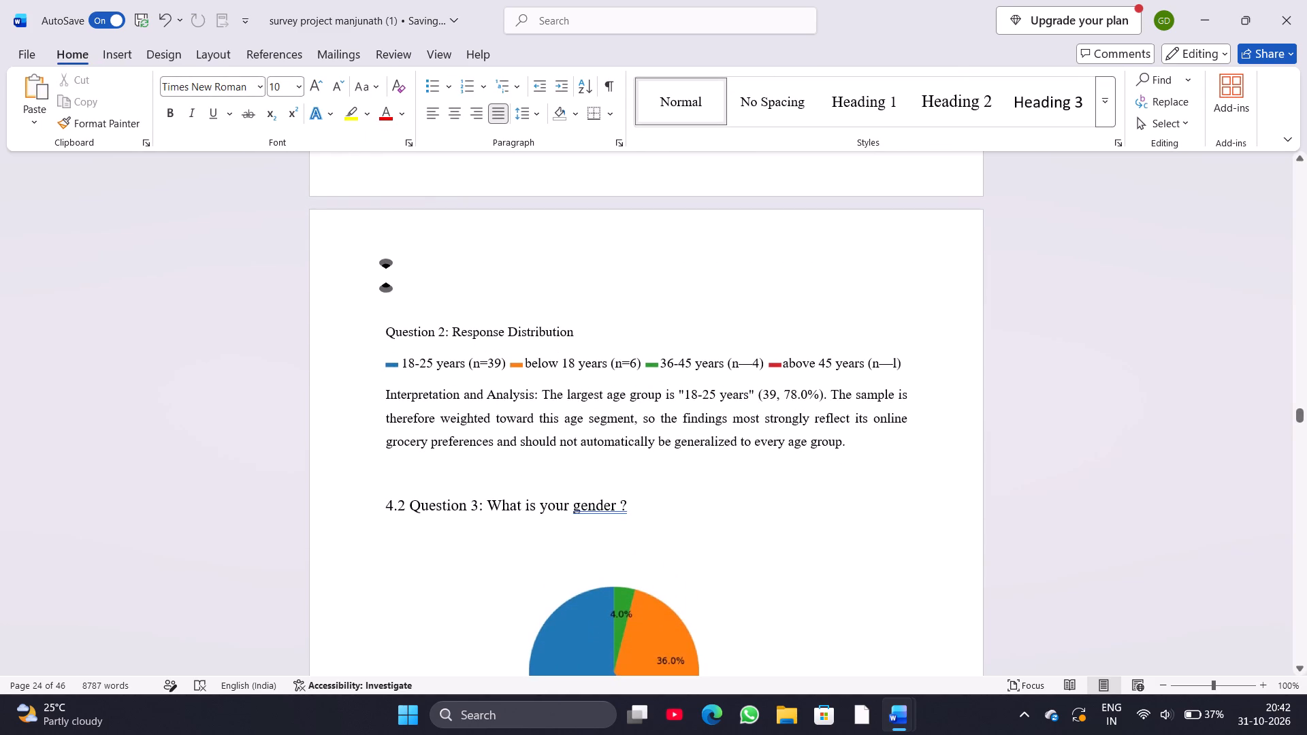
left_click(387, 338)
key("BackSpace")
key("BackSpace")
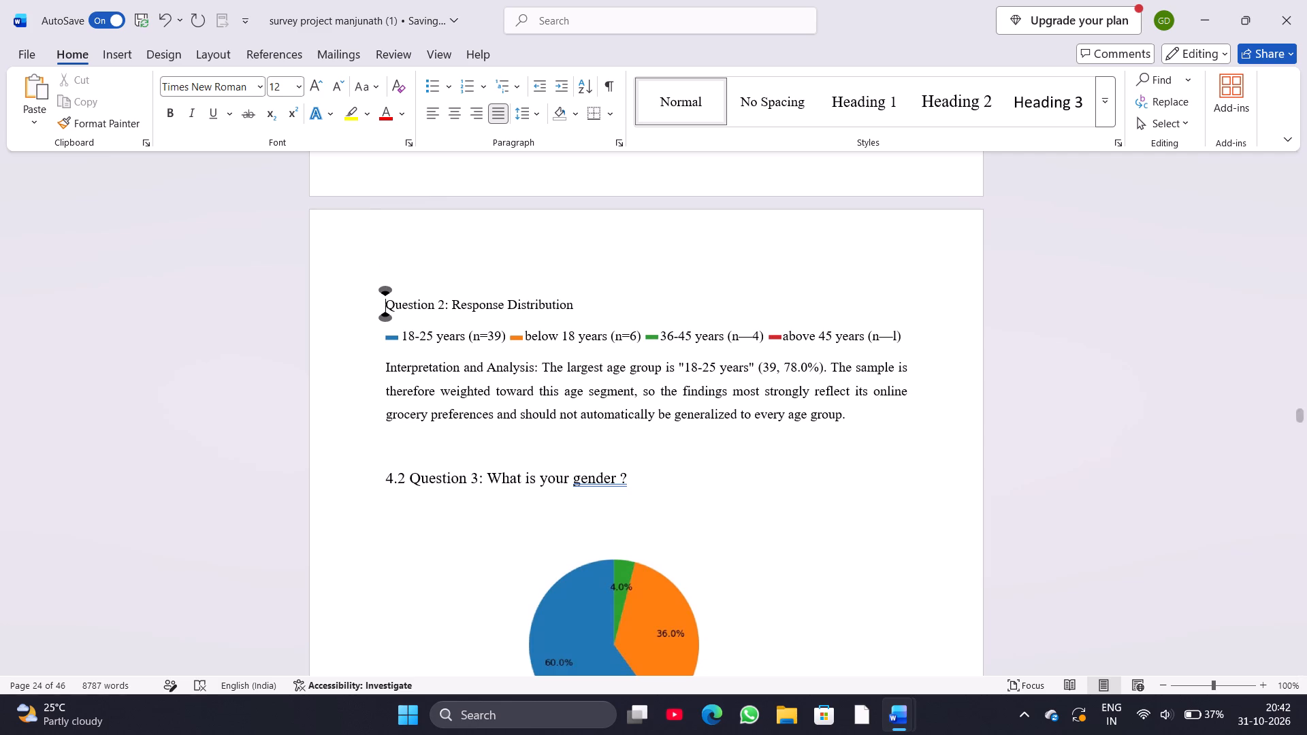
key("BackSpace")
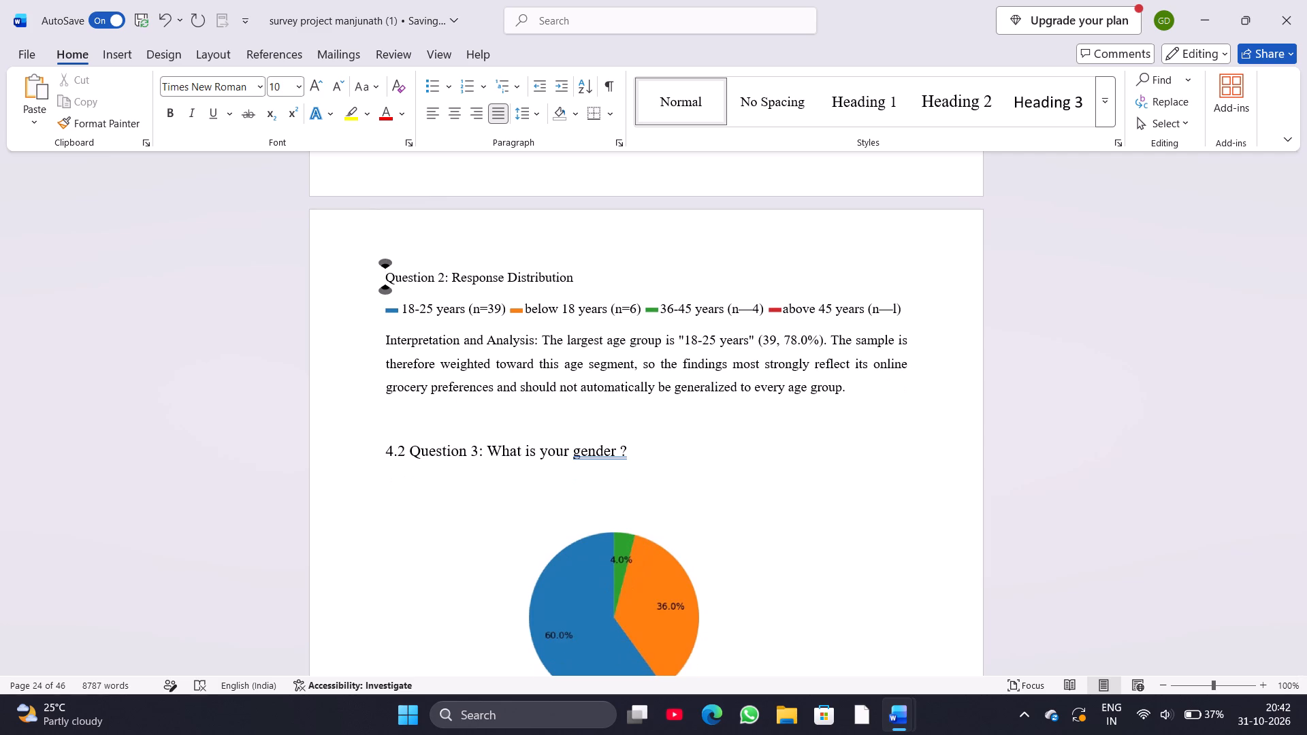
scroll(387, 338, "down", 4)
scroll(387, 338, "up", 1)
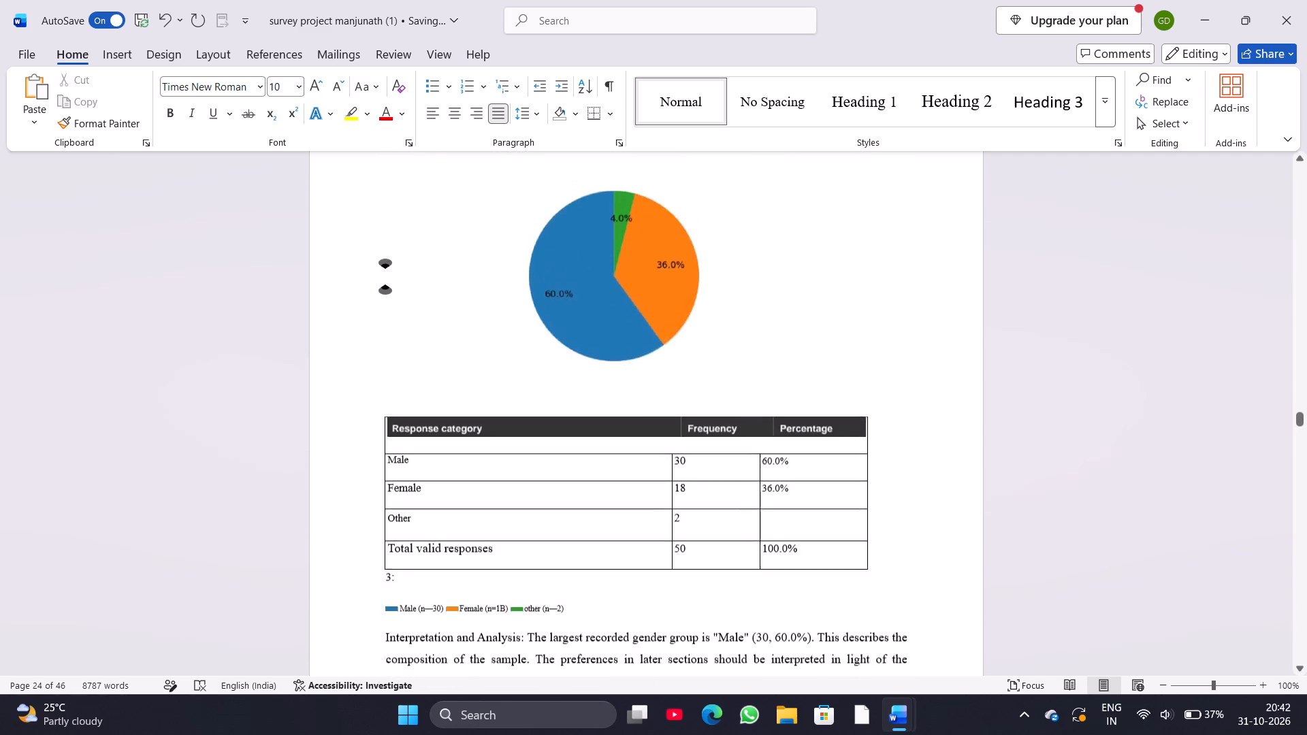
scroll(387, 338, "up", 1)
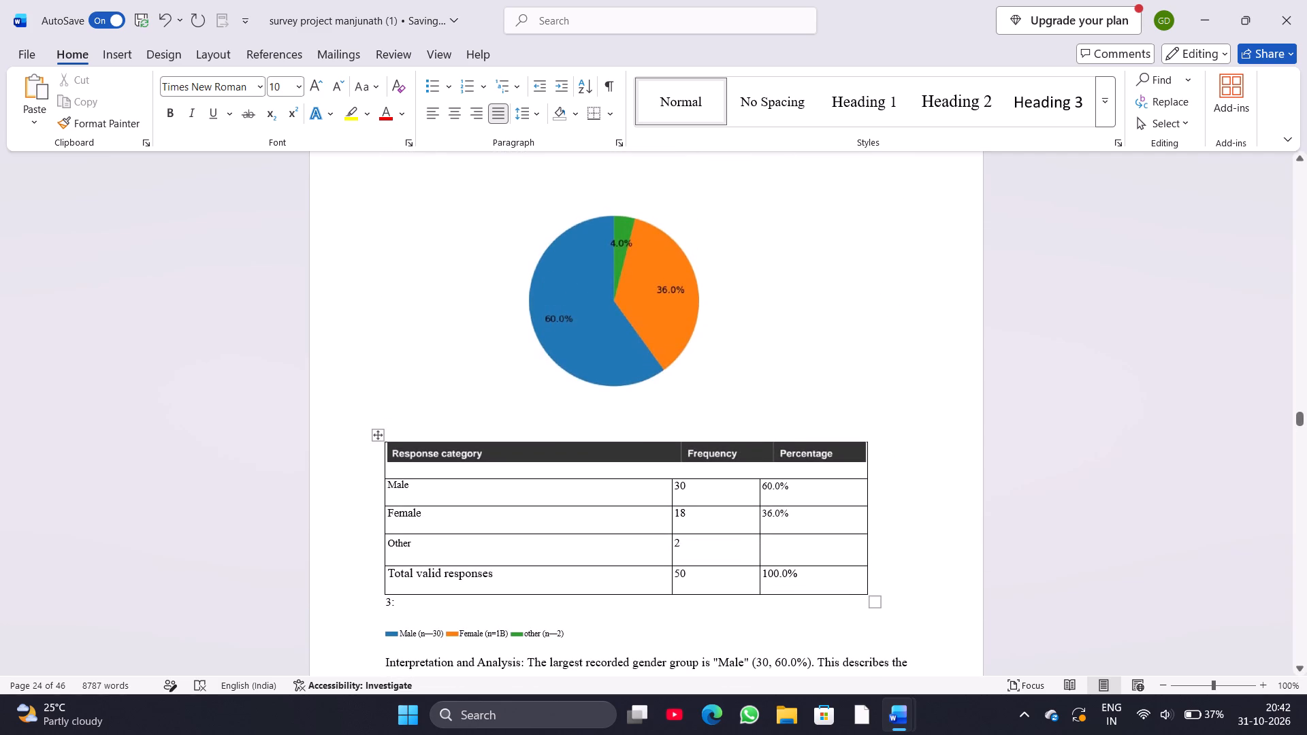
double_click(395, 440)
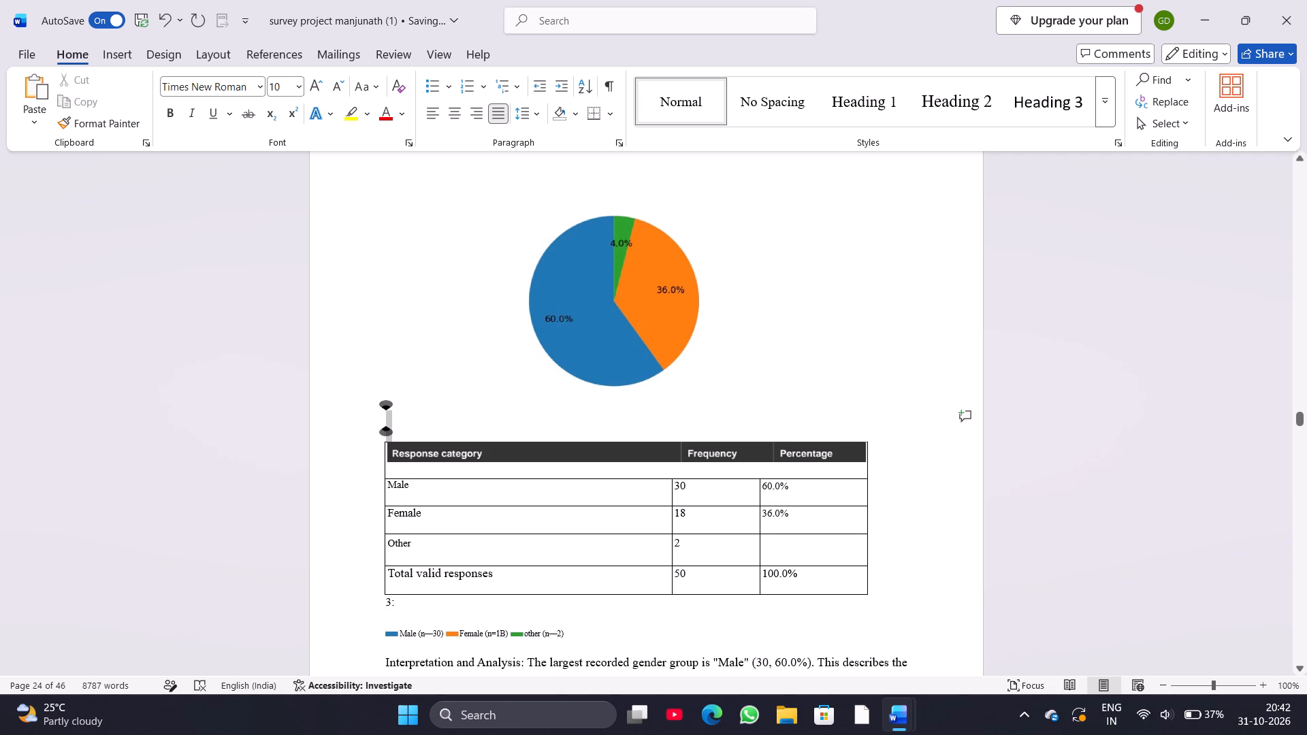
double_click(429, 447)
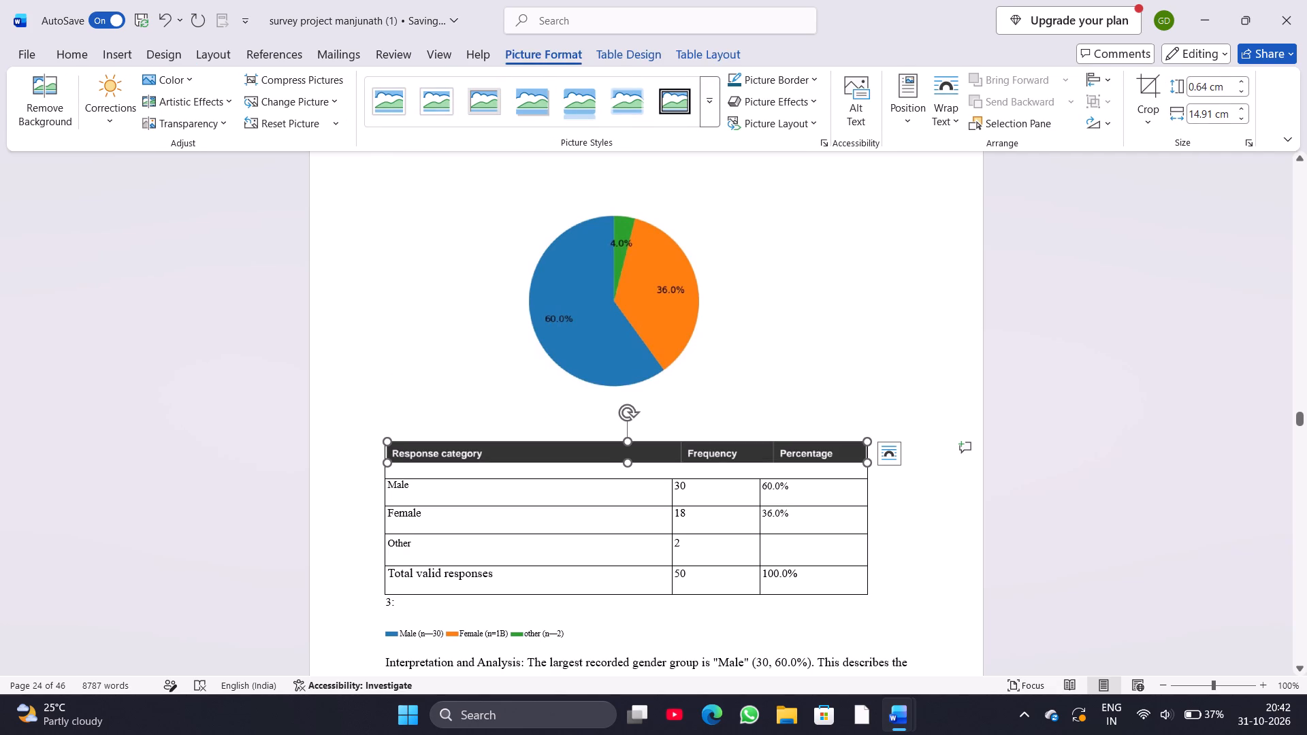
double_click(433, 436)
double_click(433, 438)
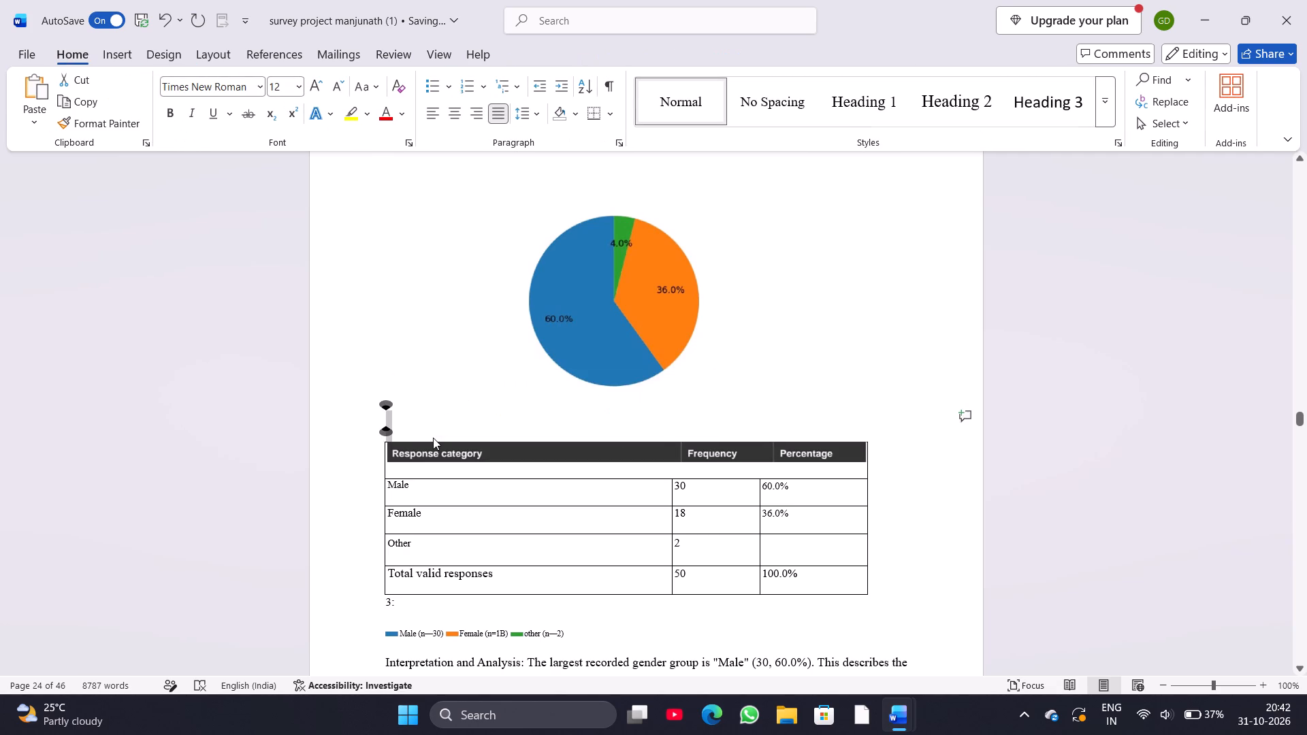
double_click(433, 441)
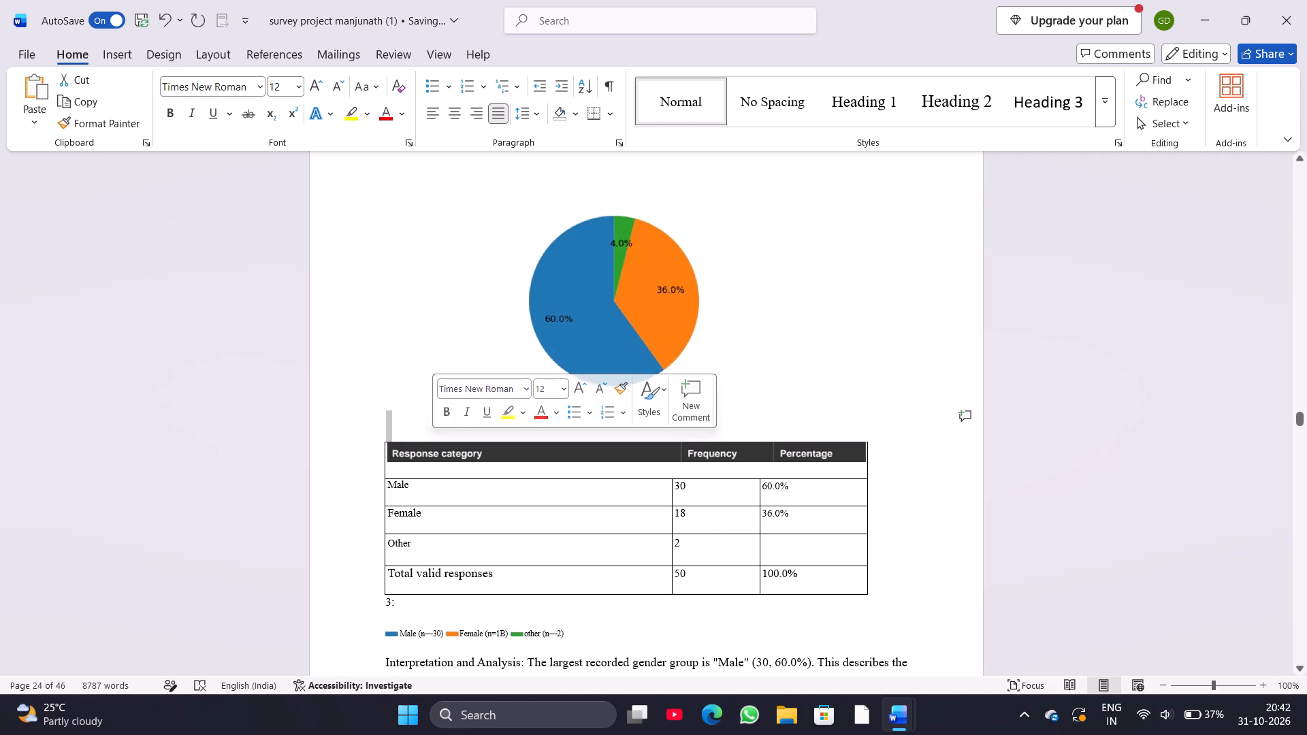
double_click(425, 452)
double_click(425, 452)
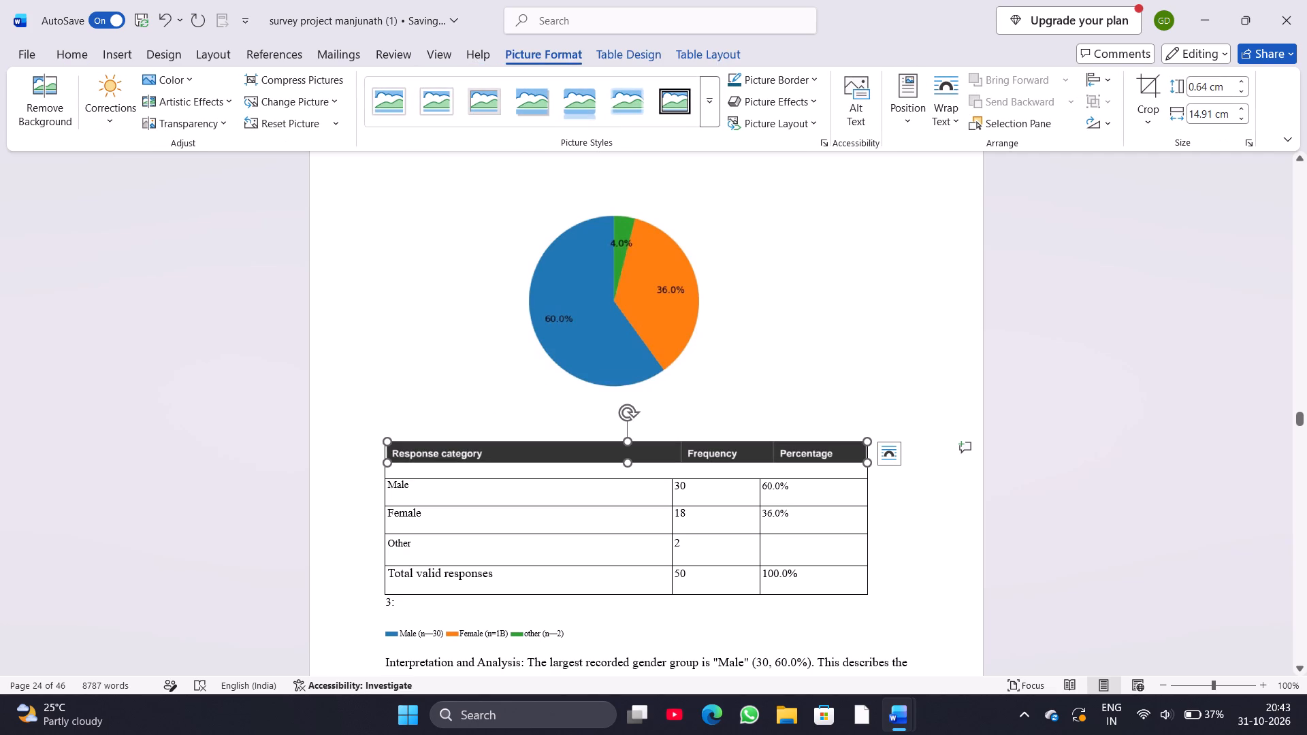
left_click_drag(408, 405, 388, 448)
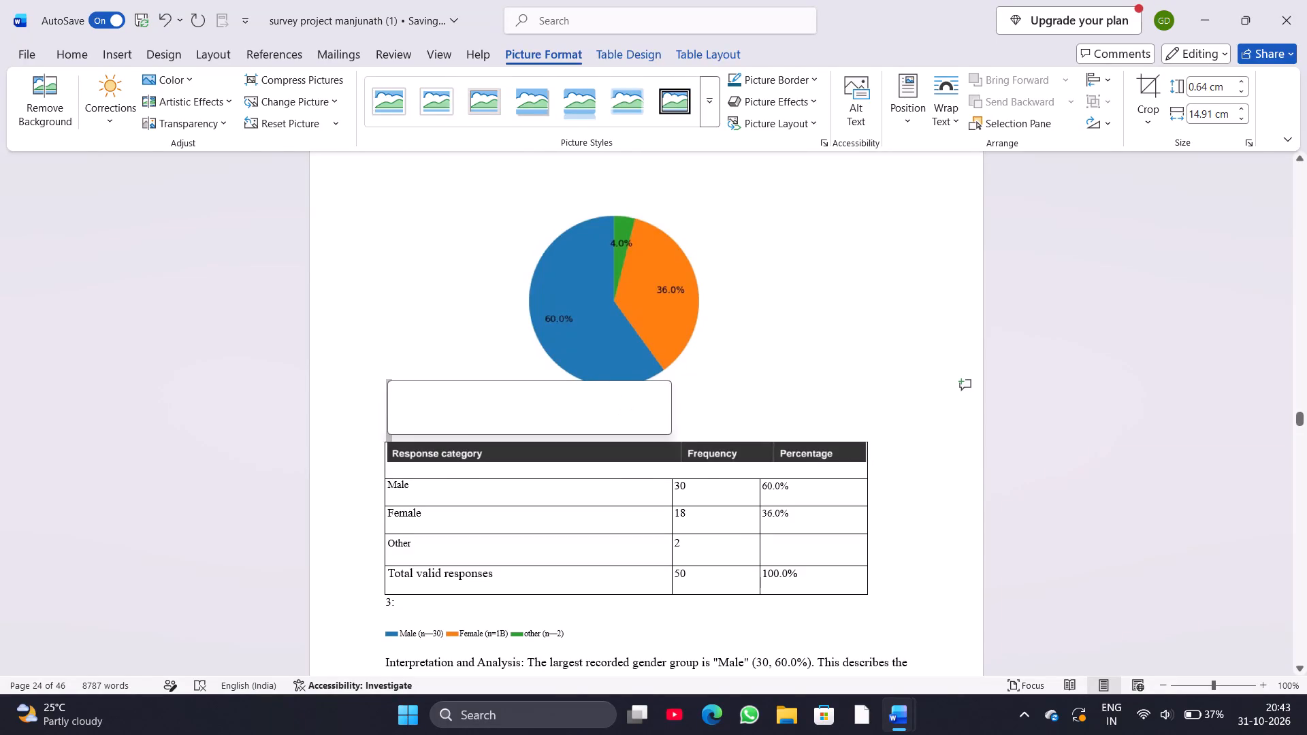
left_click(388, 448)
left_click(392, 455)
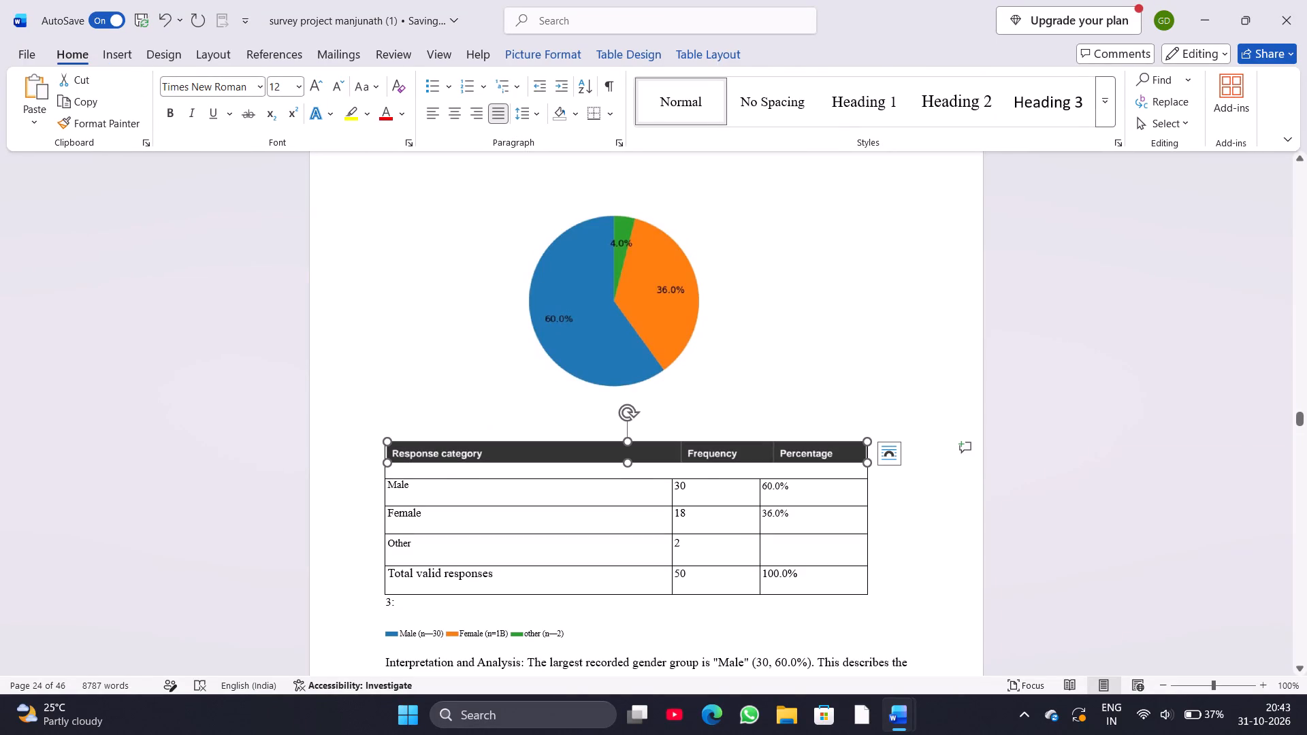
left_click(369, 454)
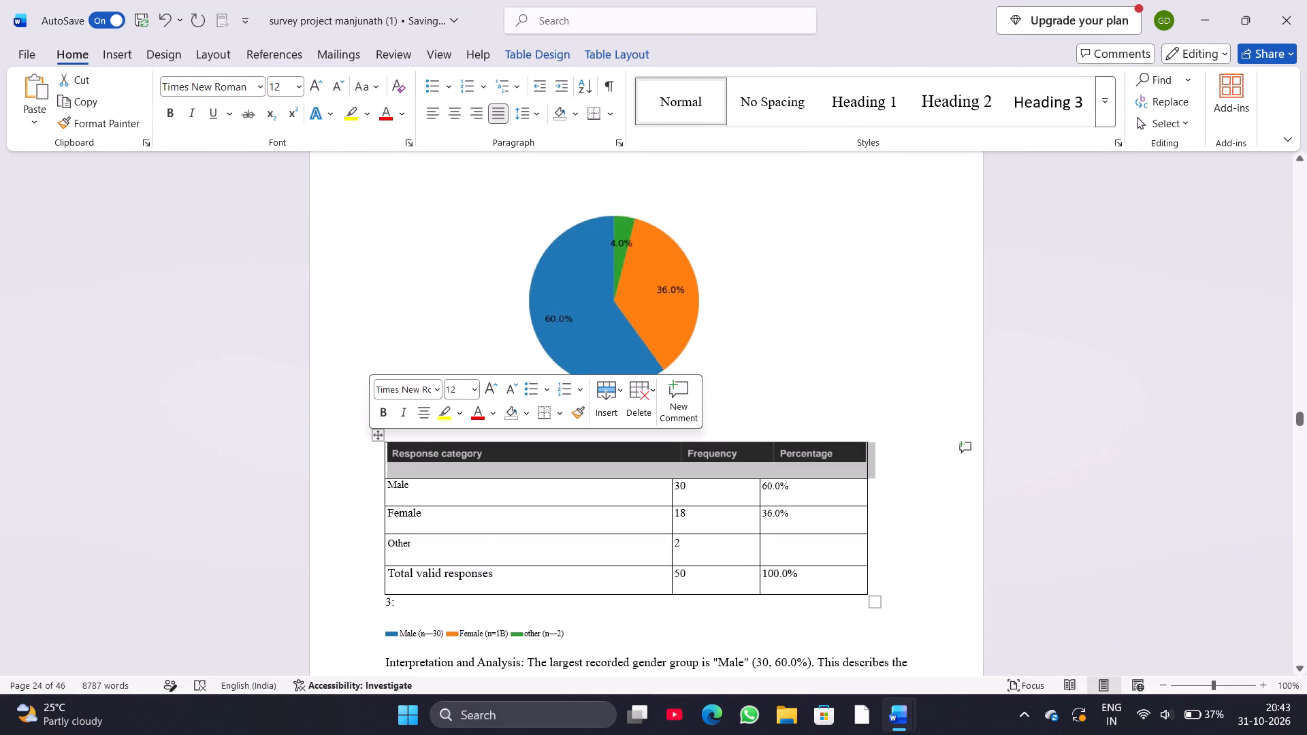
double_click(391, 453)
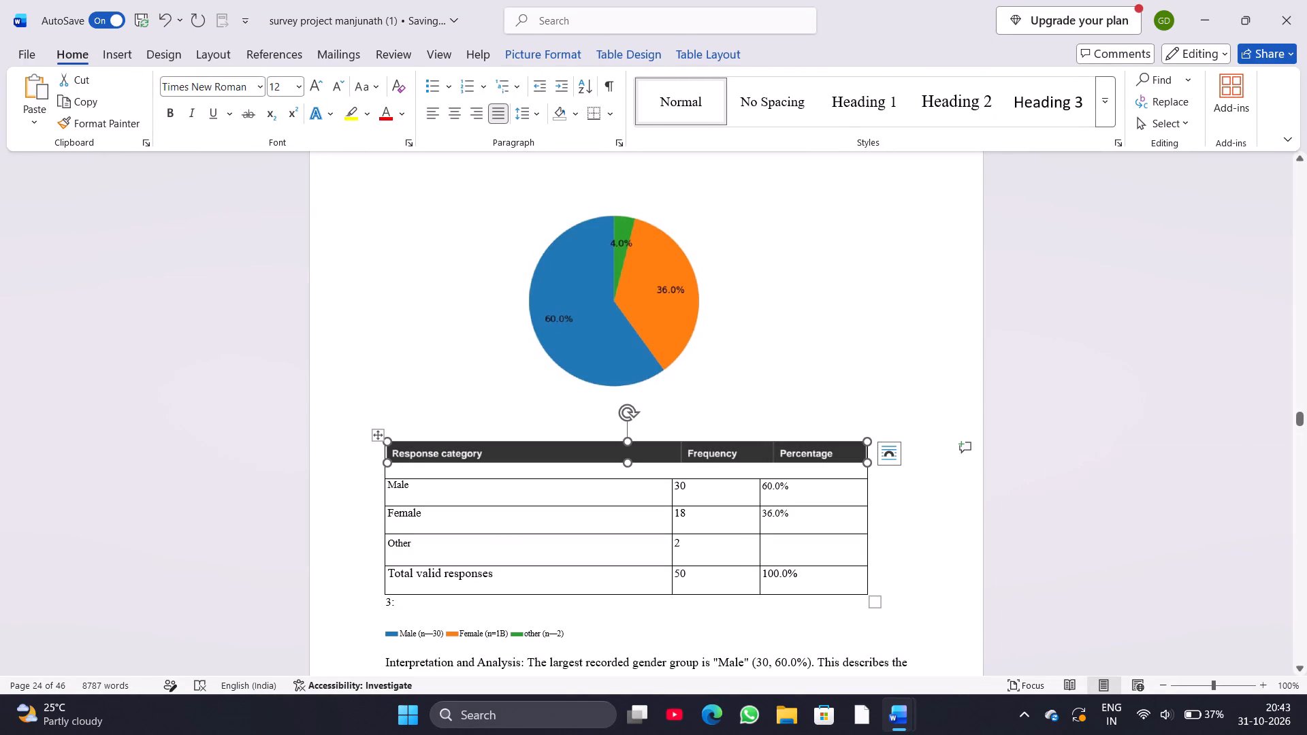
Set the text of the whole gender response table to 12 pt.
double_click(381, 430)
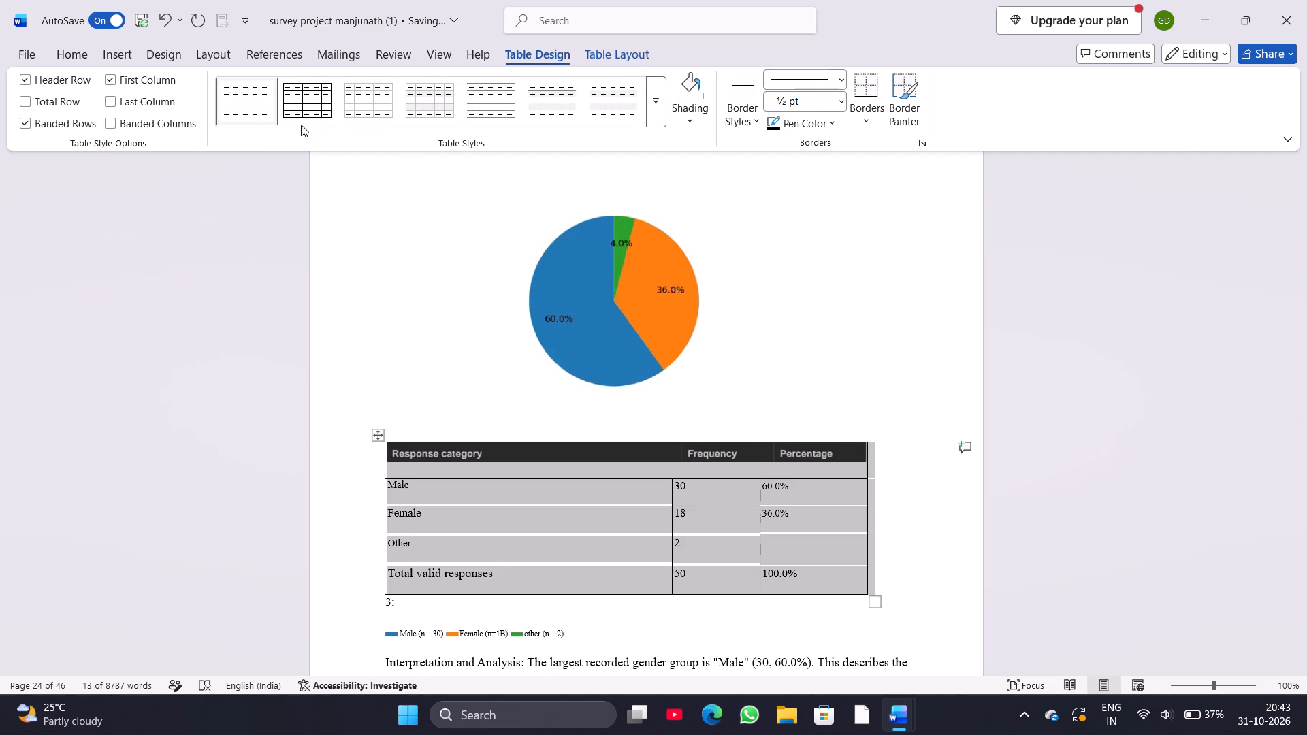
left_click(83, 44)
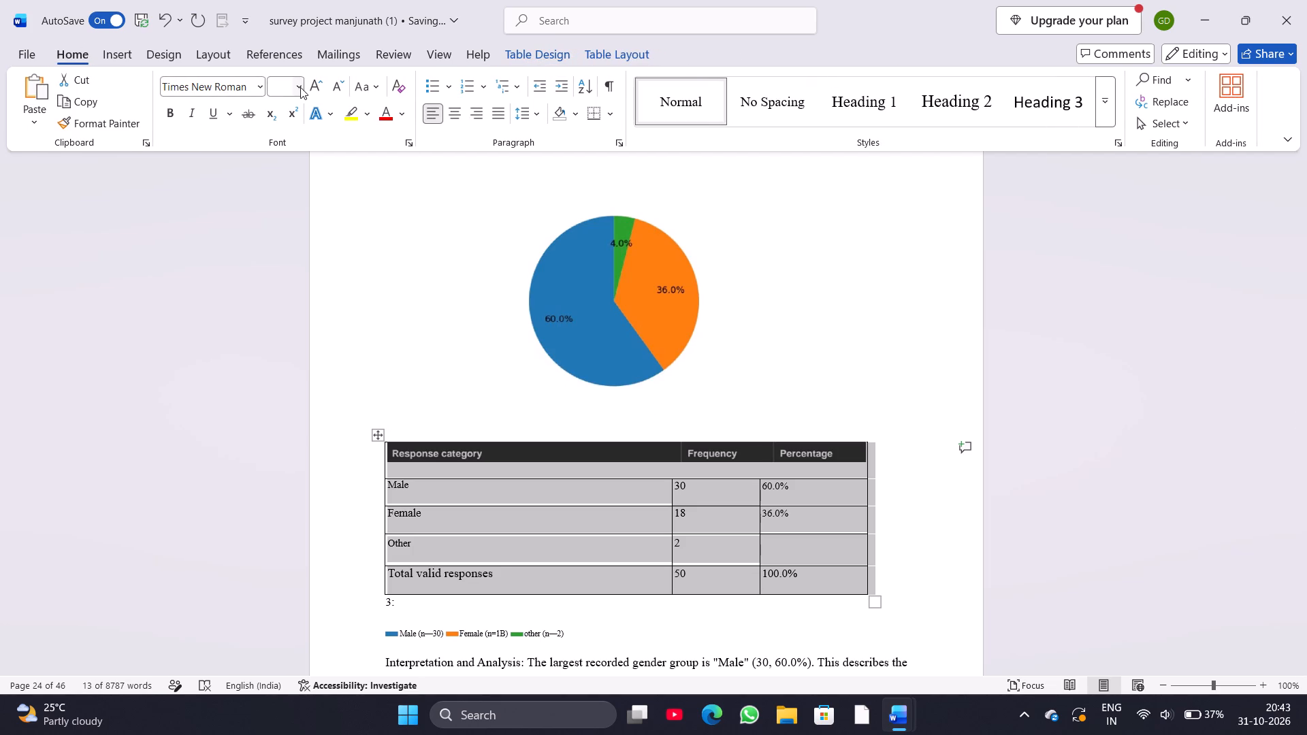
left_click_drag(300, 87, 288, 186)
left_click(288, 186)
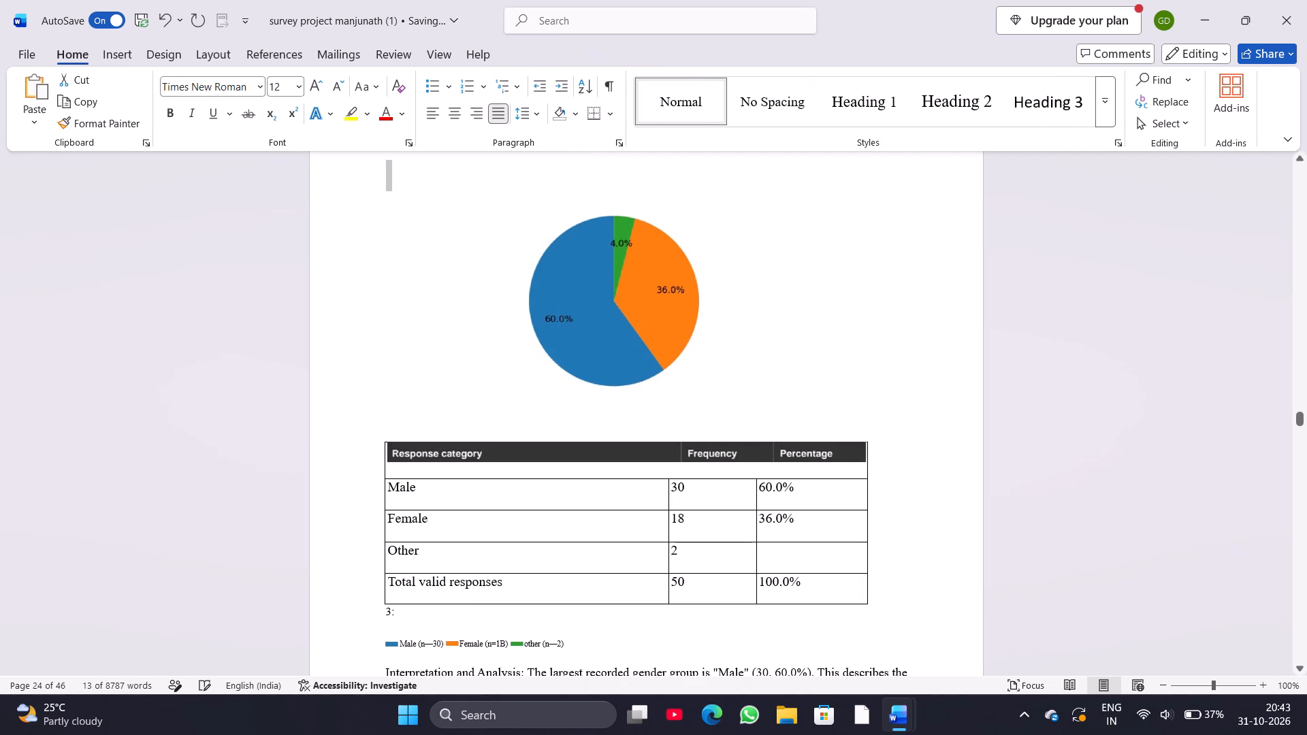
Set the "3:" line, the gender legend and the interpretation paragraph below the gender table to 12 pt.
scroll(444, 287, "down", 2)
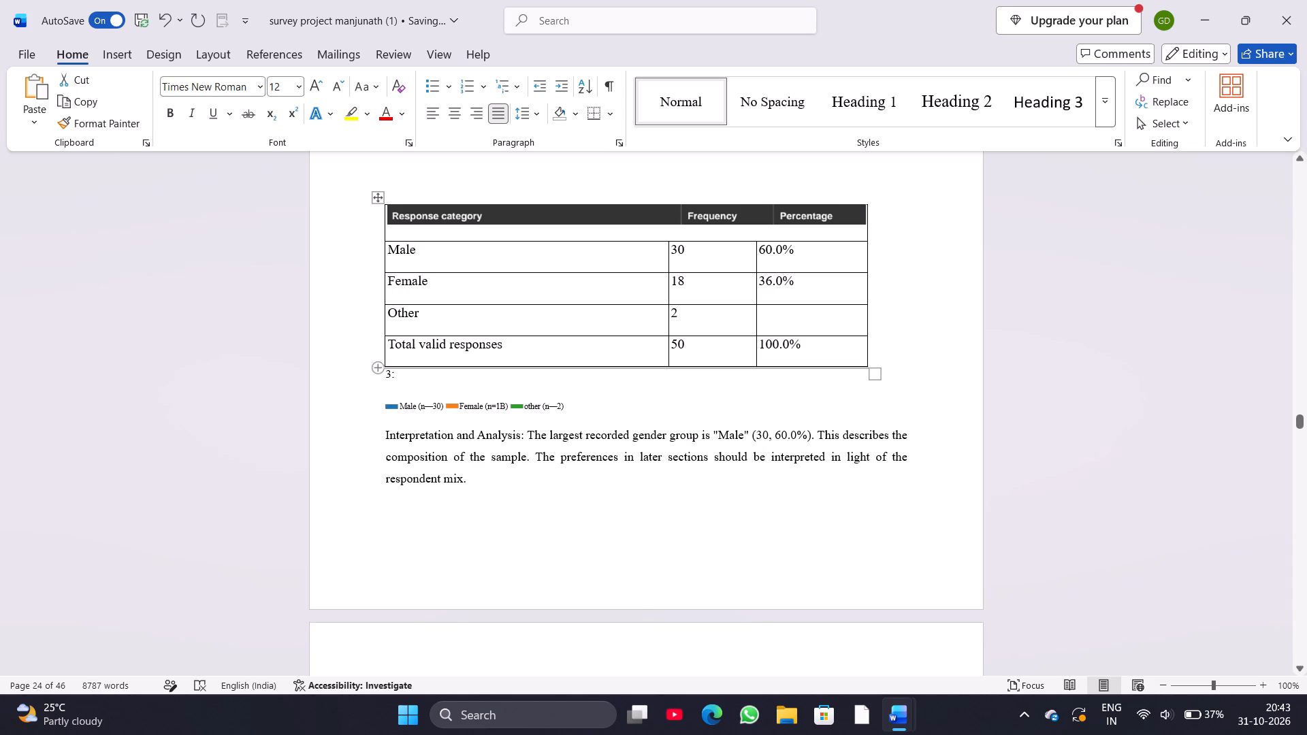
left_click_drag(381, 378, 516, 501)
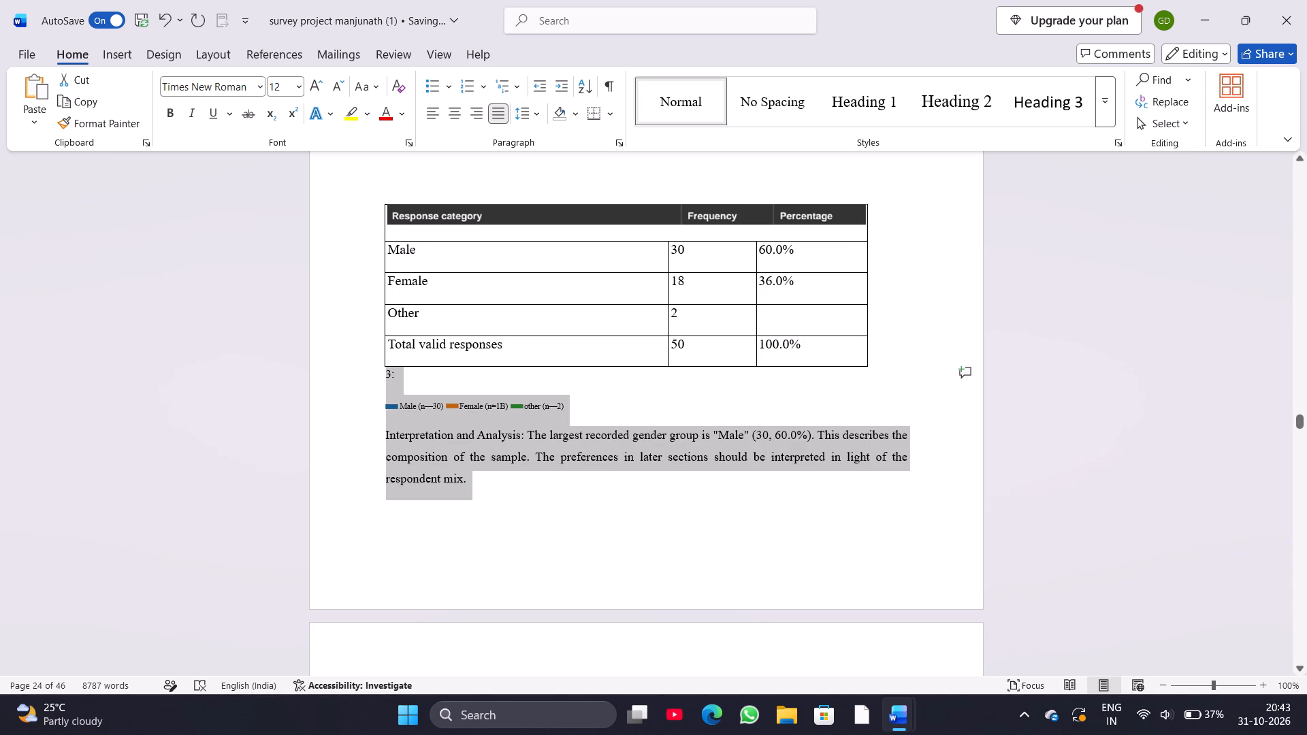
left_click_drag(516, 501, 575, 529)
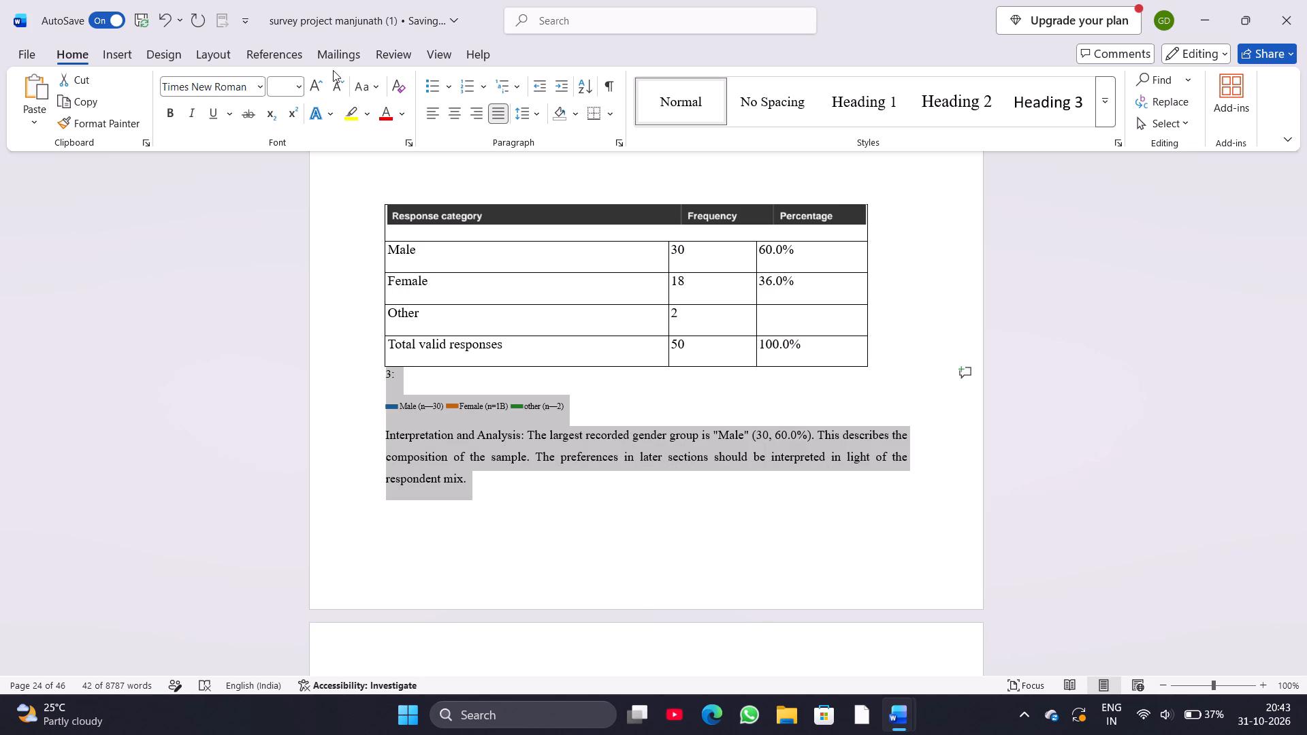
left_click(300, 92)
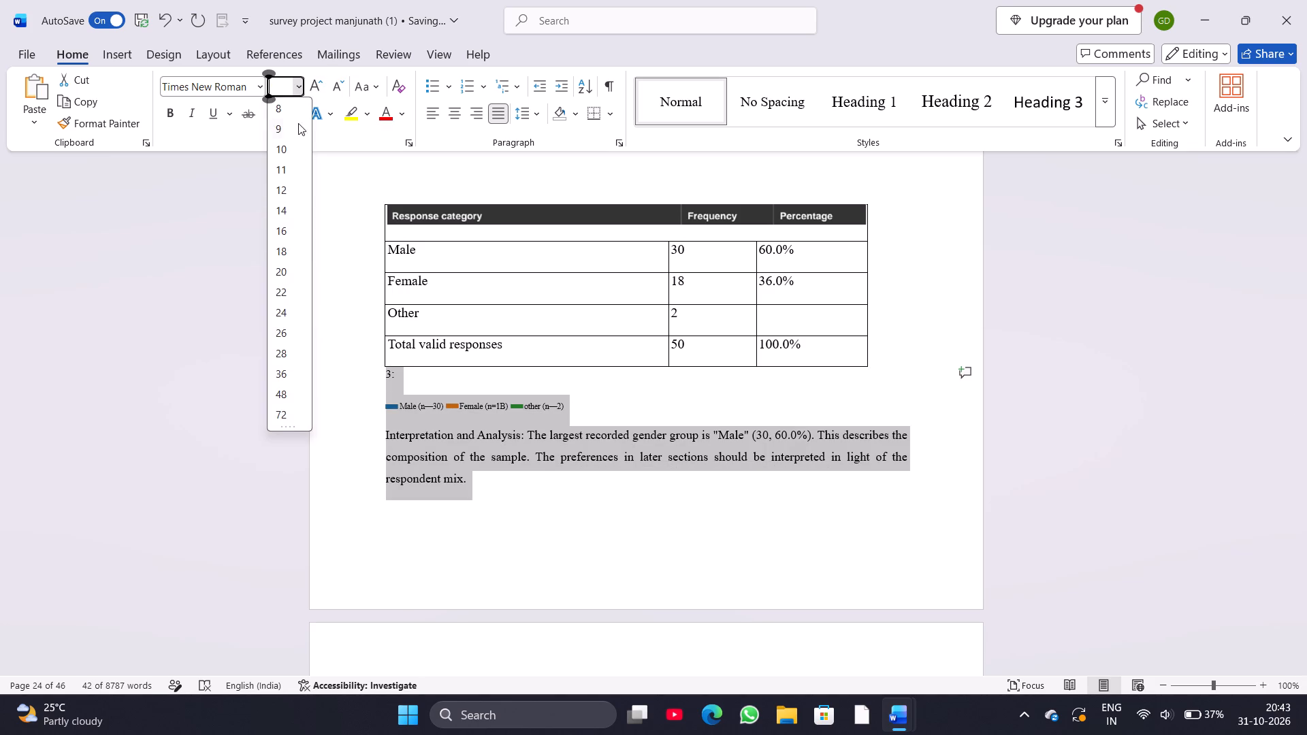
left_click(289, 189)
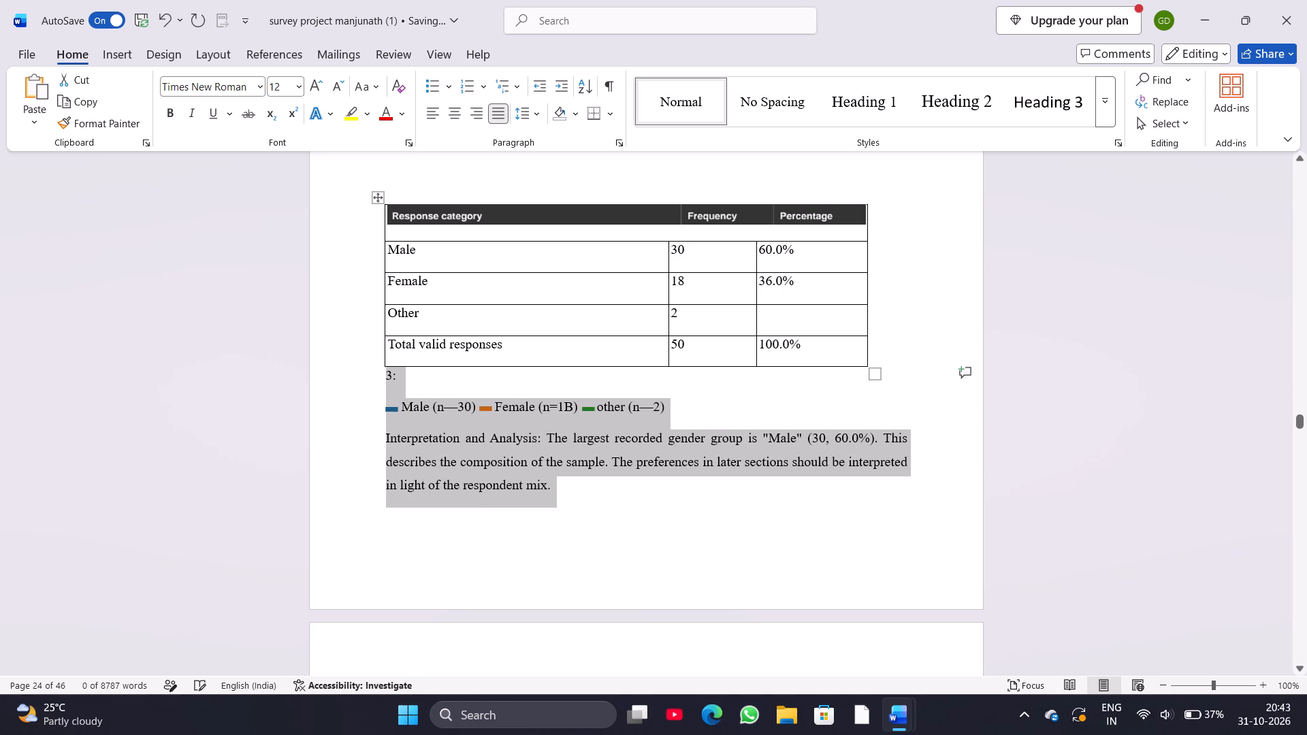
Delete the stray "3:" text directly below the gender response table.
scroll(497, 319, "down", 1)
scroll(442, 402, "up", 1)
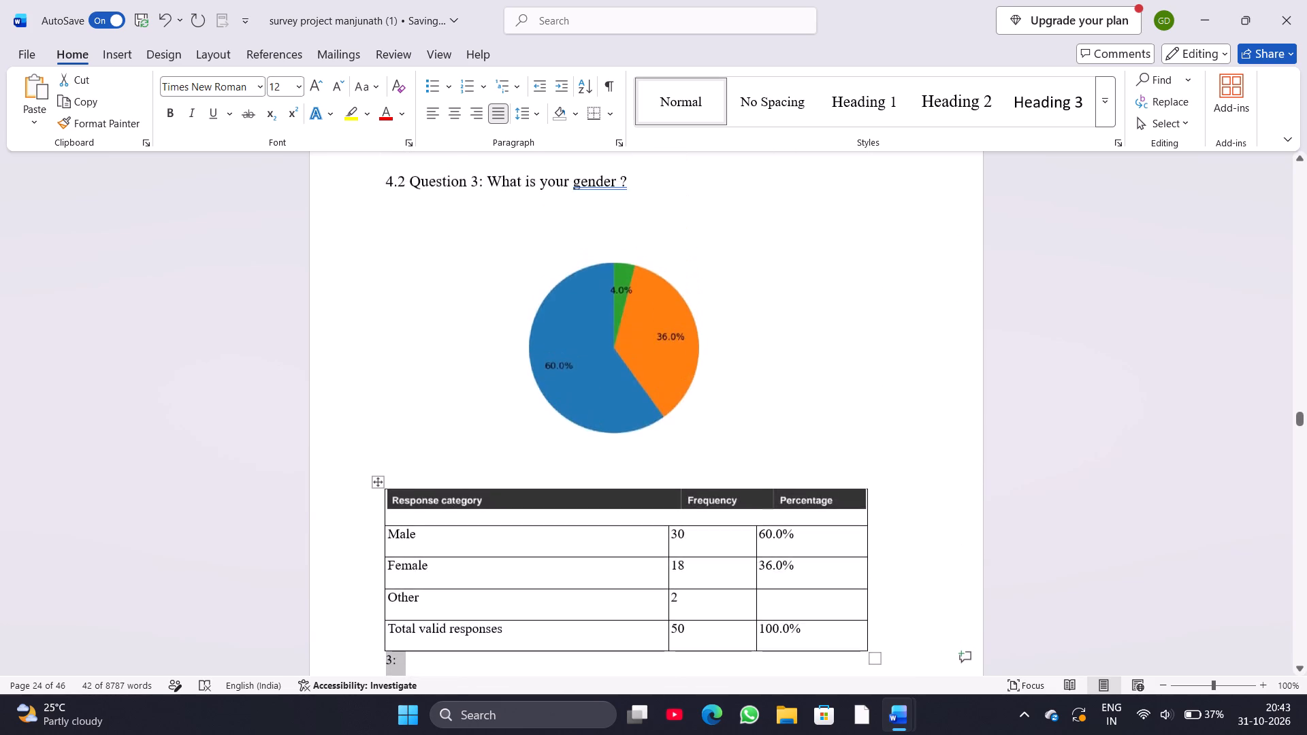
scroll(442, 402, "up", 1)
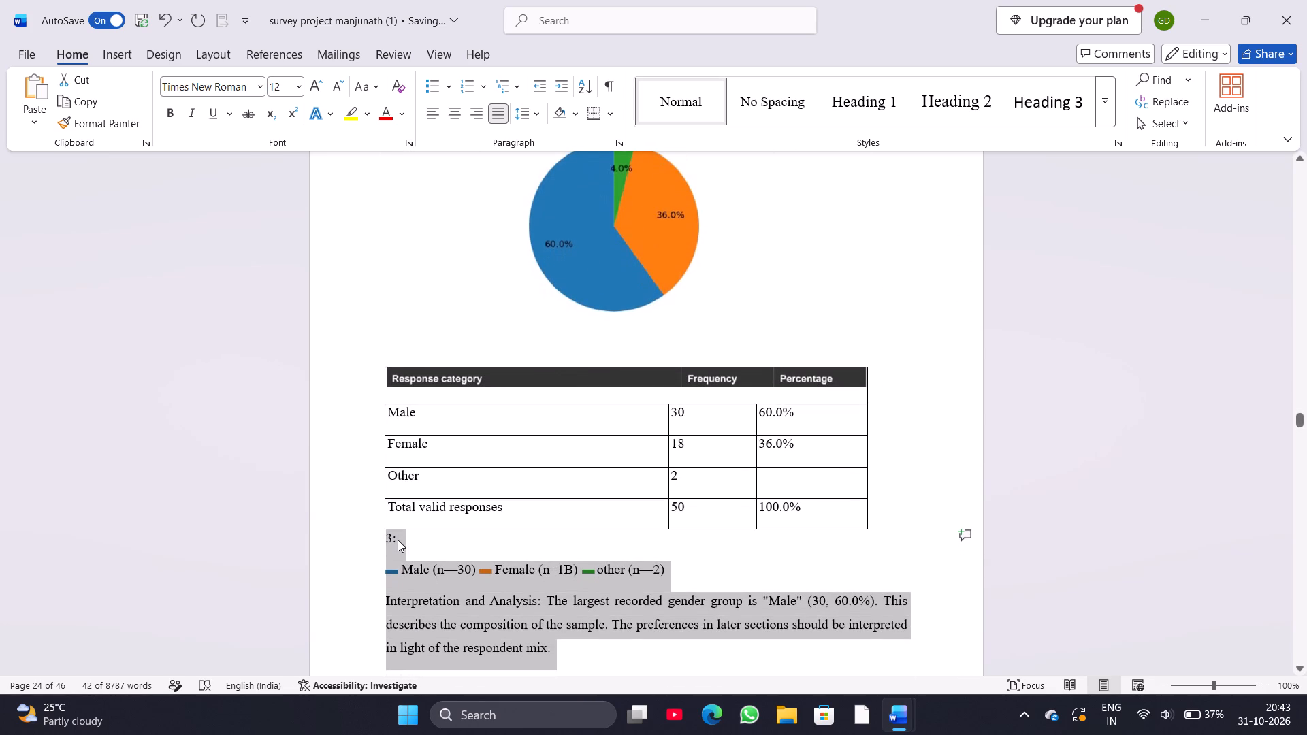
left_click(397, 541)
key("BackSpace")
key("BackSpace")
Move the occupation pie chart up so it sits just below the "4.3 Question 4" heading.
scroll(397, 541, "down", 3)
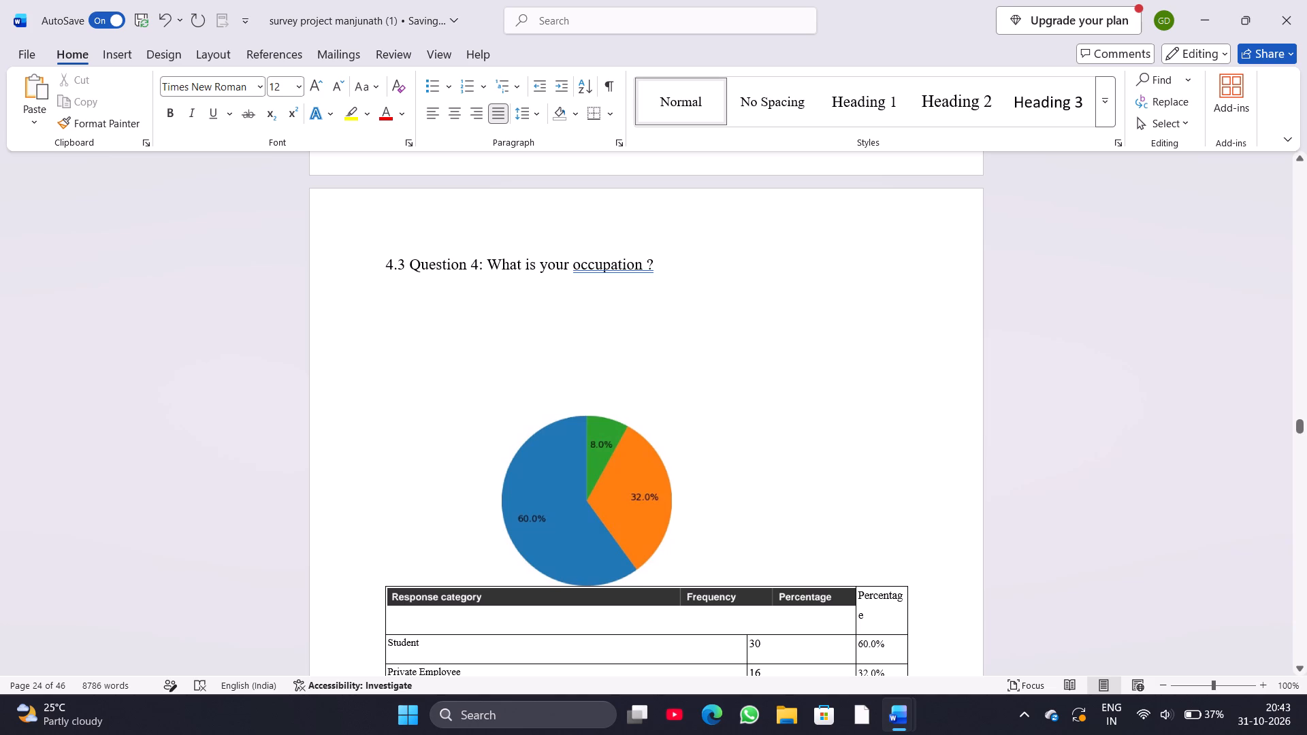
left_click(563, 511)
left_click_drag(563, 511, 590, 411)
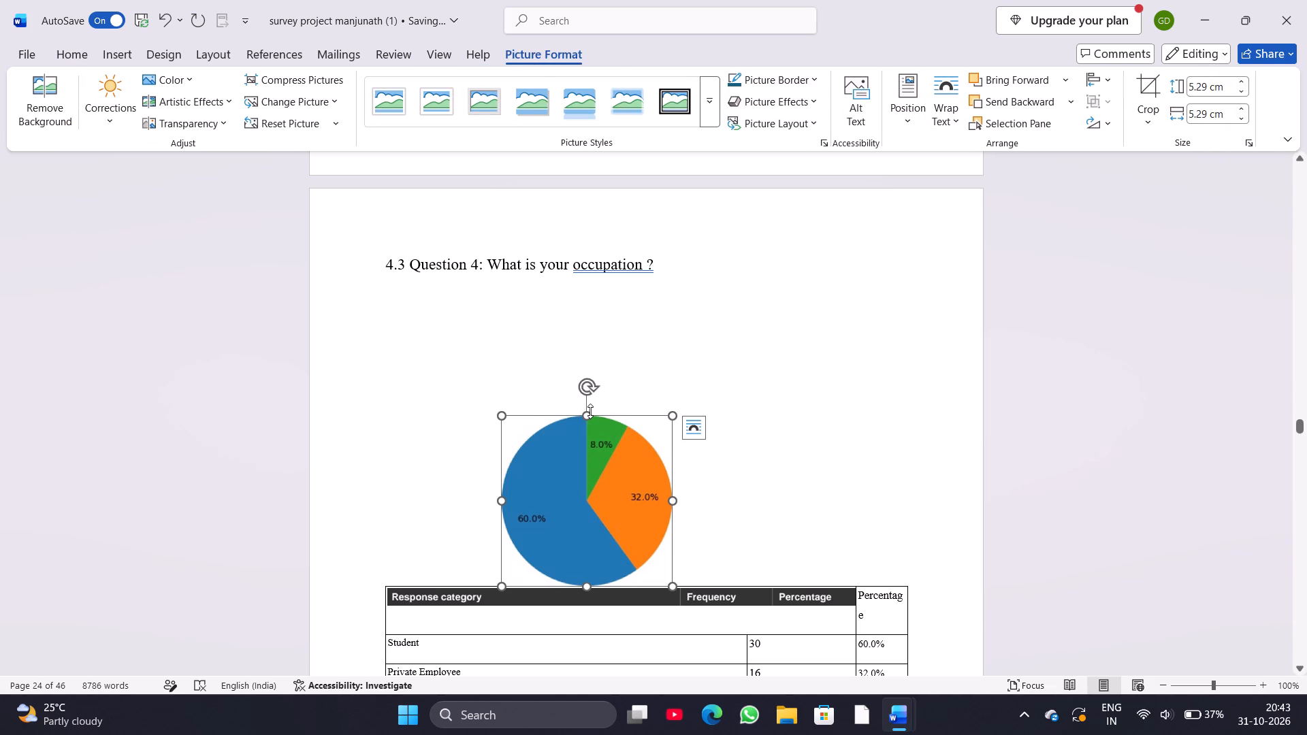
left_click_drag(587, 438, 609, 348)
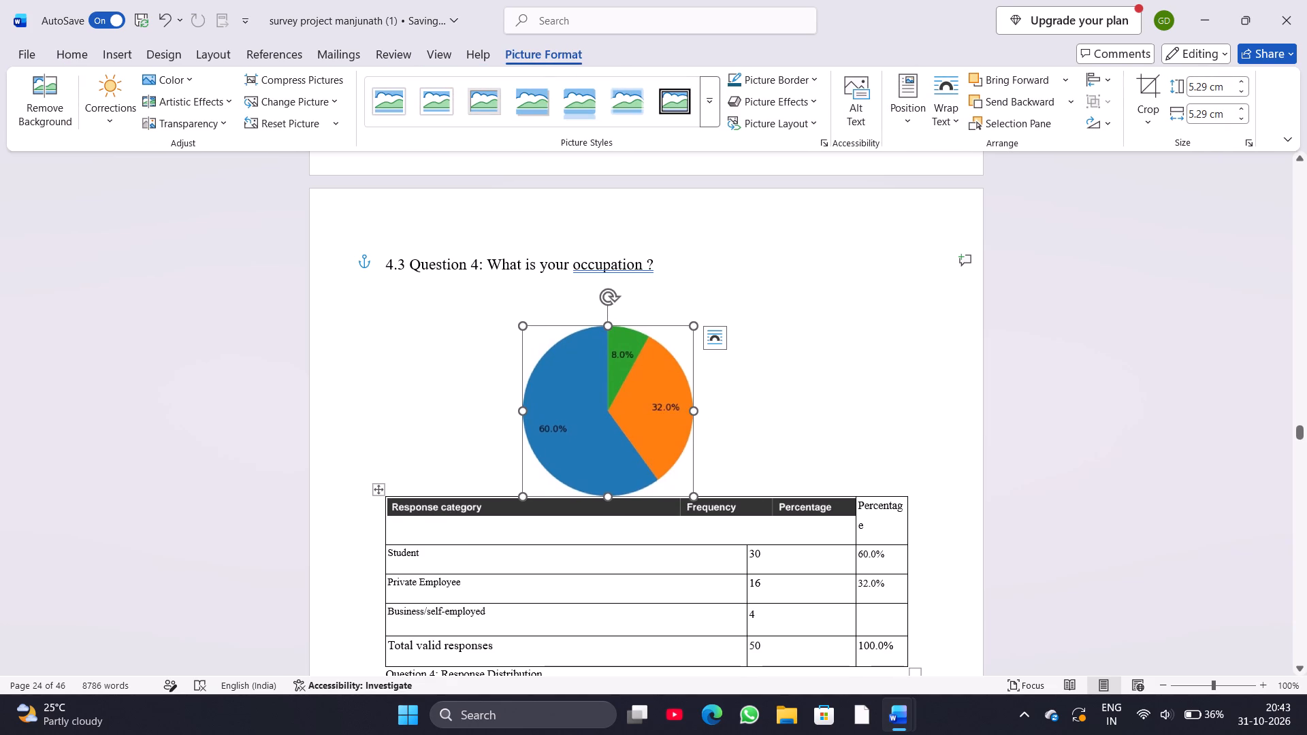
Insert blank lines beside the occupation pie chart to push the response table down clear of the chart.
left_click(408, 329)
double_click(408, 329)
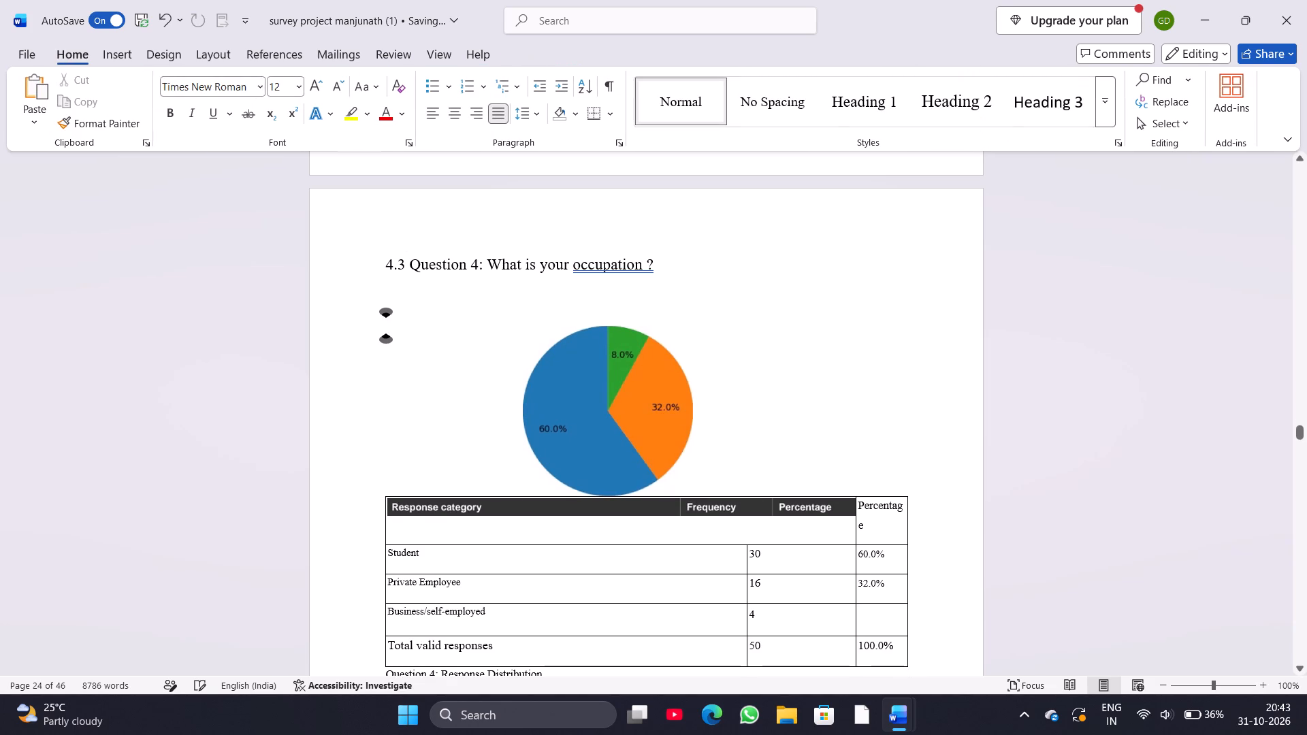
key("Return")
key("Return")
key("Return")
key("Return")
key("Return")
key("Return")
key("Return")
key("Return")
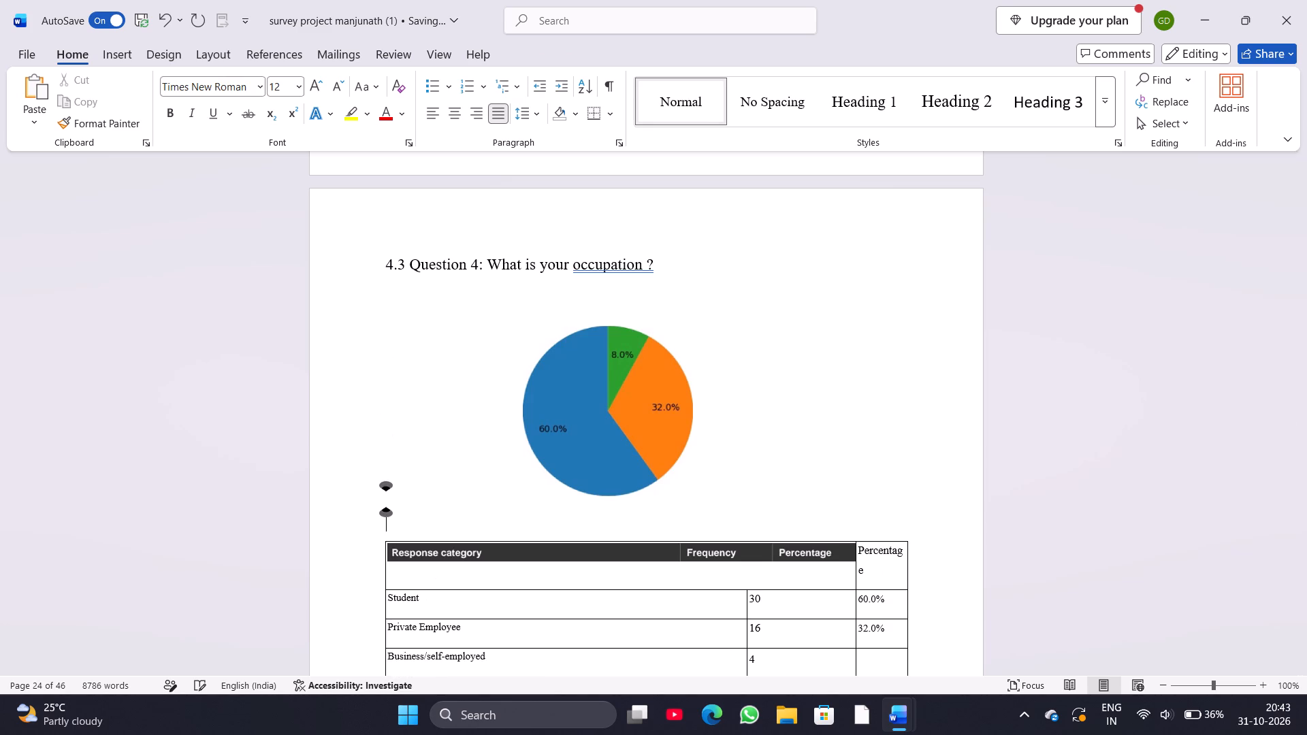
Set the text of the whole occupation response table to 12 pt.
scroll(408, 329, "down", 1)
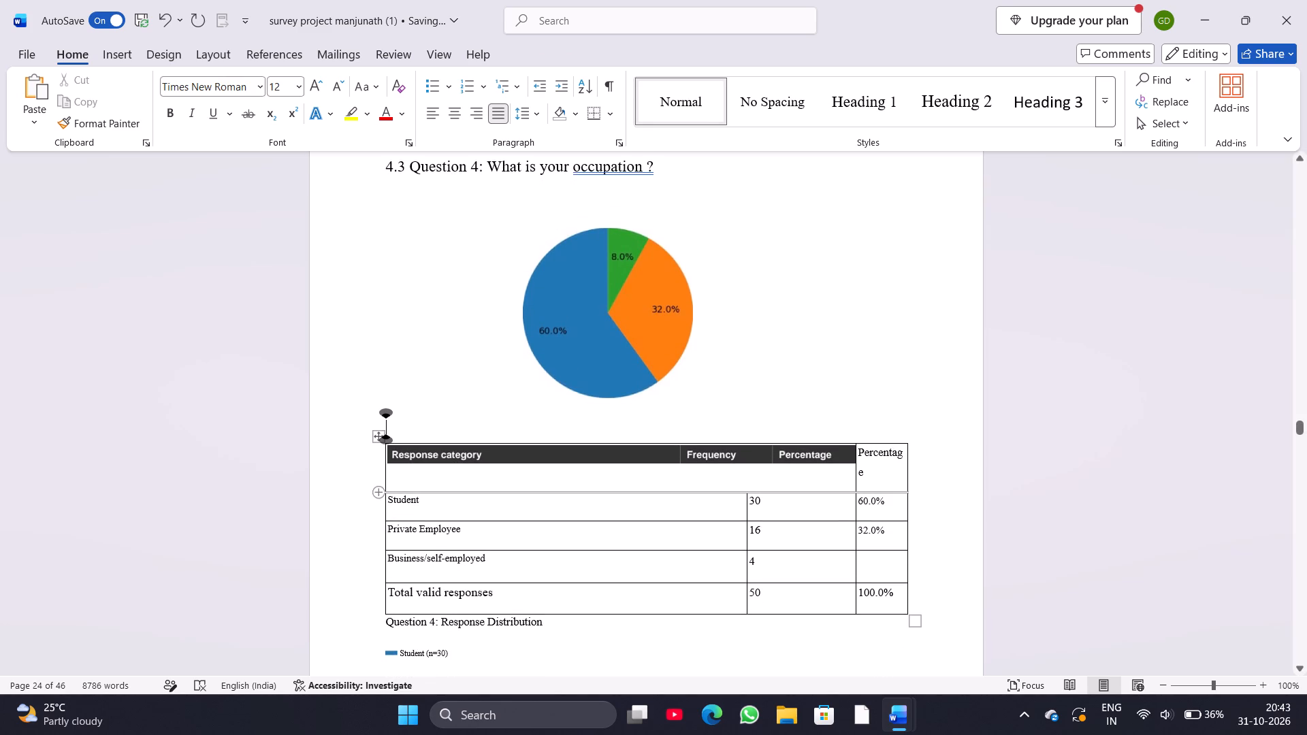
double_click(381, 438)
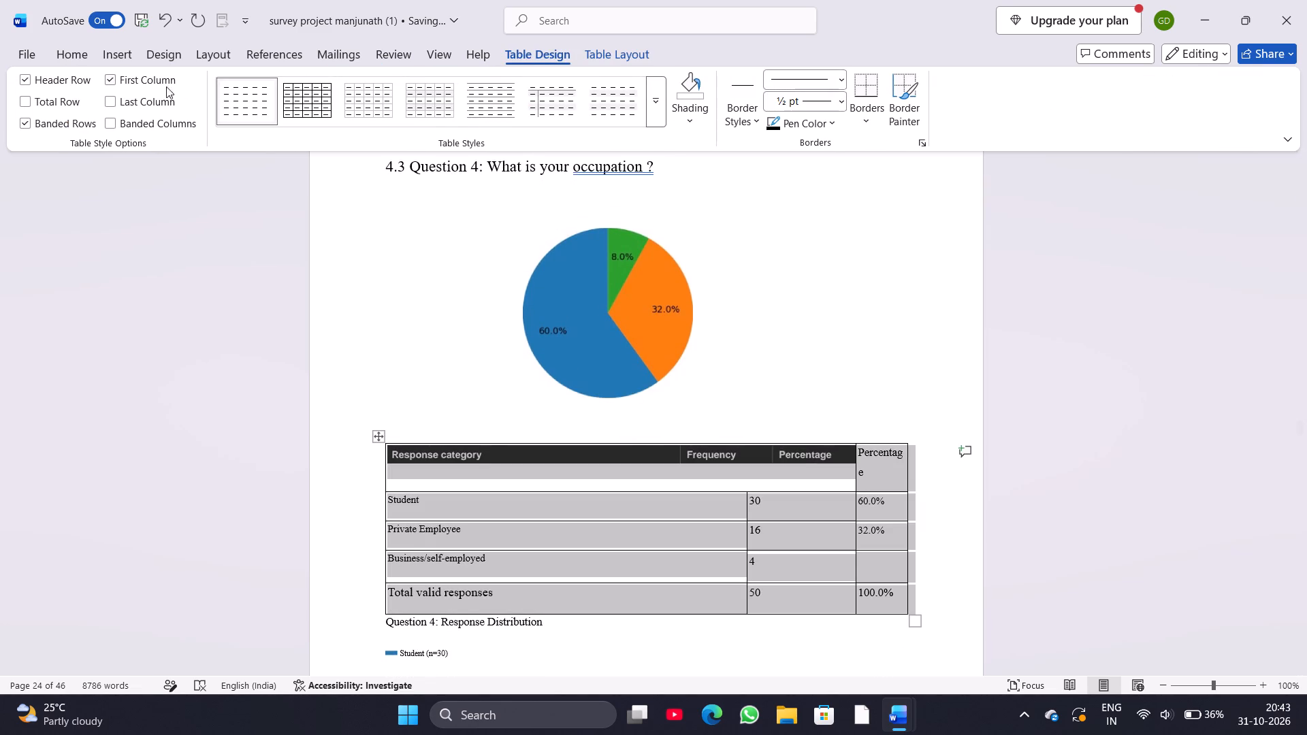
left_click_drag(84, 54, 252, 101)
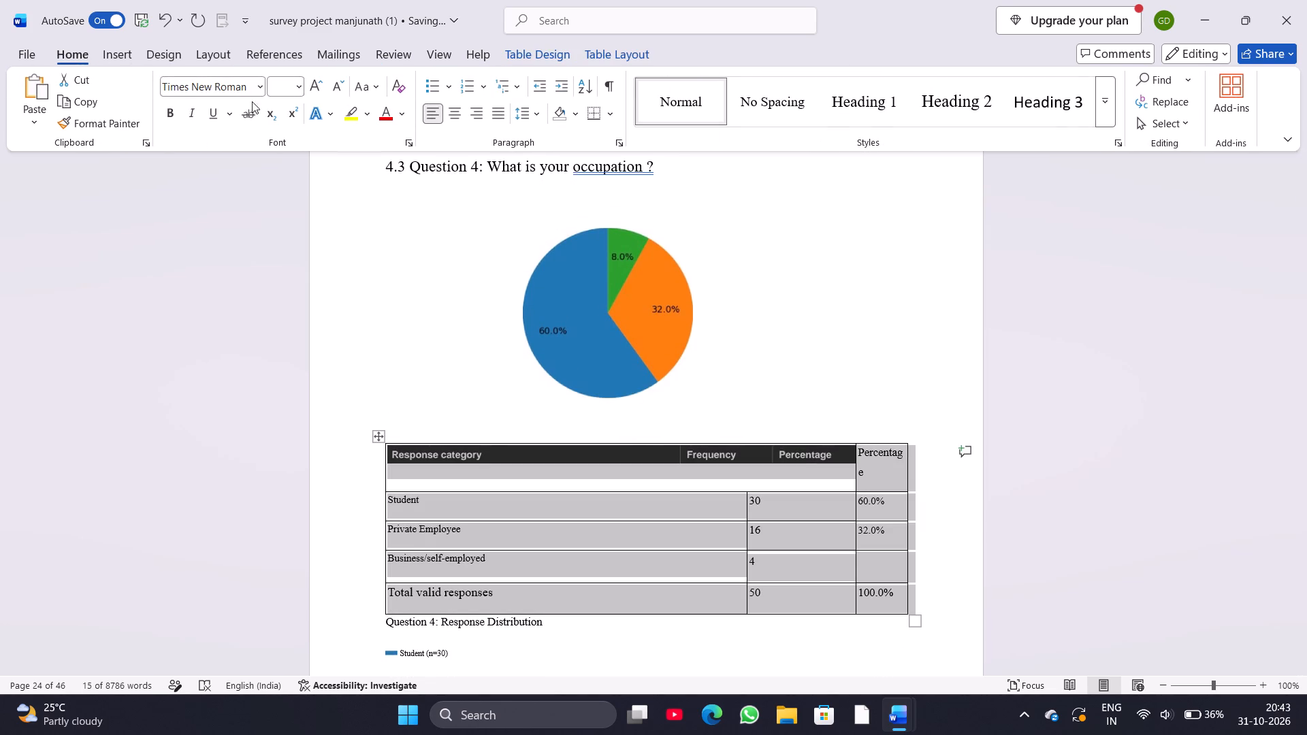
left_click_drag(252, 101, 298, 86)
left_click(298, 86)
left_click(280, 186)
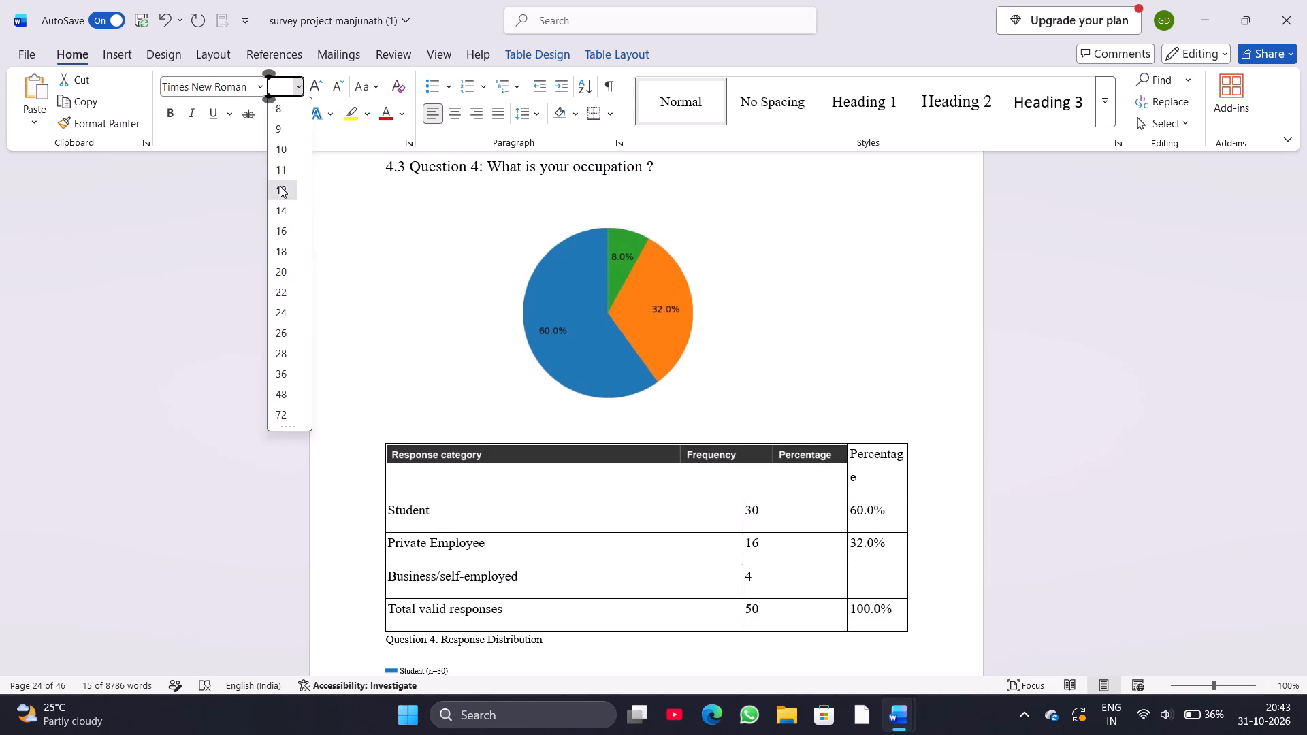
Undo the occupation table's font size change and the last blank lines above it, and put one blank line back.
scroll(446, 399, "down", 1)
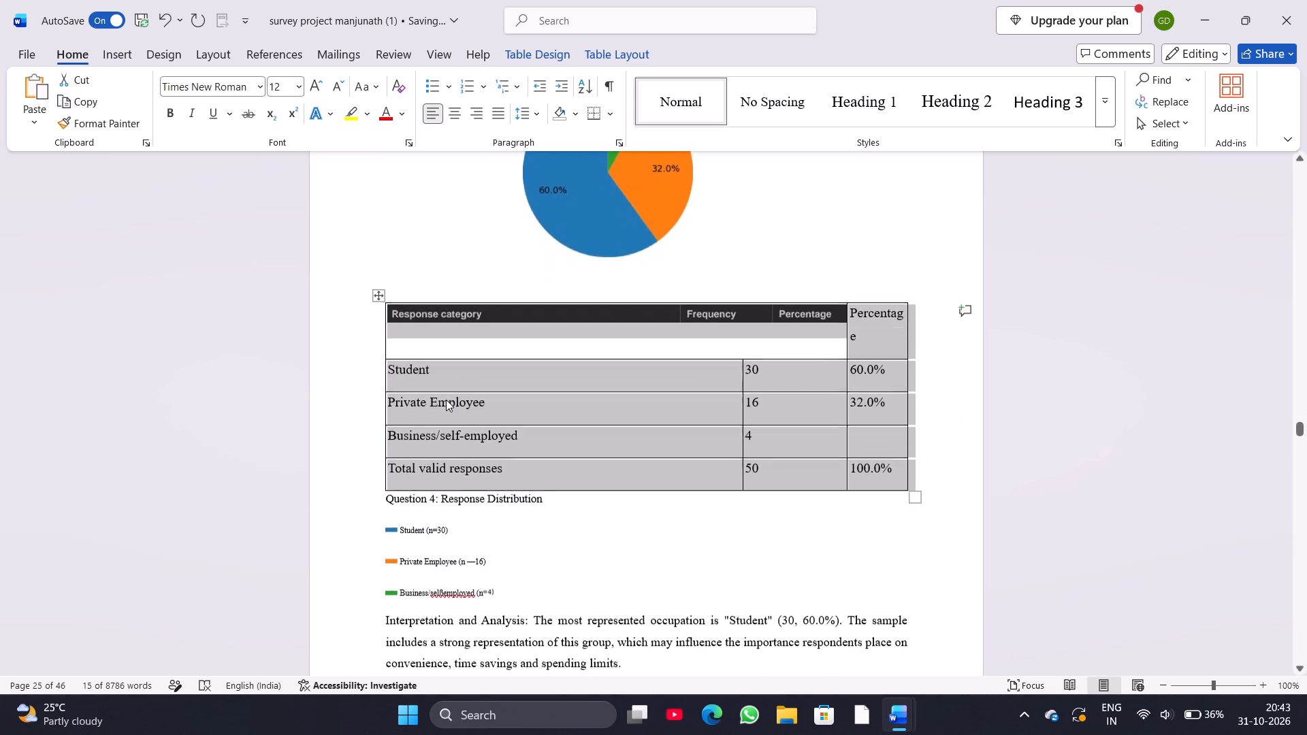
key("ctrl+z")
key("ctrl+z")
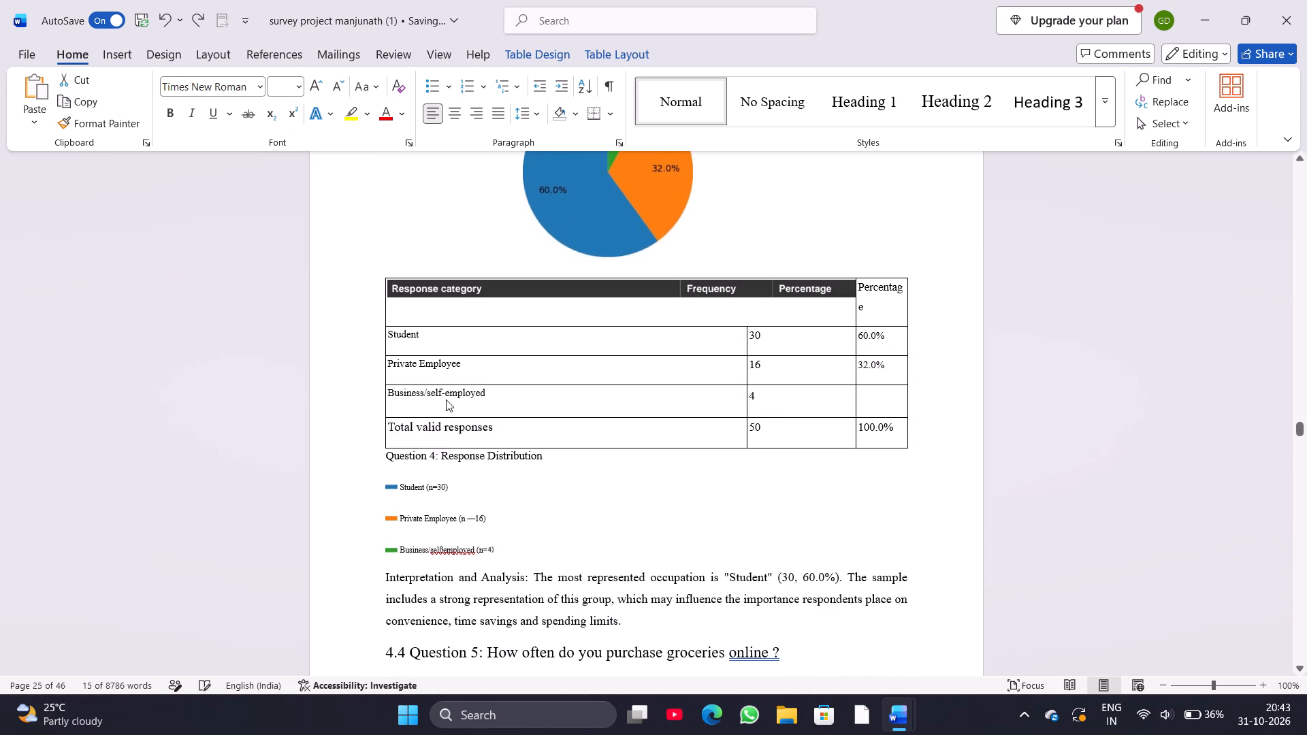
key("ctrl+z")
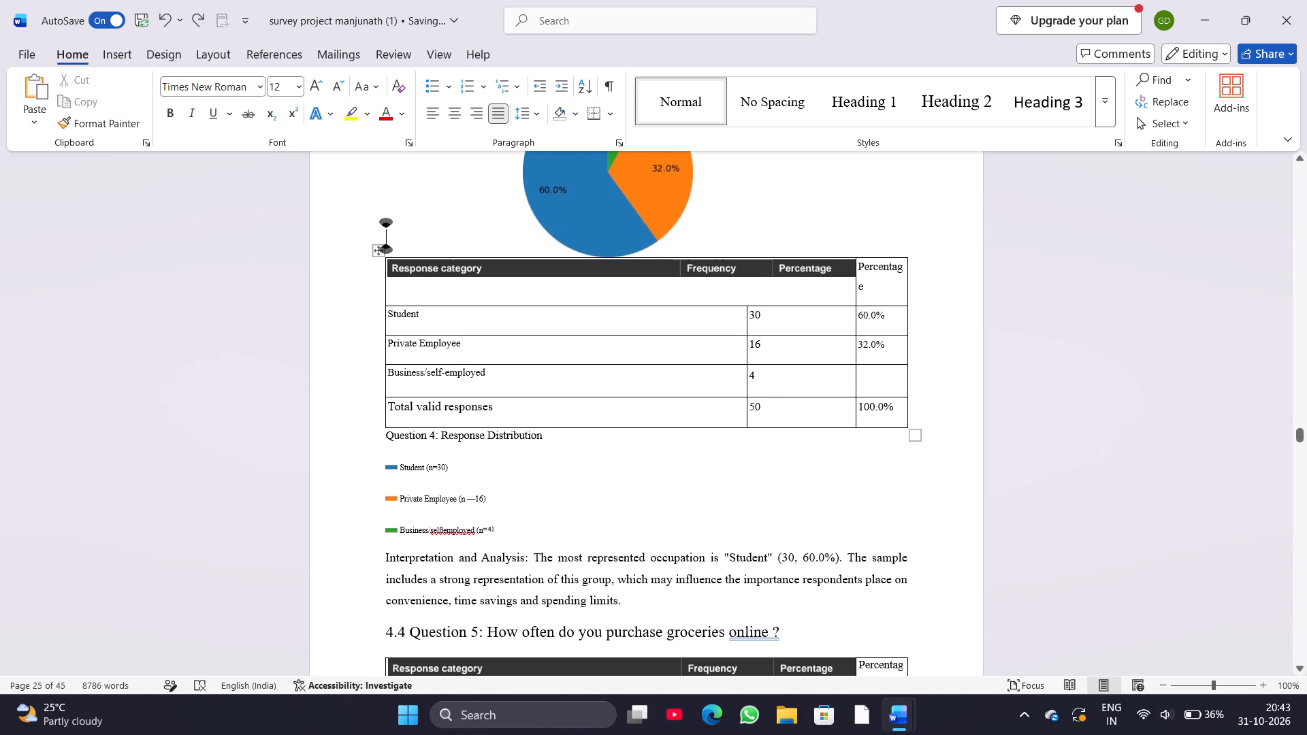
key("Return")
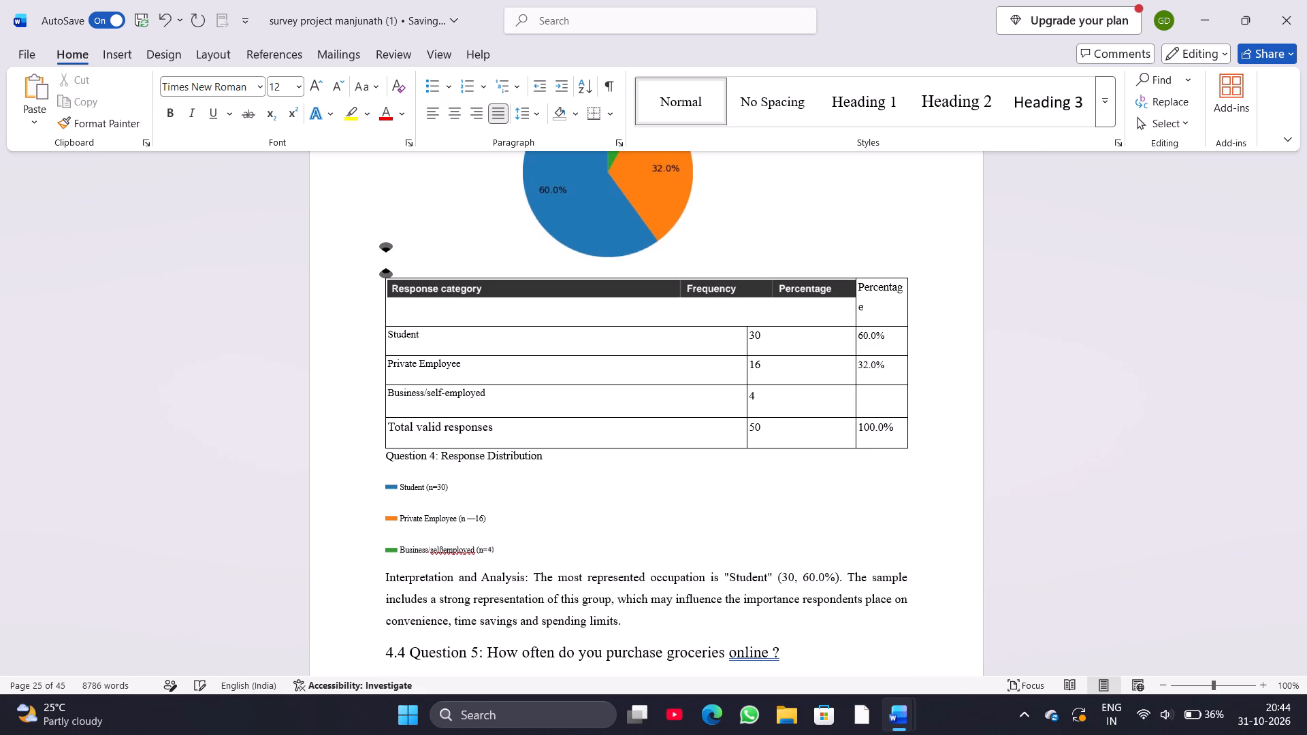
Set the text of the whole occupation response table to 12 pt.
double_click(767, 322)
double_click(750, 302)
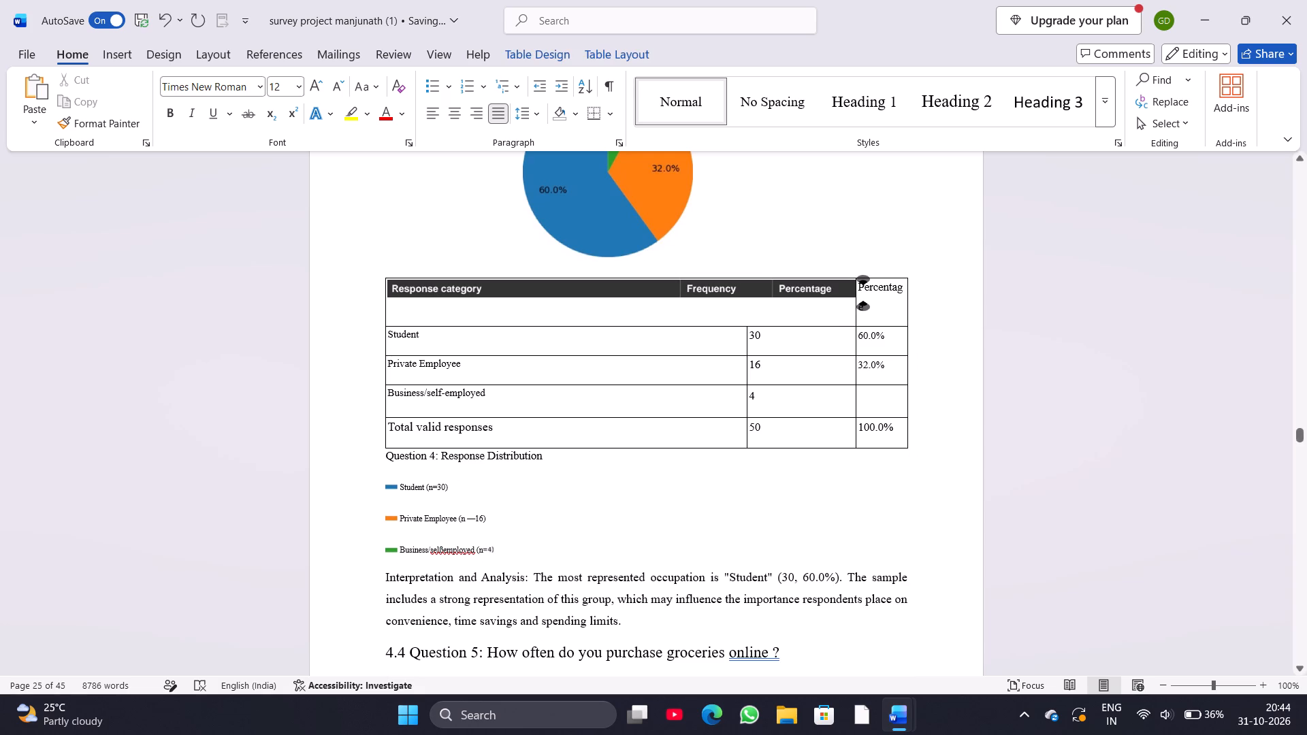
left_click(381, 276)
left_click(379, 272)
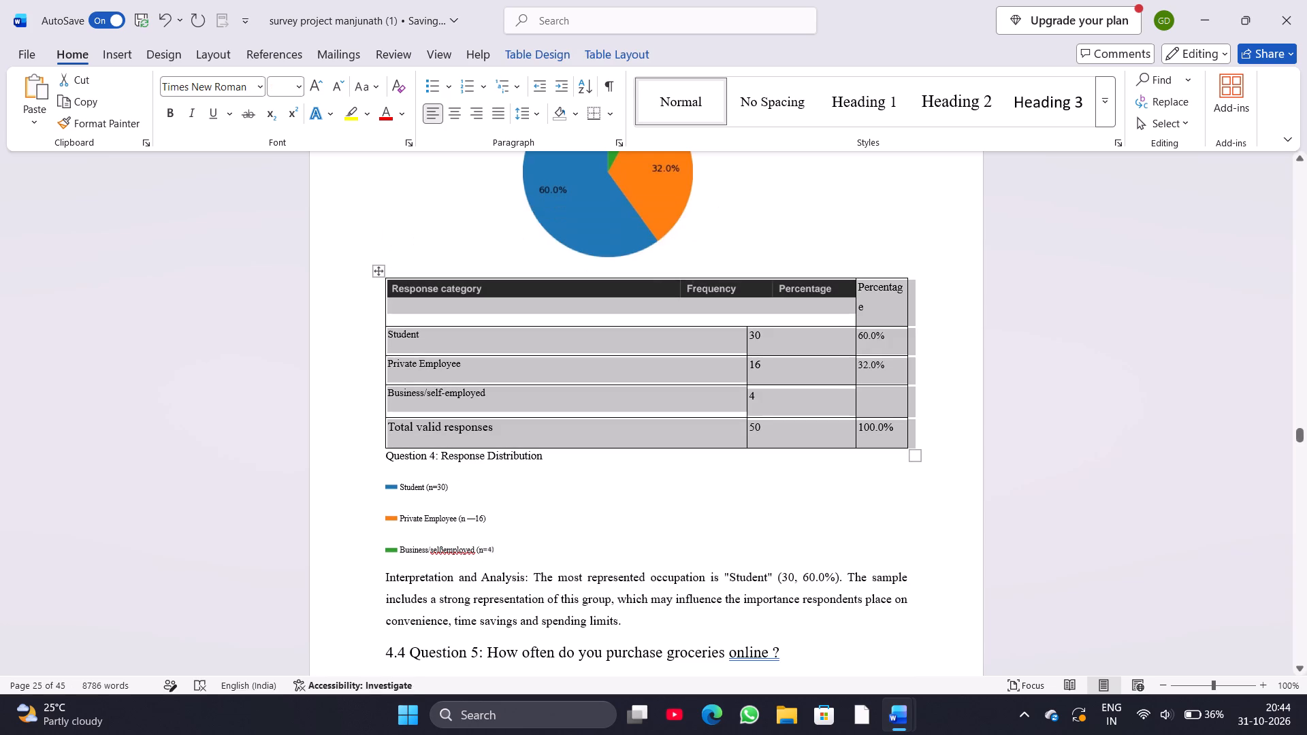
left_click(303, 85)
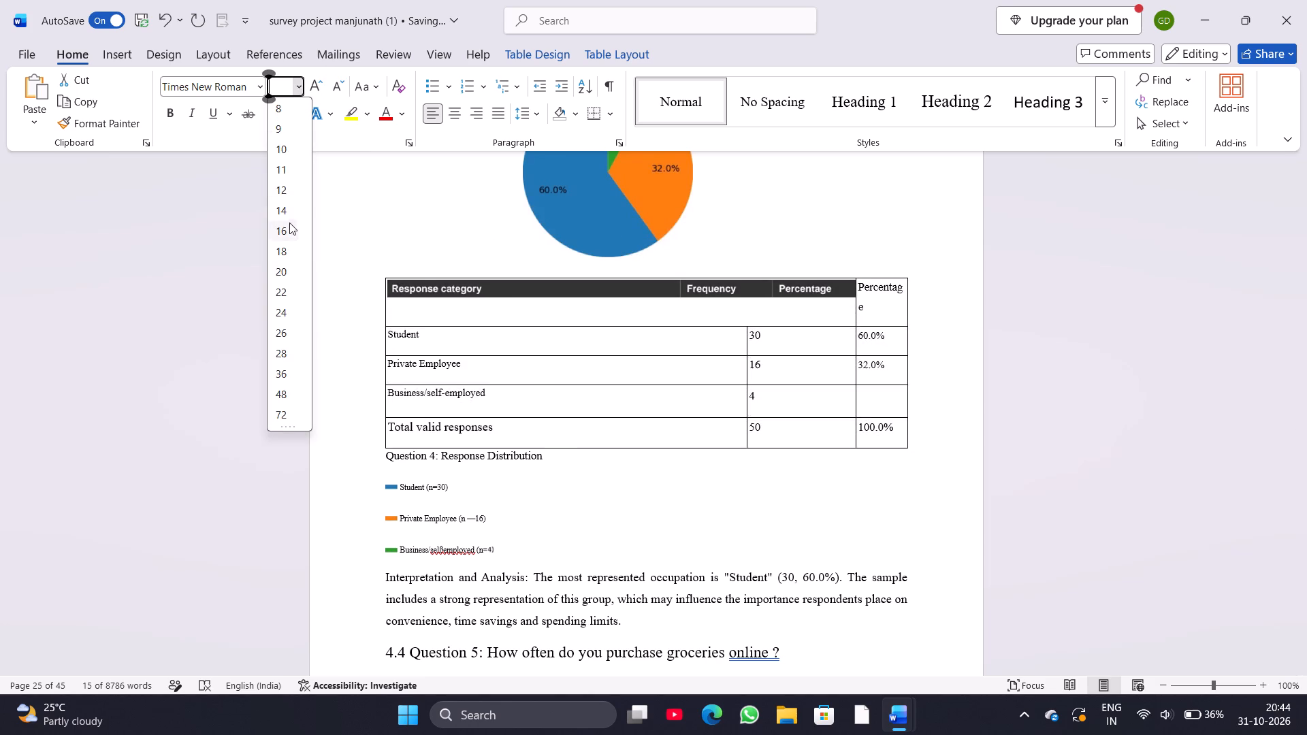
left_click(287, 189)
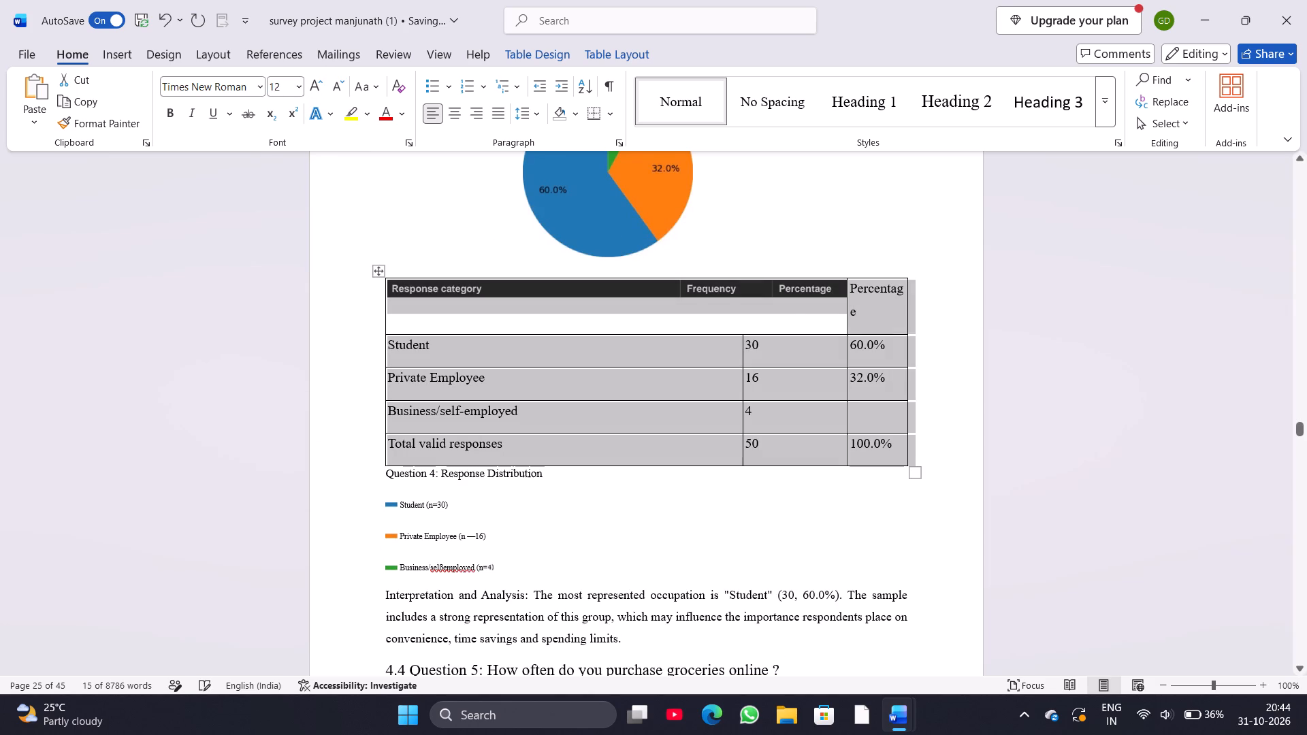
Delete the duplicate "Percentage" text from the last header cell of the occupation table.
left_click(857, 325)
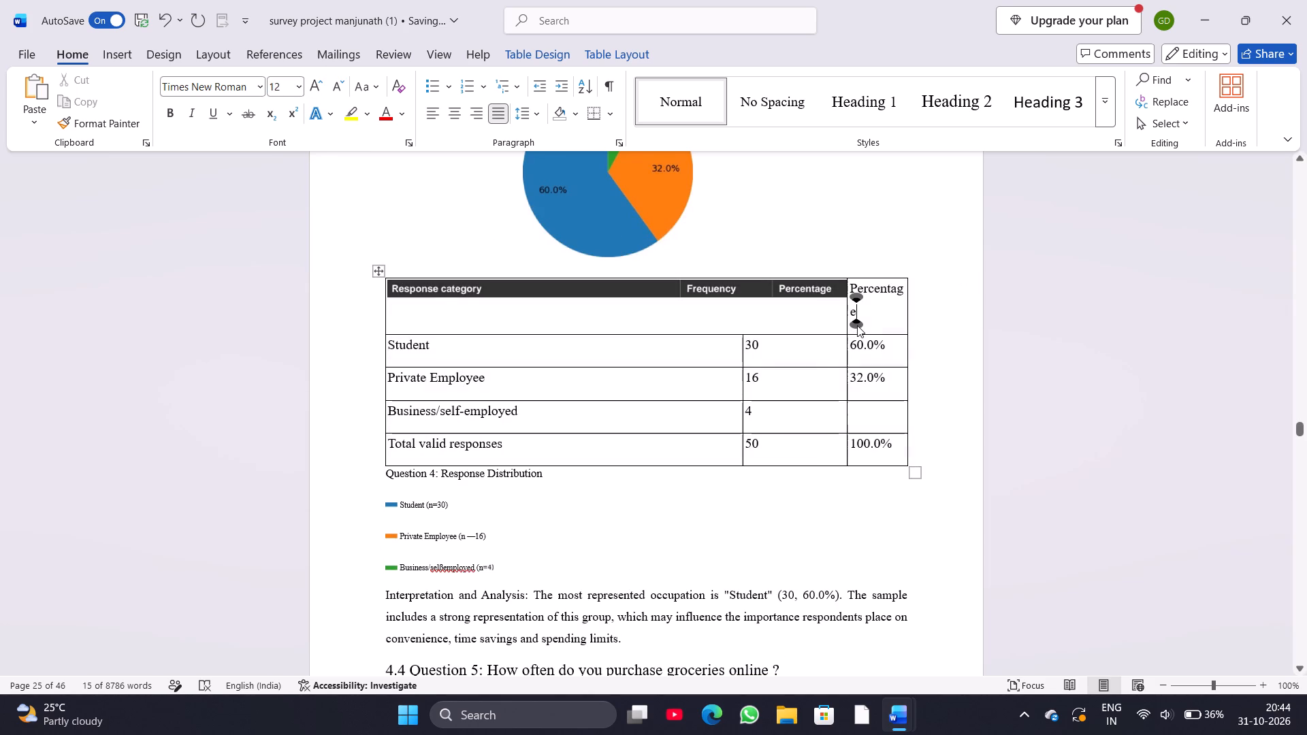
left_click(828, 291)
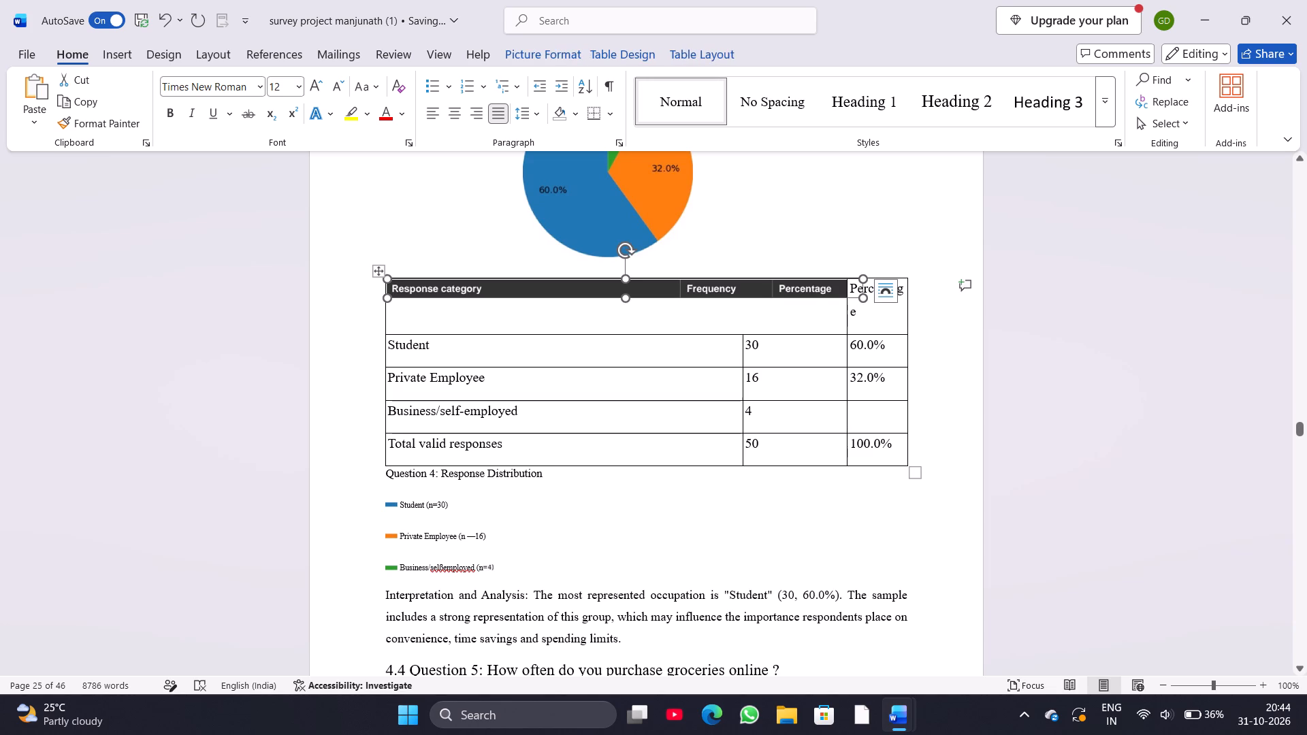
double_click(843, 290)
left_click(871, 306)
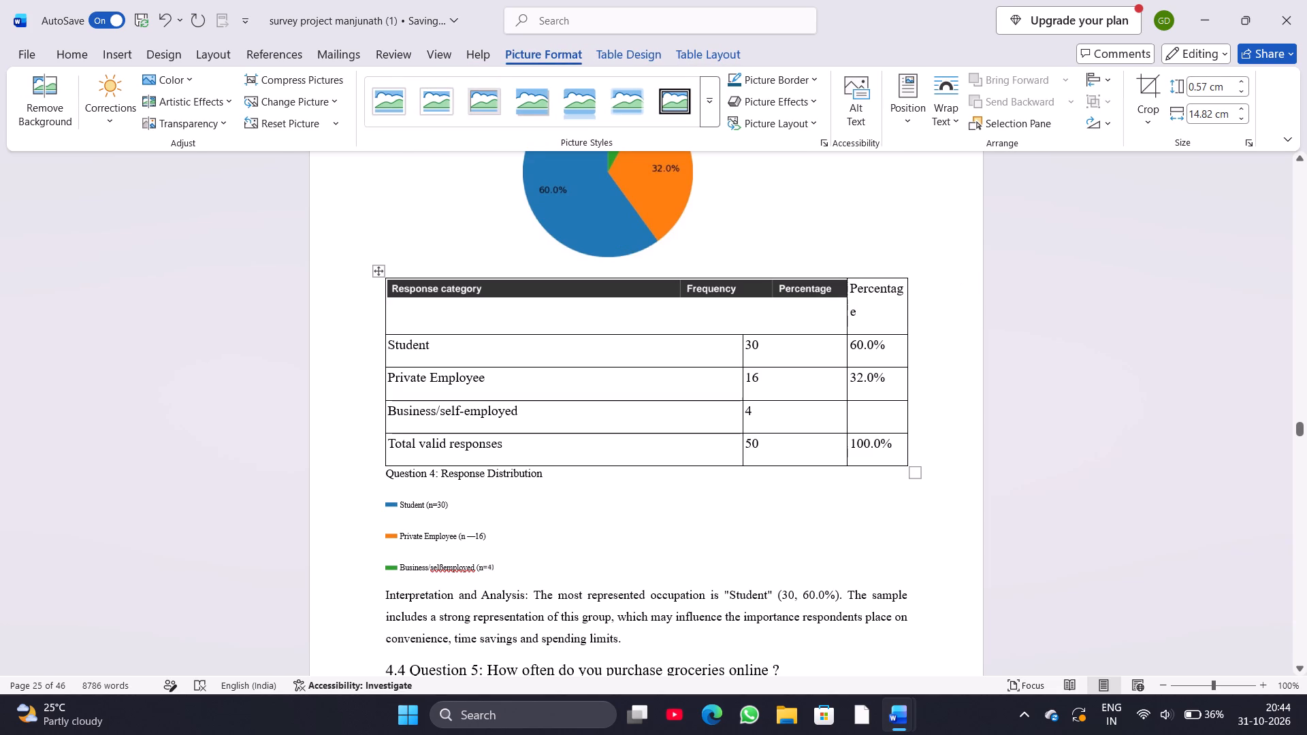
key("BackSpace")
key("BackSpace")
key("BackSpace")
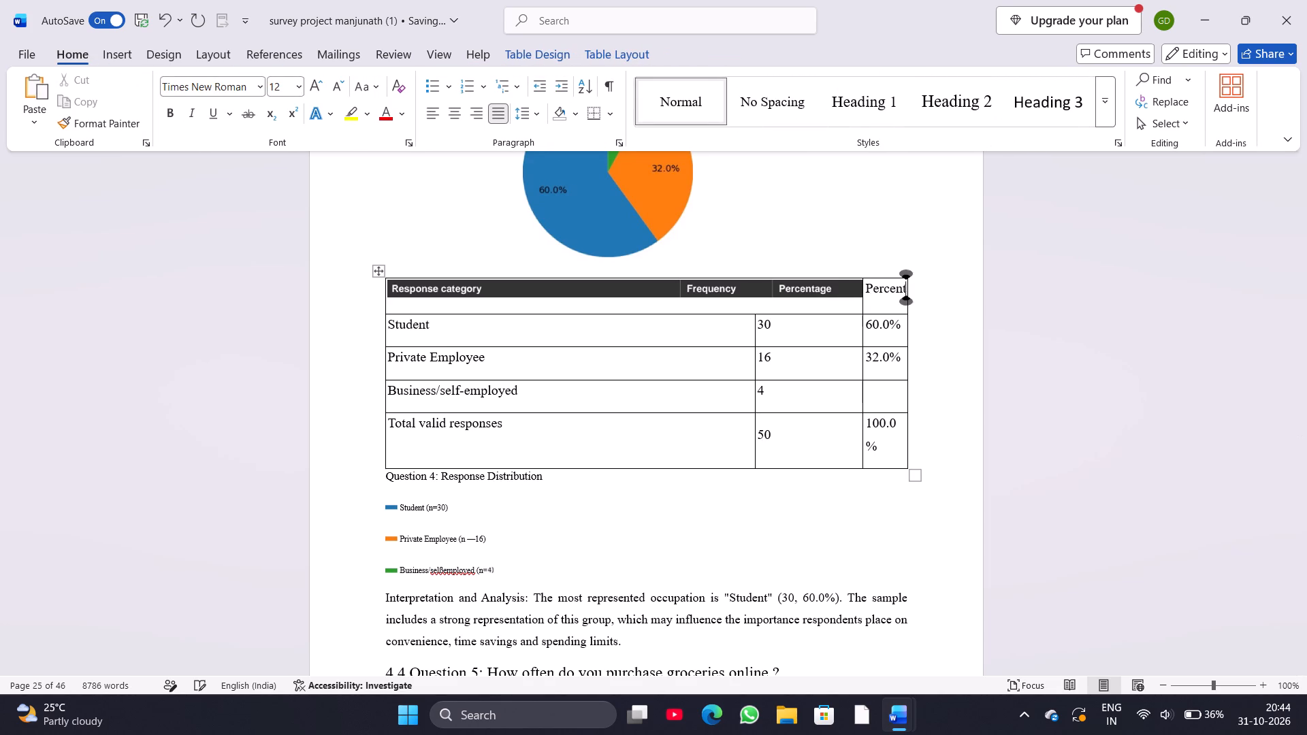
key("BackSpace")
key("BackSpace")
key("BackSpace")
key("BackSpace")
key("BackSpace")
key("BackSpace")
key("BackSpace")
key("BackSpace")
key("BackSpace")
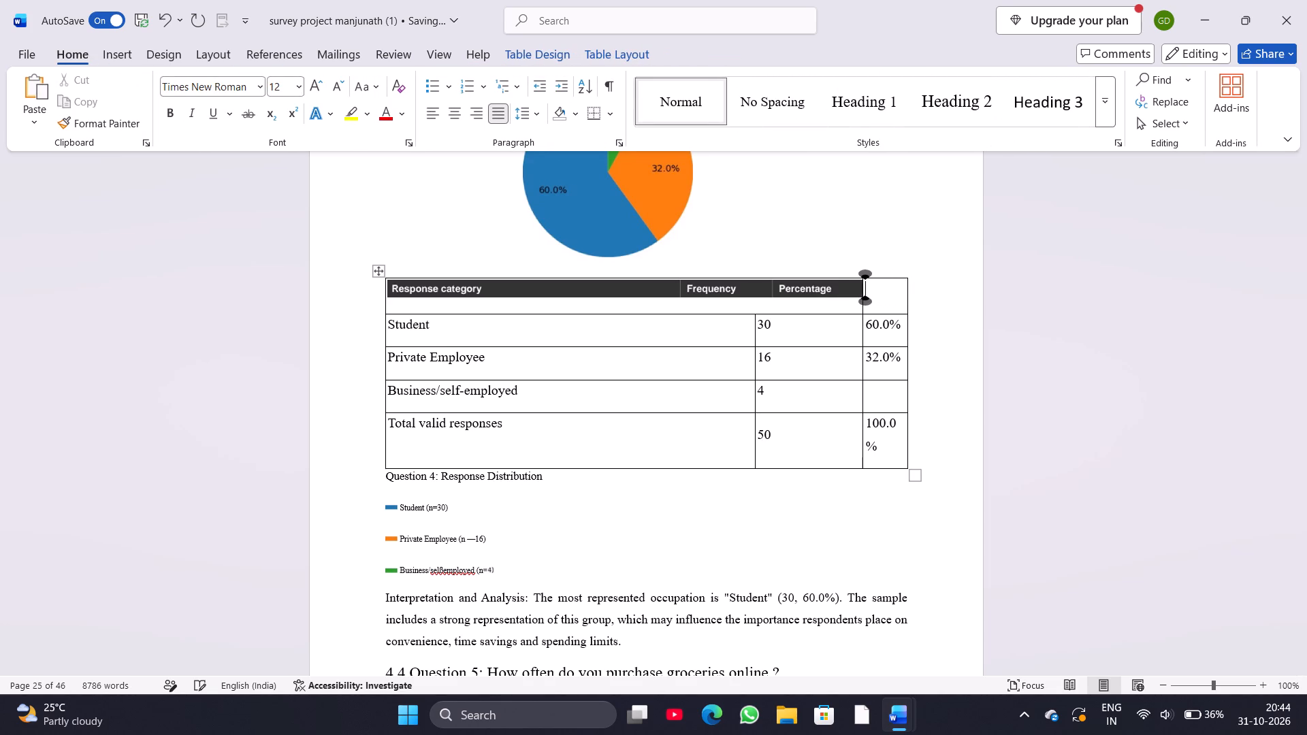
key("BackSpace")
key("BackSpace")
key("BackSpace")
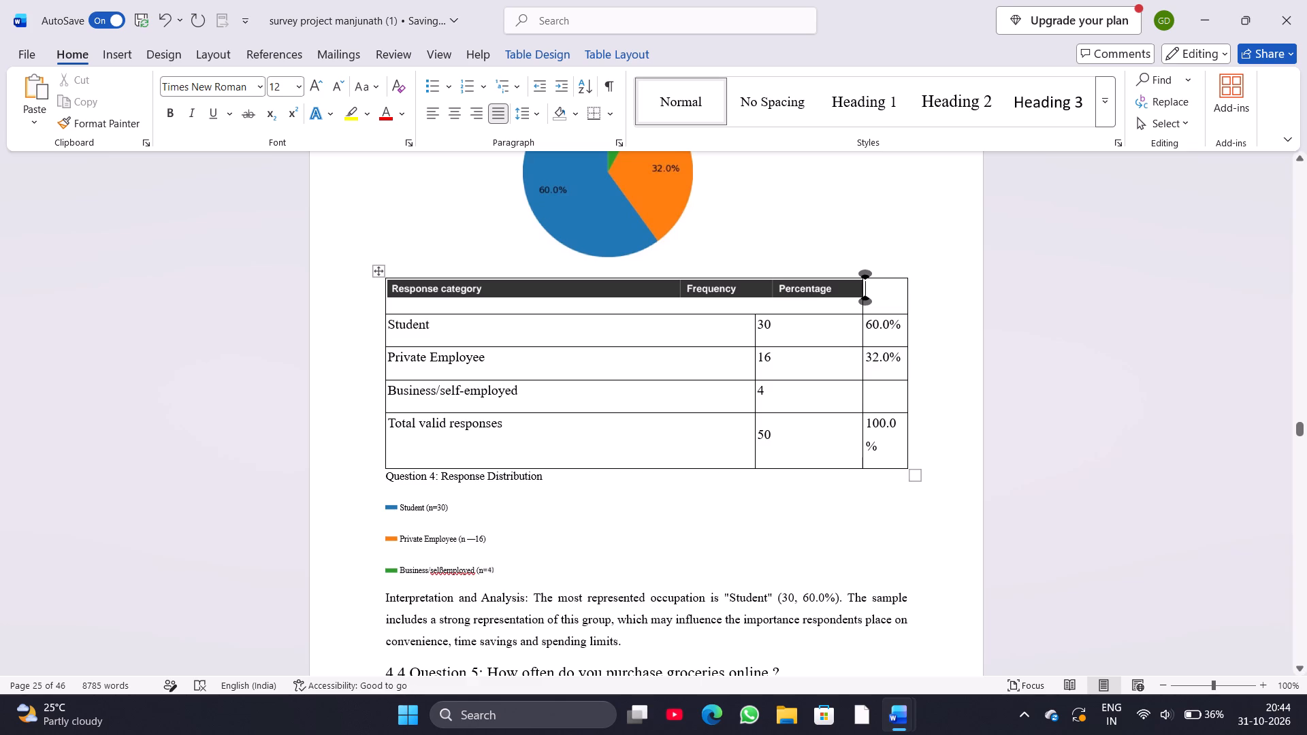
Insert a blank line between the occupation table and the "Question 4: Response Distribution" caption.
scroll(862, 367, "down", 1)
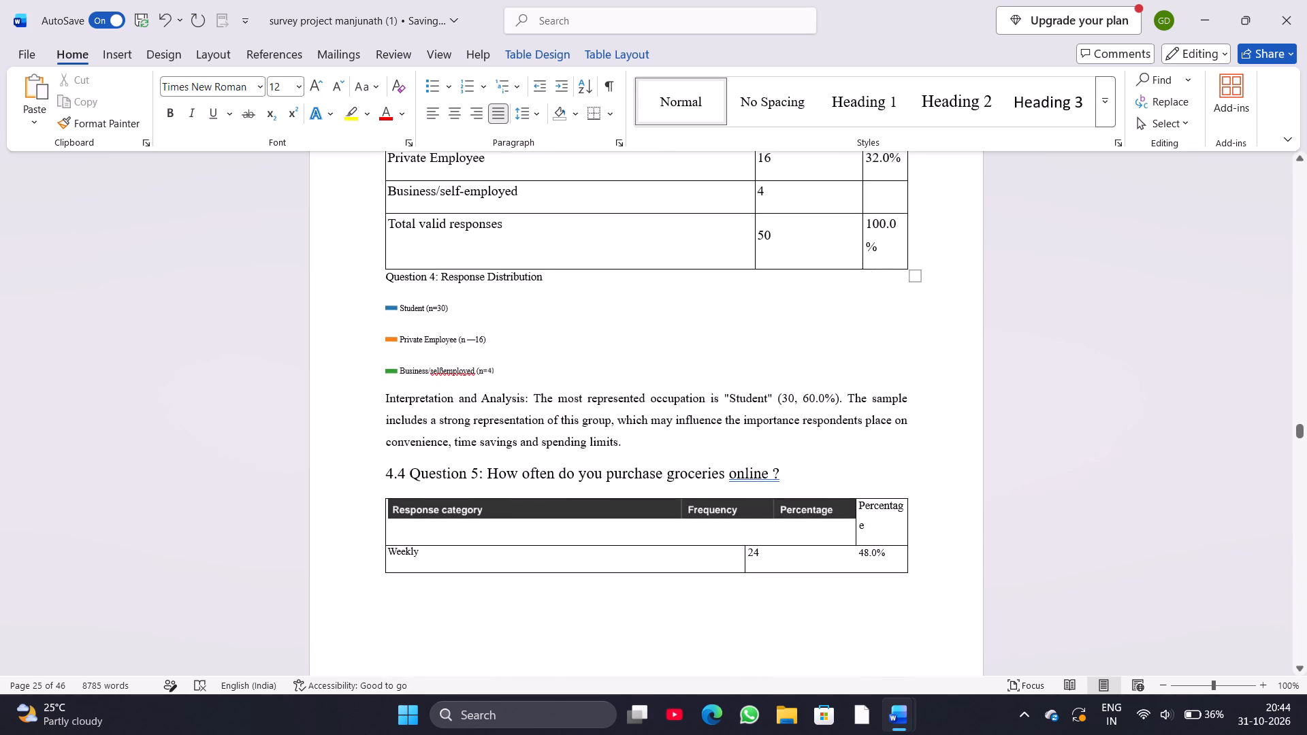
left_click(380, 282)
key("Return")
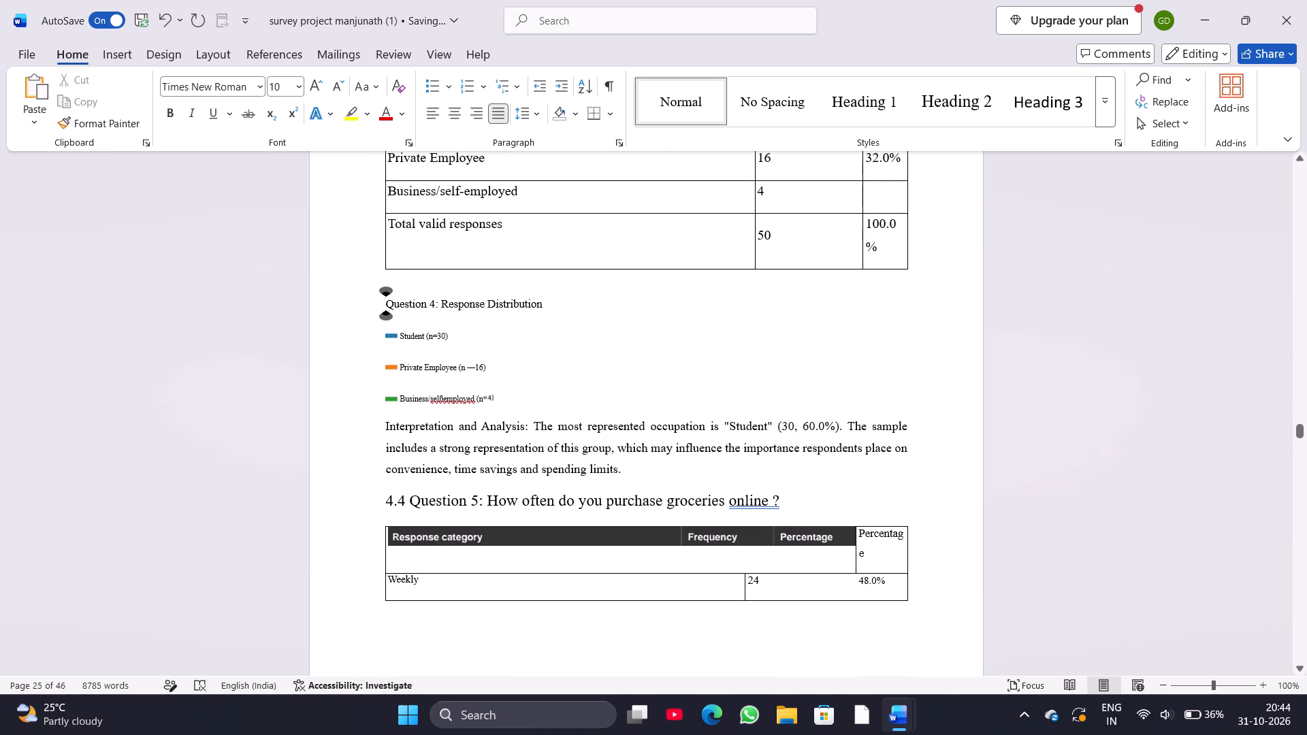
Set the "Question 4: Response Distribution" caption, the occupation legend and the interpretation paragraph to 12 pt.
left_click_drag(381, 299, 624, 464)
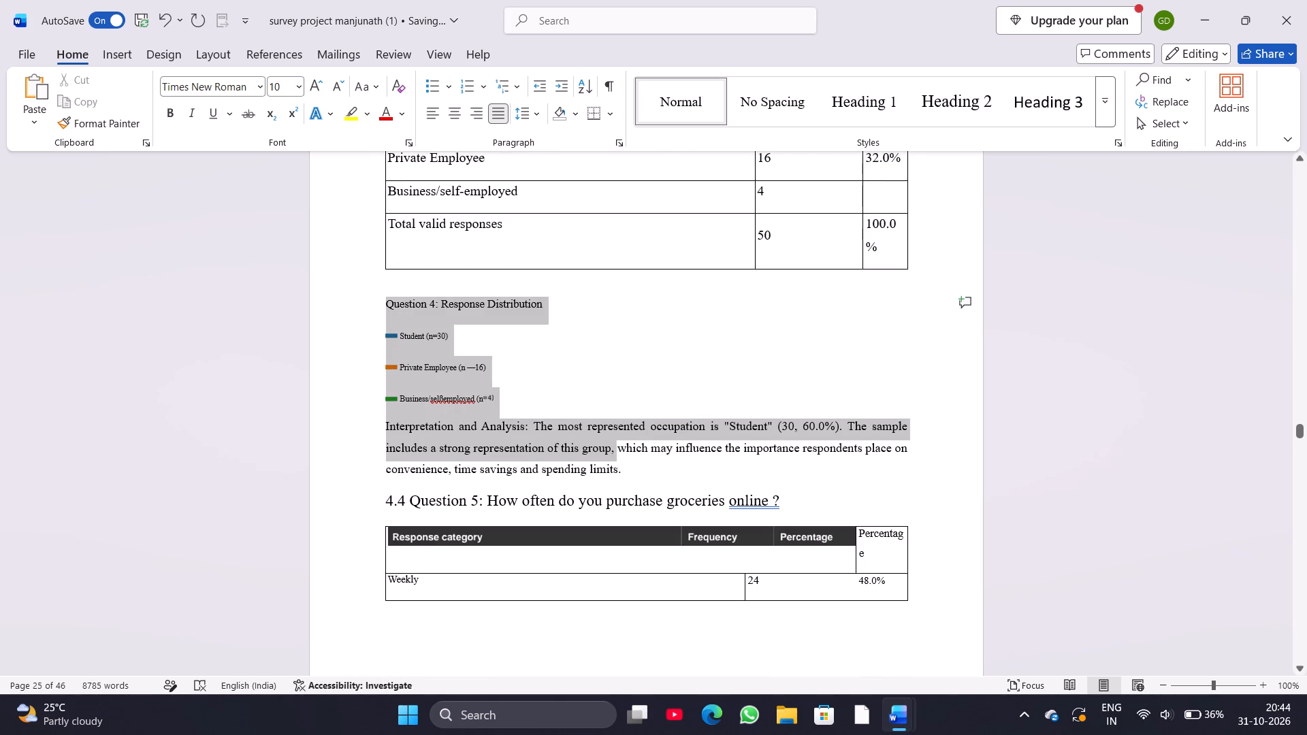
left_click_drag(624, 464, 622, 463)
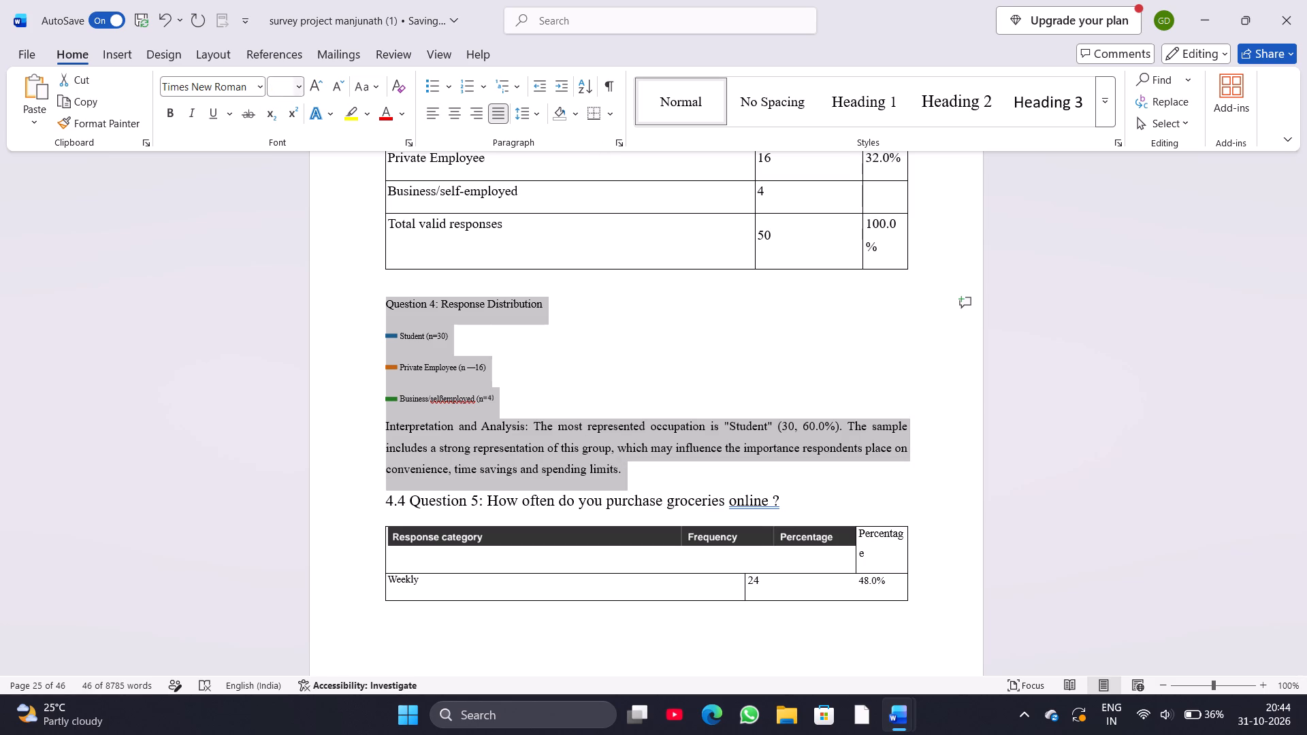
left_click_drag(298, 87, 281, 202)
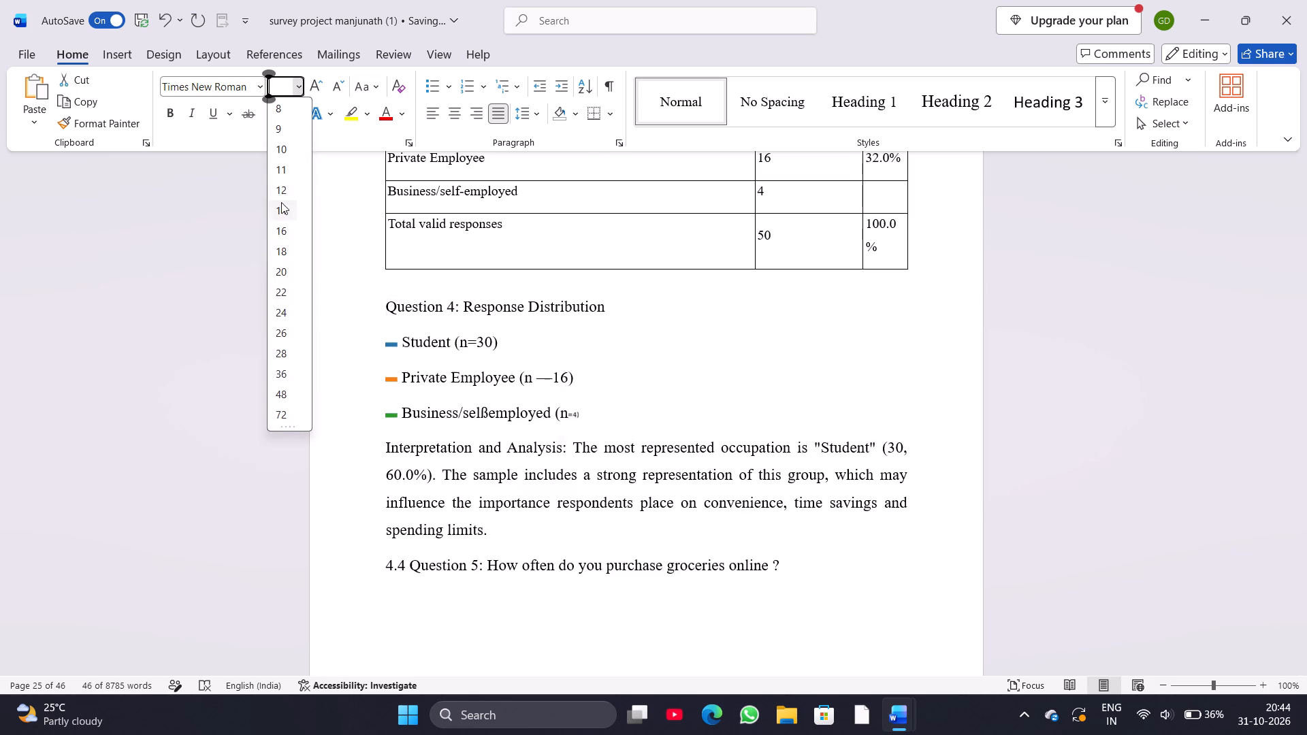
left_click_drag(281, 202, 283, 193)
left_click(283, 193)
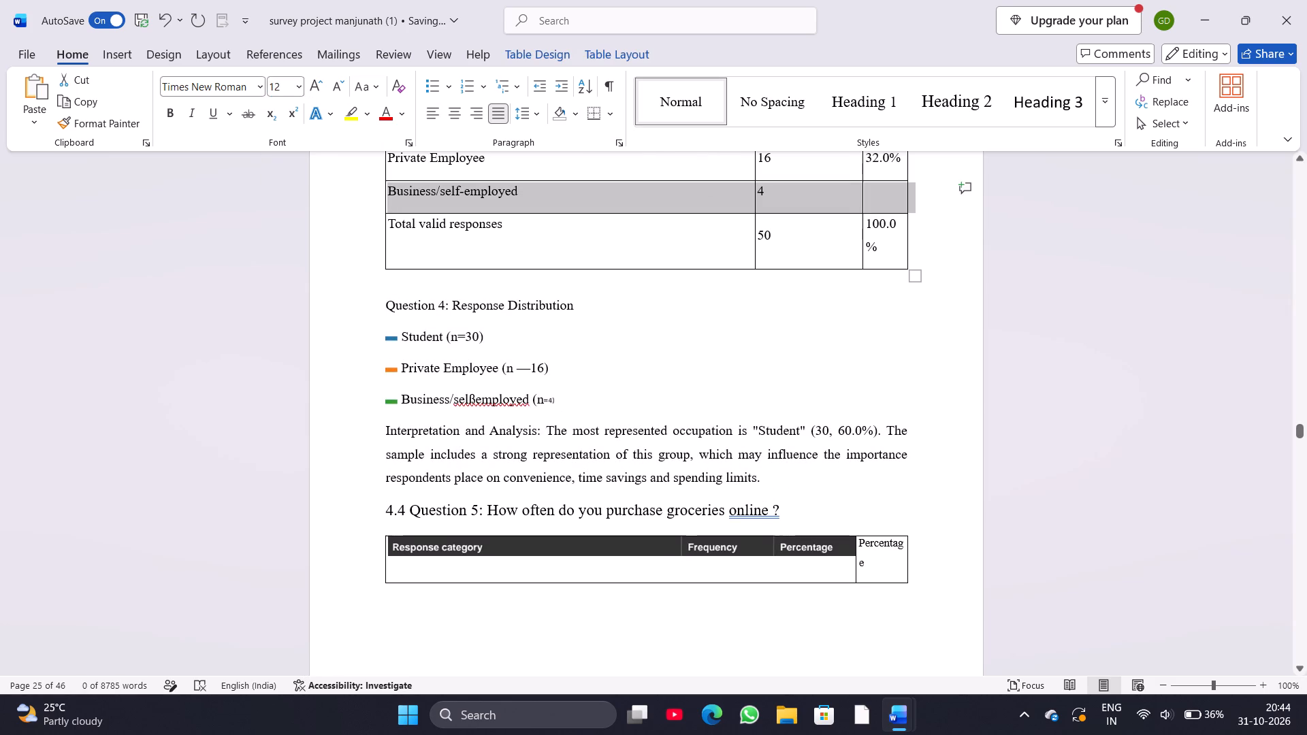
Insert three blank lines after the occupation interpretation paragraph to push the "4.4 Question 5" heading onto the next page.
scroll(519, 338, "down", 1)
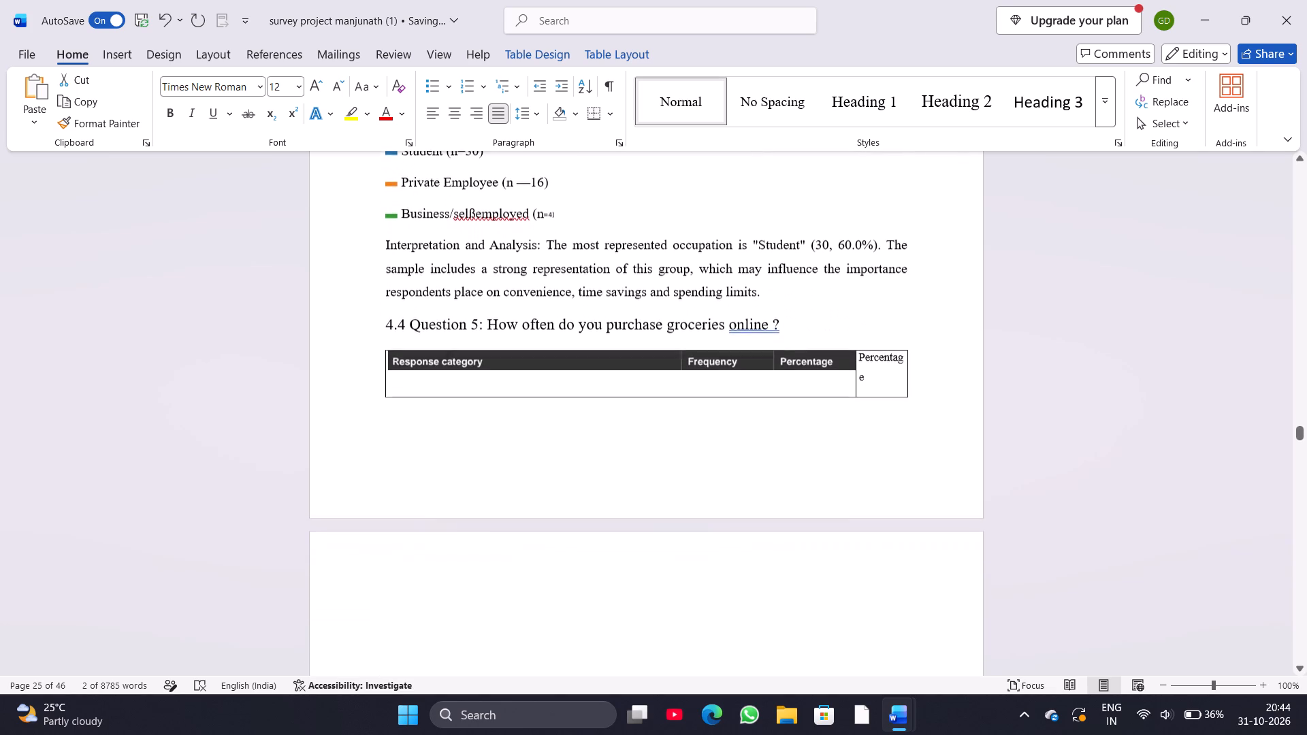
left_click(759, 297)
key("Return")
key("Return")
key("Return")
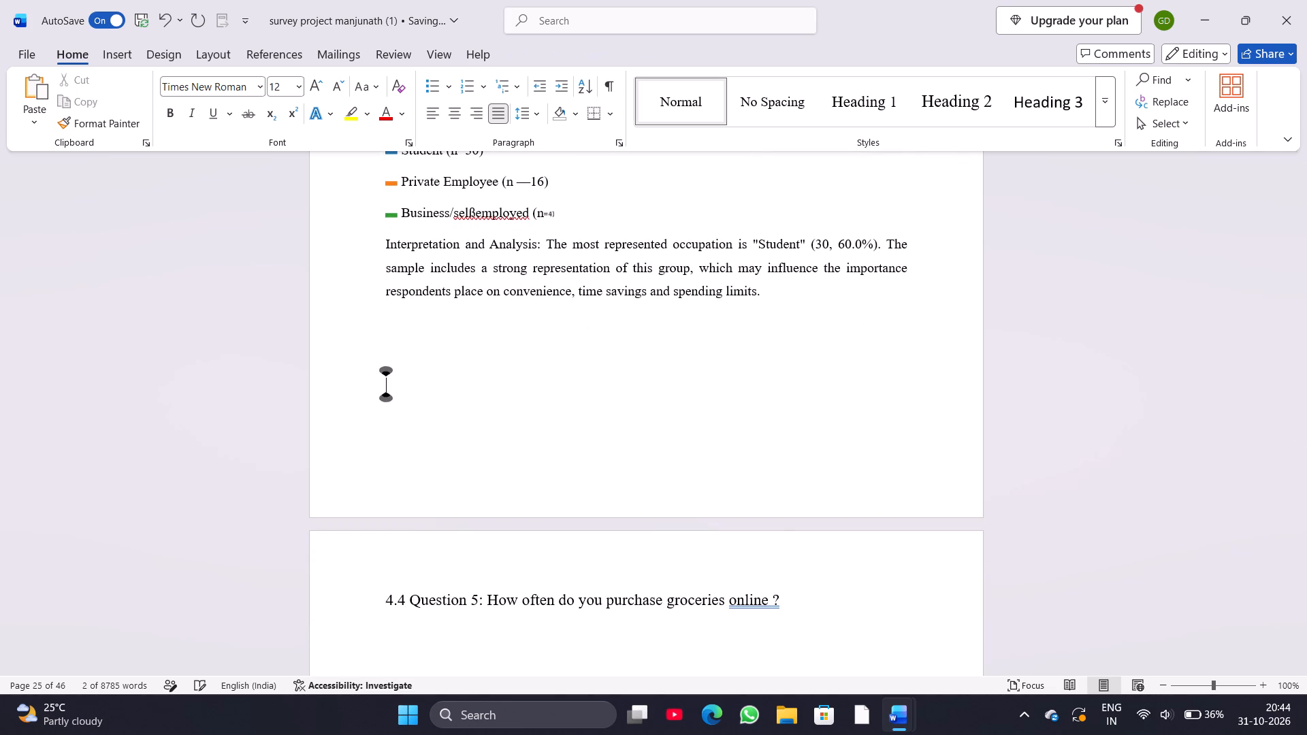
key("Return")
key("BackSpace")
Move the grocery purchase frequency pie chart up so it sits just below the "4.4 Question 5" heading.
scroll(759, 297, "down", 1)
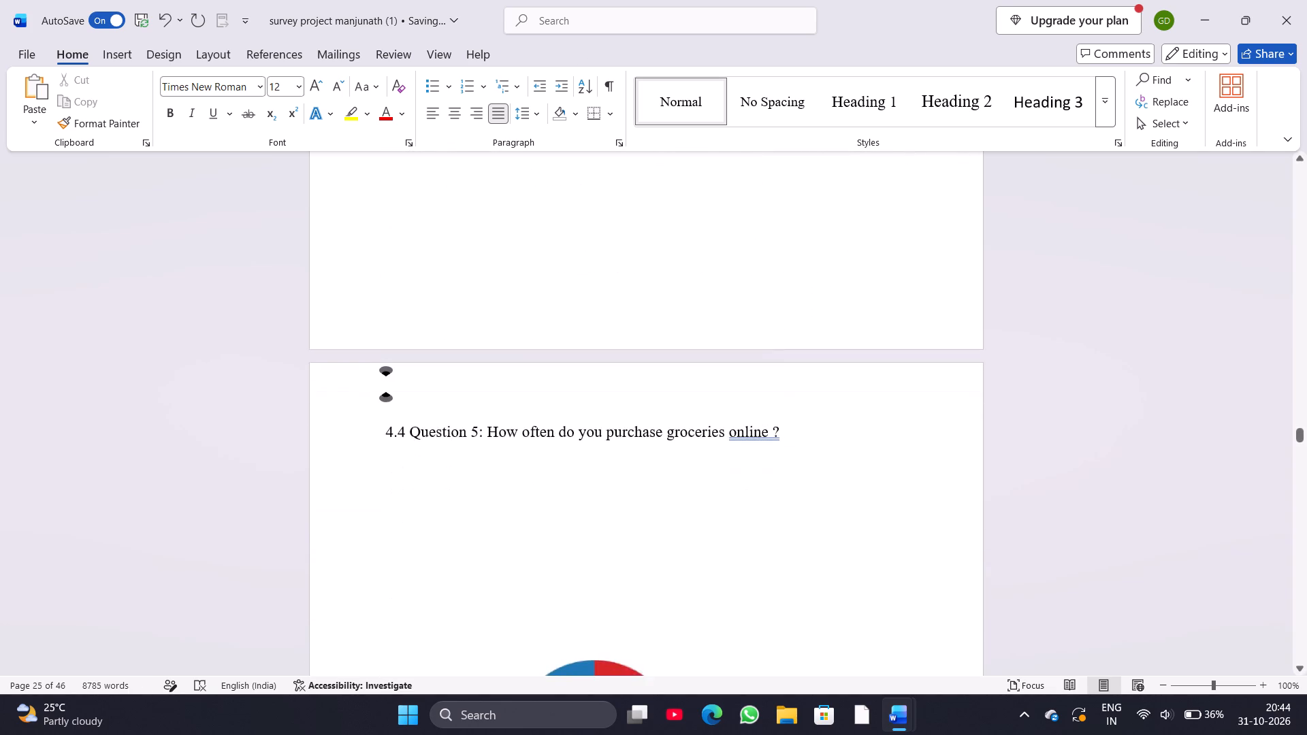
scroll(759, 297, "down", 2)
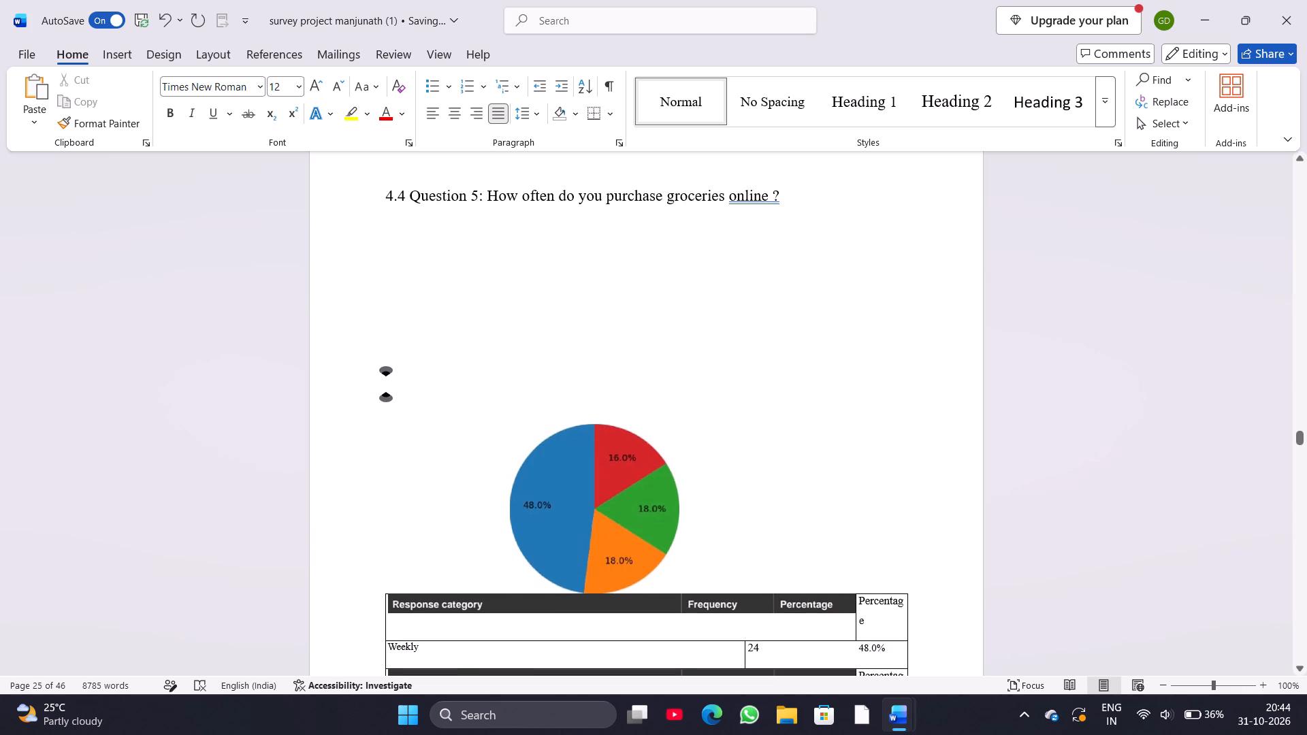
double_click(600, 483)
left_click_drag(600, 483, 606, 365)
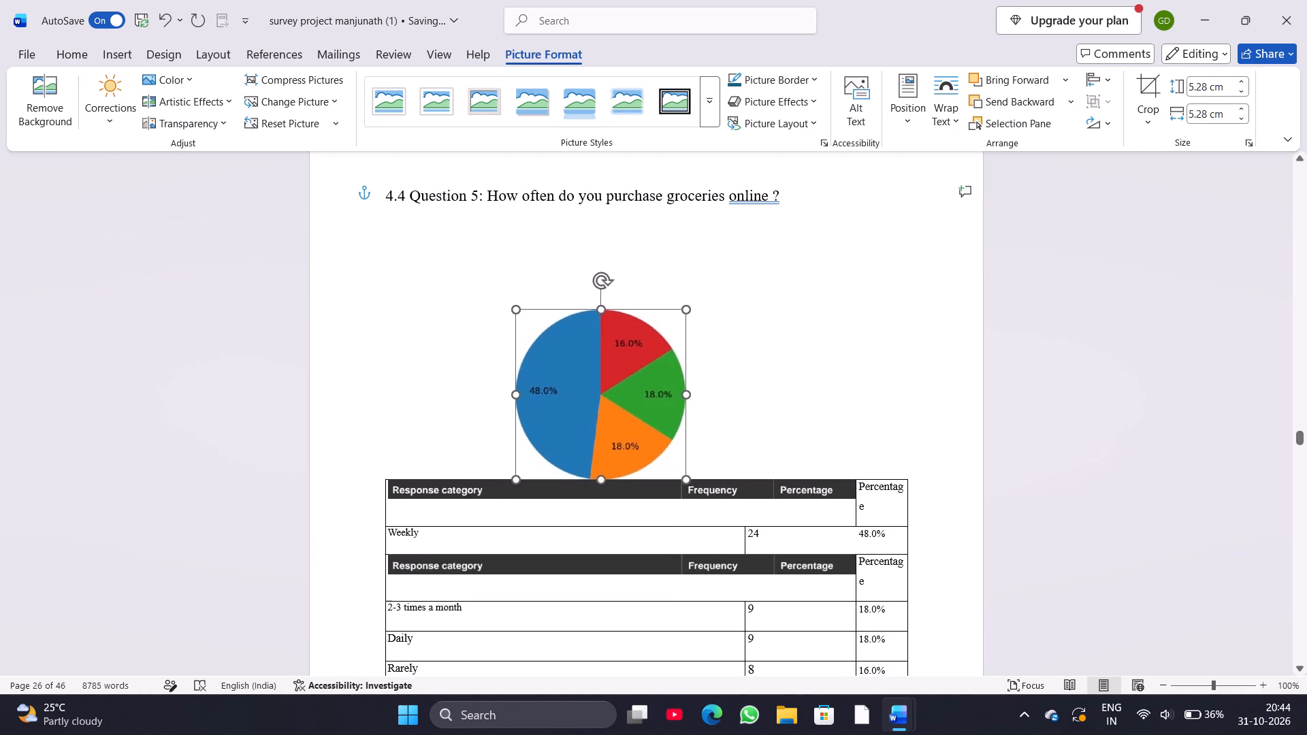
left_click_drag(606, 365, 607, 322)
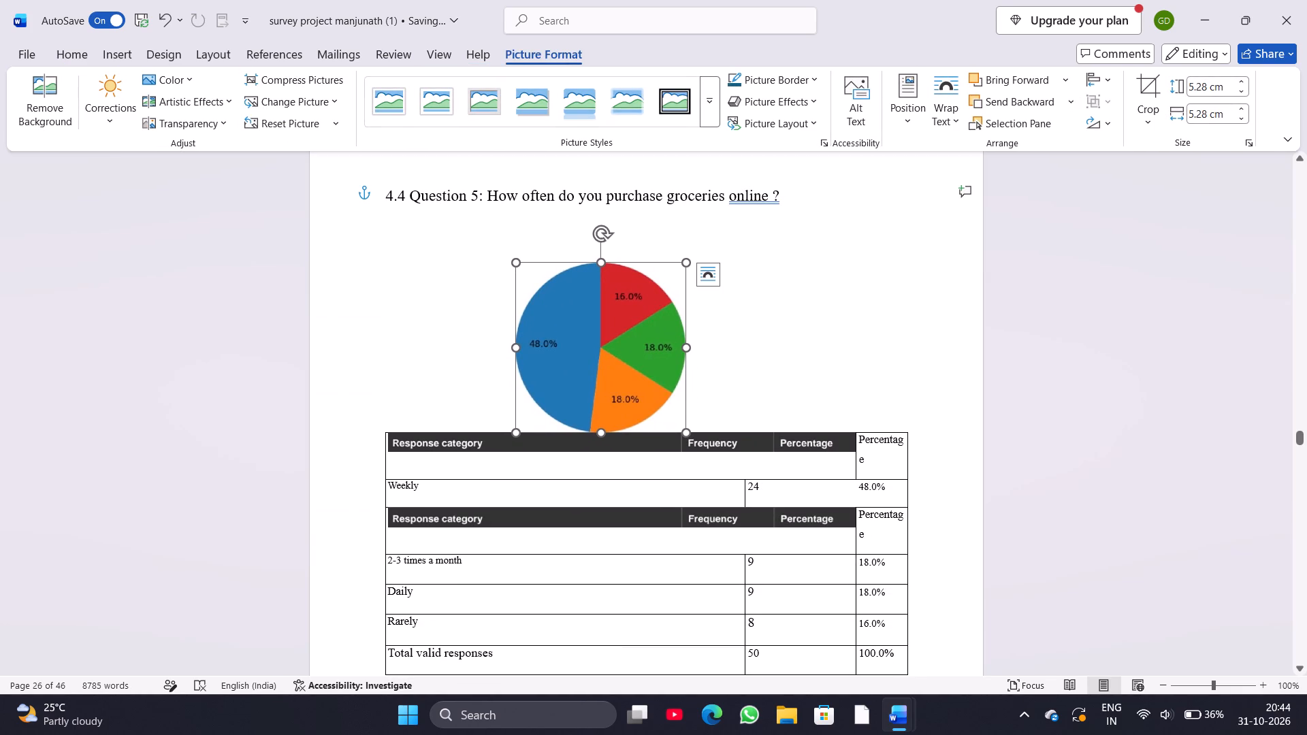
Insert eight blank lines below the "4.4 Question 5" heading to push the response table clear of the pie chart.
left_click(440, 256)
double_click(440, 256)
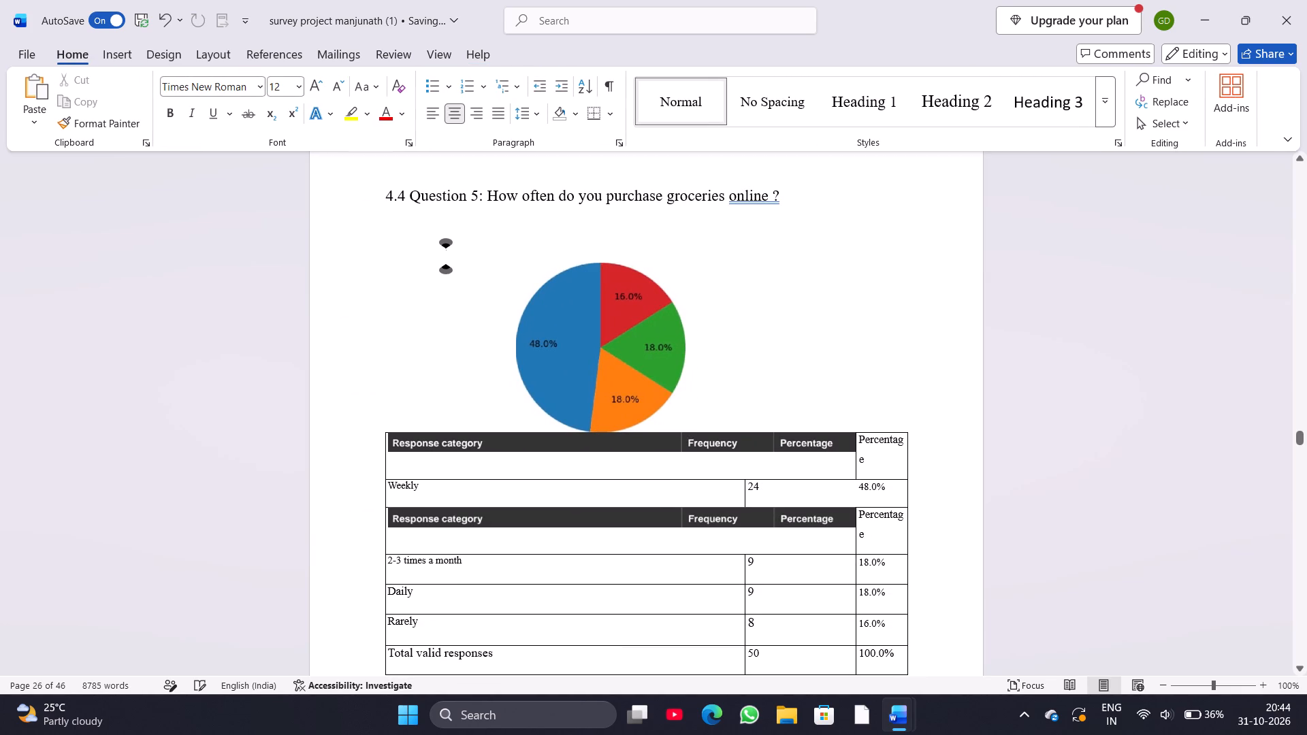
left_click(416, 245)
double_click(416, 245)
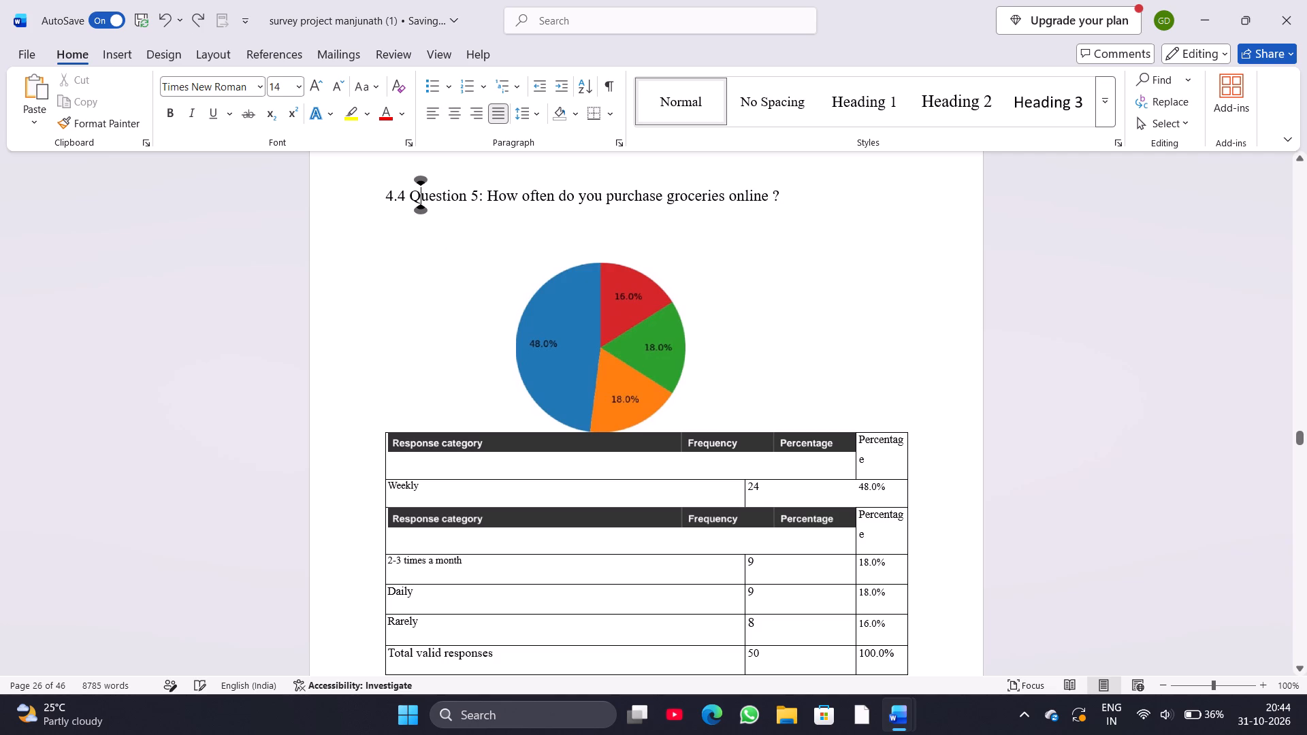
key("Return")
key("Return")
key("Return")
key("Return")
key("Return")
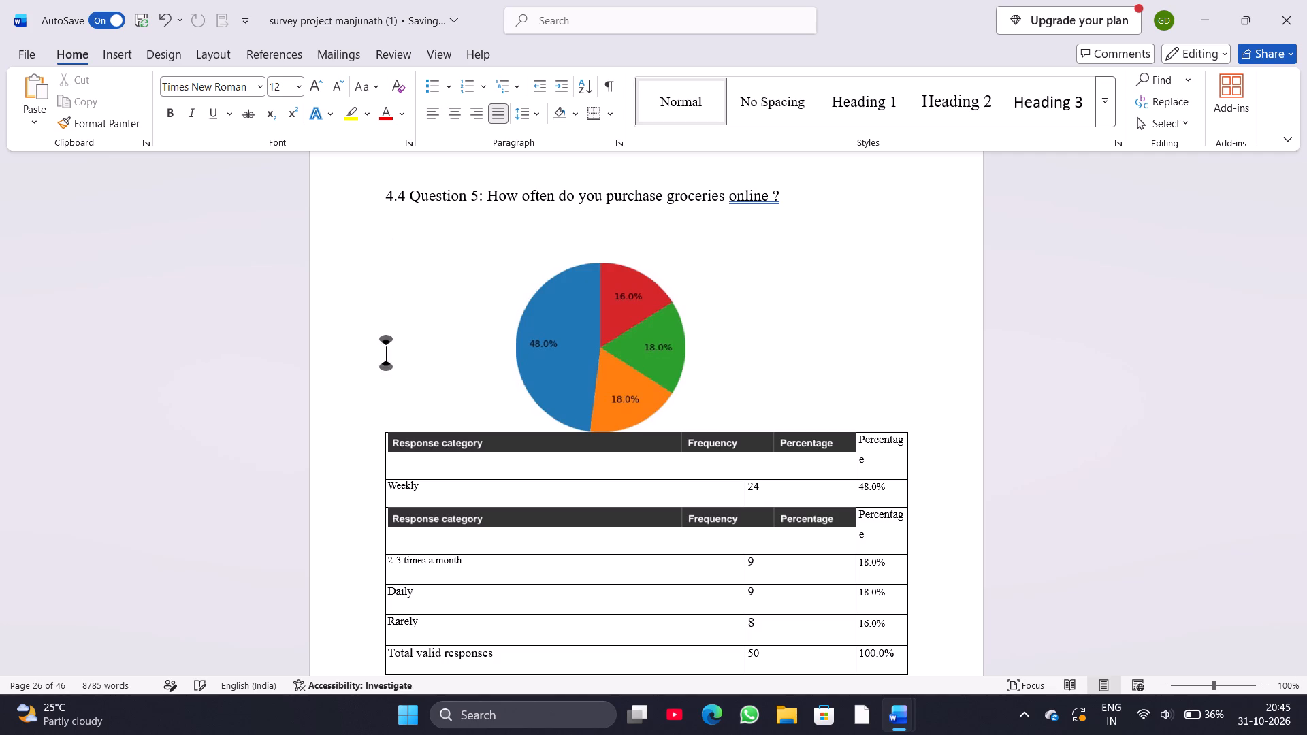
key("Return")
key("Return")
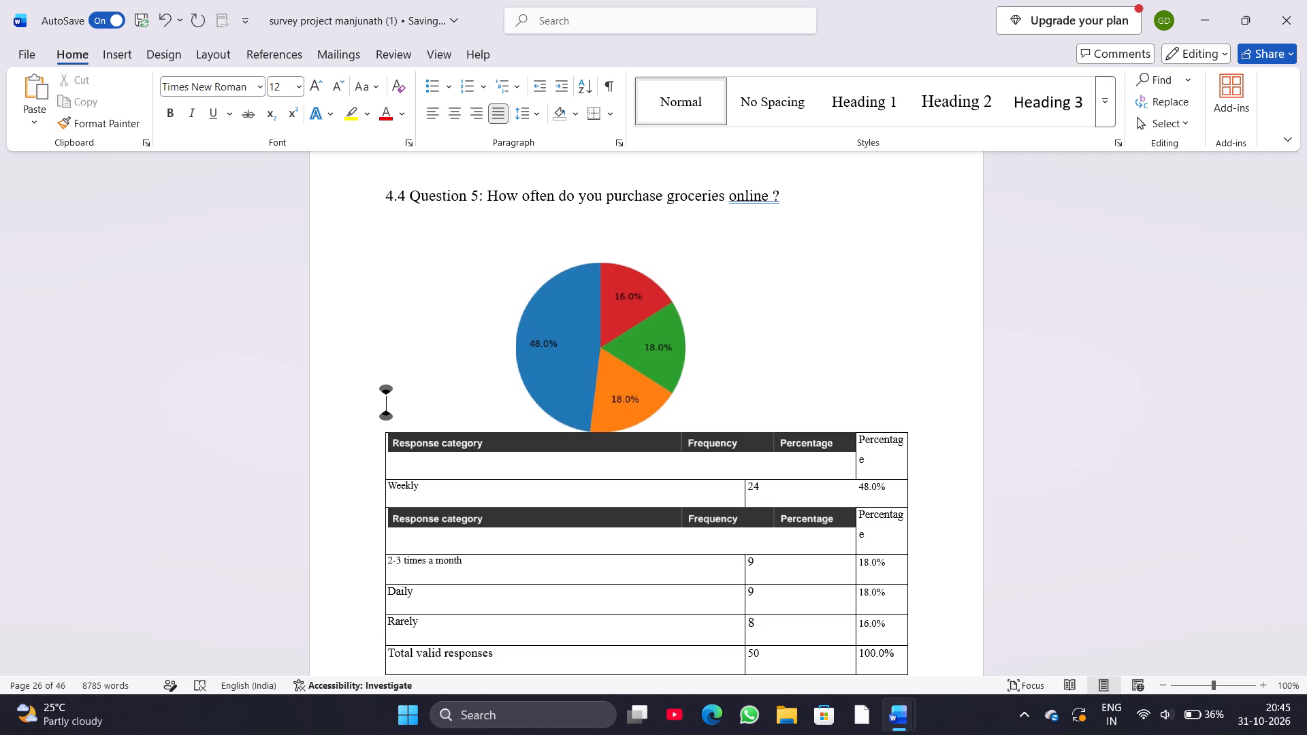
key("Return")
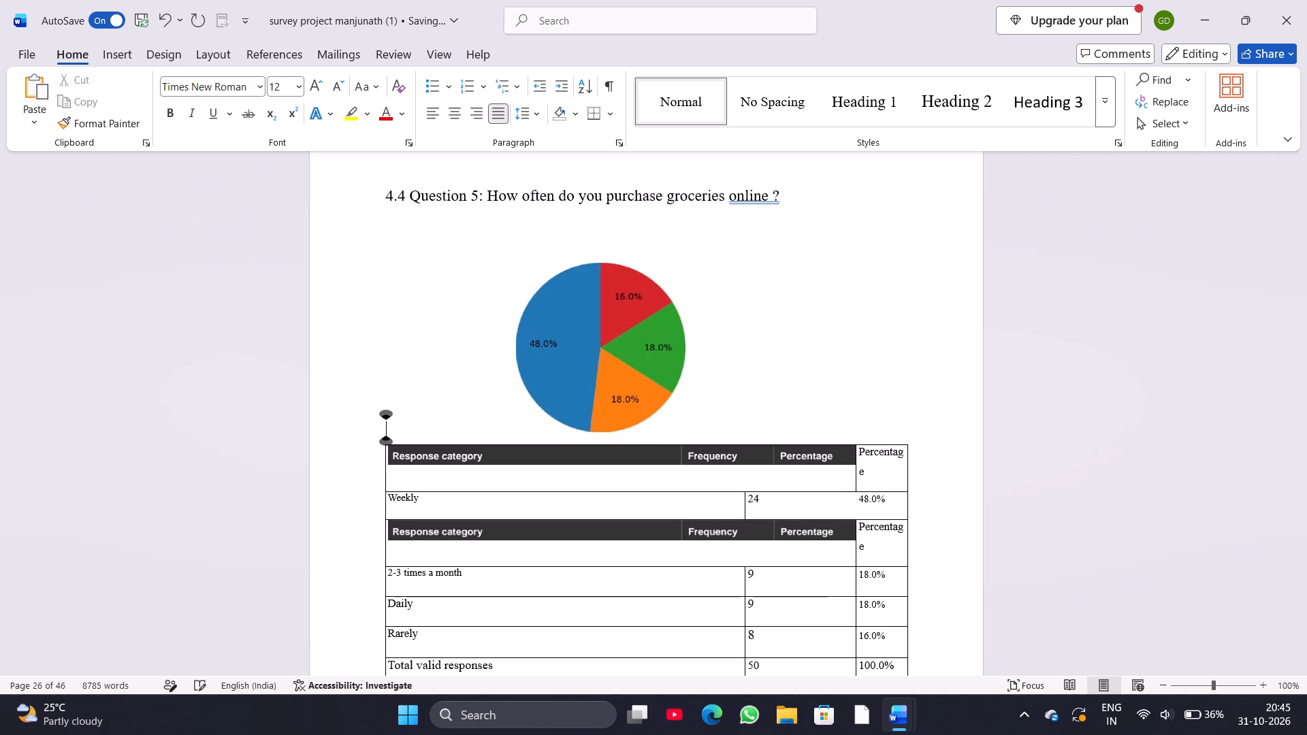
Delete Chapter 4 from its "CHAPTER 4" heading up to the "4.17 Question 18" heading, including all charts and tables between.
scroll(416, 245, "down", 3)
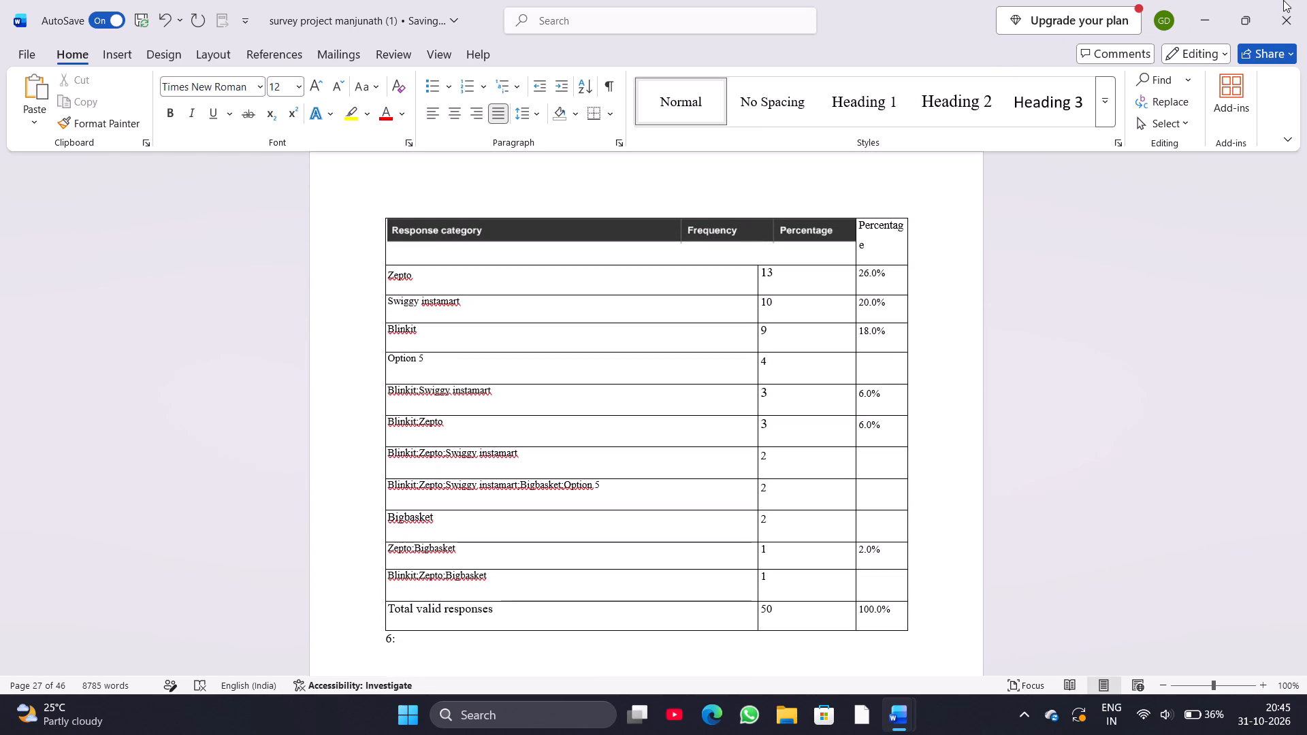
scroll(724, 327, "up", 16)
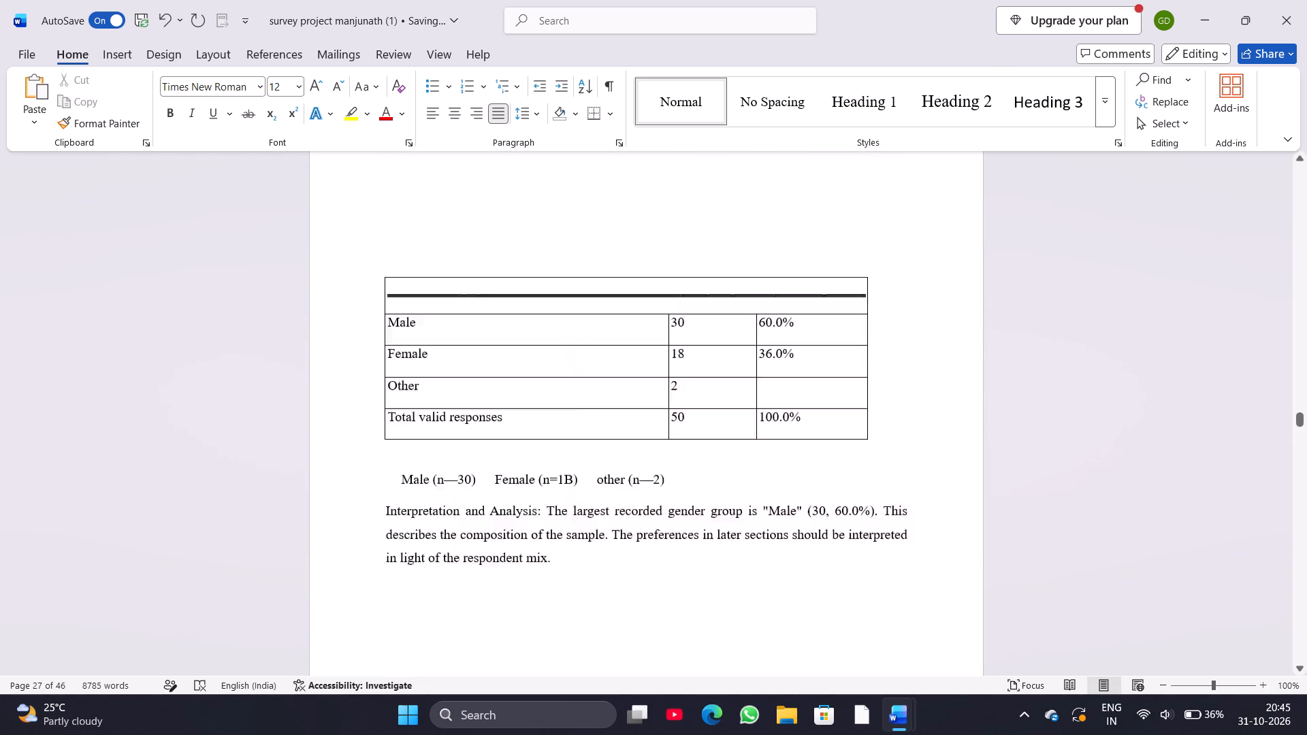
scroll(724, 327, "up", 8)
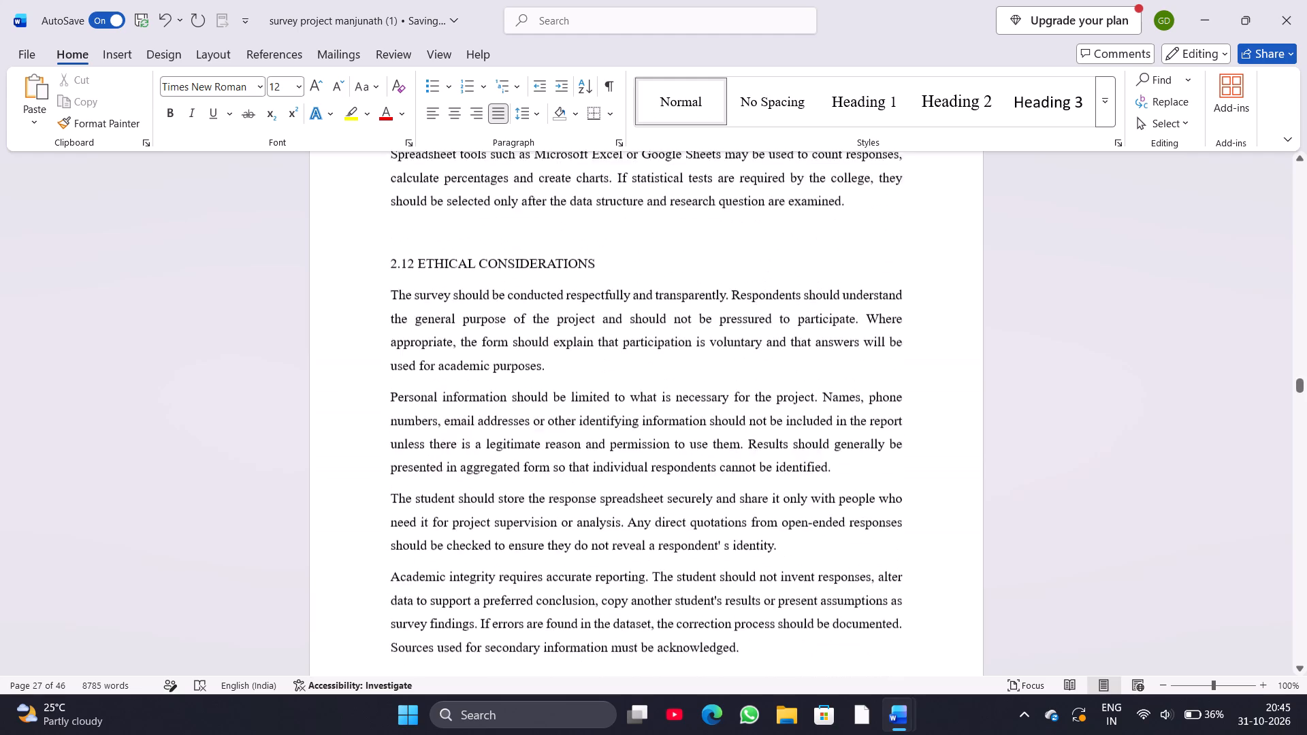
scroll(724, 327, "up", 6)
scroll(724, 327, "down", 9)
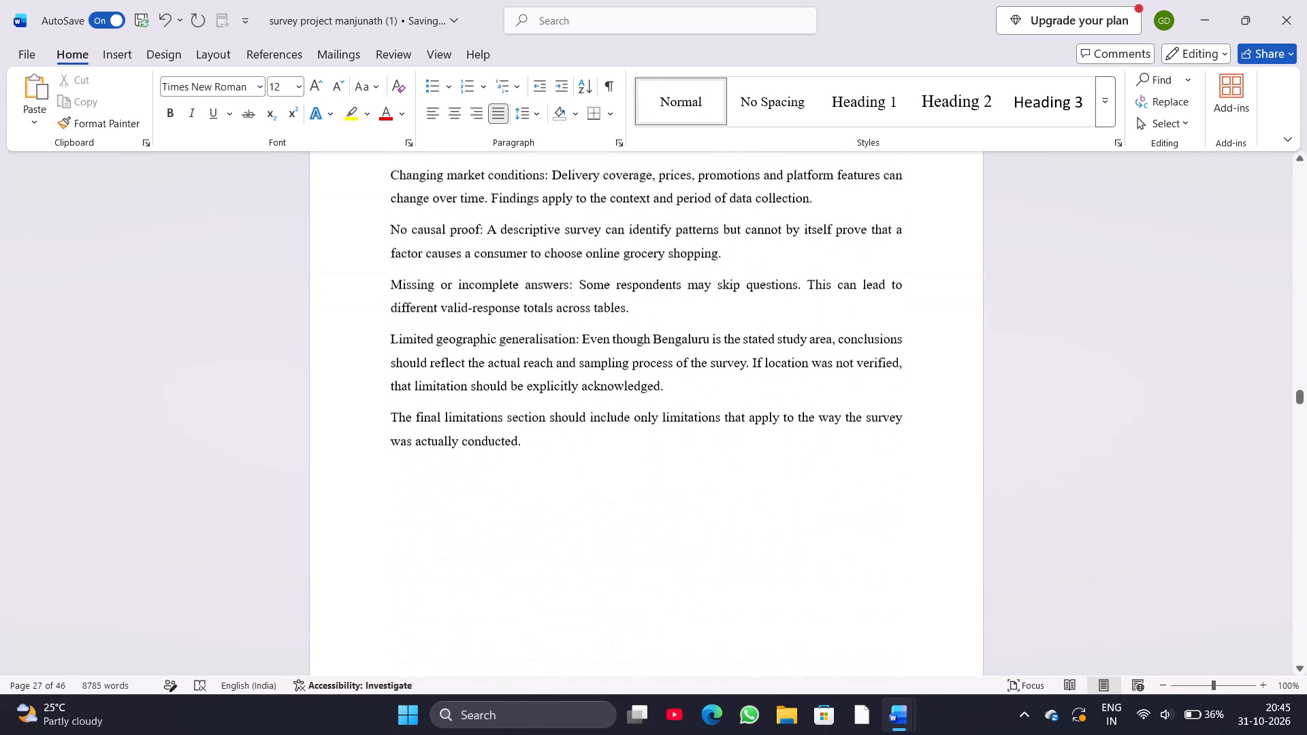
scroll(724, 327, "down", 7)
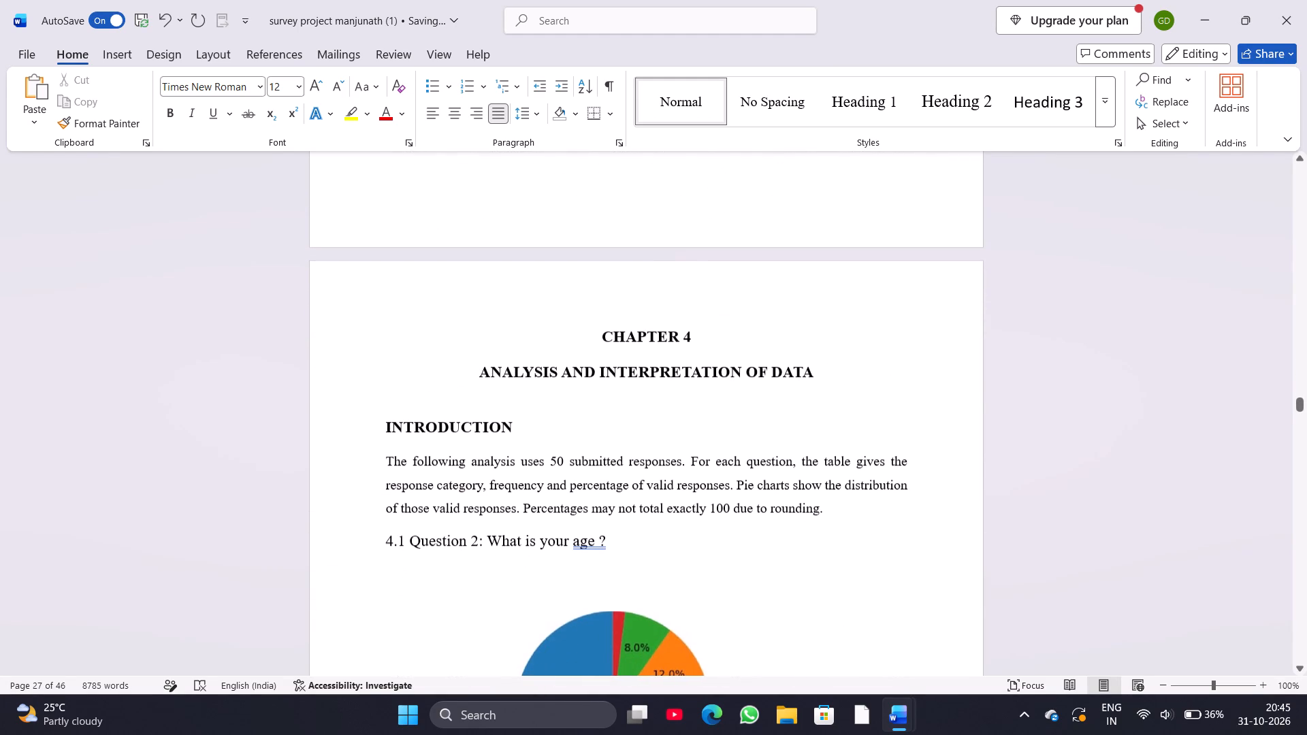
left_click_drag(594, 326, 818, 693)
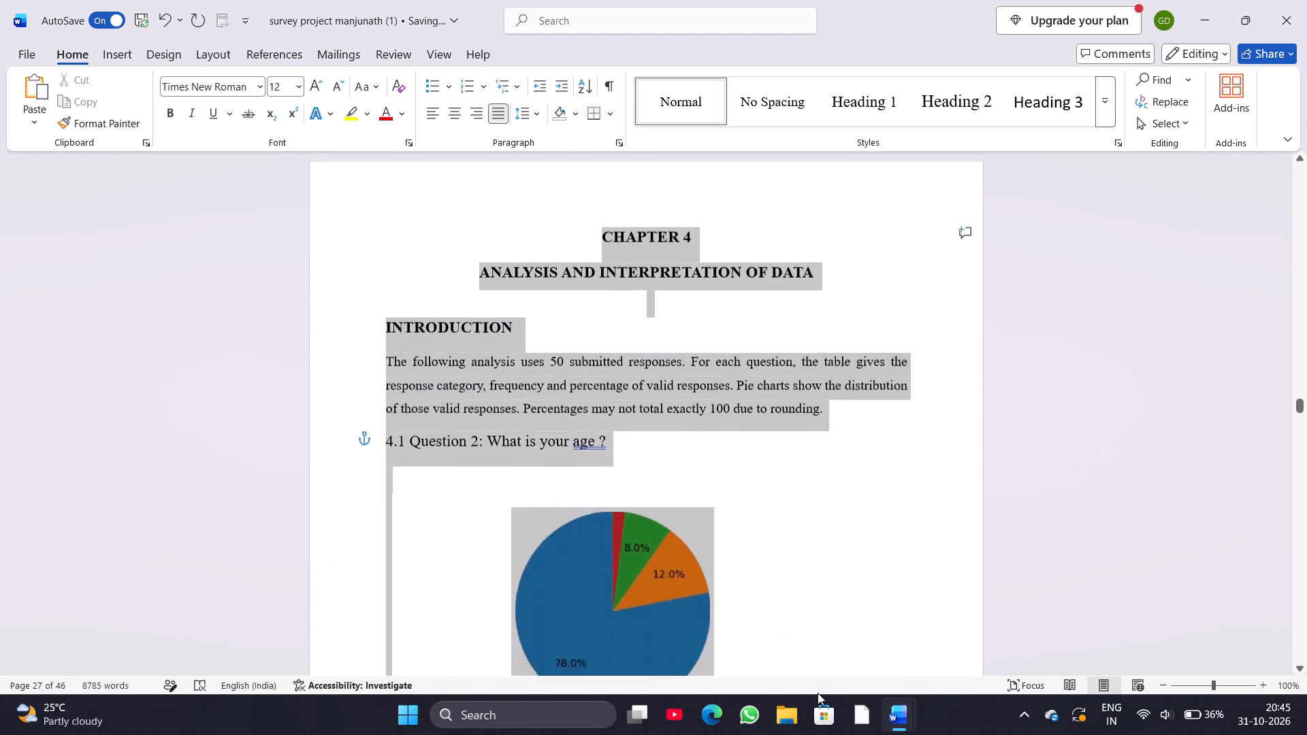
left_click_drag(818, 693, 820, 696)
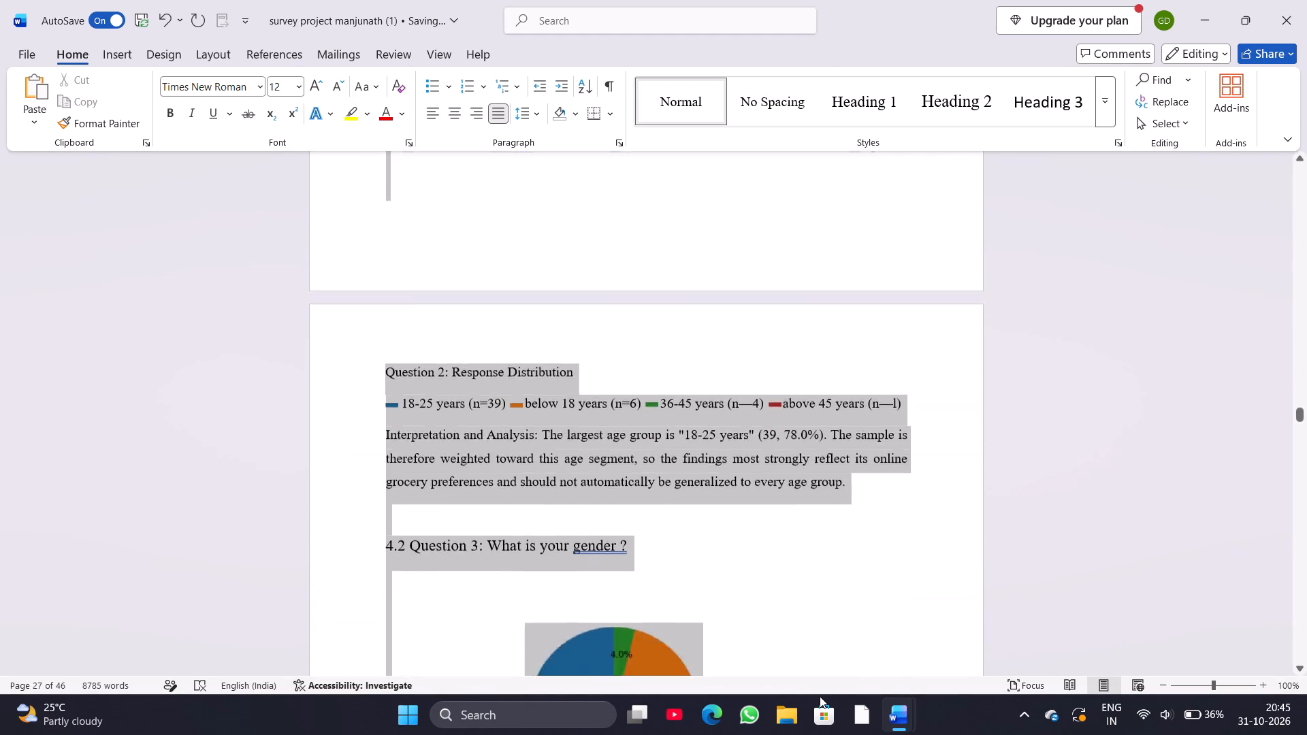
left_click_drag(820, 696, 826, 698)
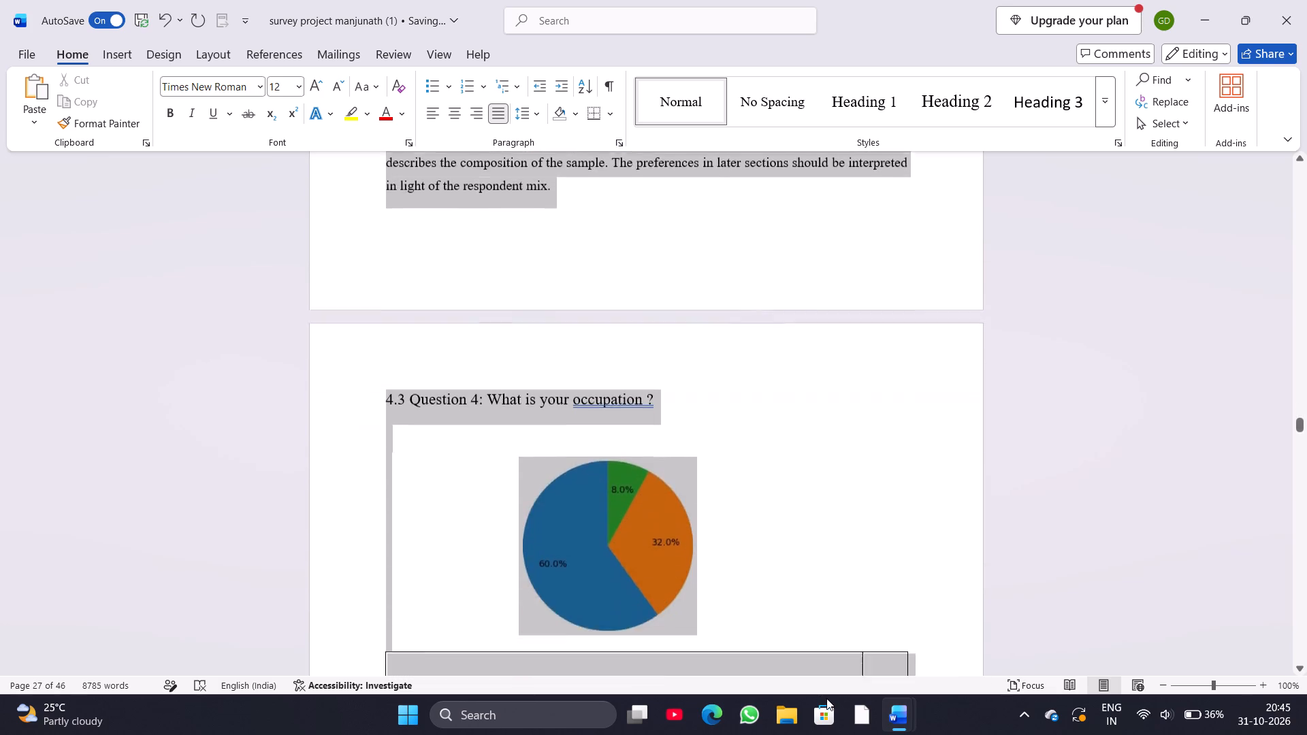
left_click_drag(826, 698, 827, 701)
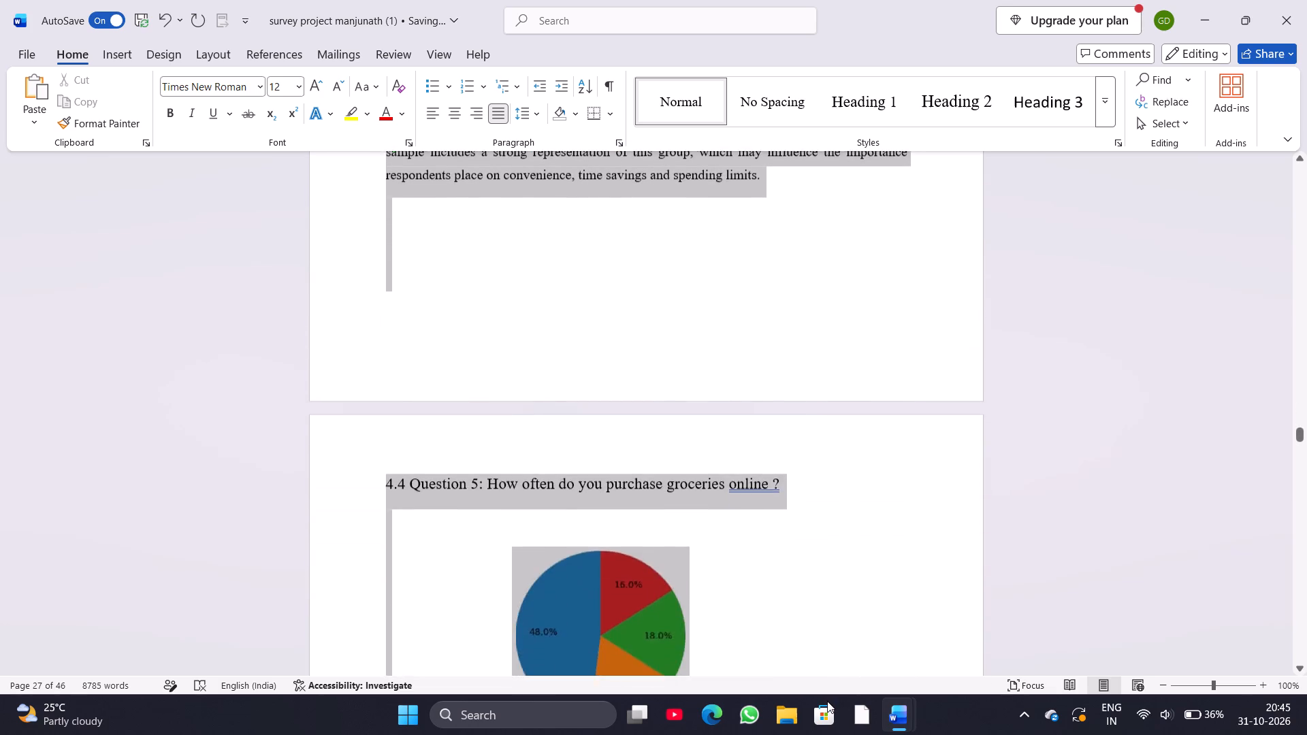
left_click_drag(827, 701, 884, 734)
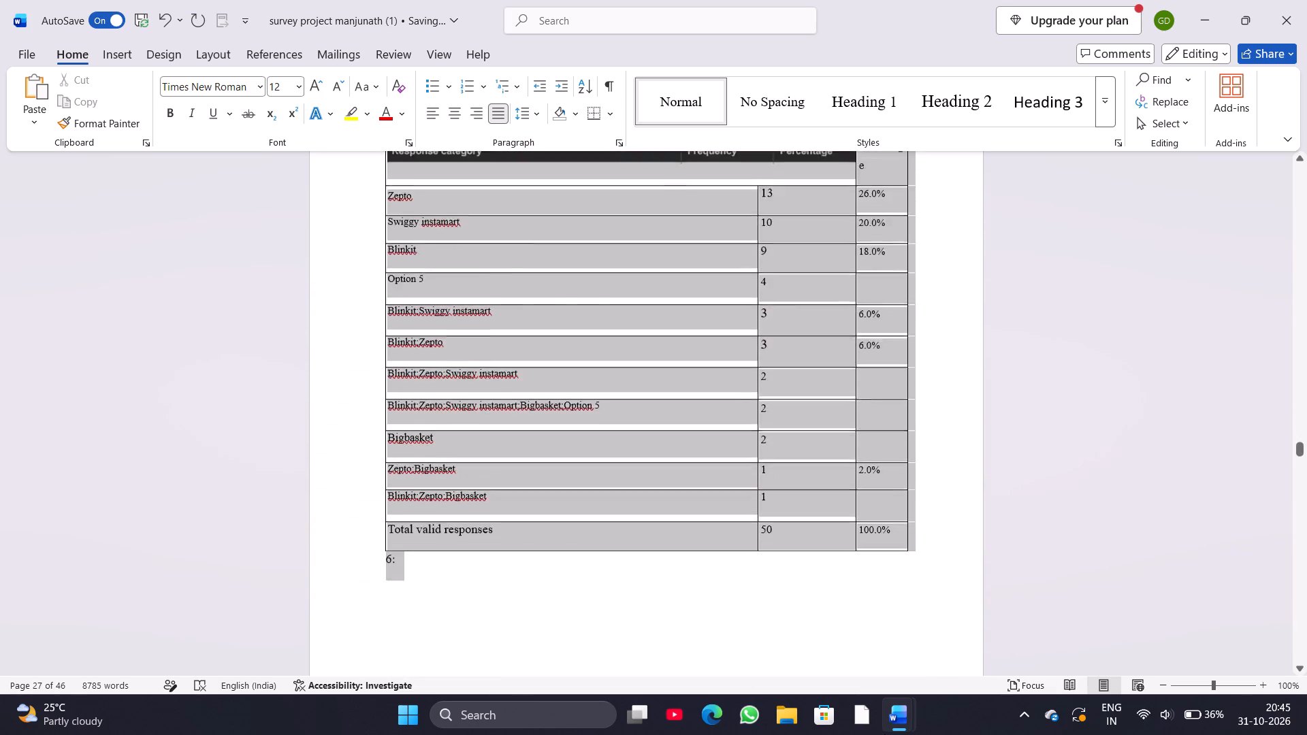
left_click_drag(884, 734, 888, 734)
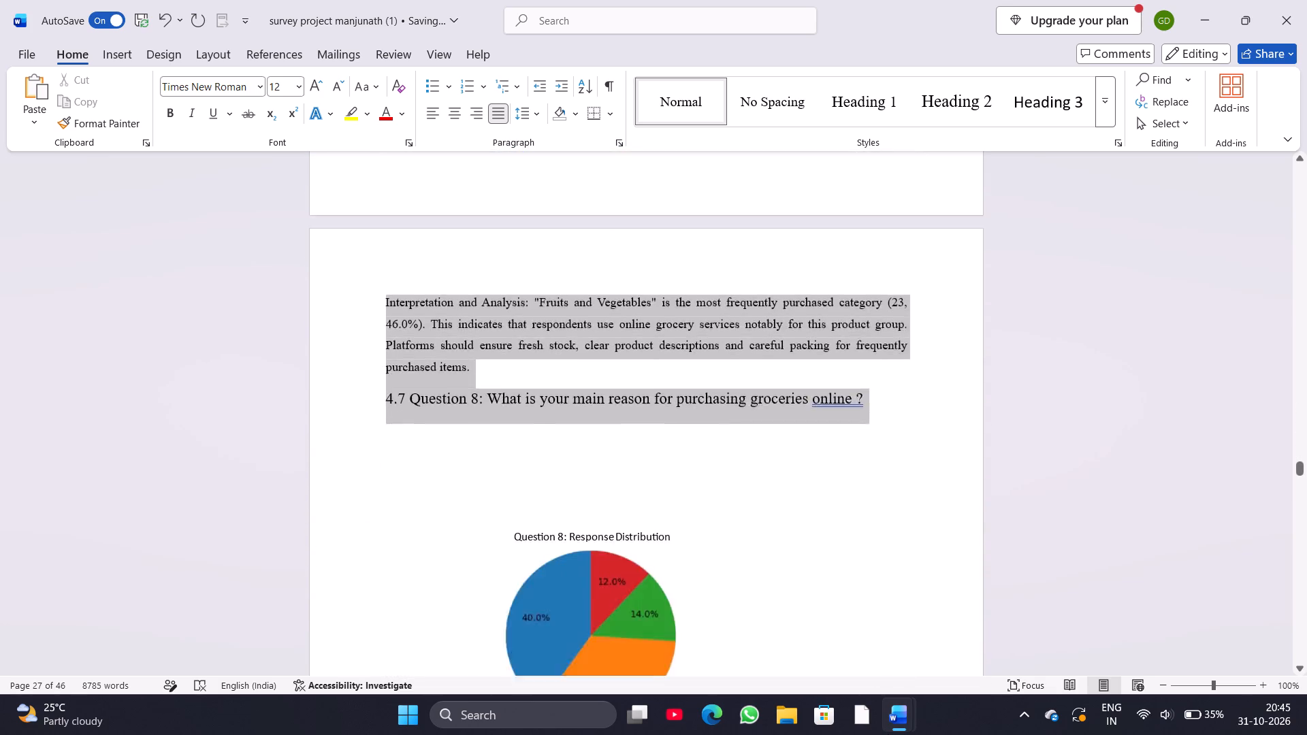
left_click_drag(888, 734, 889, 734)
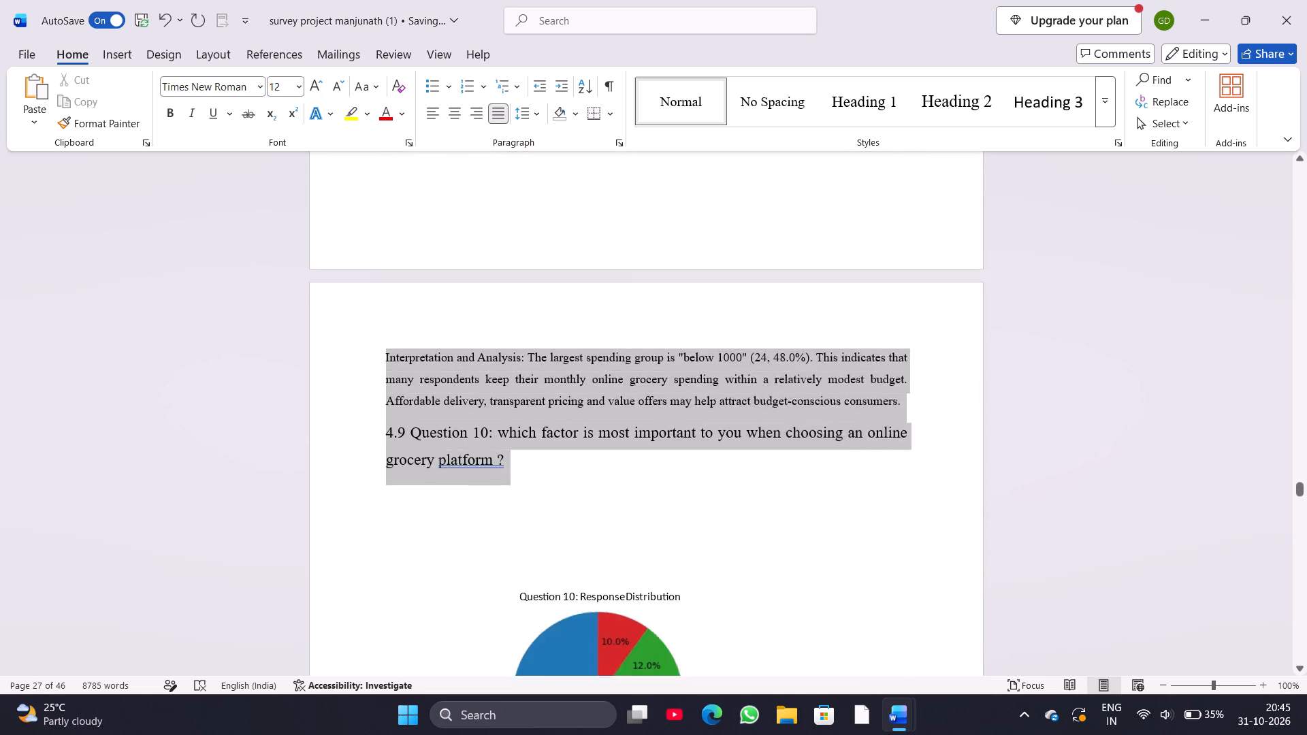
left_click_drag(889, 734, 890, 734)
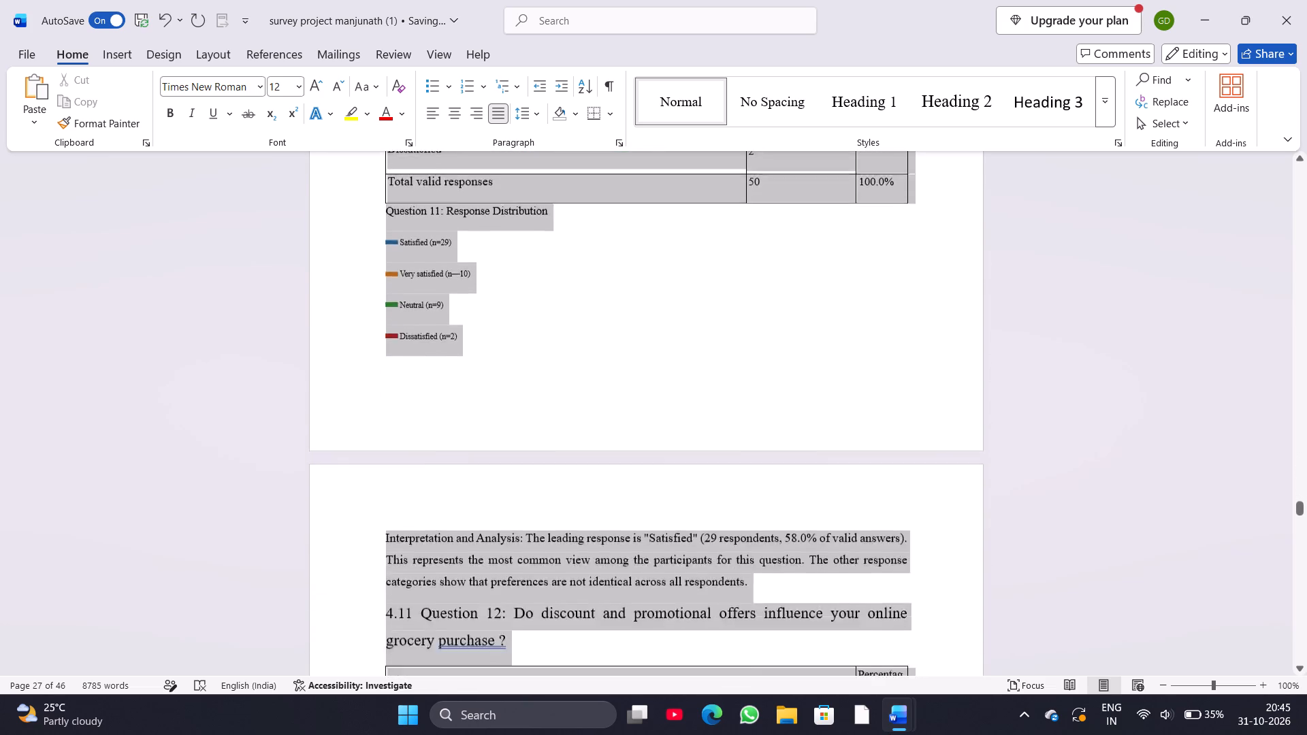
left_click_drag(890, 734, 894, 734)
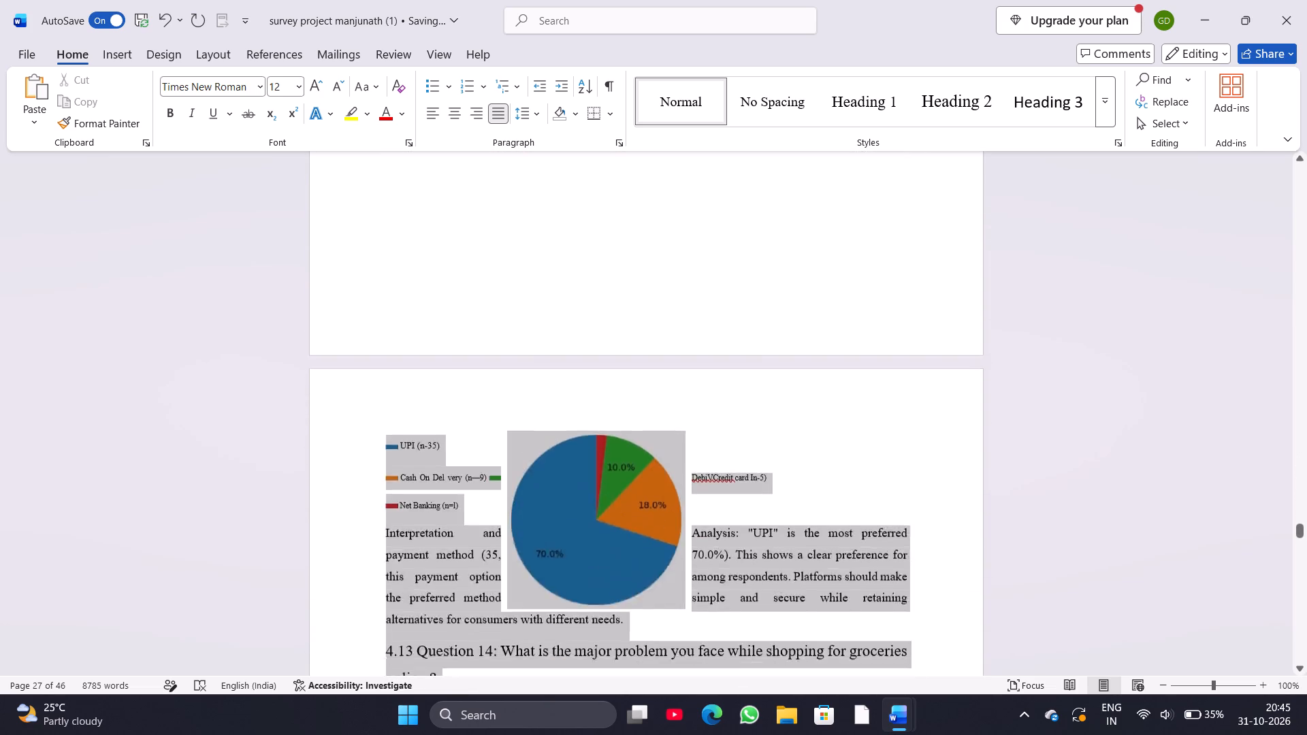
left_click_drag(894, 734, 894, 734)
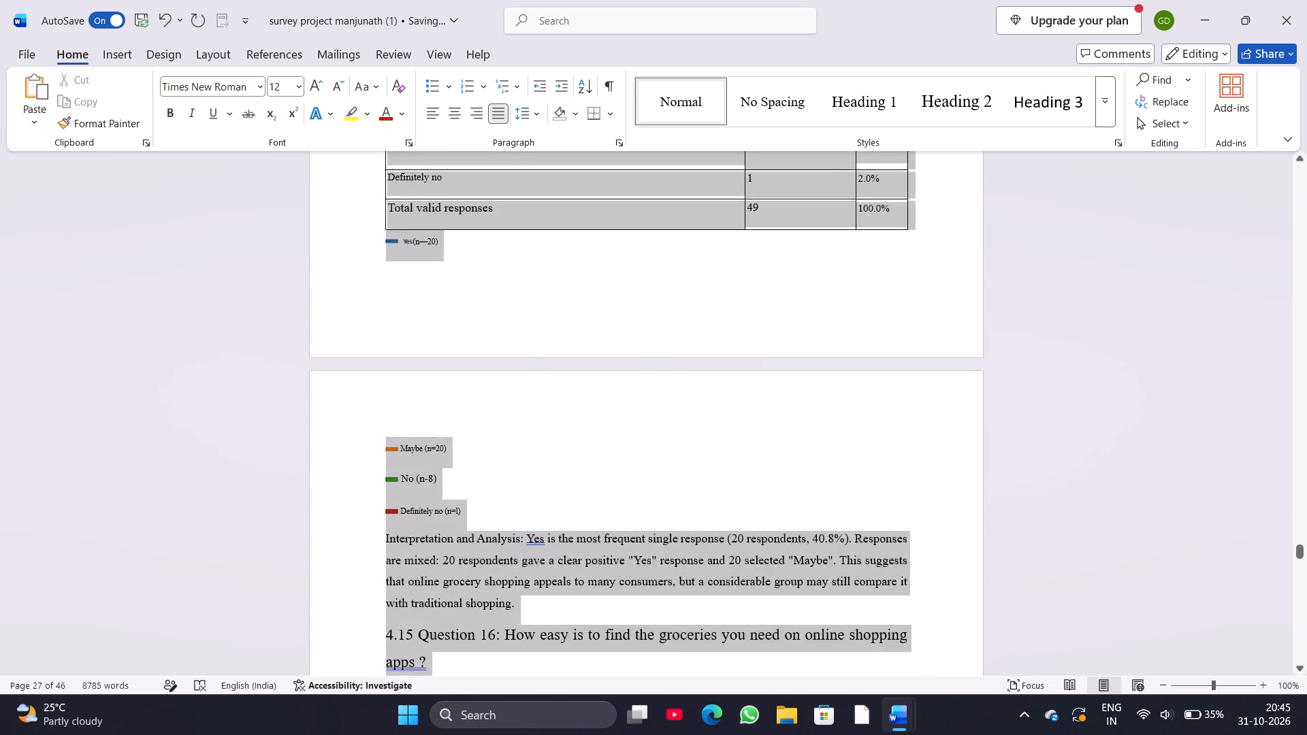
left_click_drag(894, 734, 890, 732)
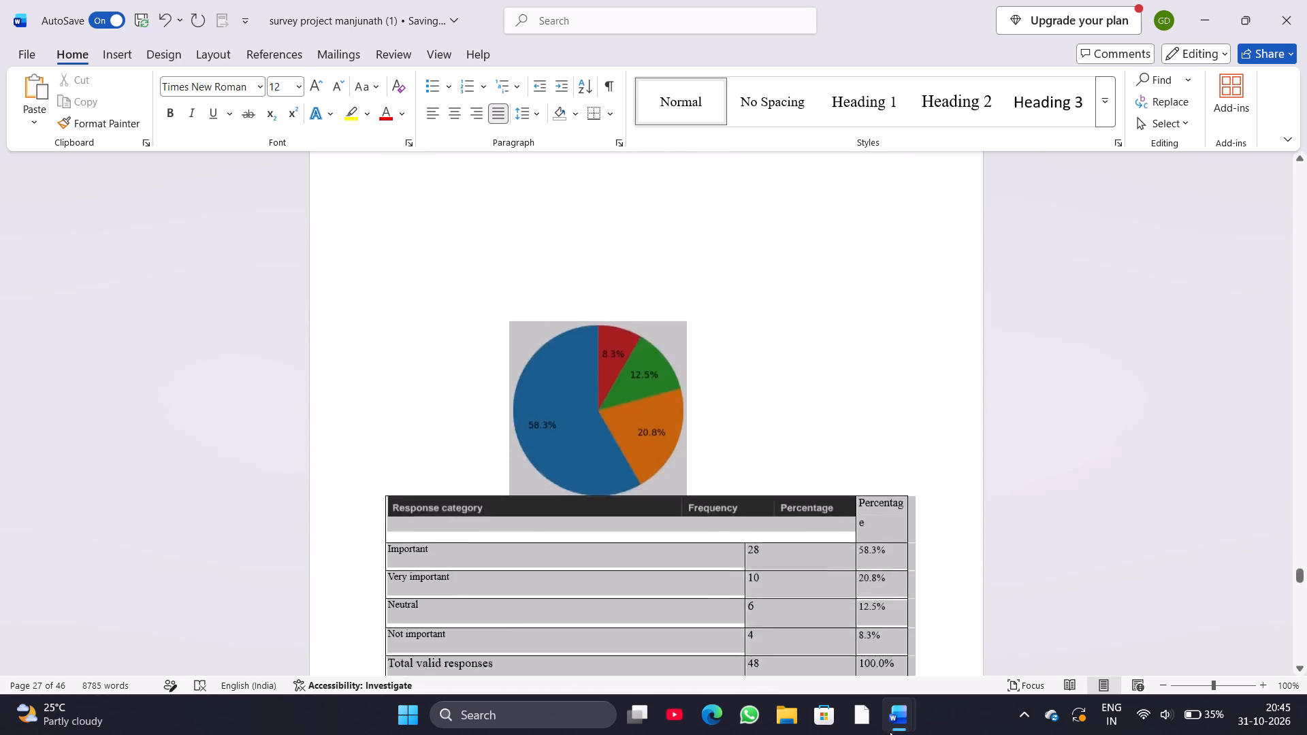
left_click_drag(890, 732, 852, 563)
key("Delete")
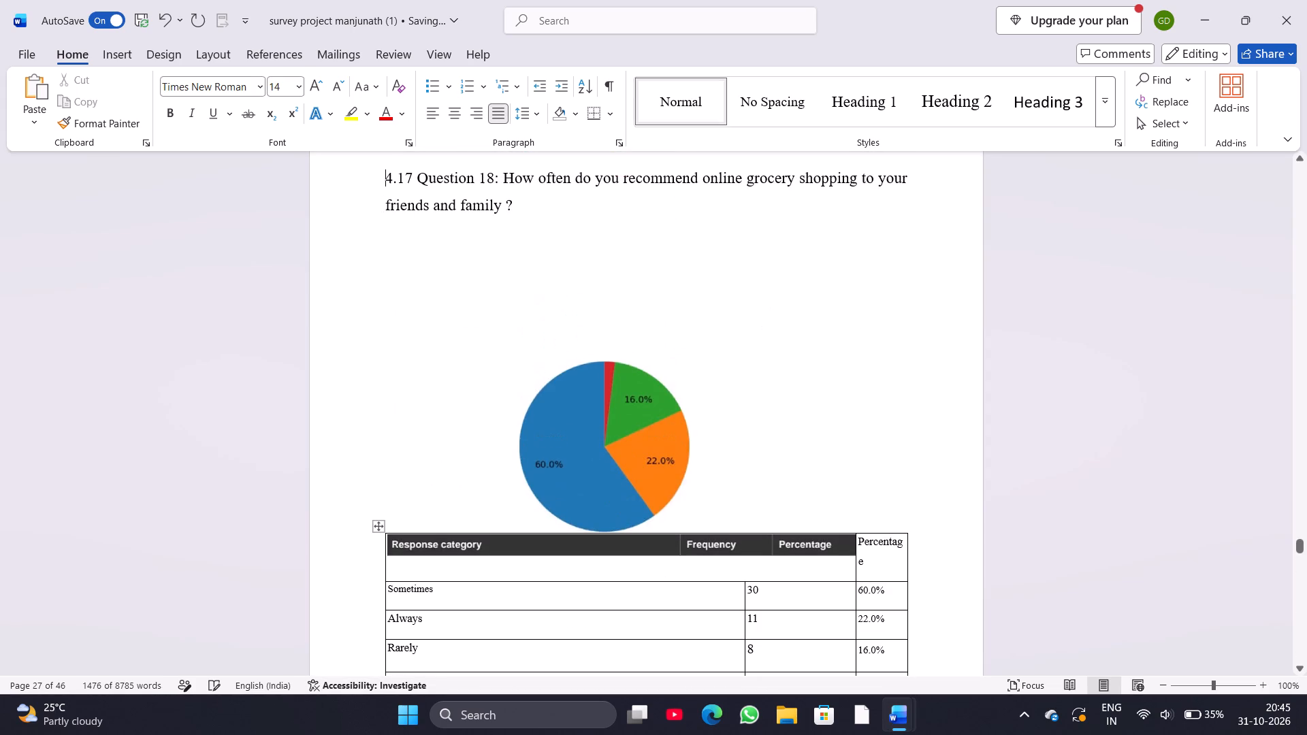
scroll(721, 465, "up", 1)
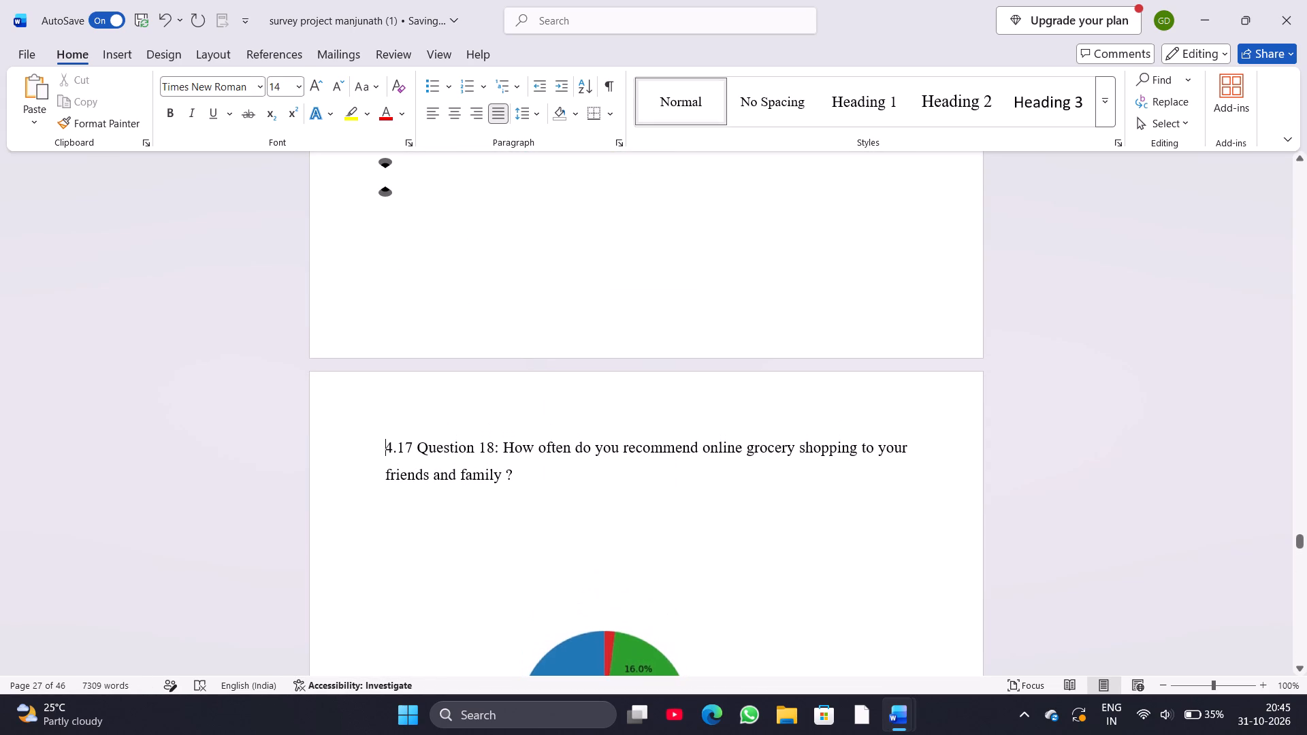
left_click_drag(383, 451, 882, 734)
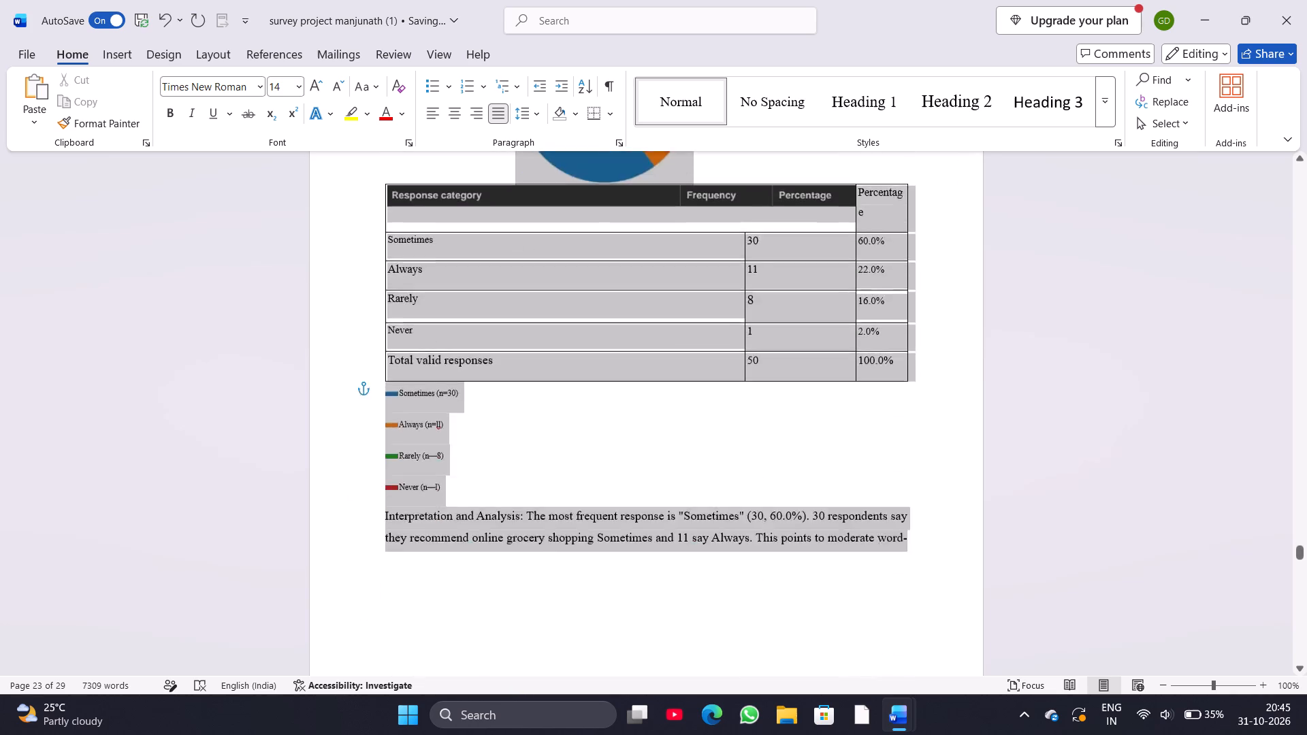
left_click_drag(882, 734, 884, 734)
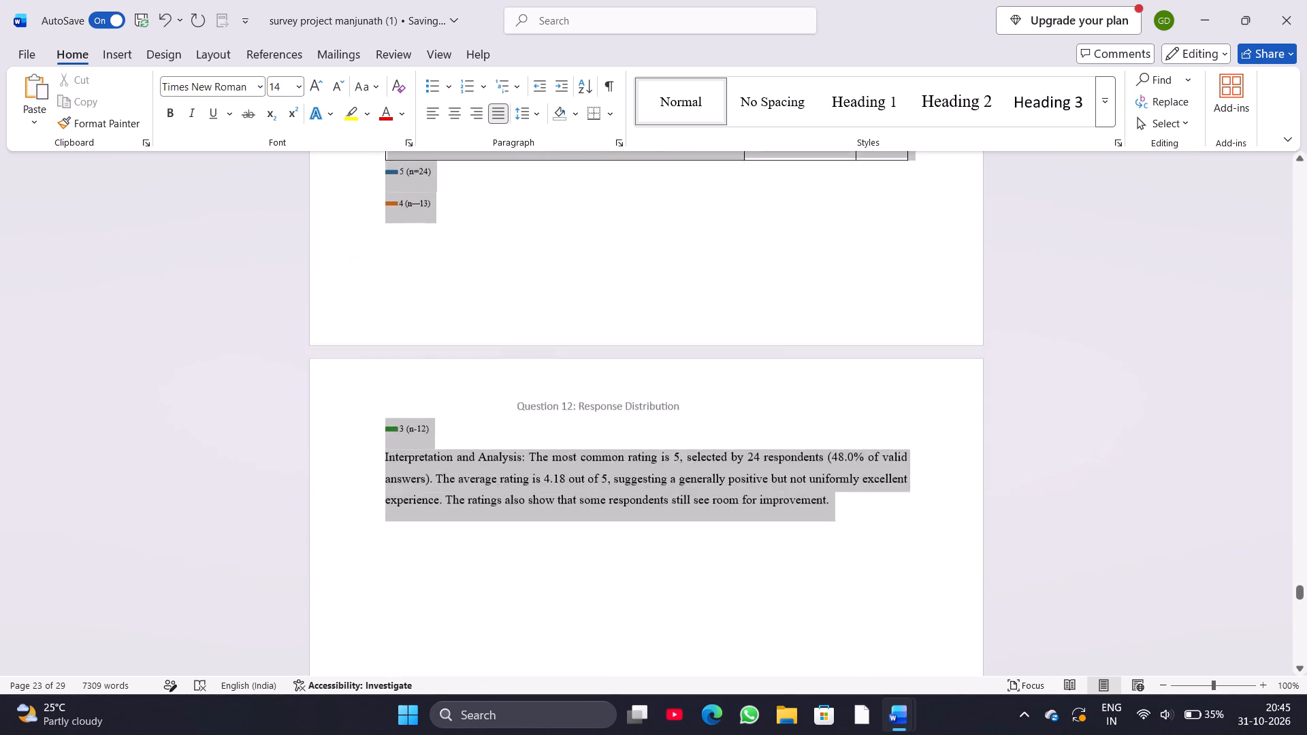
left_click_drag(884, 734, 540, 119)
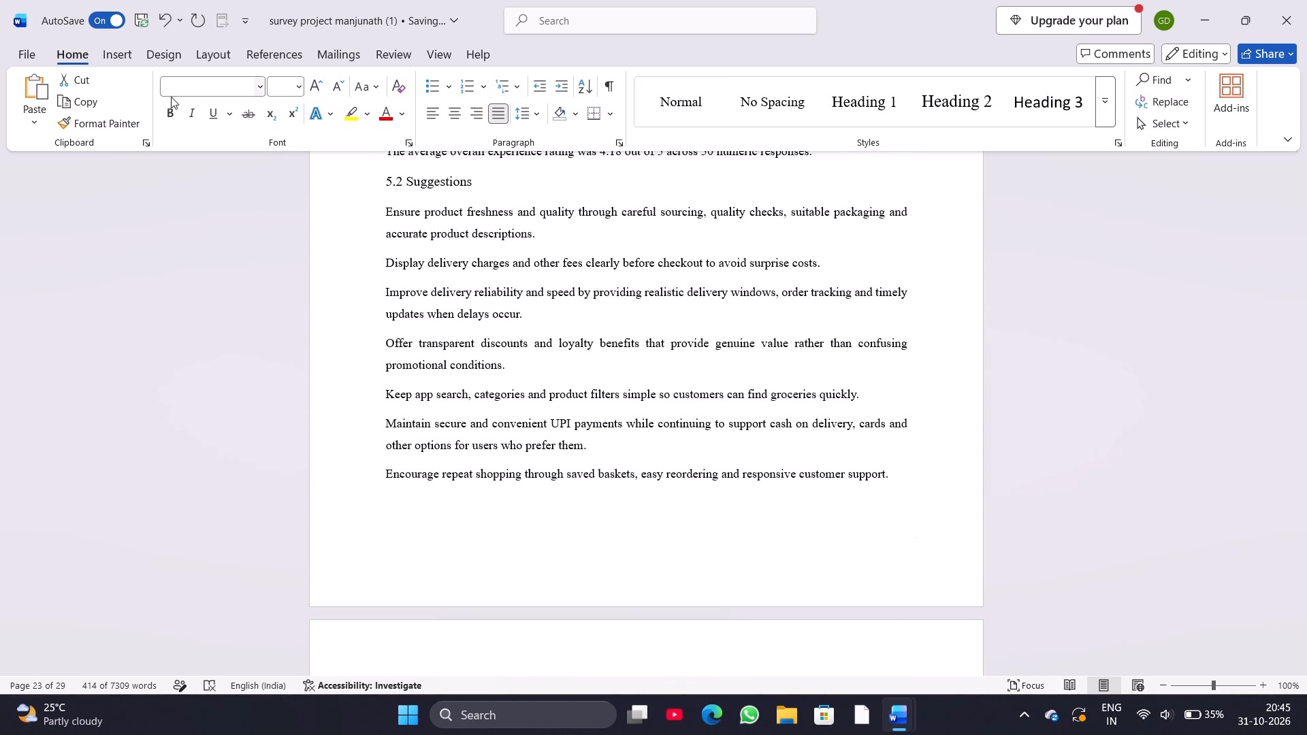
Delete everything after "Offer transparent discounts and" in 5.2 Suggestions through the end of the document.
left_click_drag(581, 342, 1061, 734)
key("Delete")
Delete the remaining Chapter 5 text, from the "CHAPTER 5: FINDINGS, SUGGESTIONS AND CONCLUSION" heading through the cut-off suggestions.
scroll(1061, 734, "up", 2)
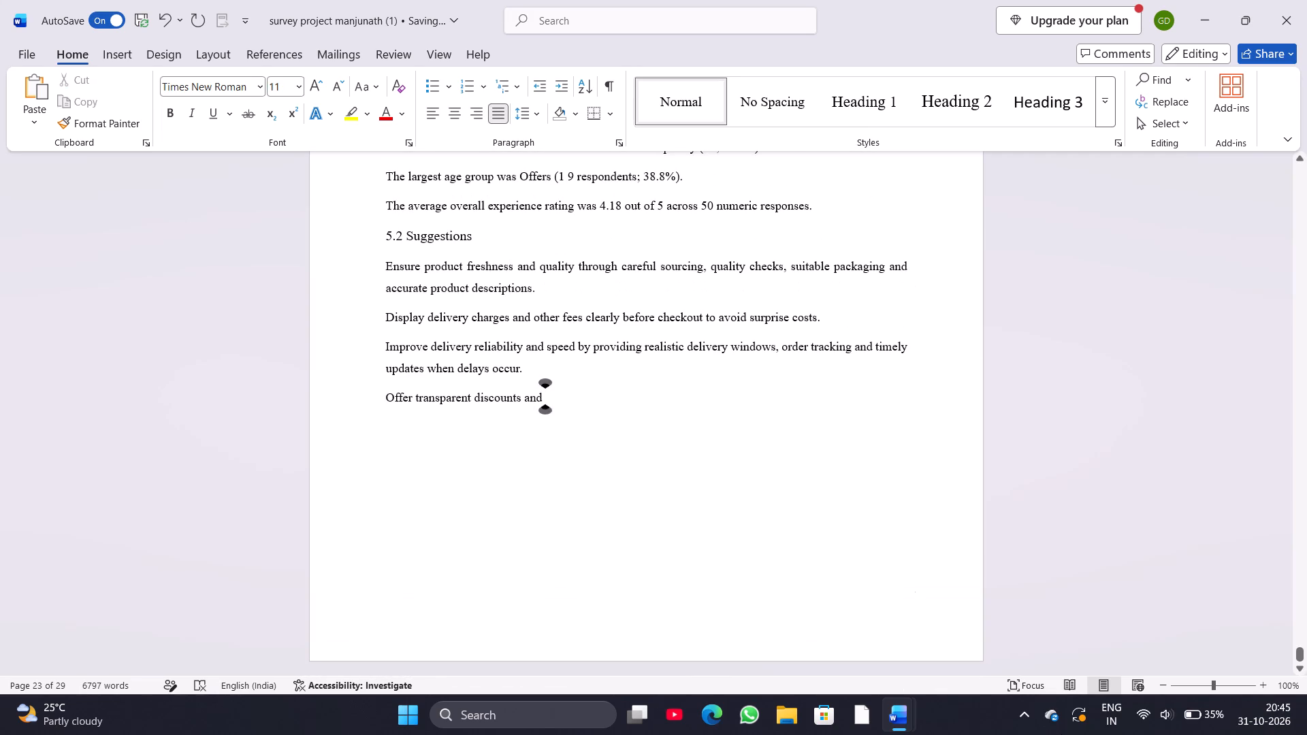
scroll(1061, 734, "up", 6)
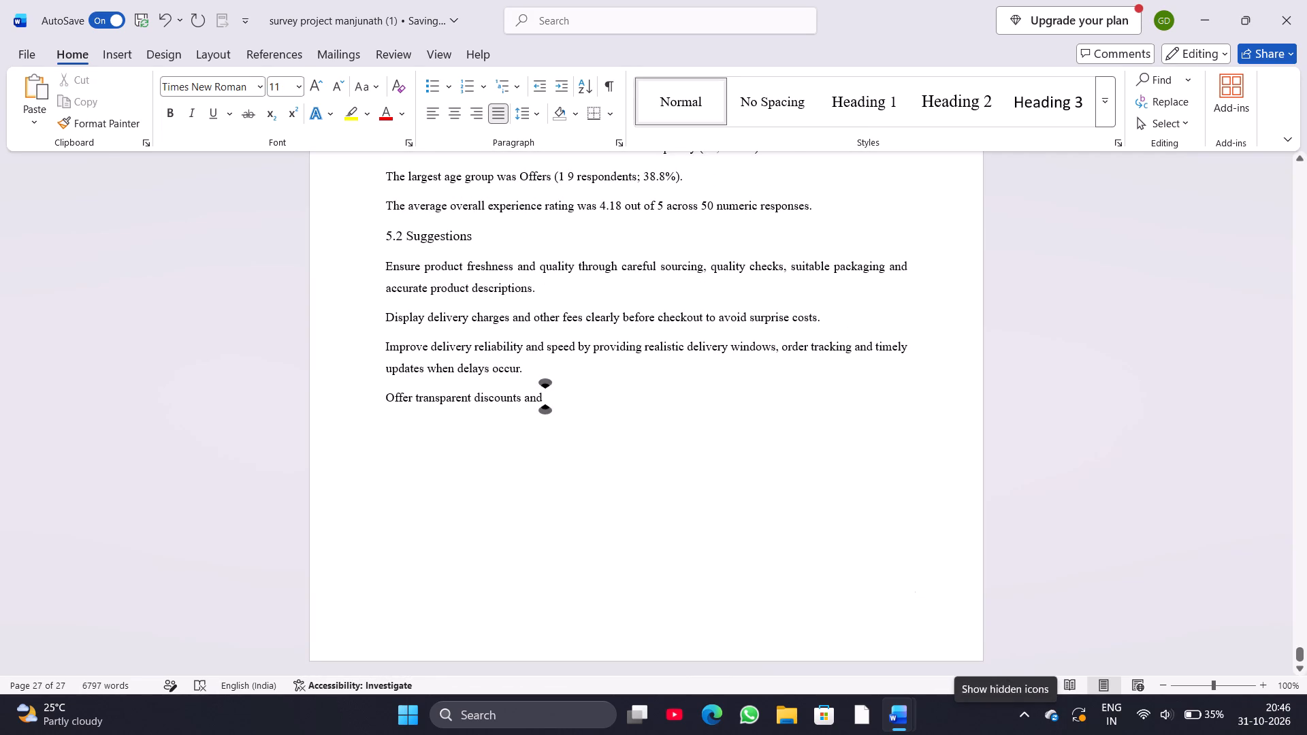
scroll(393, 202, "up", 4)
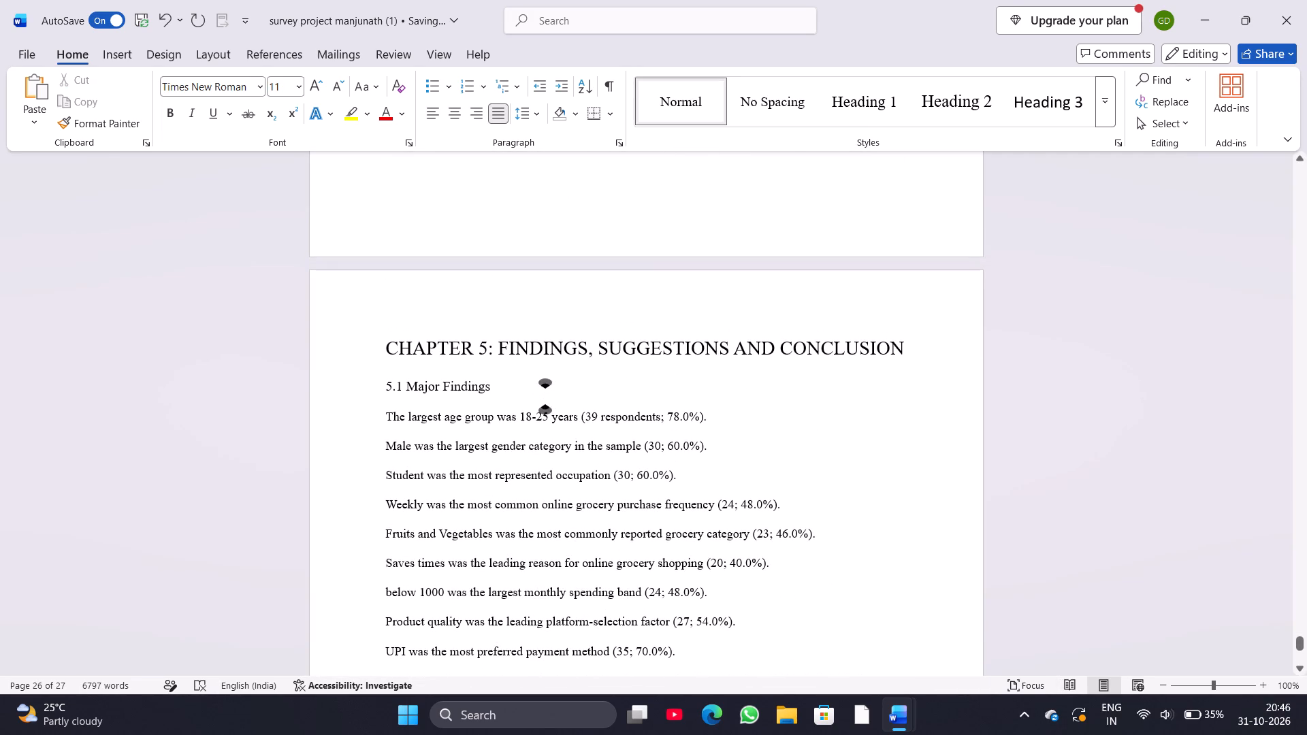
left_click_drag(387, 345, 794, 668)
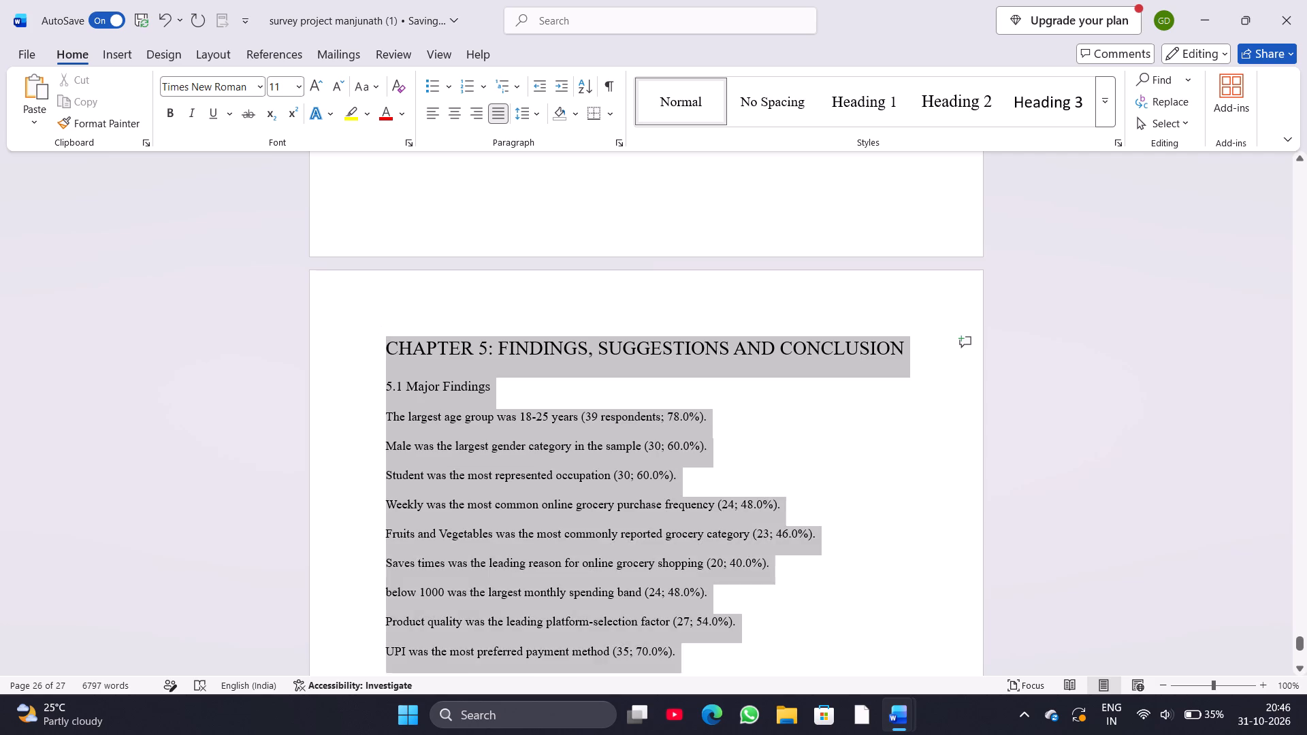
left_click_drag(794, 668, 797, 734)
Examine the pages from the survey limitations text to the "4.17 Question 18" section for content still left to remove.
scroll(797, 734, "up", 4)
scroll(946, 734, "up", 4)
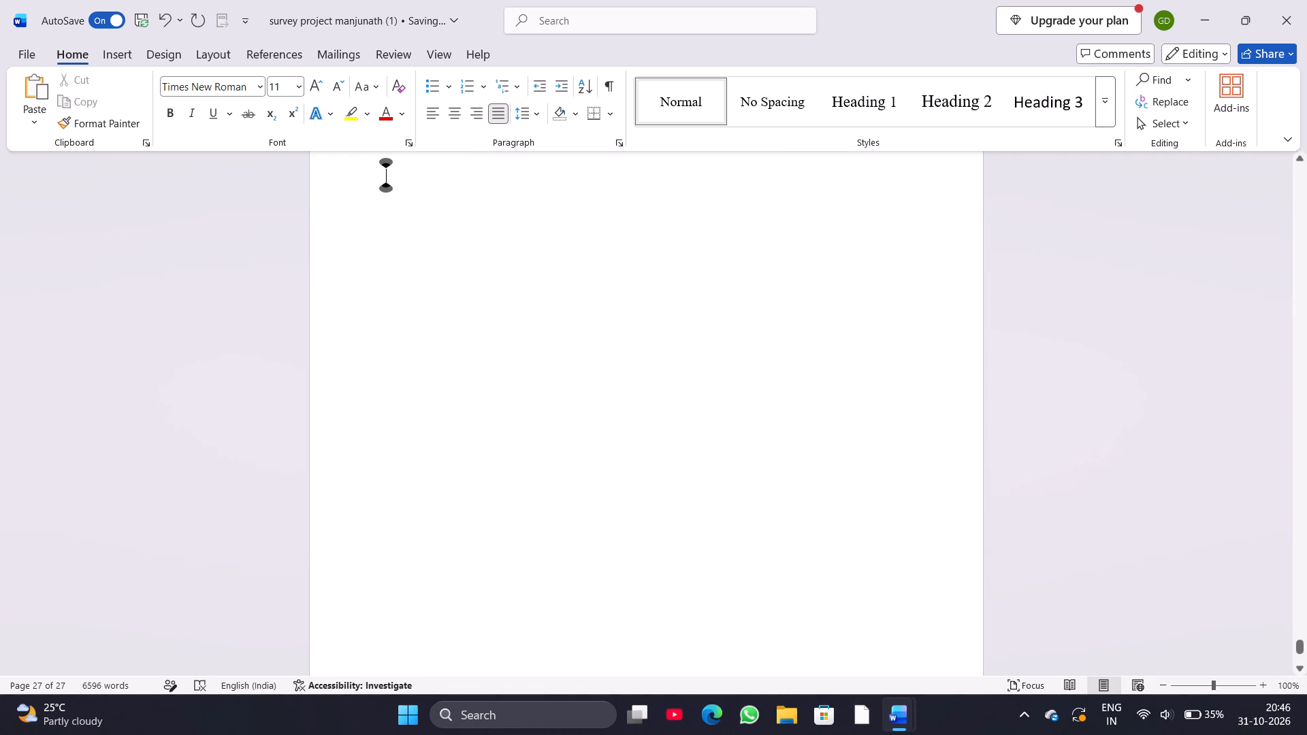
scroll(843, 509, "up", 11)
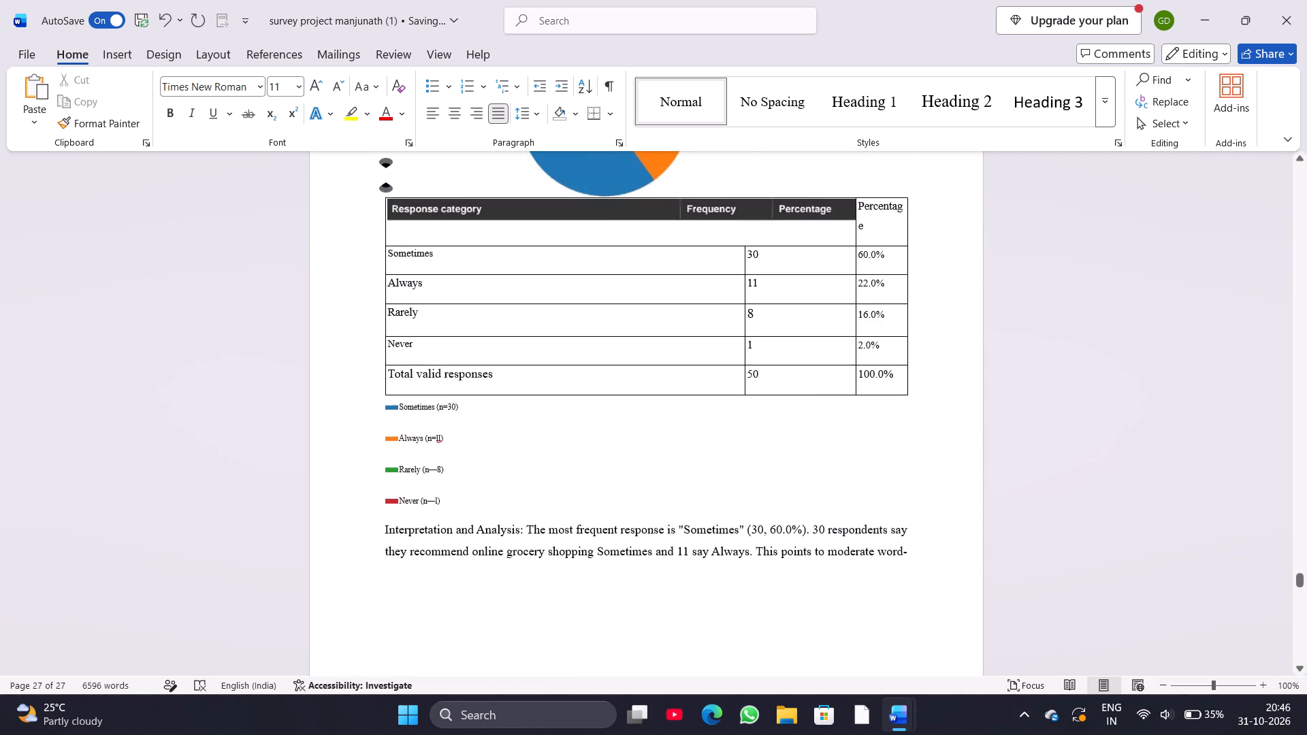
scroll(843, 509, "up", 9)
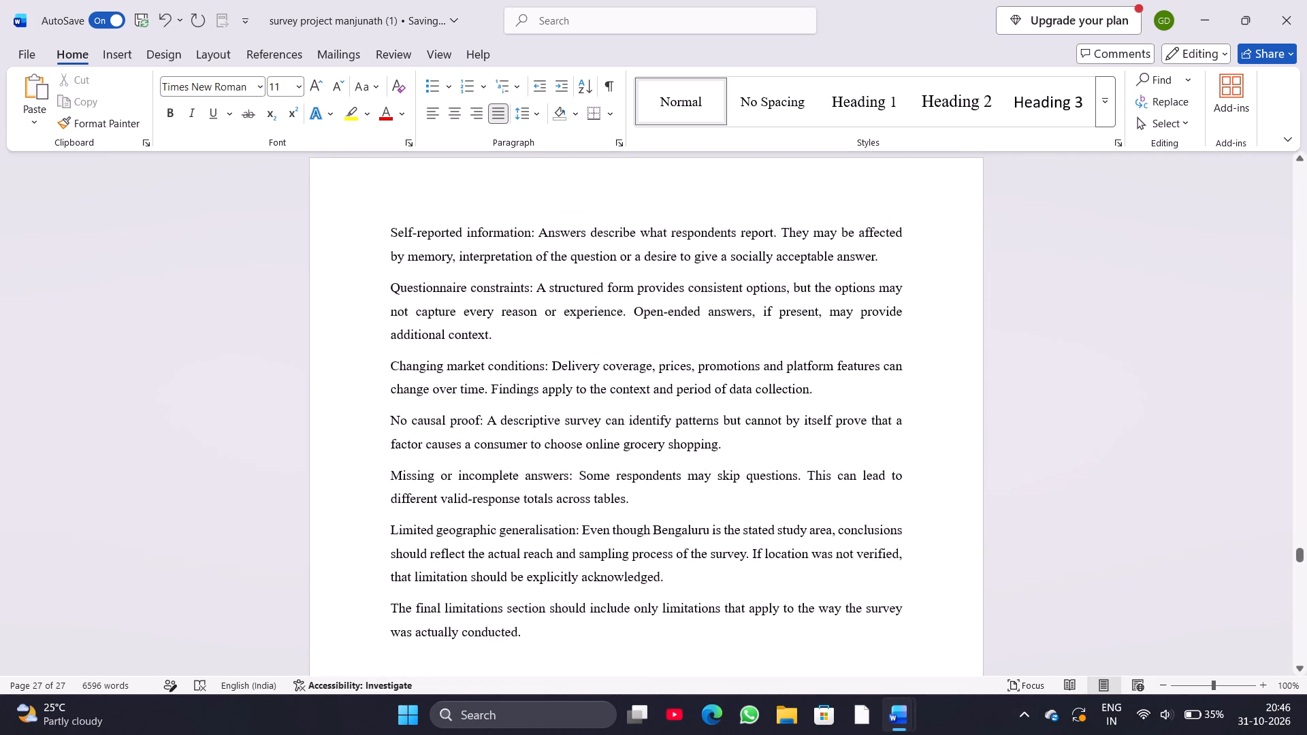
scroll(843, 509, "up", 3)
scroll(843, 509, "down", 2)
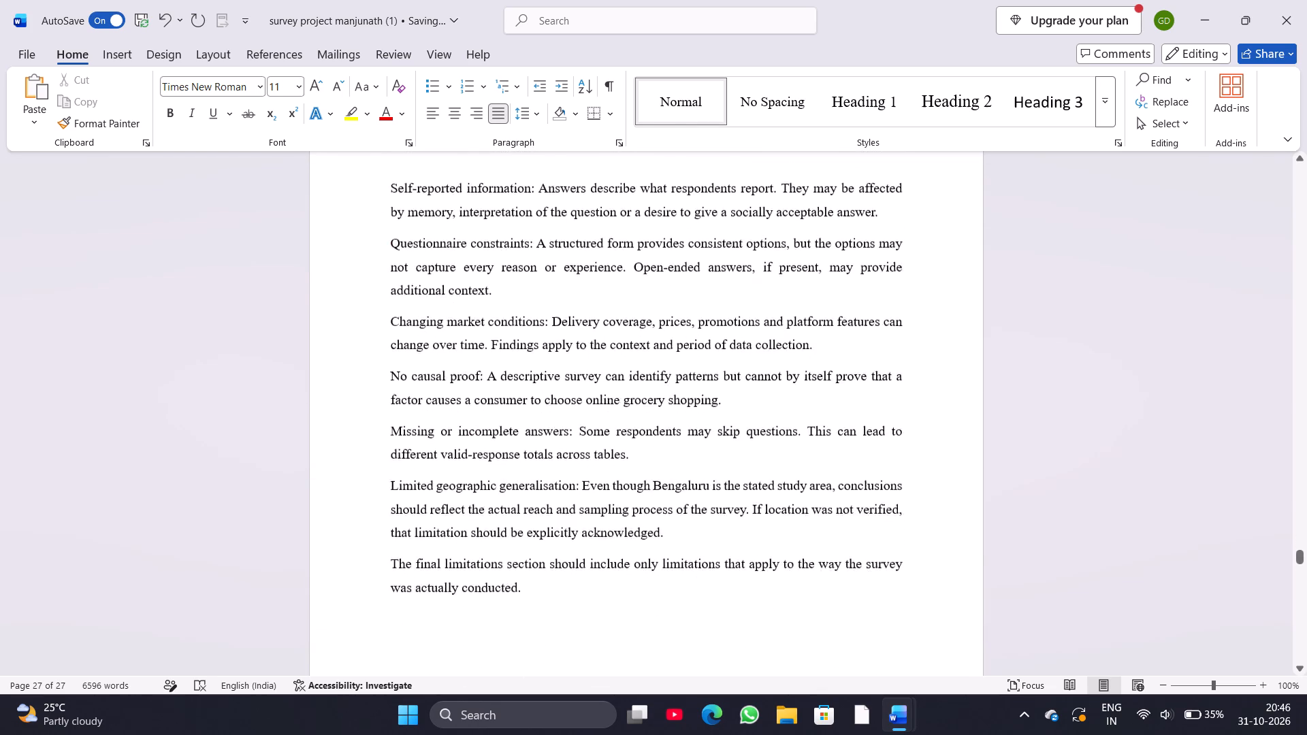
scroll(843, 509, "down", 2)
scroll(843, 509, "up", 1)
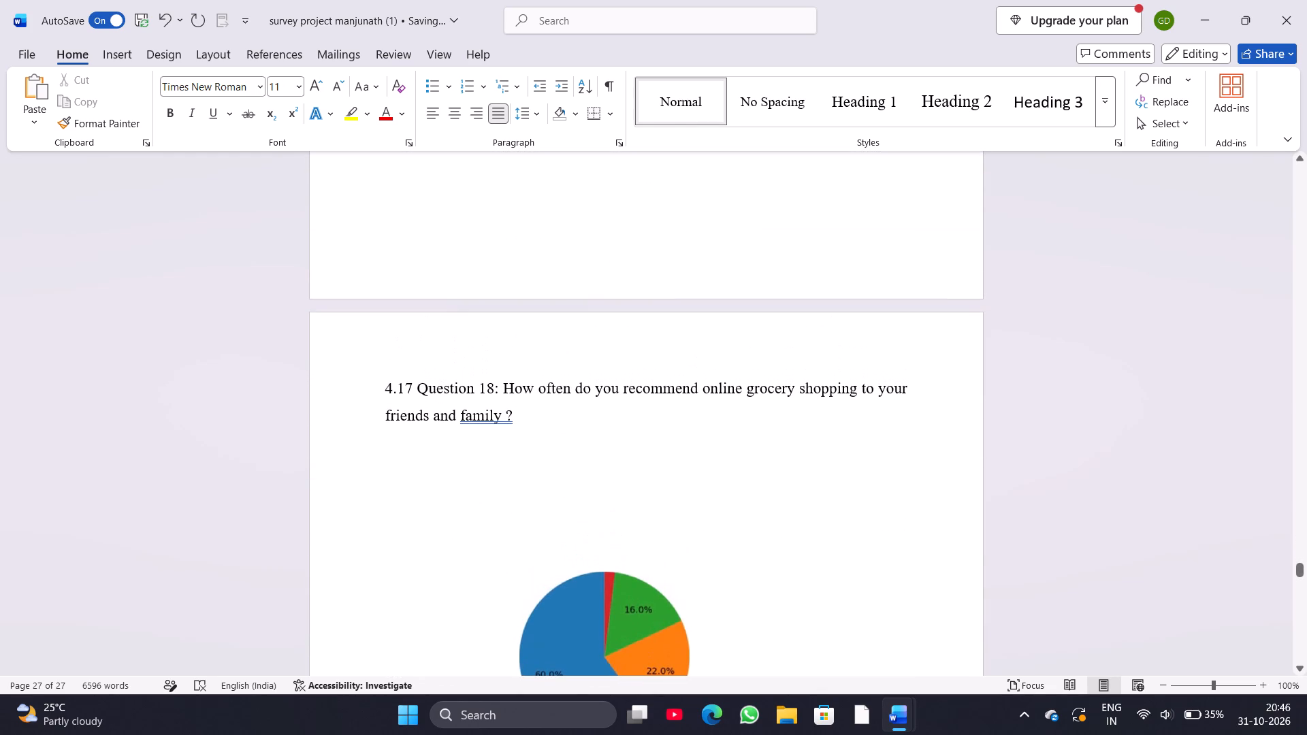
Delete the content from the "4.17 Question 18" heading through the "4.18 Question 19" heading, including the pie chart that follows.
left_click_drag(379, 392, 831, 728)
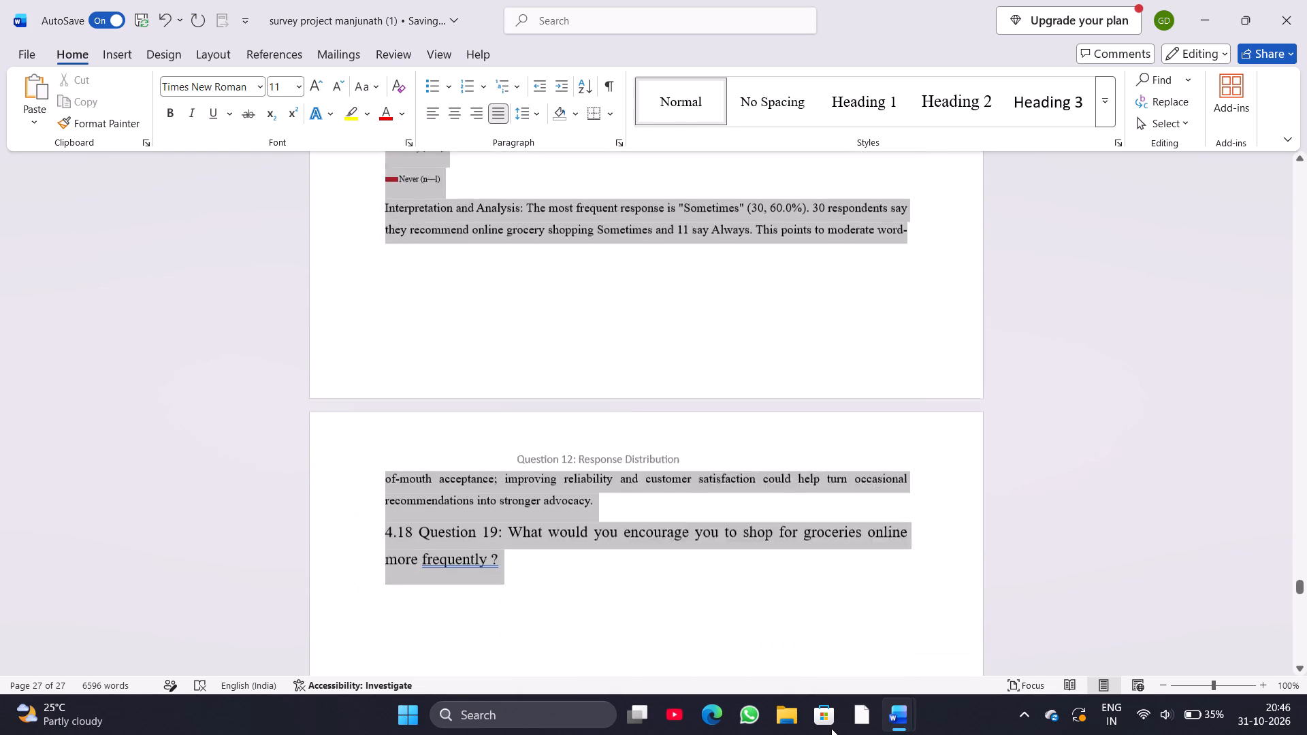
key("Delete")
scroll(773, 734, "up", 2)
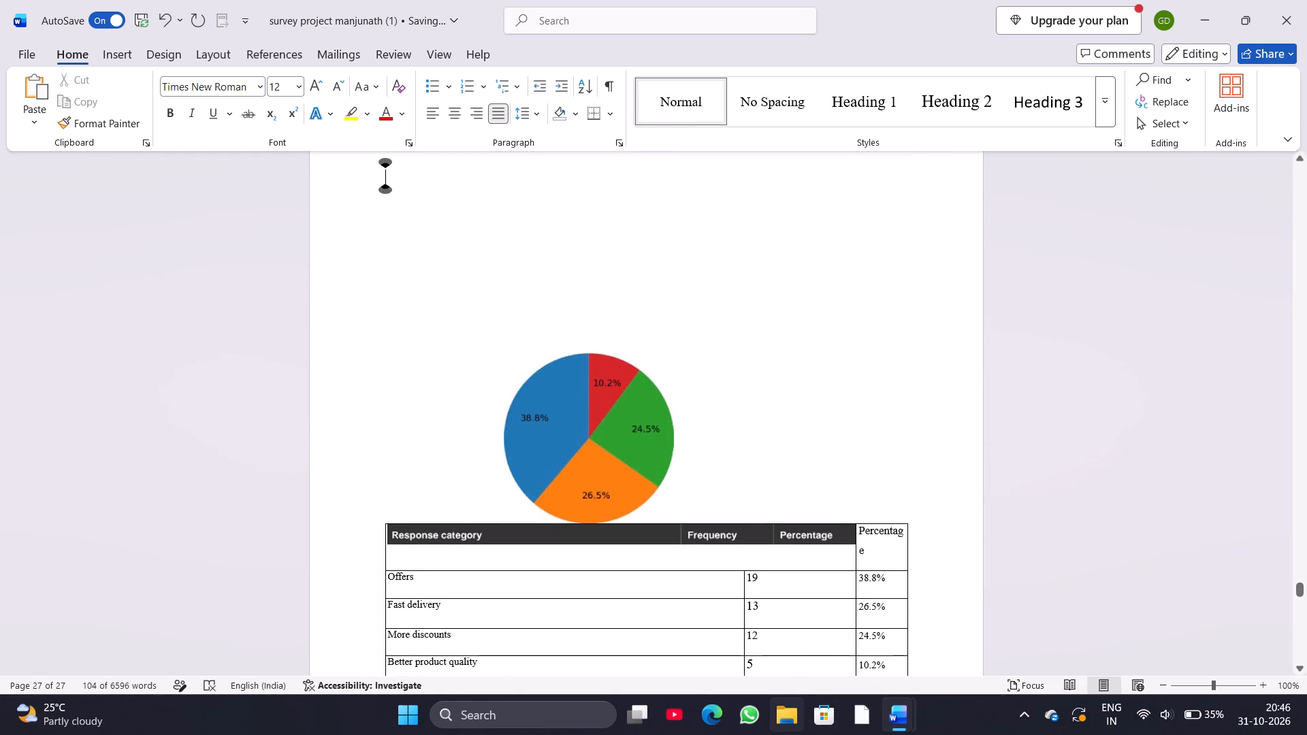
scroll(773, 734, "up", 2)
left_click(565, 489)
key("Delete")
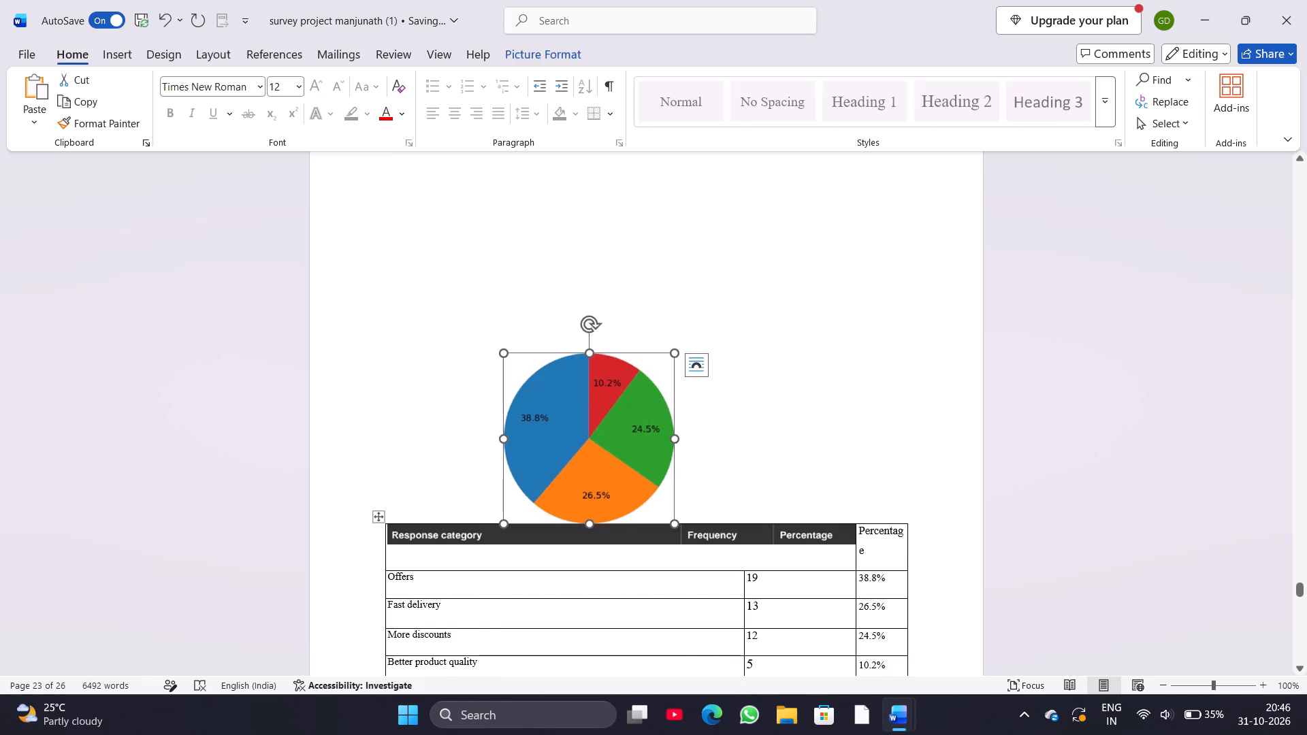
Delete everything from the Question 19 response table through the 4.19 Question 20 section to the end of the document.
scroll(541, 504, "up", 1)
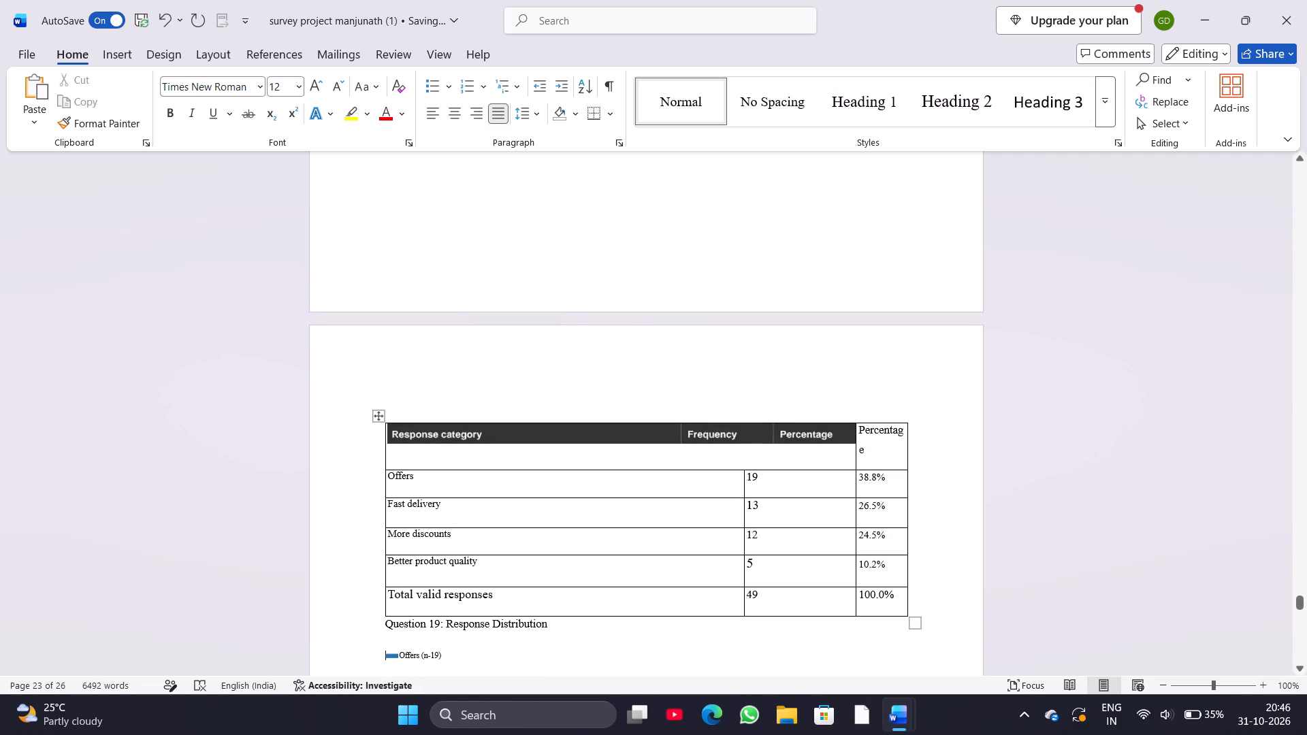
left_click_drag(372, 429, 751, 734)
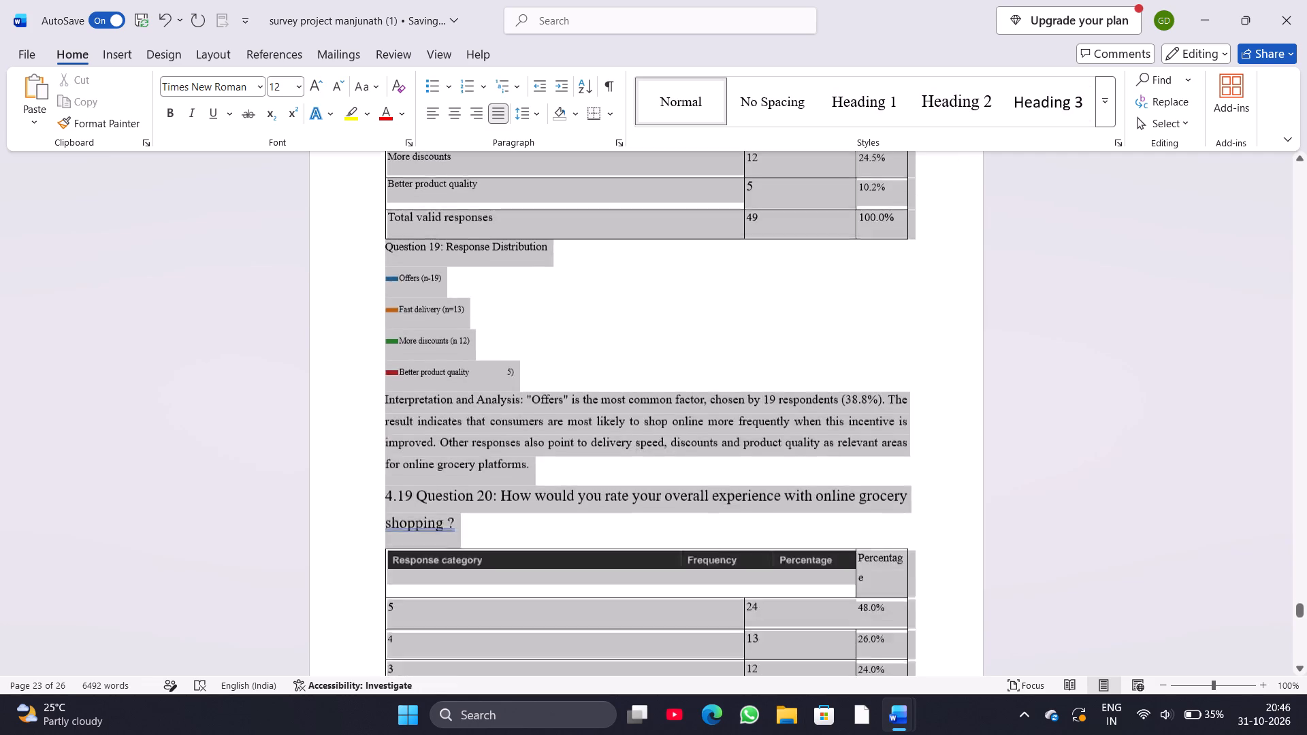
left_click_drag(751, 734, 749, 733)
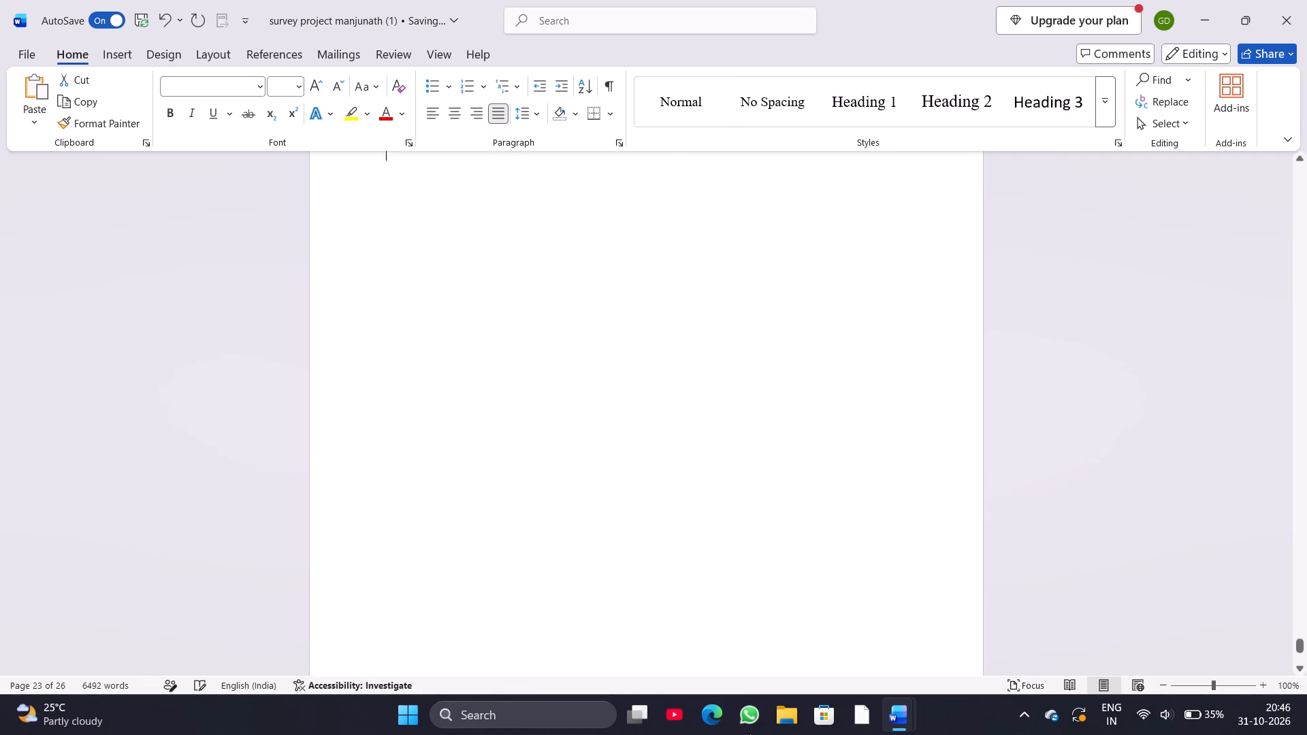
scroll(749, 733, "up", 6)
scroll(707, 449, "up", 4)
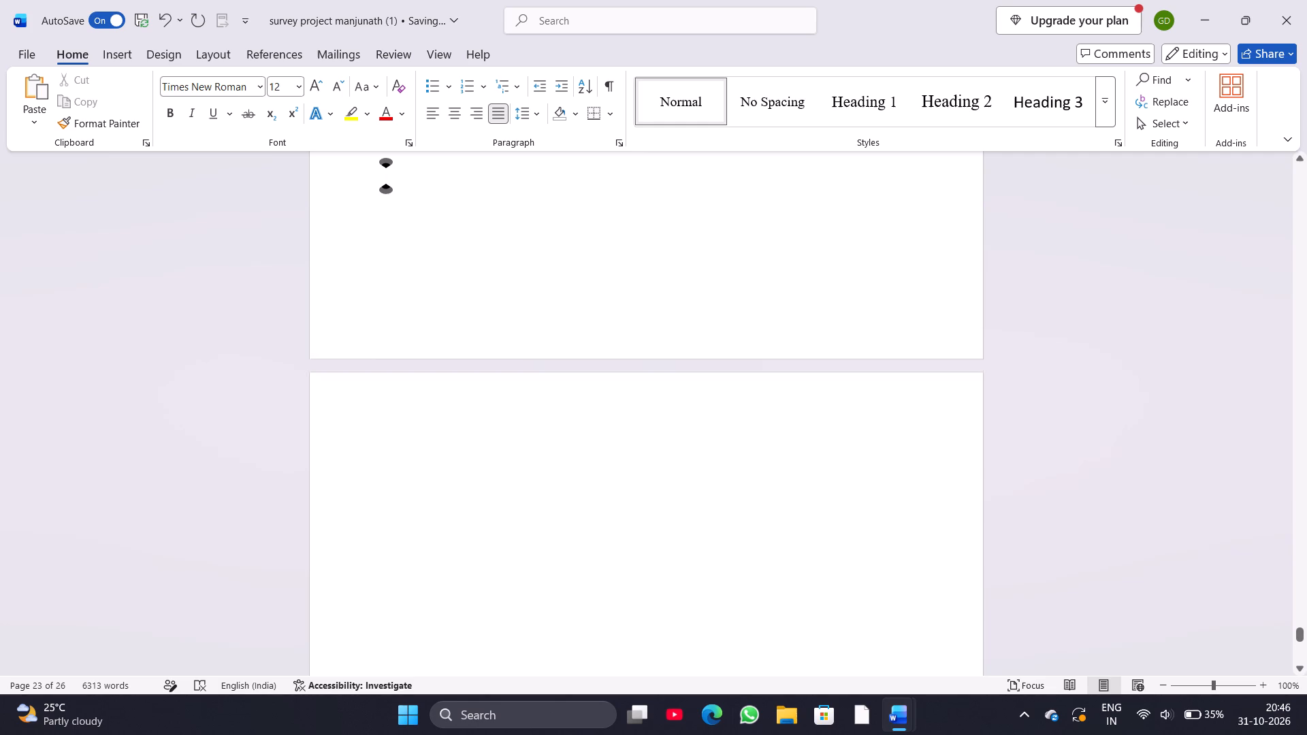
Examine the last pages around the limitations section for any content left after the deletions.
scroll(707, 449, "up", 2)
scroll(707, 449, "down", 1)
scroll(707, 449, "up", 1)
scroll(707, 449, "down", 5)
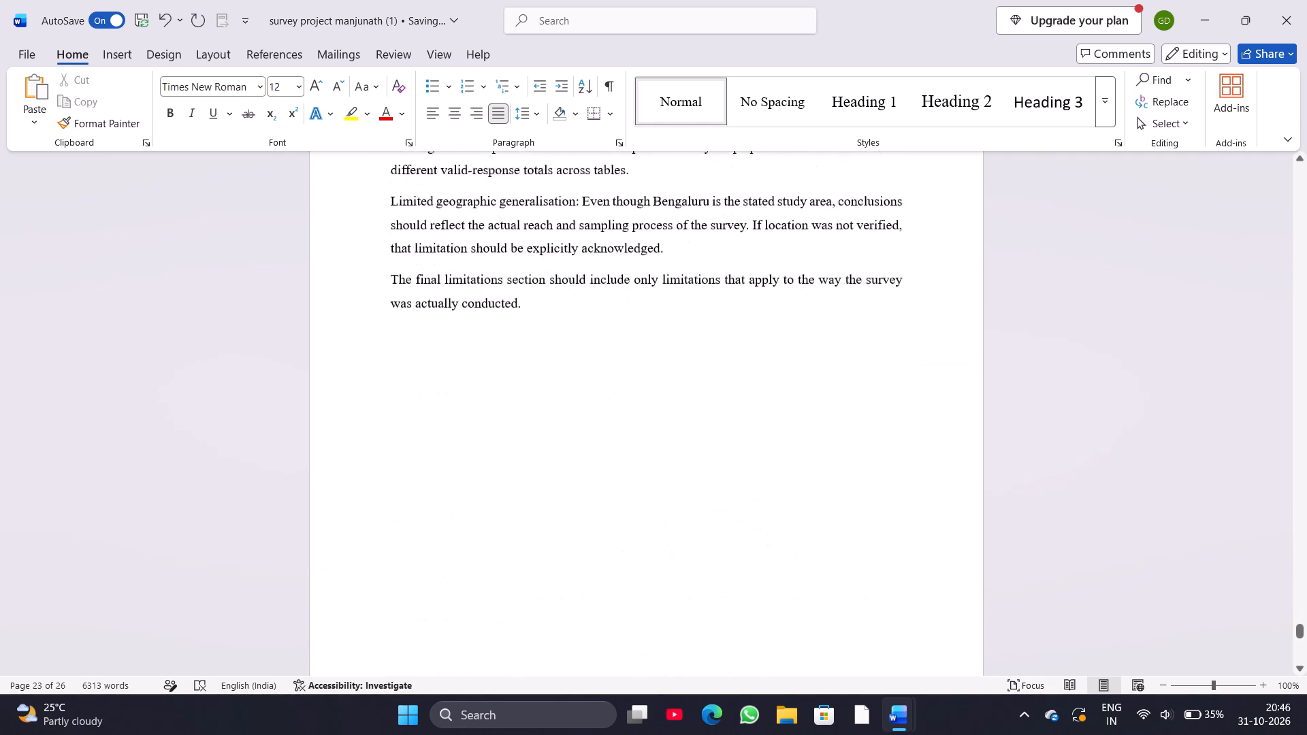
scroll(707, 449, "down", 8)
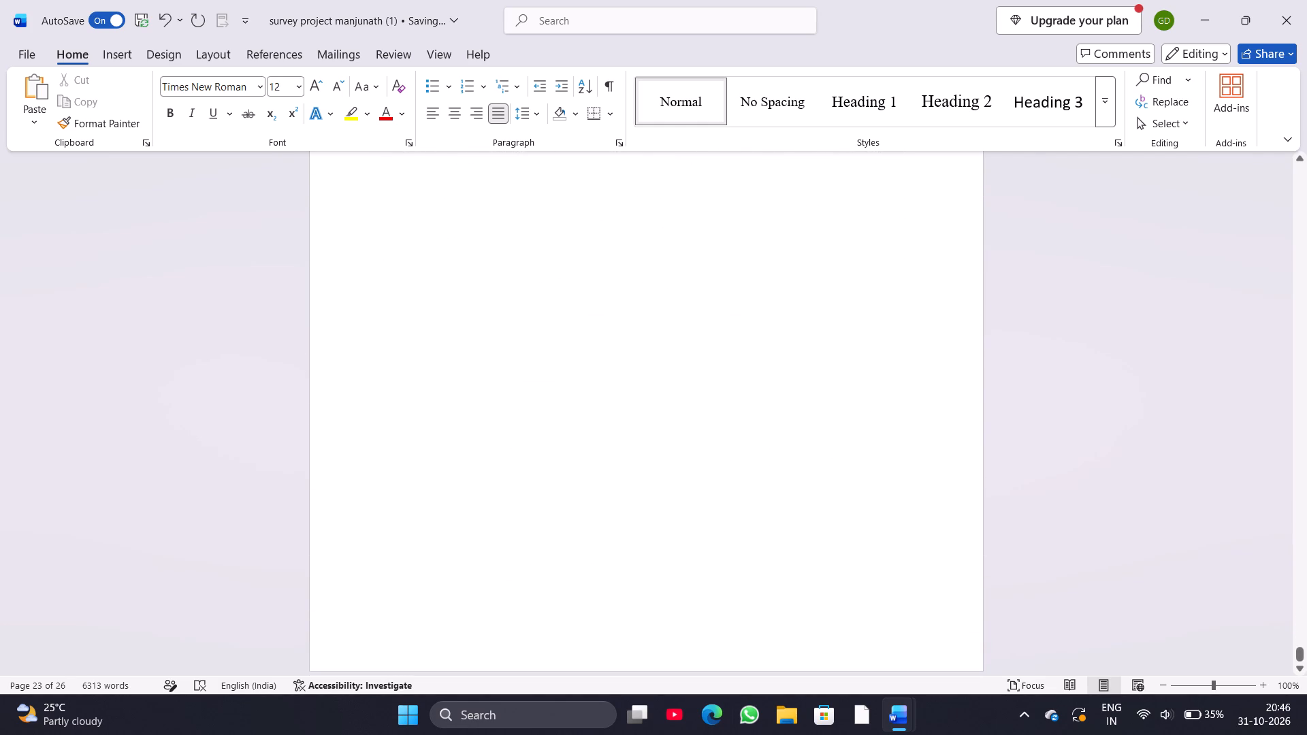
scroll(707, 449, "down", 4)
scroll(707, 449, "up", 7)
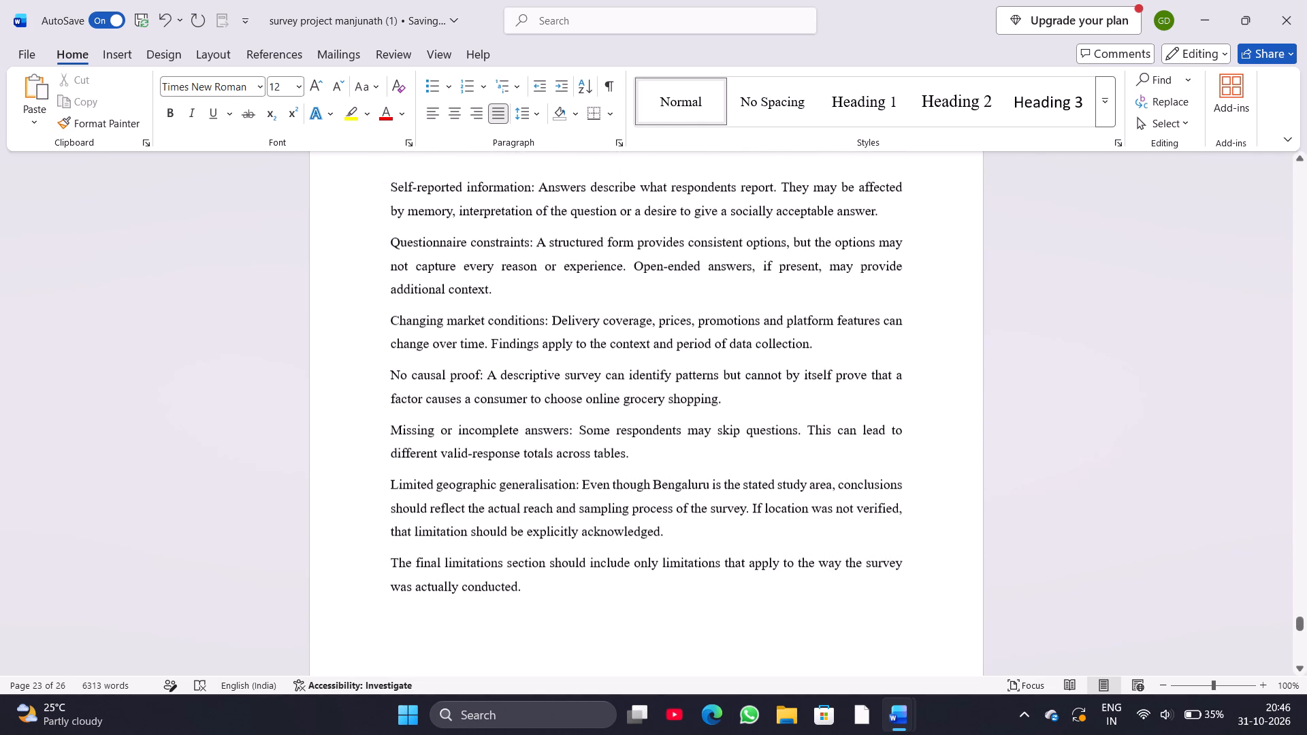
scroll(707, 449, "up", 11)
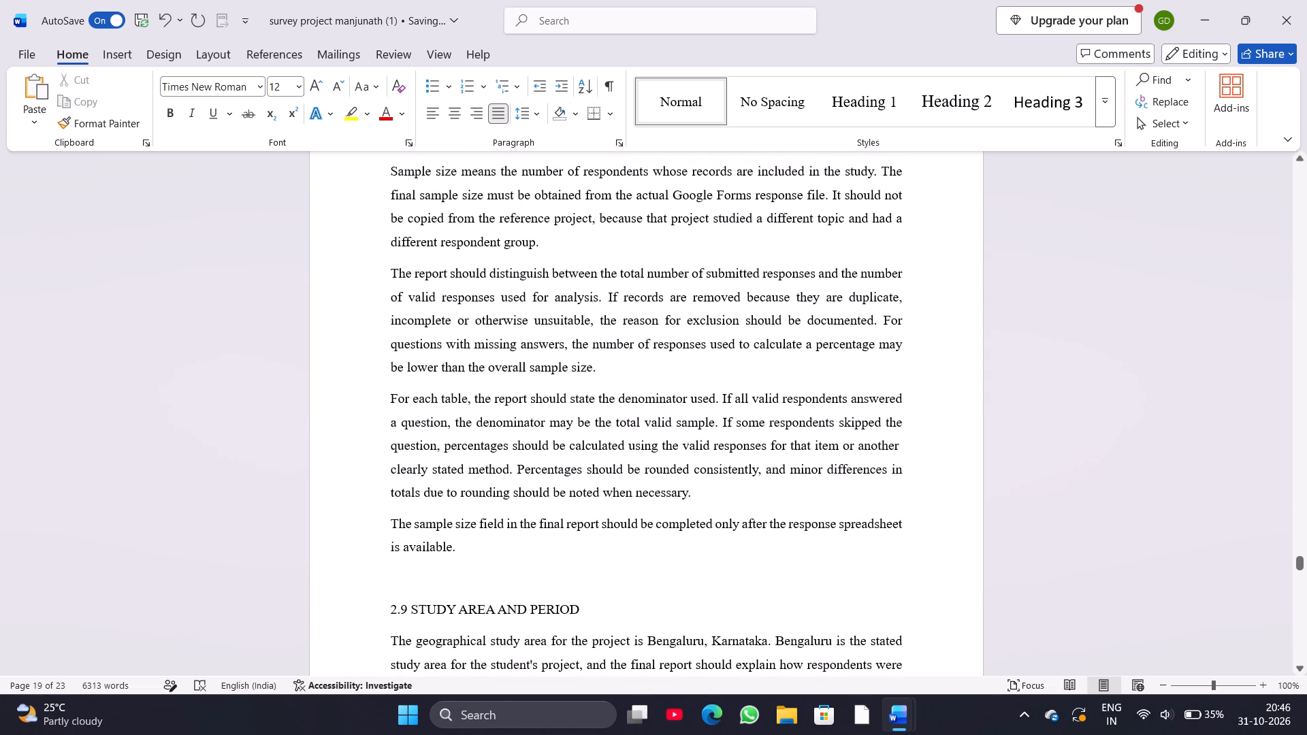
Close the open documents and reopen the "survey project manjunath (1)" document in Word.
left_click(1293, 1)
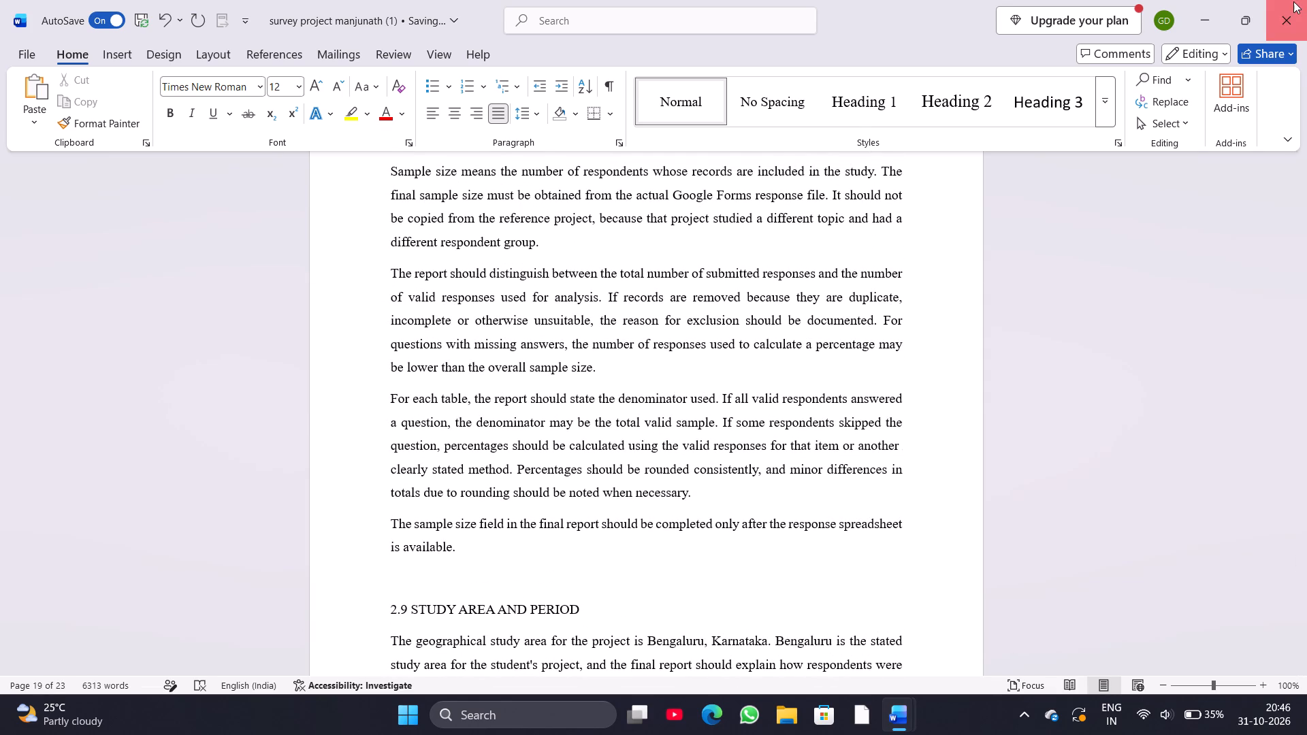
left_click(1293, 1)
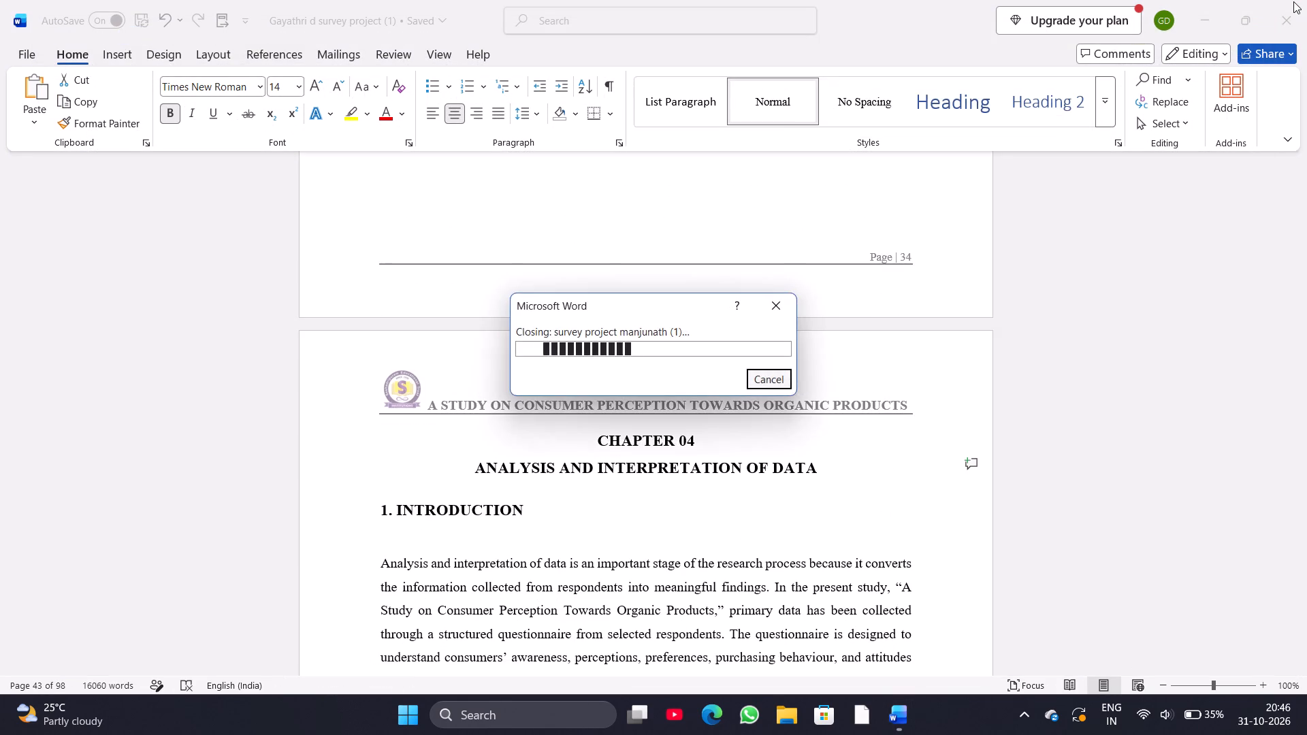
left_click(1293, 1)
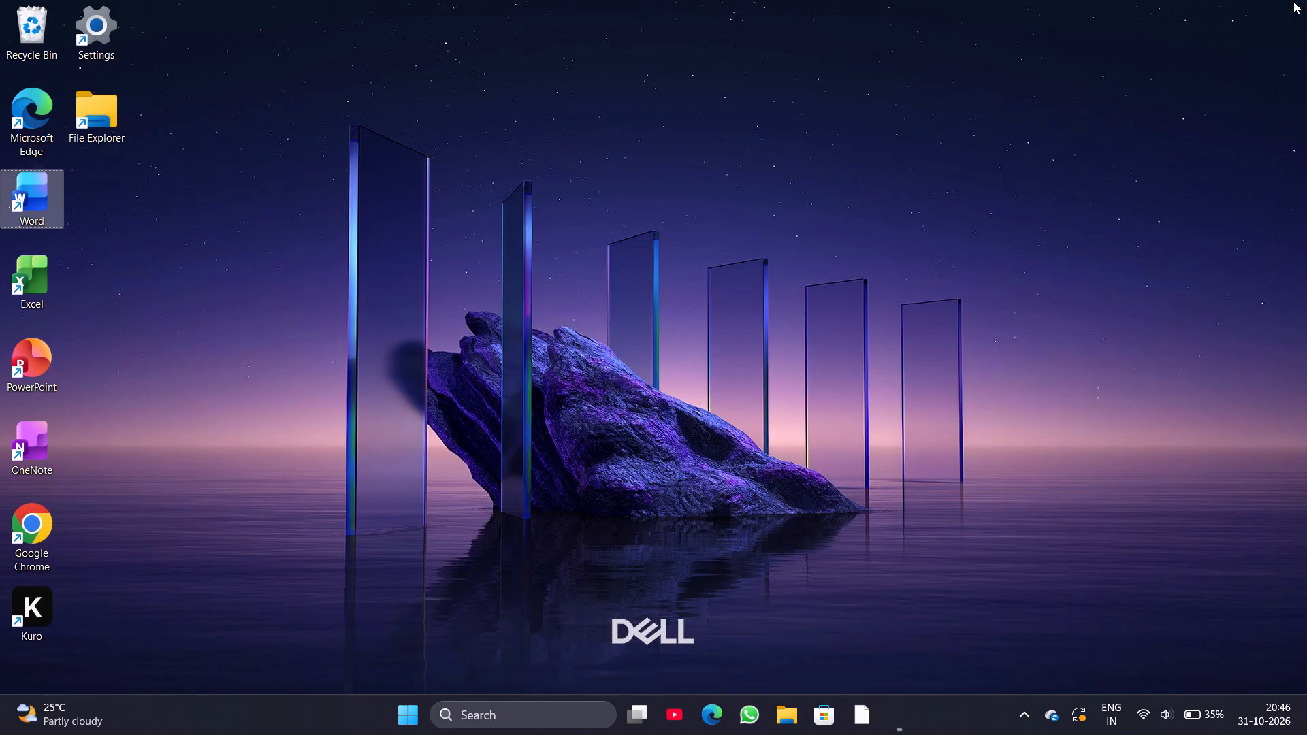
double_click(42, 206)
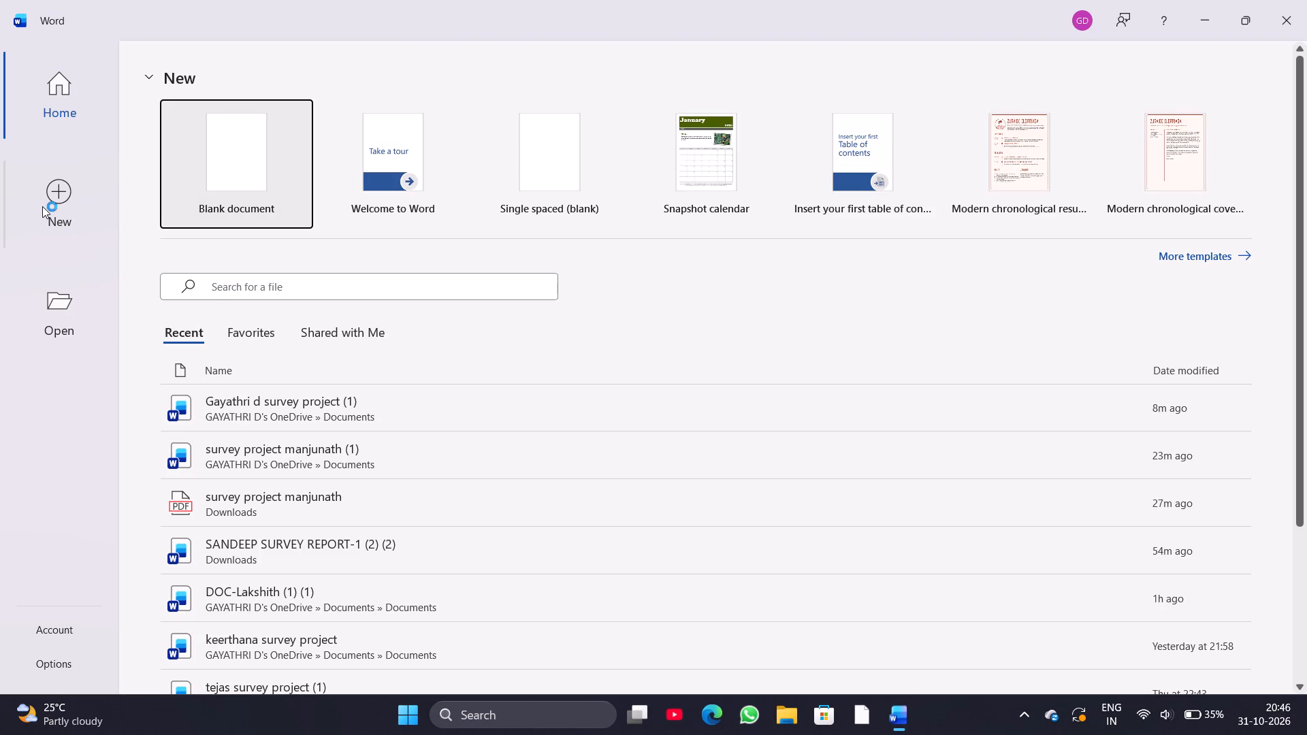
left_click(272, 445)
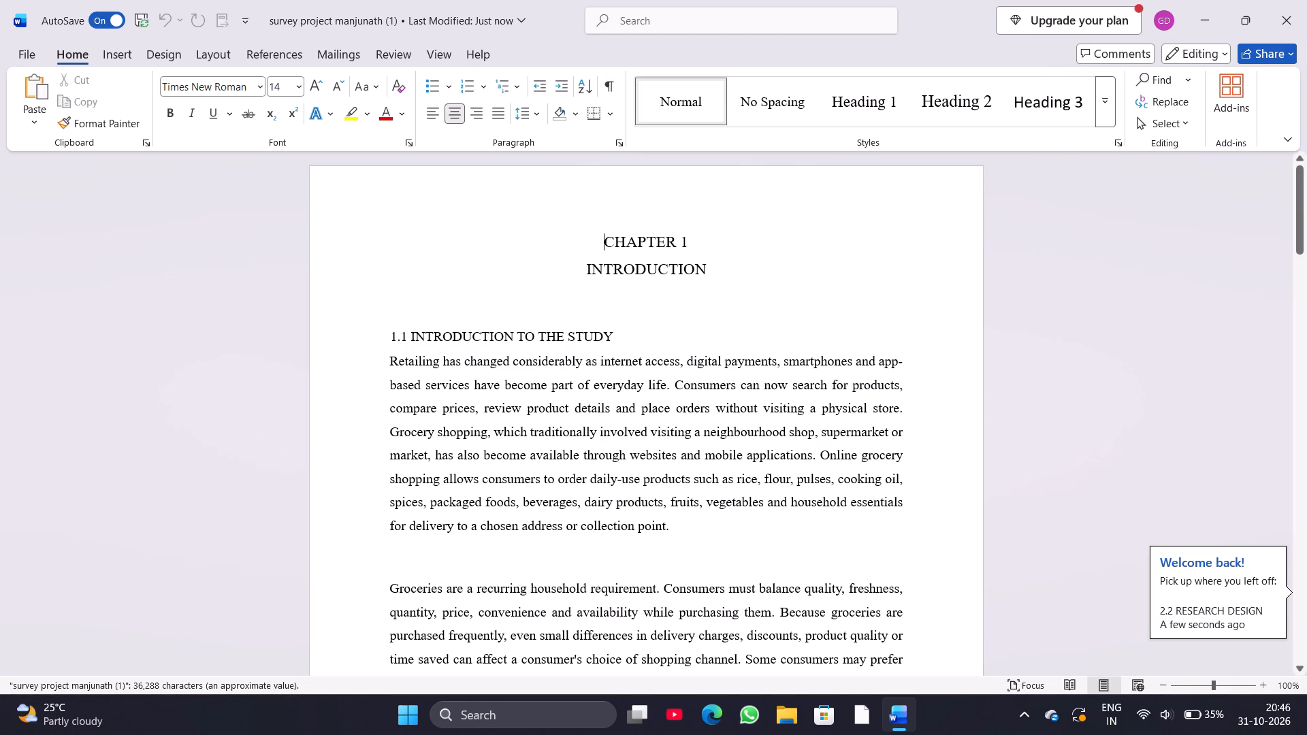
Look through the reopened document from Chapter 1 to its last page and return to the beginning.
scroll(600, 332, "down", 13)
scroll(600, 332, "down", 18)
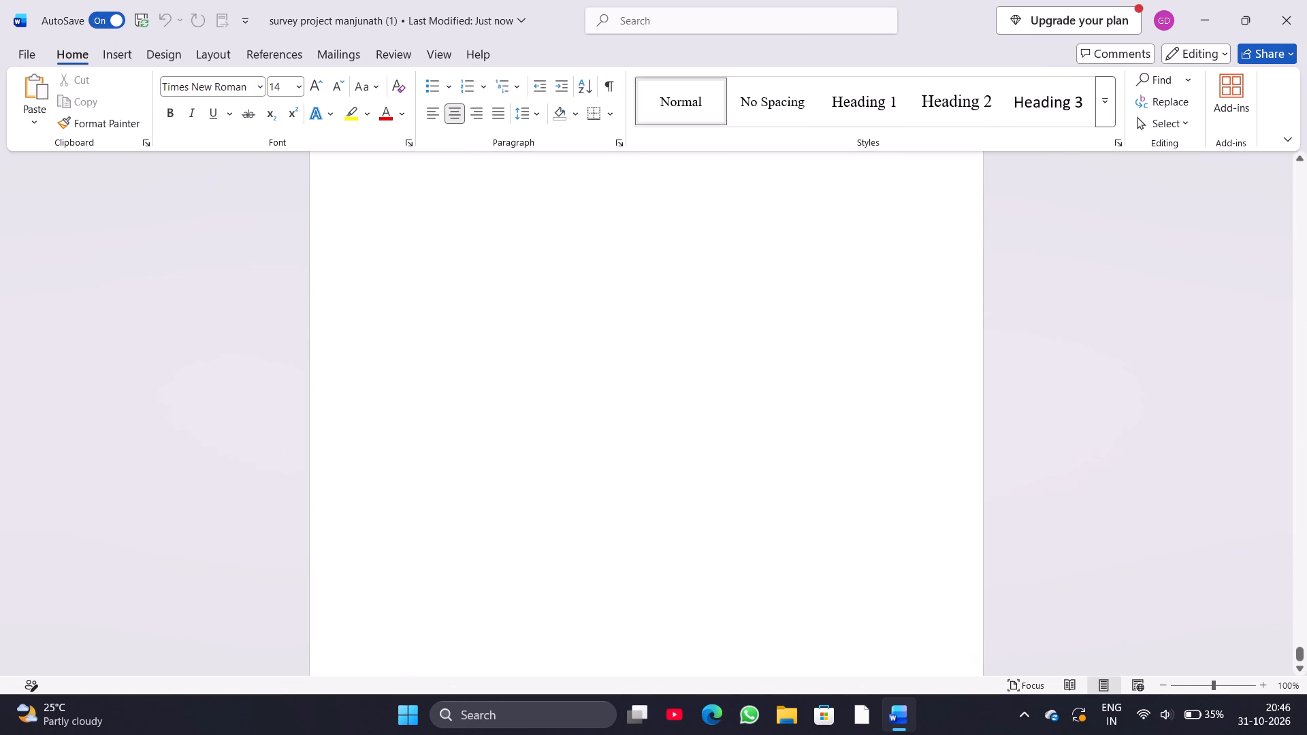
scroll(600, 332, "down", 3)
scroll(600, 332, "up", 19)
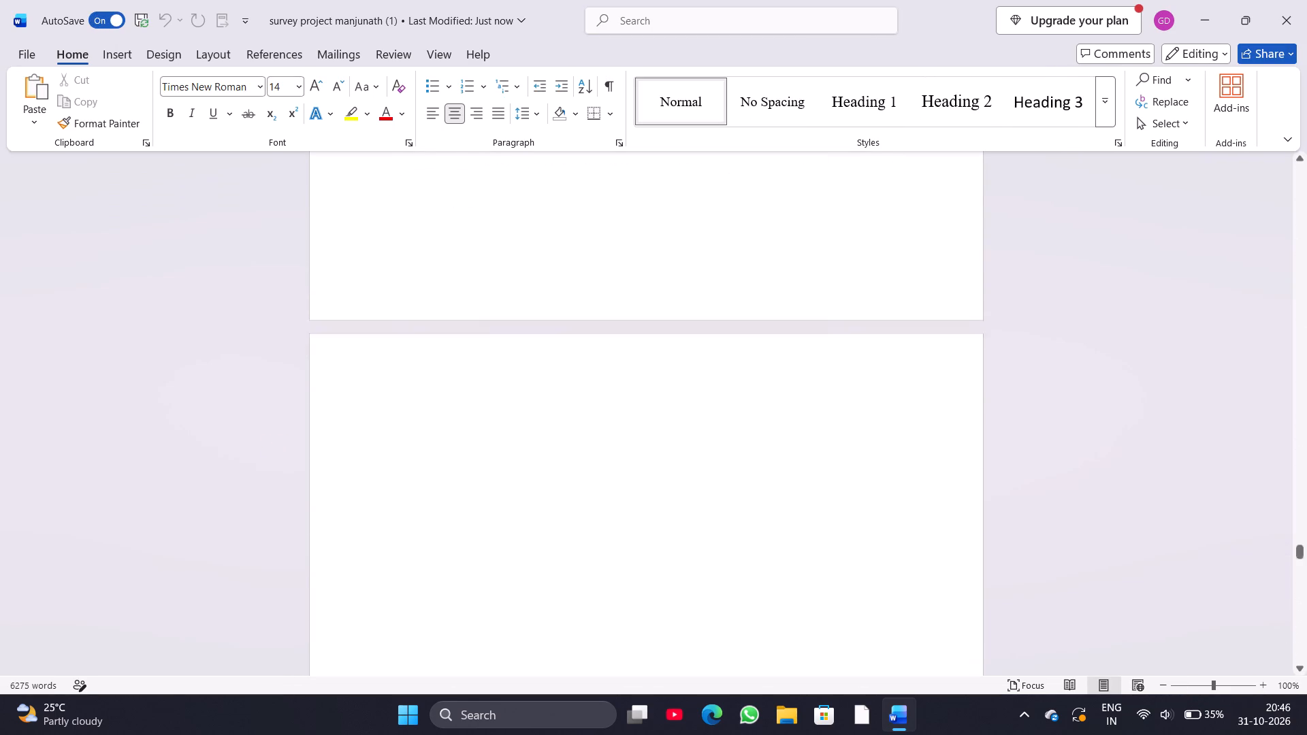
scroll(600, 332, "up", 14)
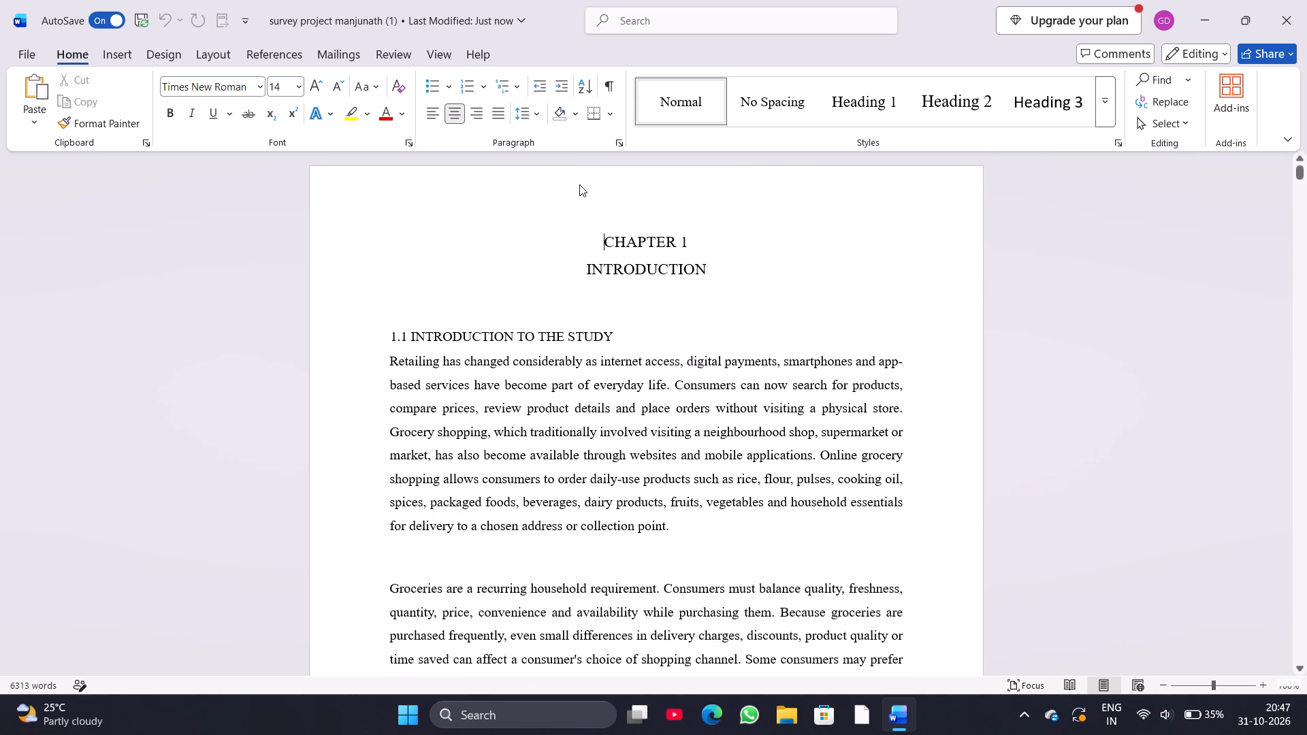
Add right-aligned page numbers in the "Page | X" Accent Bar 4 style at the bottom of the page, then exit the footer.
double_click(579, 196)
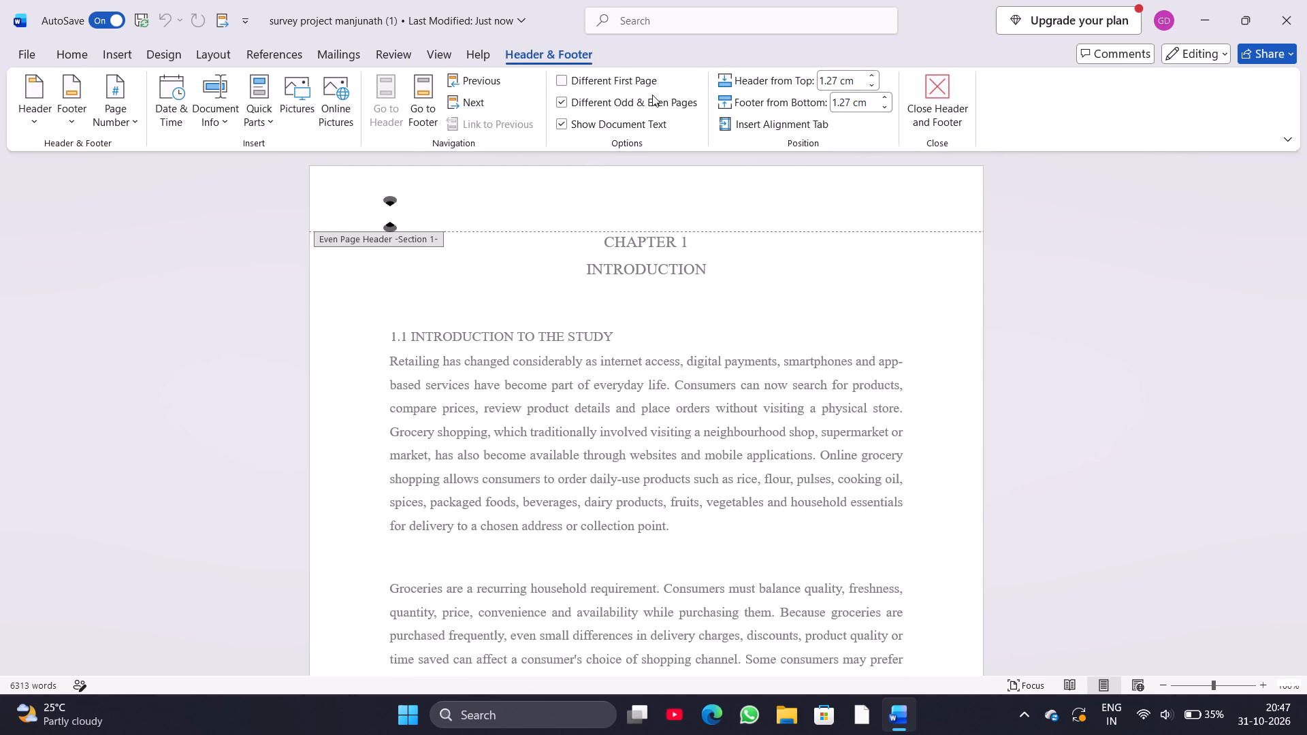
left_click(67, 55)
left_click(163, 53)
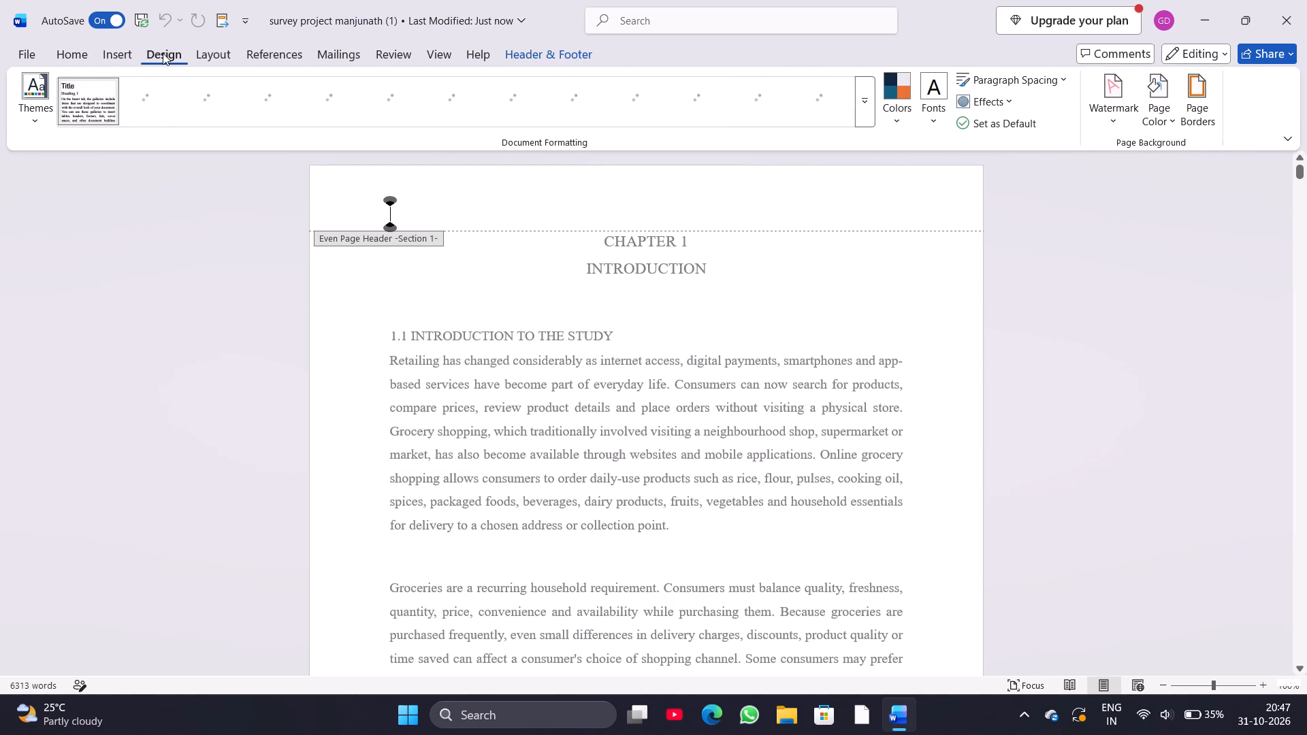
left_click(125, 59)
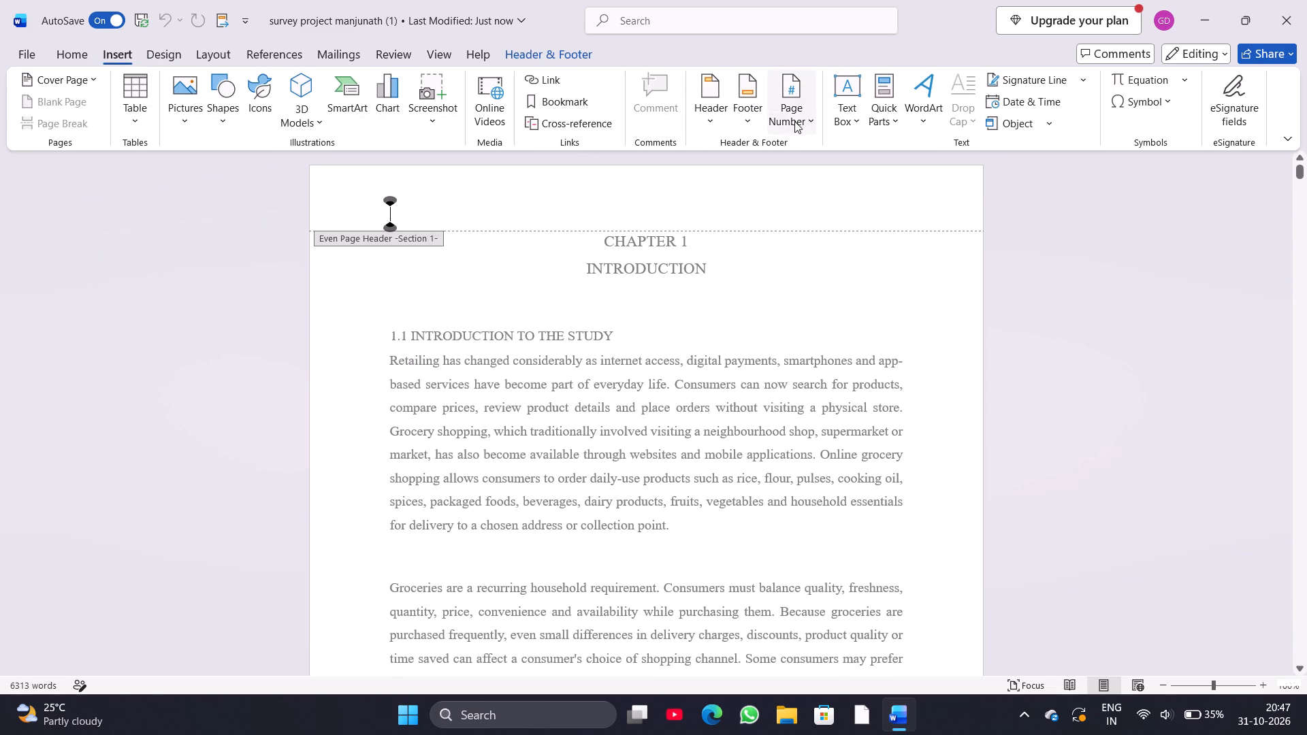
left_click(777, 120)
left_click(800, 177)
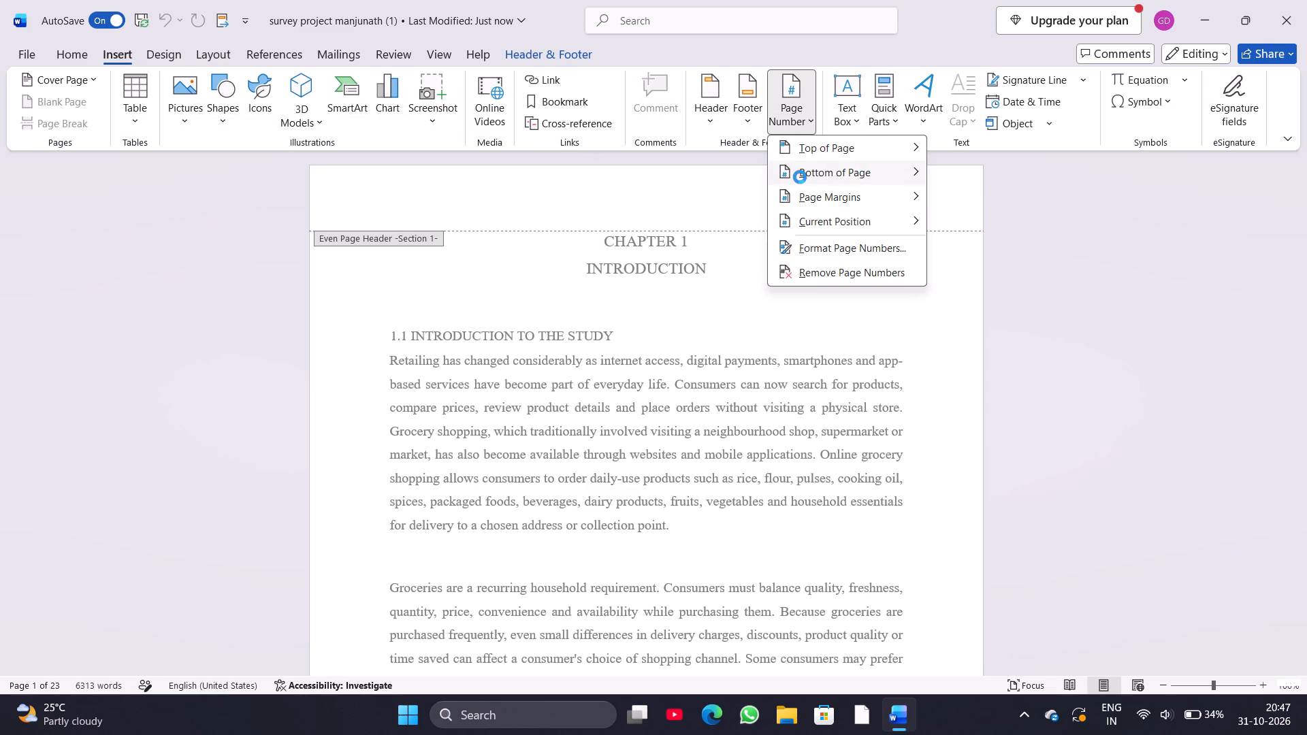
scroll(1033, 368, "down", 1)
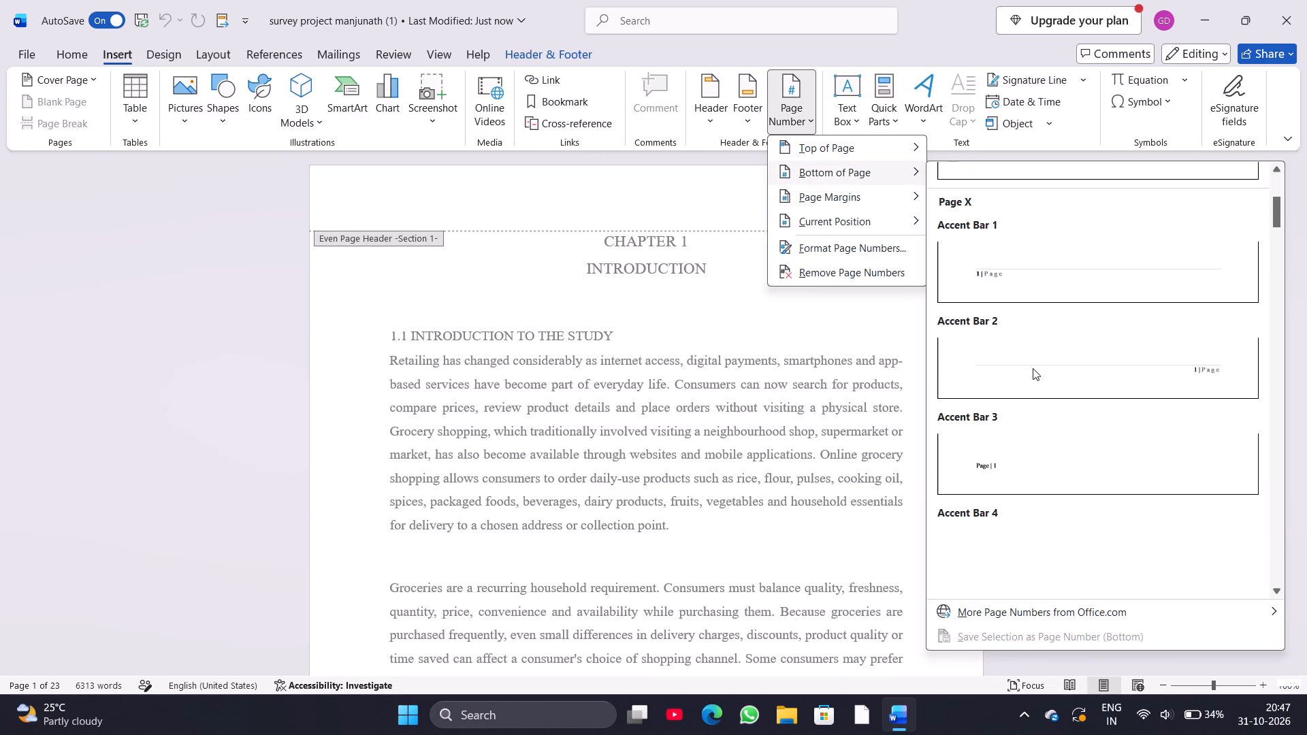
scroll(1033, 368, "down", 1)
left_click(1111, 527)
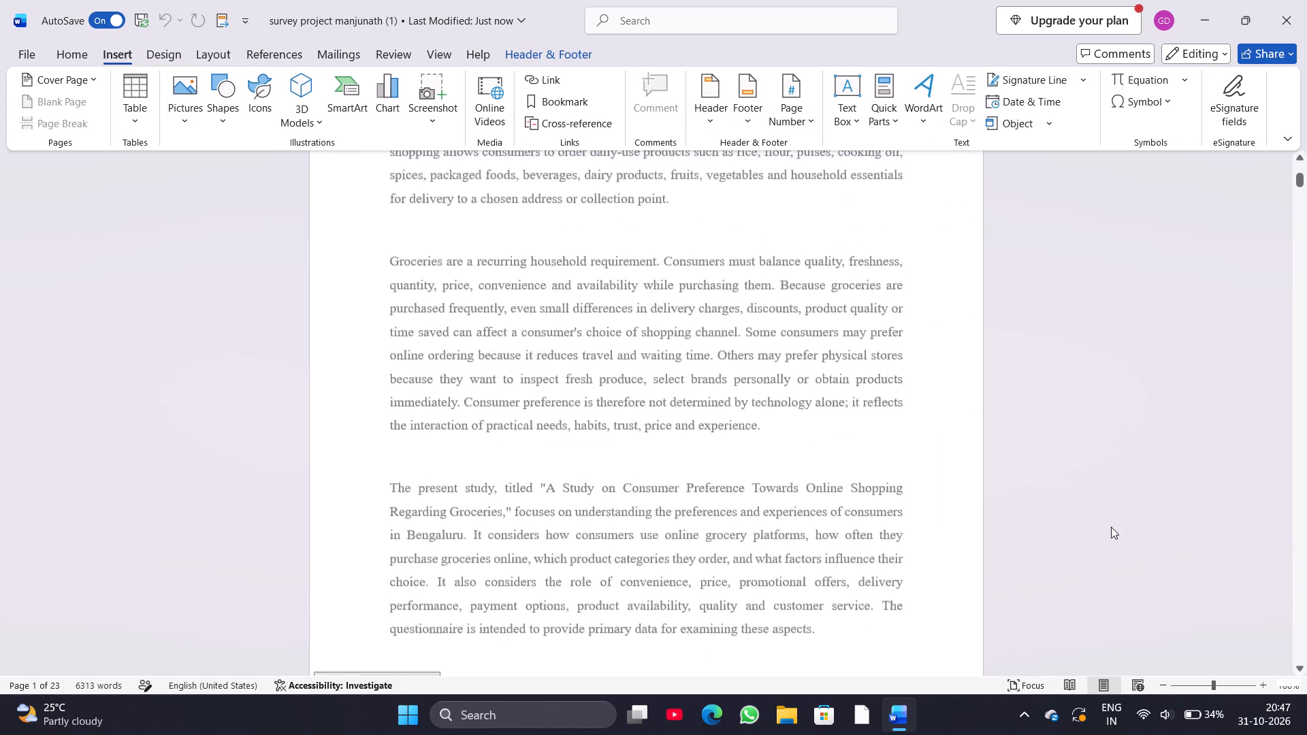
left_click(920, 111)
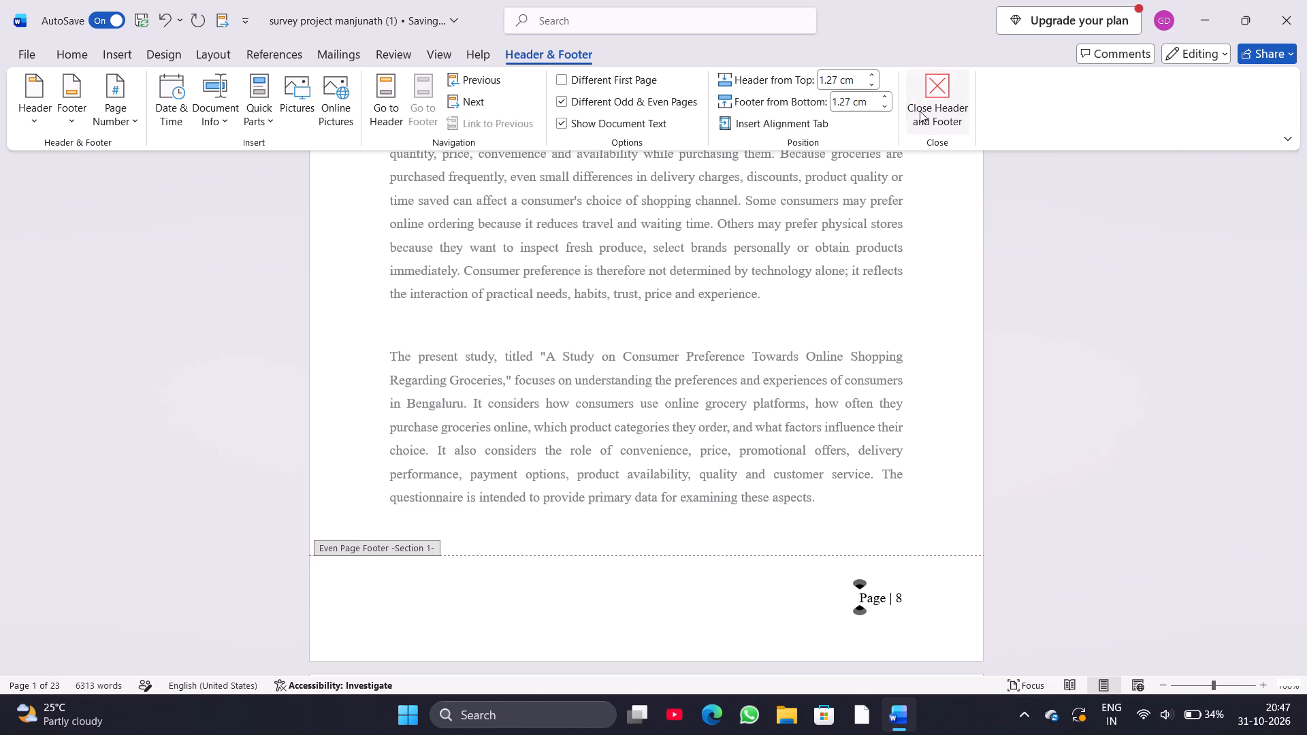
Check the page numbering through the document, especially on the last pages around 2.13 Limitations of the Study.
scroll(808, 565, "down", 20)
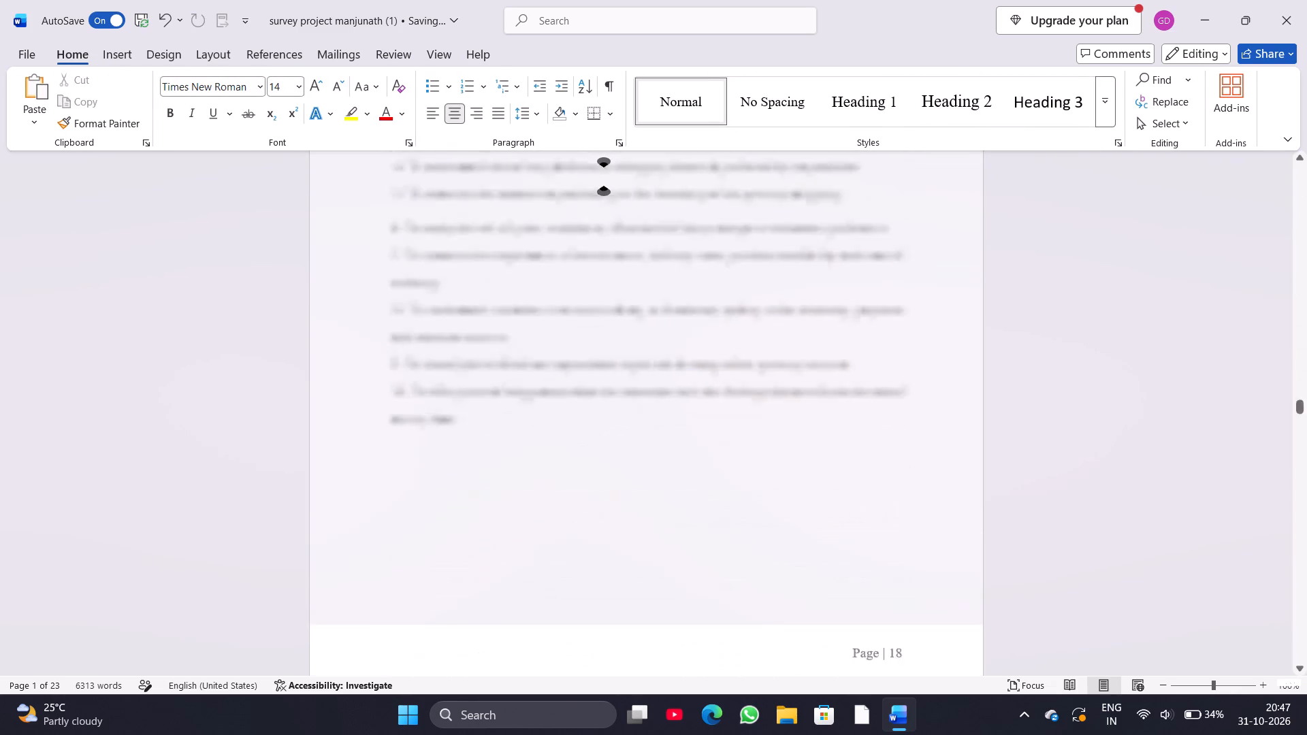
scroll(808, 565, "down", 10)
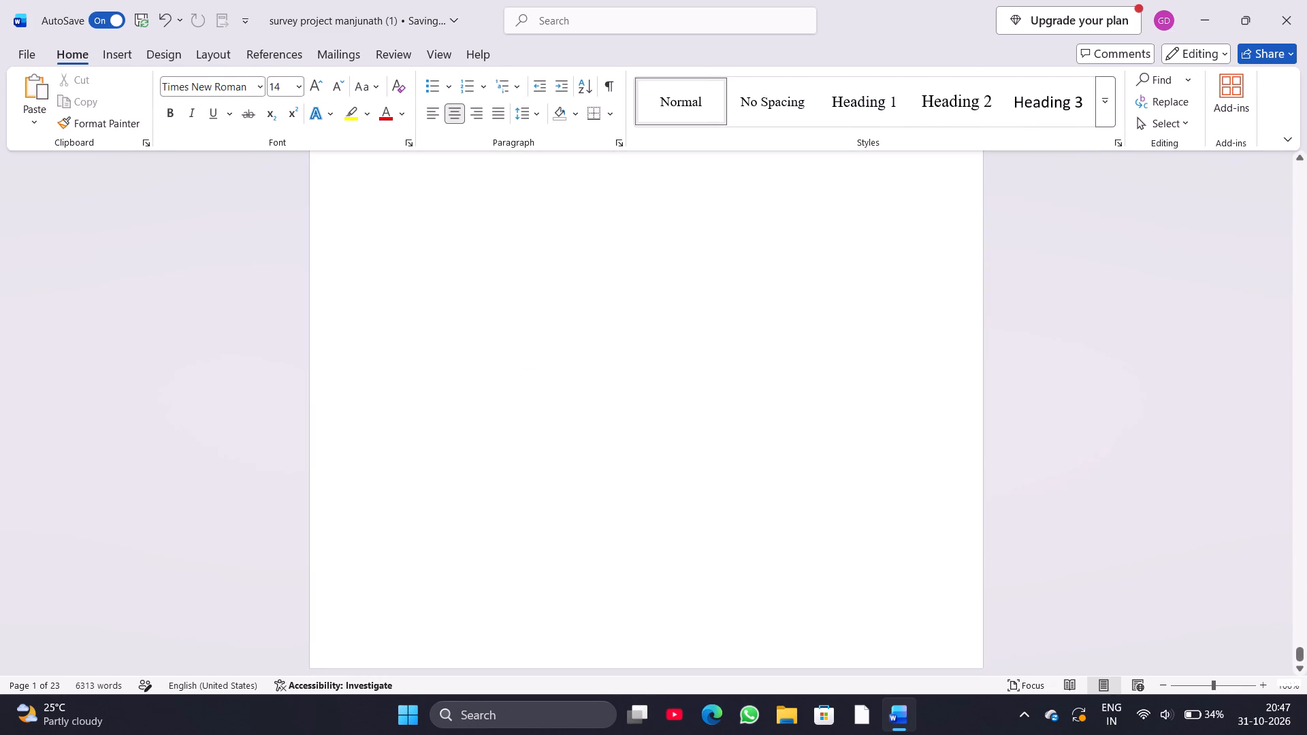
scroll(808, 565, "up", 12)
scroll(808, 565, "down", 2)
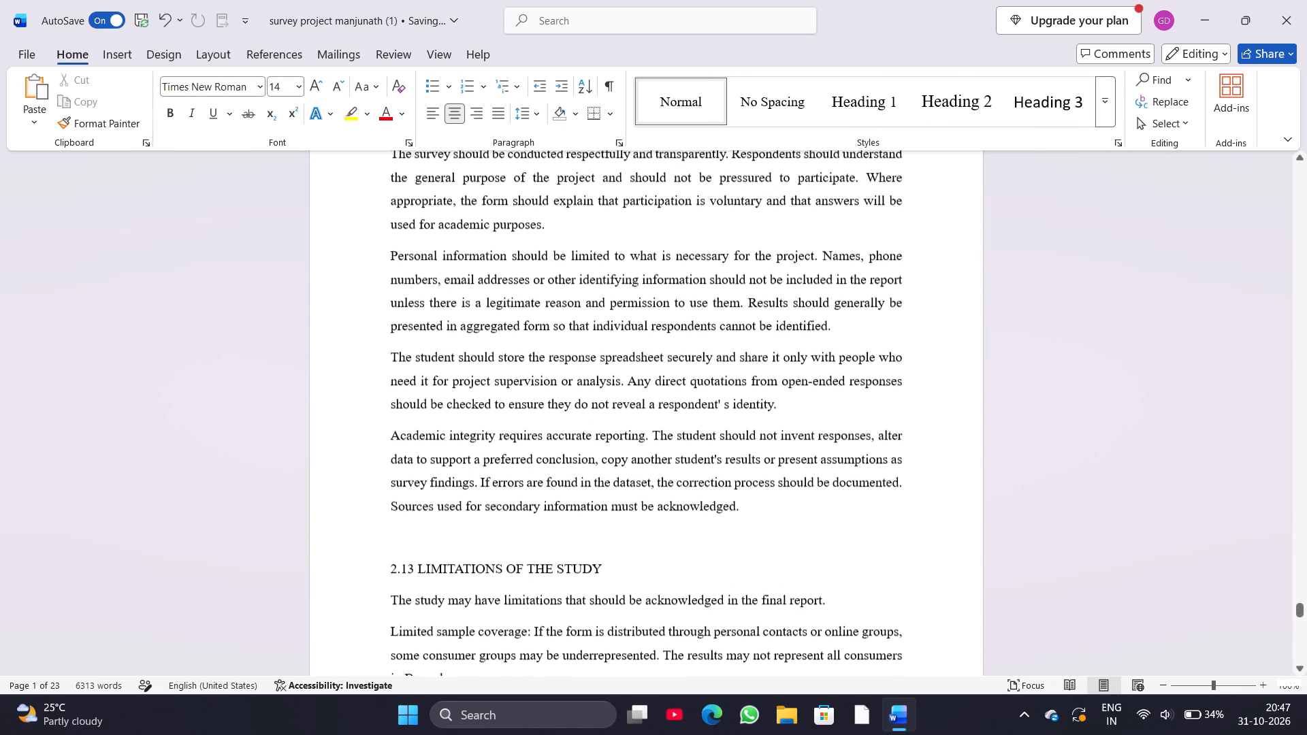
scroll(808, 565, "down", 3)
scroll(808, 565, "up", 3)
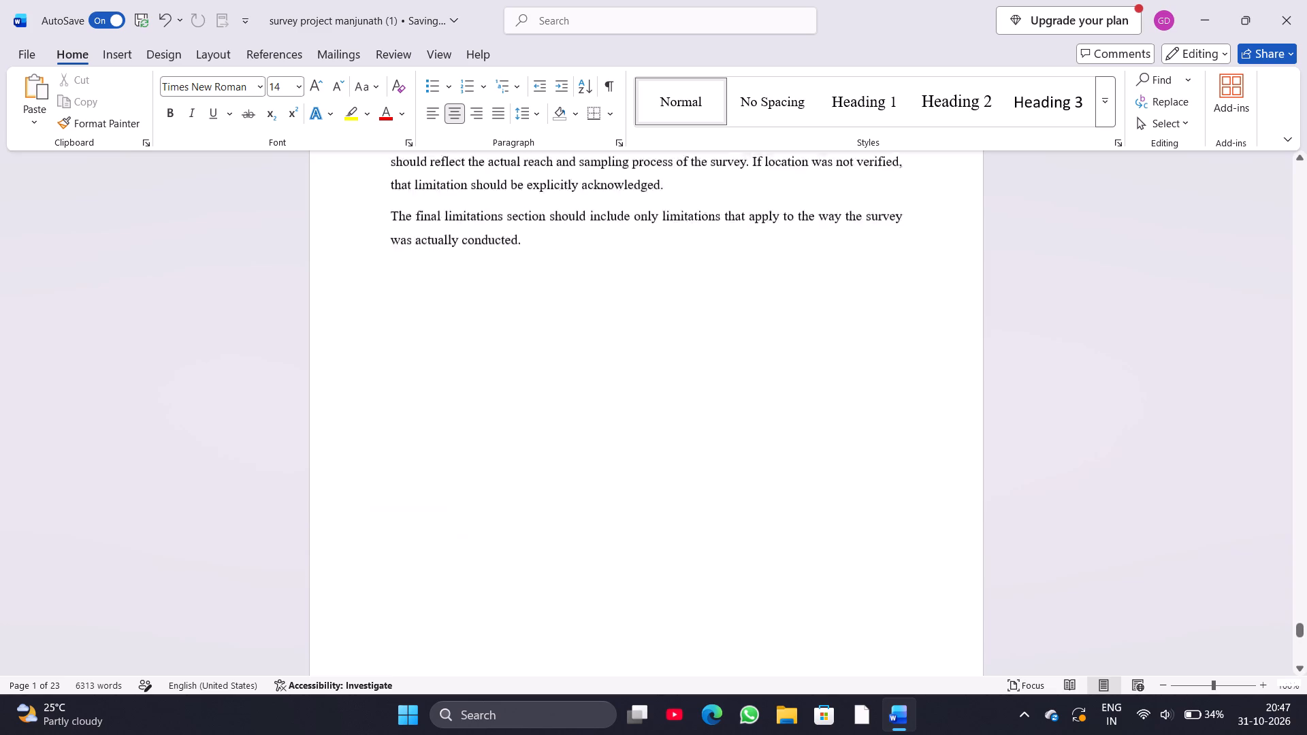
scroll(808, 565, "up", 3)
scroll(808, 565, "down", 3)
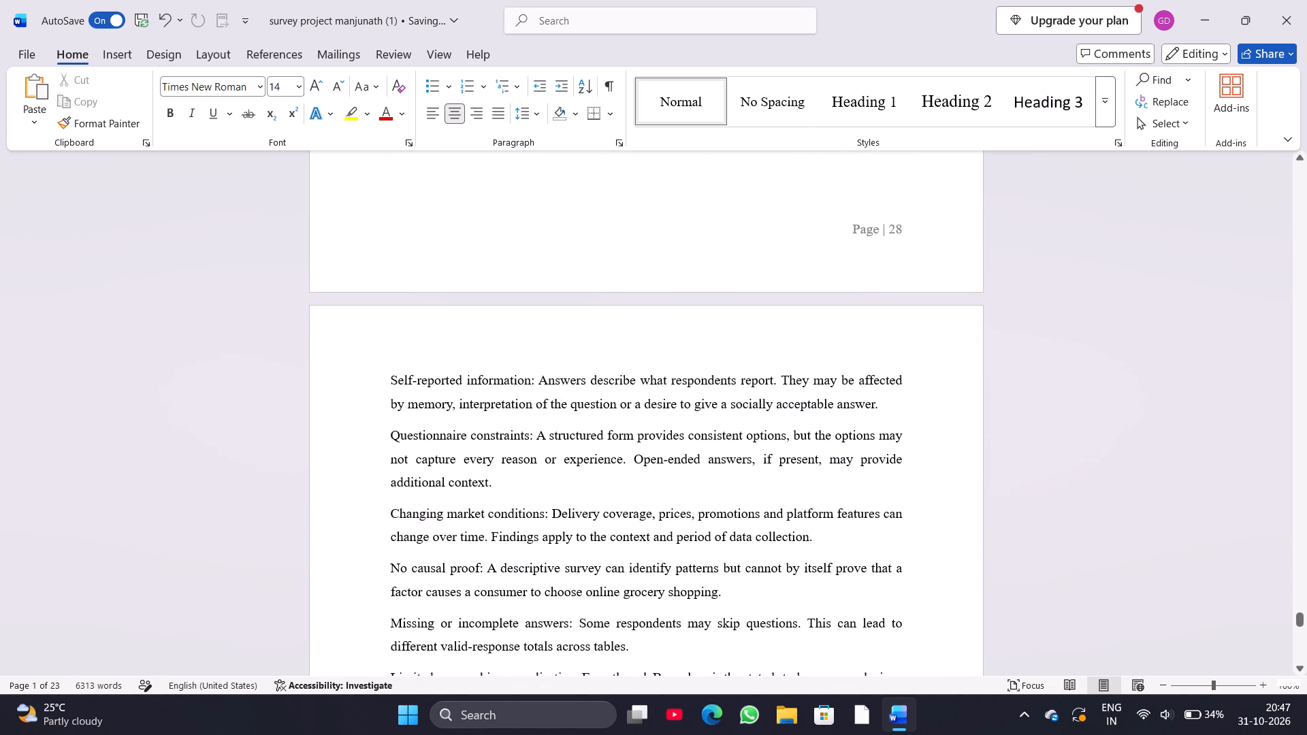
Open the odd-page footer on the page where the limitations section ends to inspect it, then exit the footer.
left_click(833, 377)
scroll(798, 423, "down", 3)
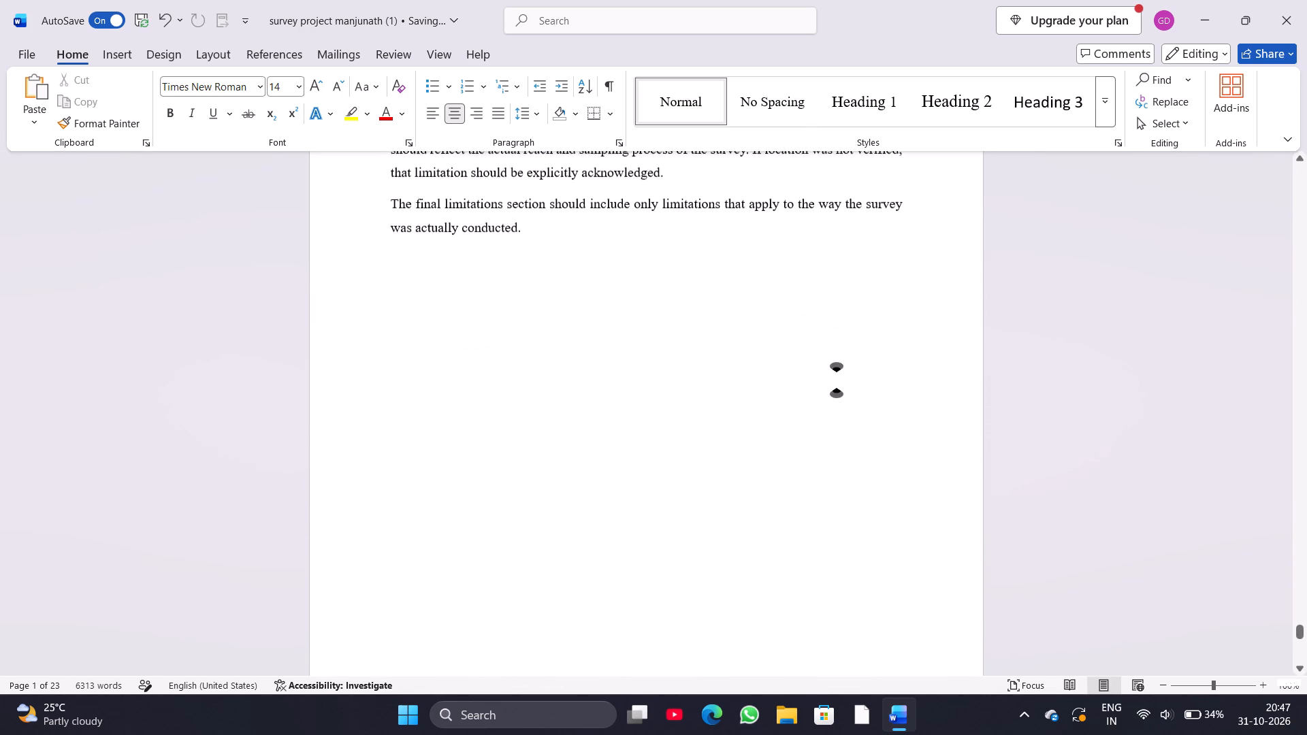
scroll(799, 408, "down", 1)
double_click(756, 495)
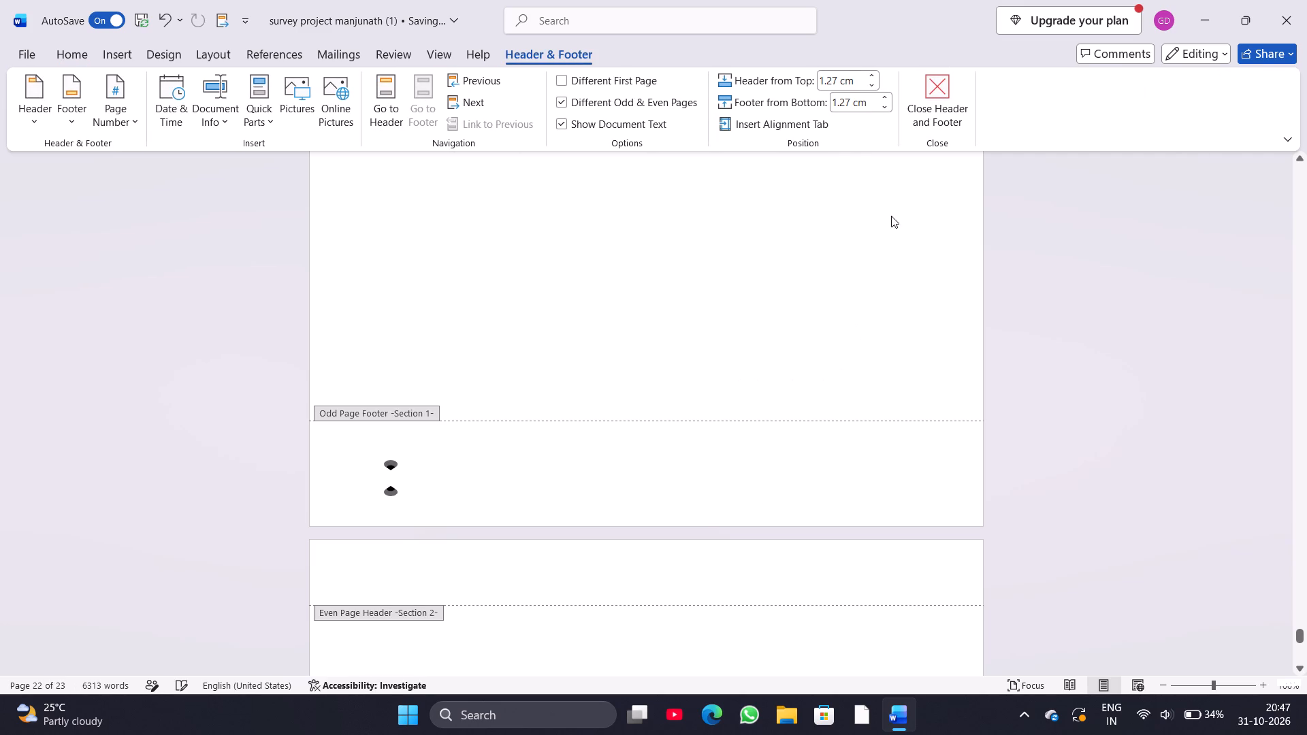
left_click(926, 99)
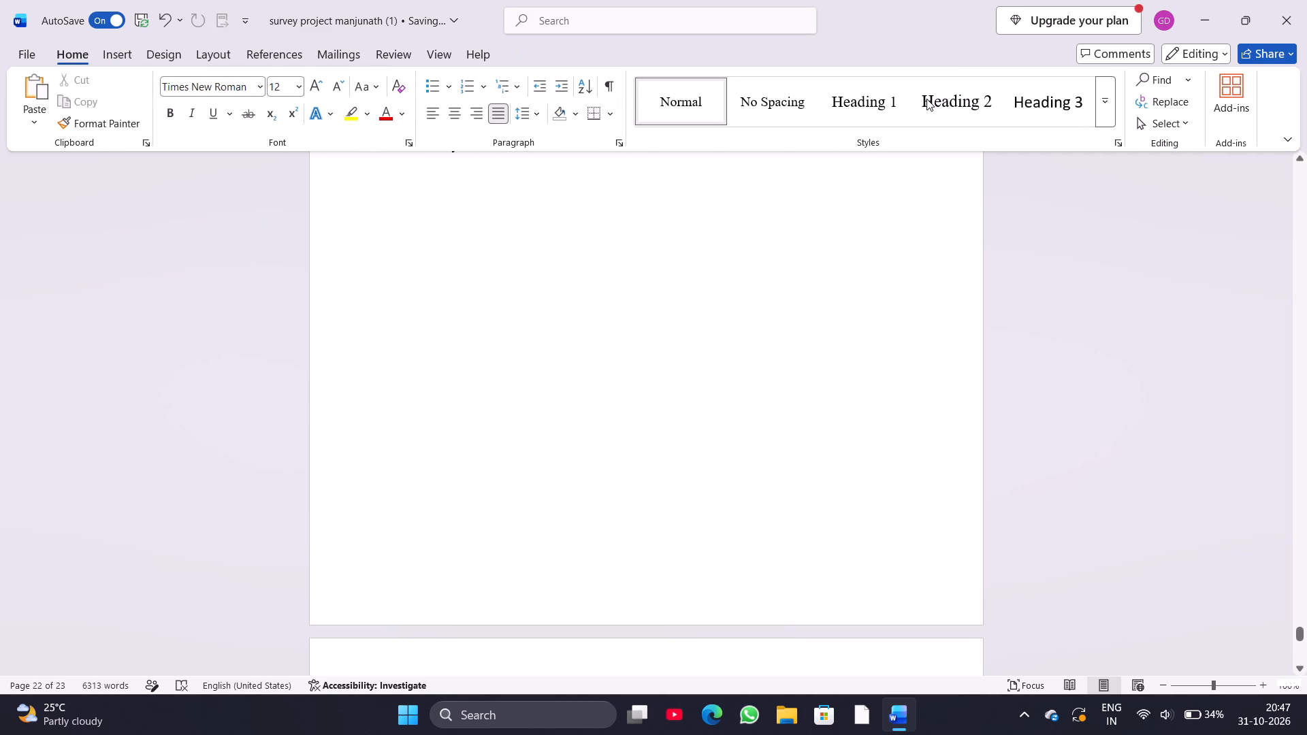
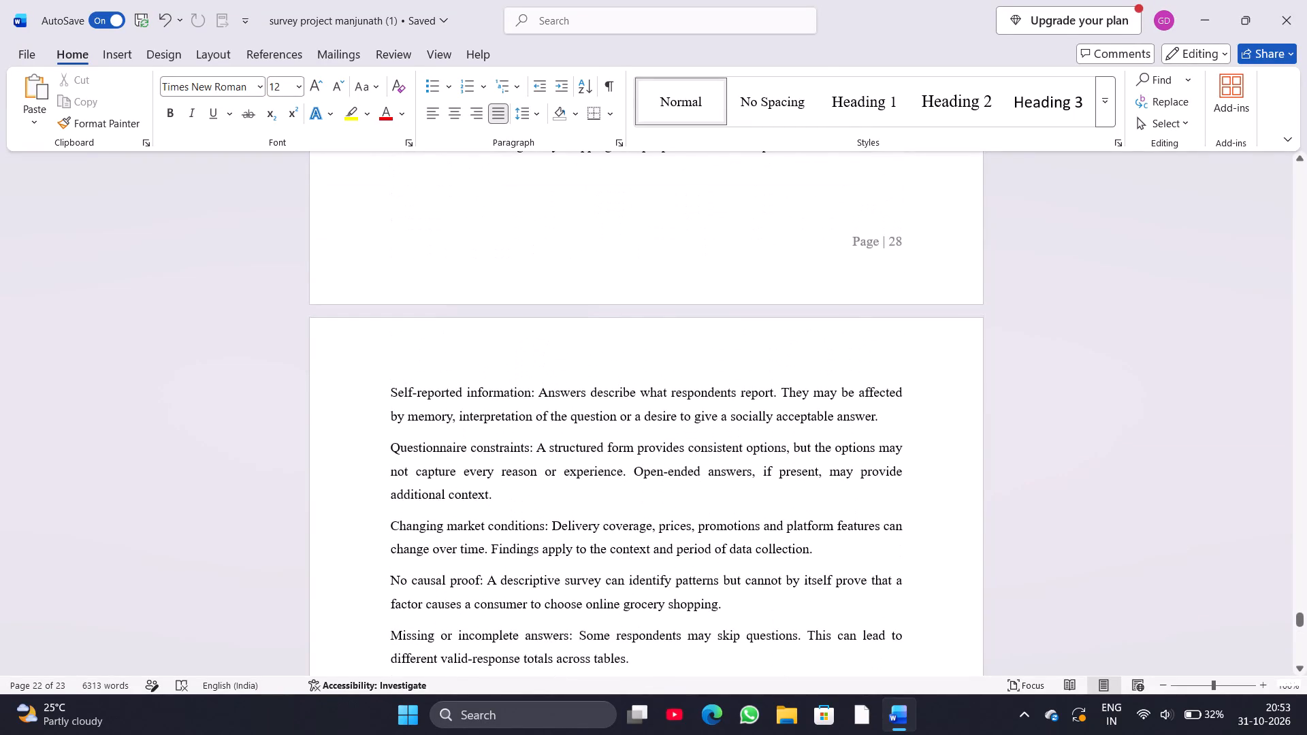
Add the line "CHAPTER 3" at the top of the blank last page and start a new line below it.
scroll(798, 302, "up", 4)
scroll(798, 302, "down", 2)
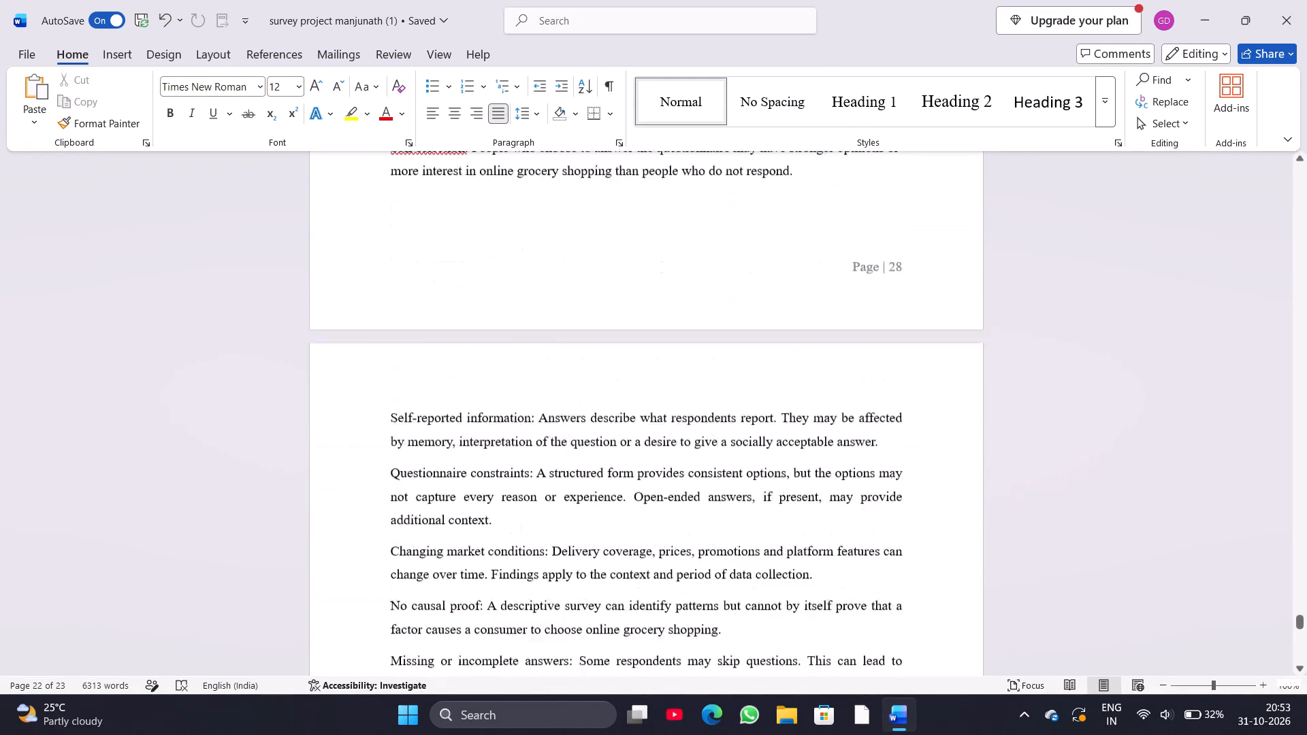
scroll(798, 302, "down", 3)
scroll(798, 302, "up", 2)
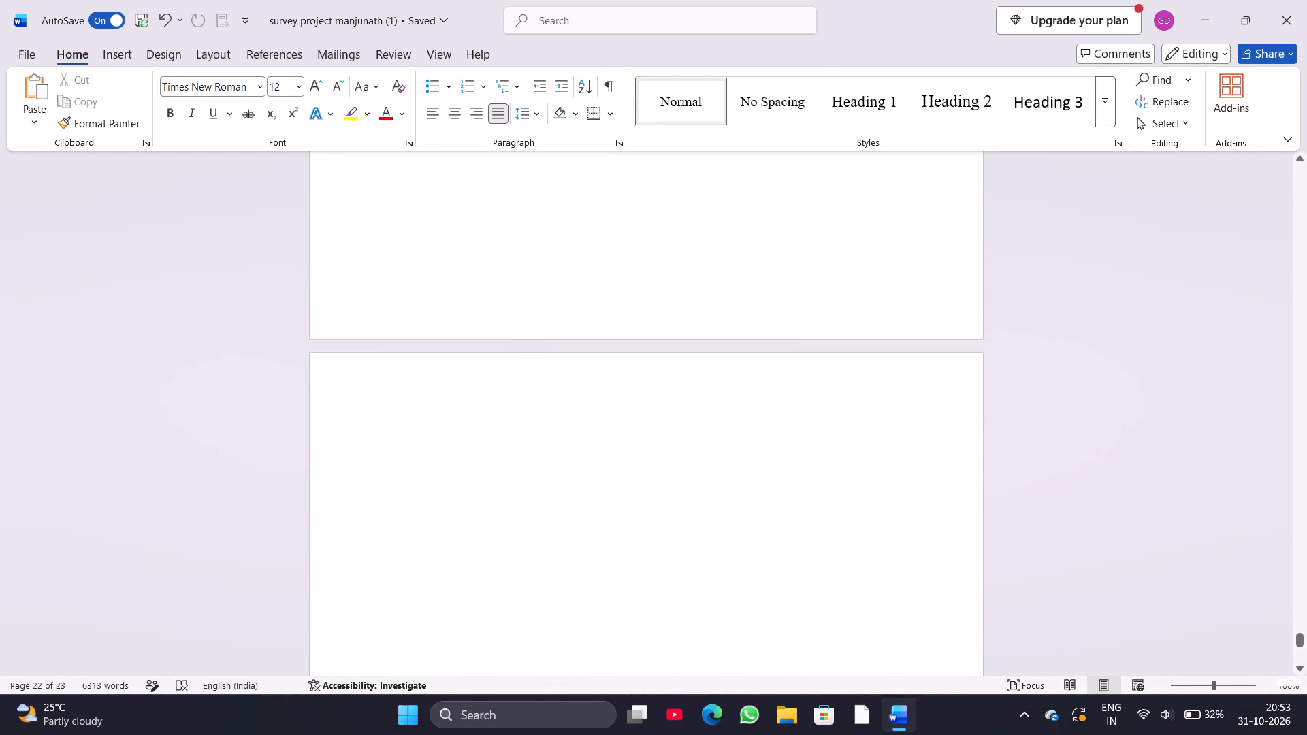
left_click(580, 412)
type("CHAPTER")
key("space")
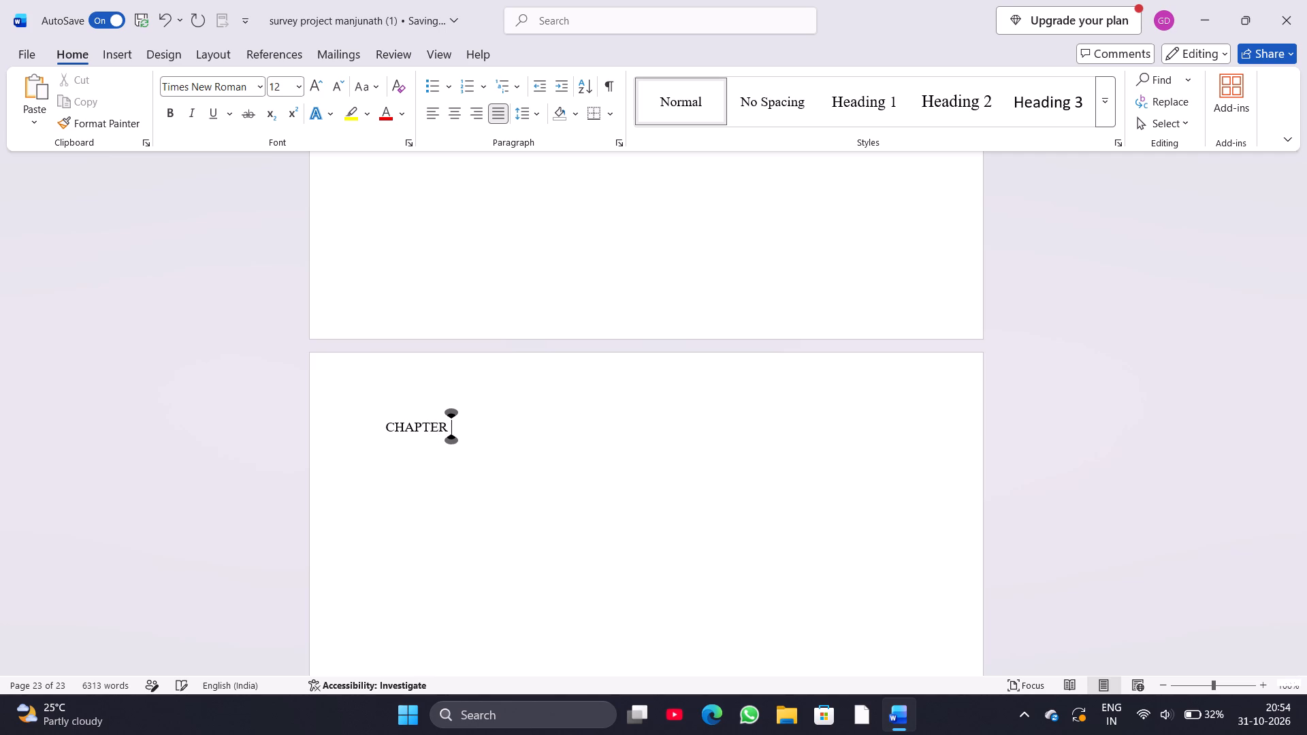
type("3")
key("space")
key("Return")
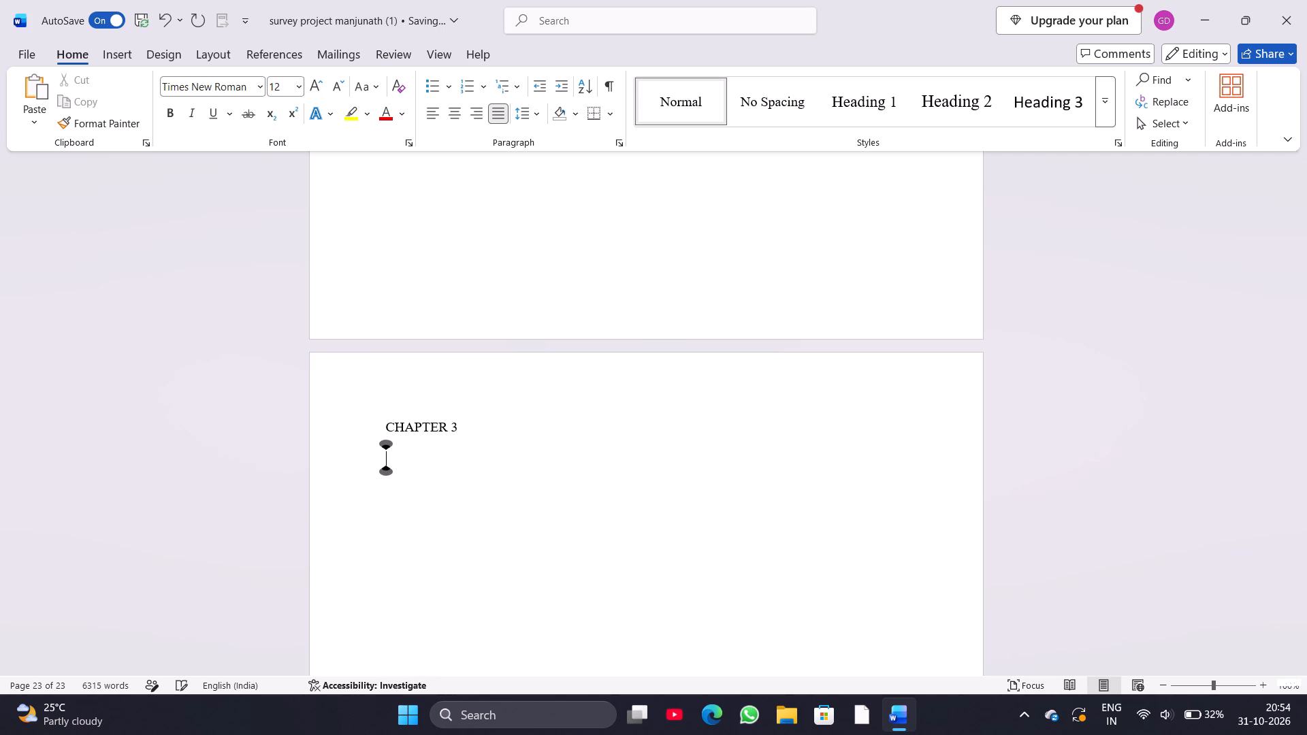
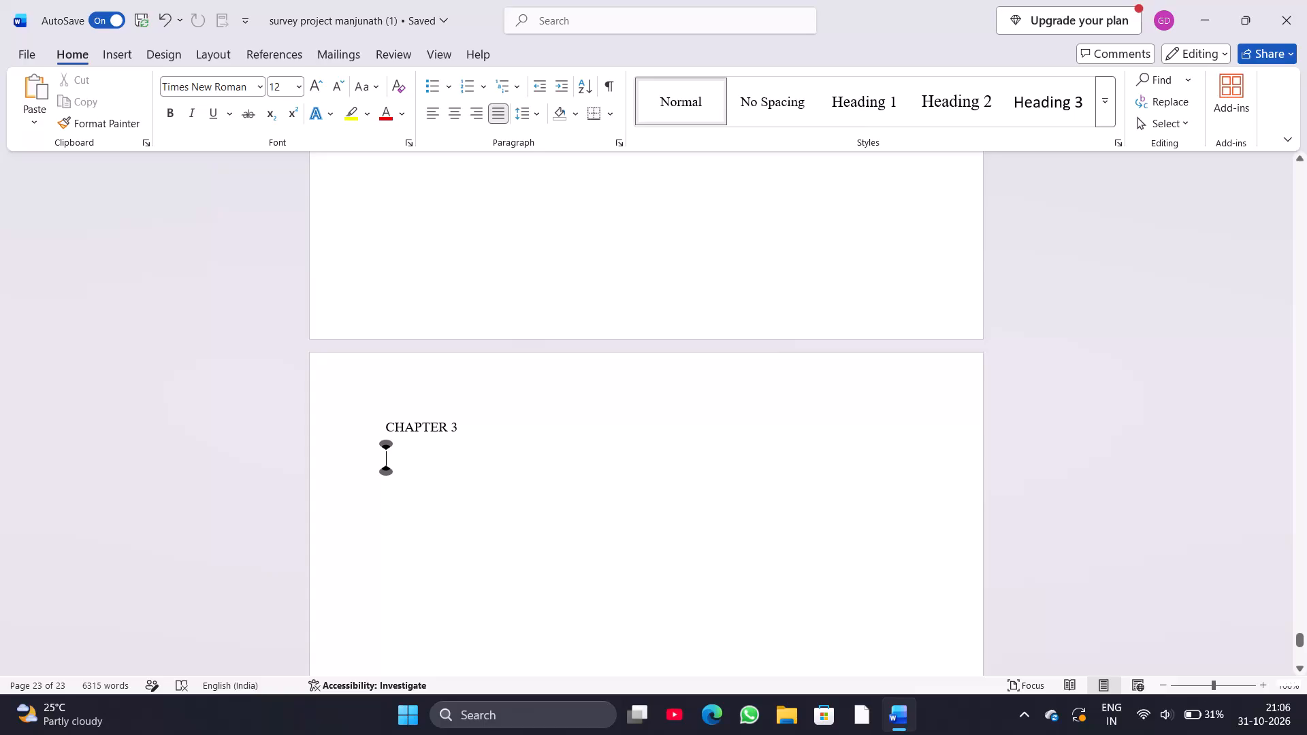
Bring up the file start page with the list of recent documents.
left_click(27, 58)
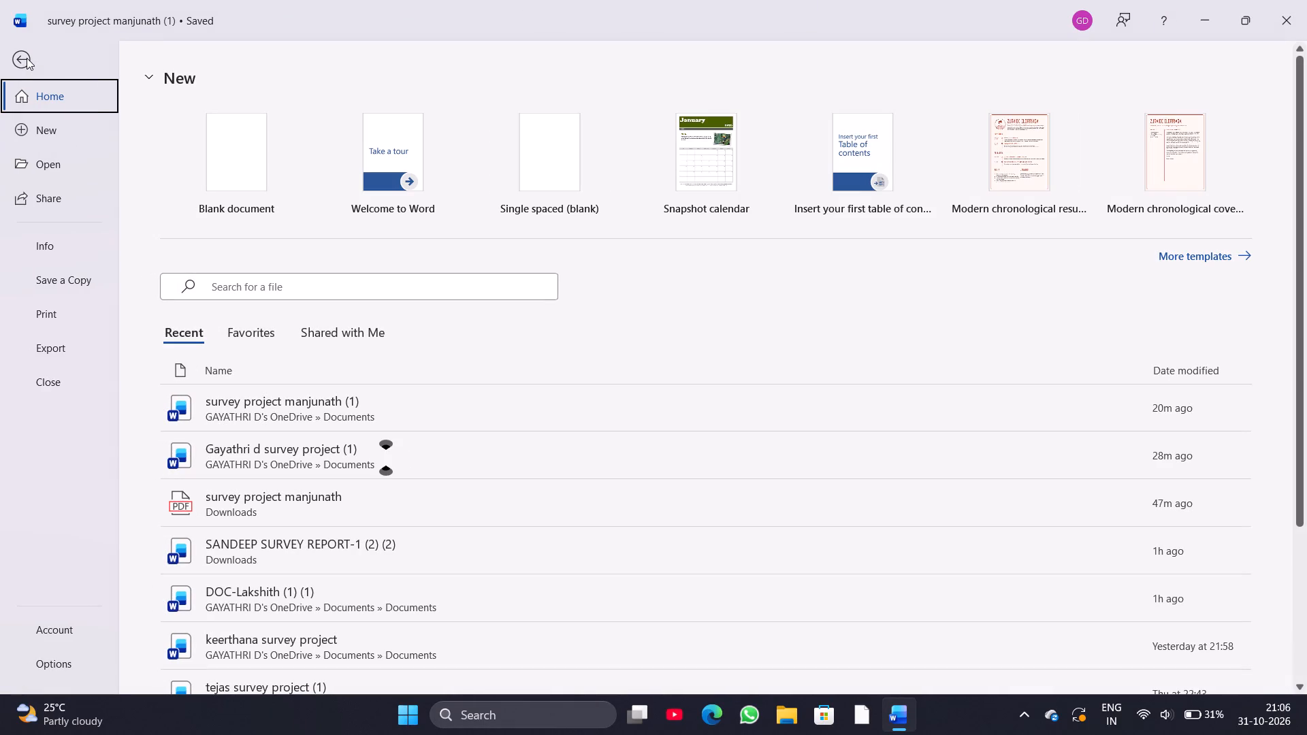
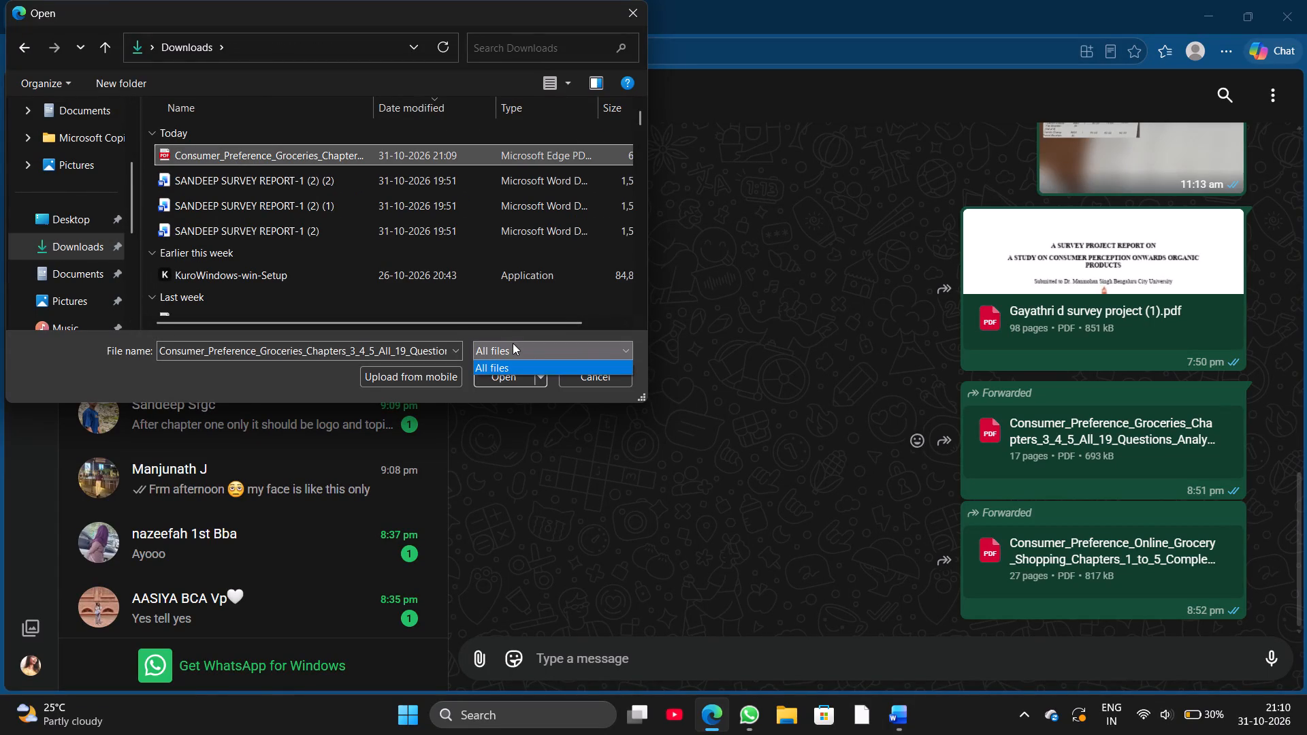
Set the file type filter to All files for opening the Consumer_Preference_Groceries_Chapters_3_4_5 PDF from Downloads.
left_click(512, 366)
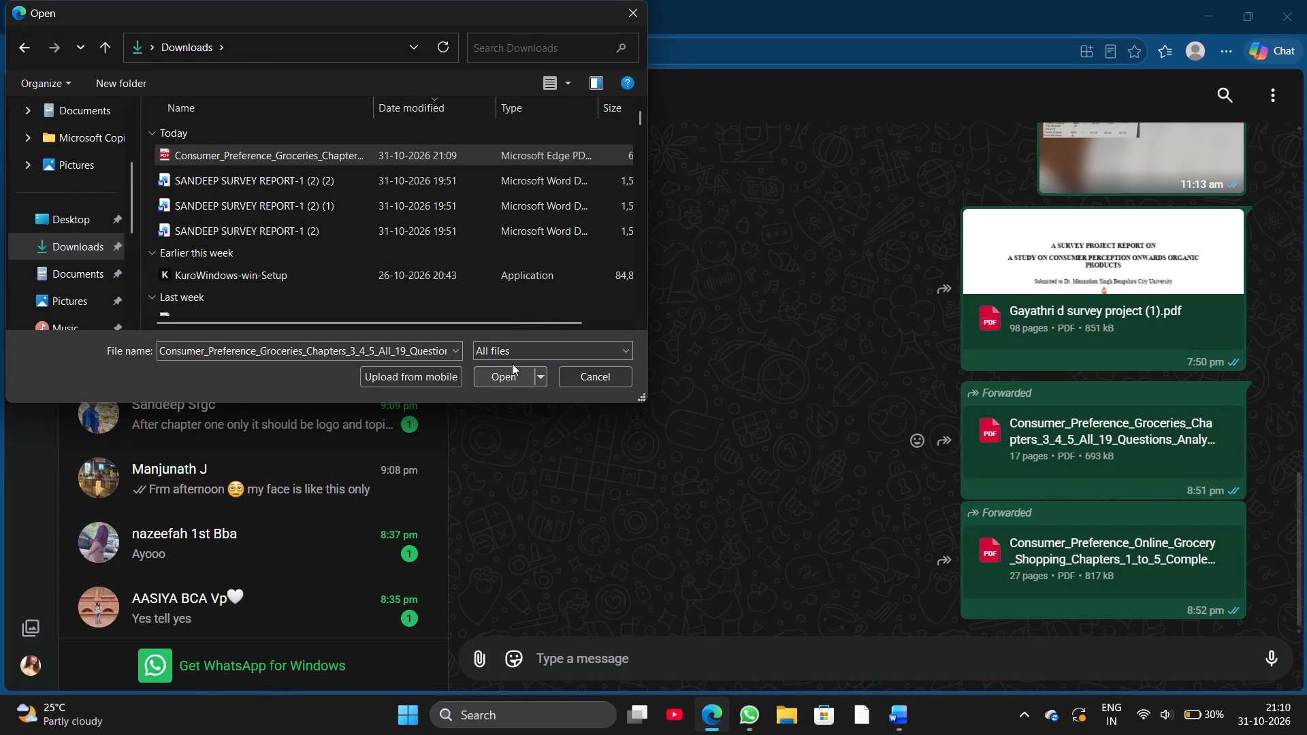
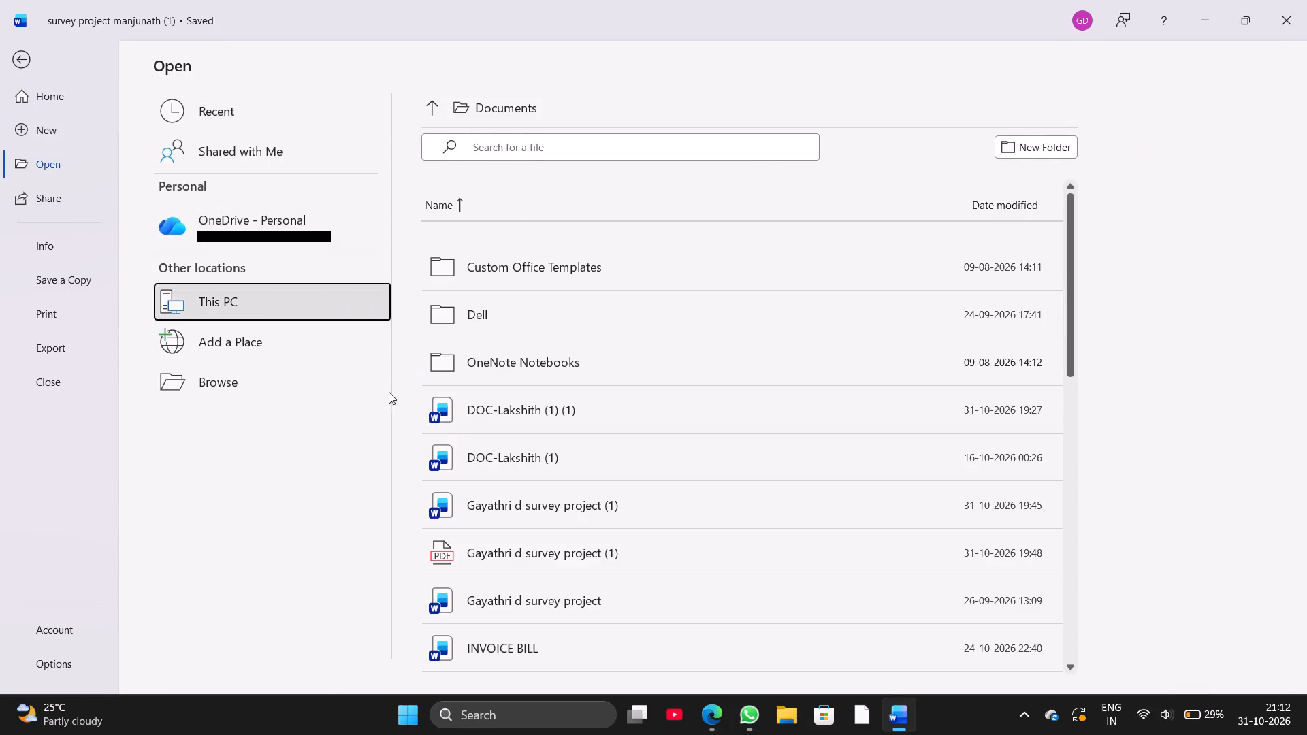
Browse the Documents folder on this PC for a file to open.
left_click(318, 295)
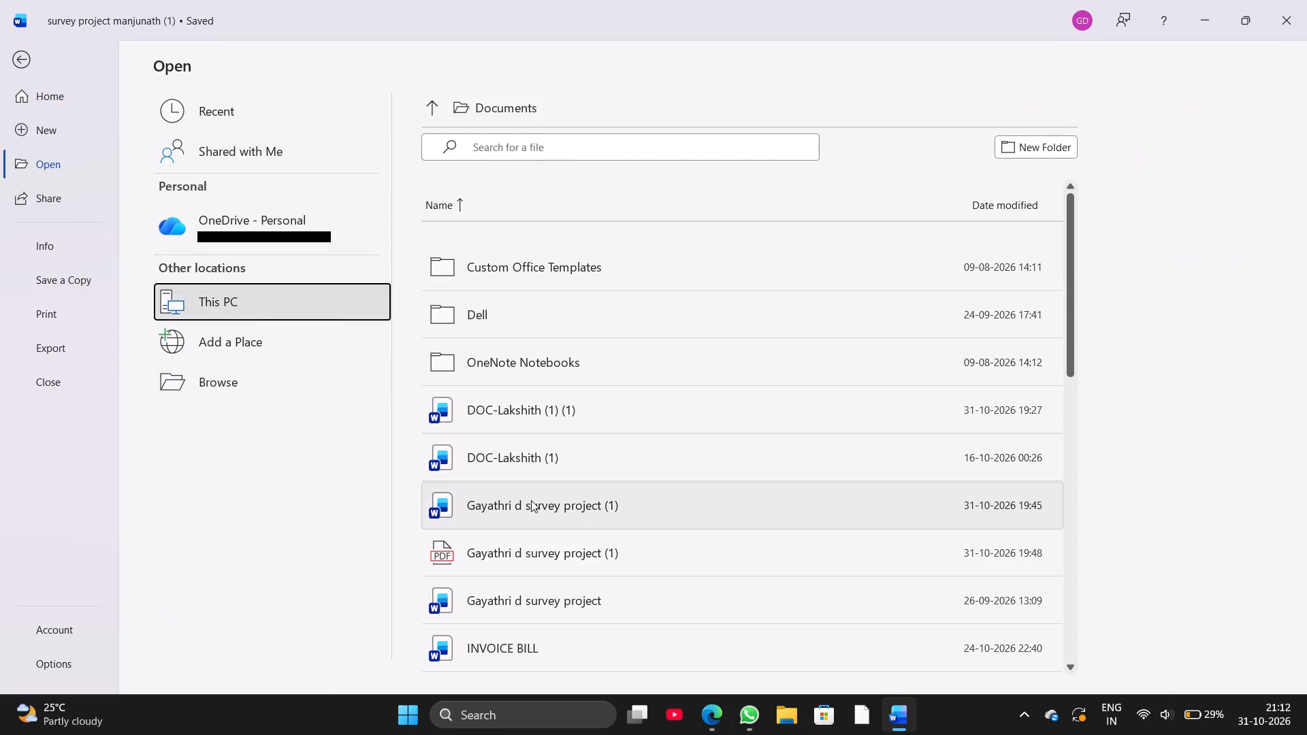
left_click(270, 373)
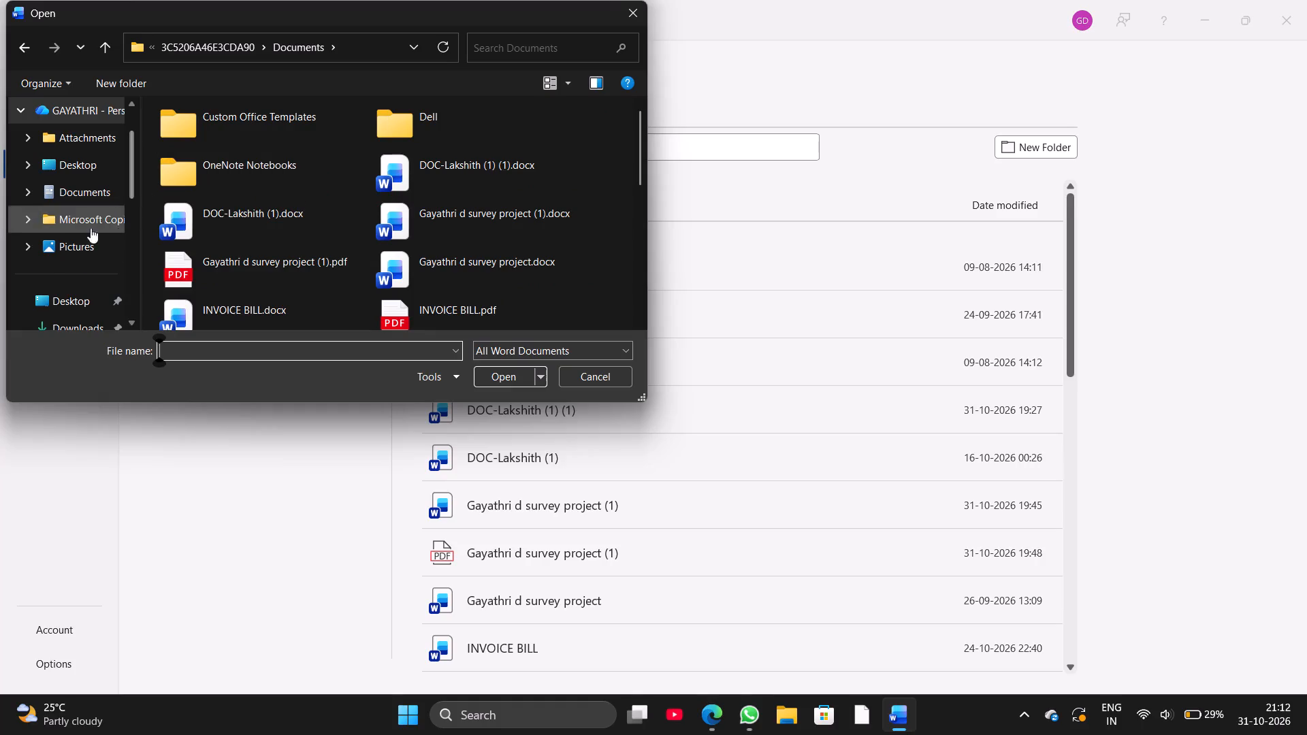
Open the Consumer_Preference_Groceries_Chapters_3_4_5 PDF from the Downloads folder and enable editing.
left_click(65, 324)
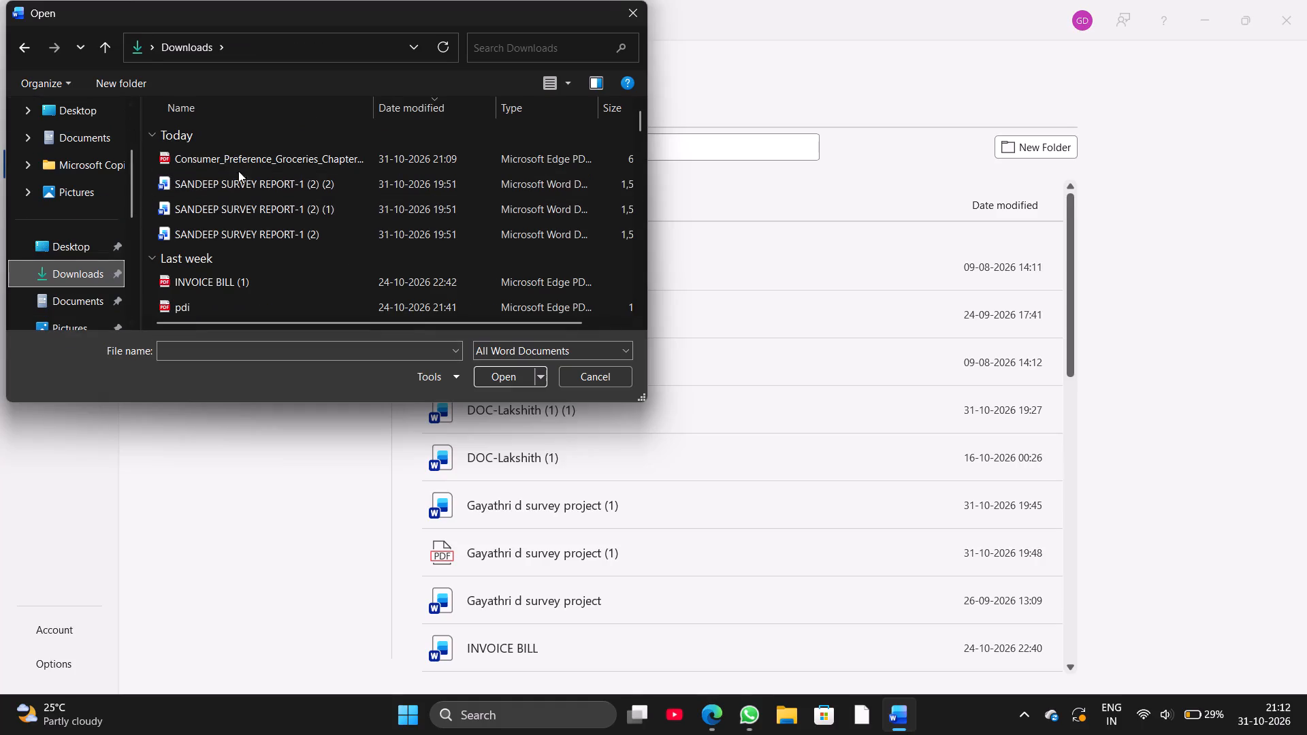
left_click(248, 161)
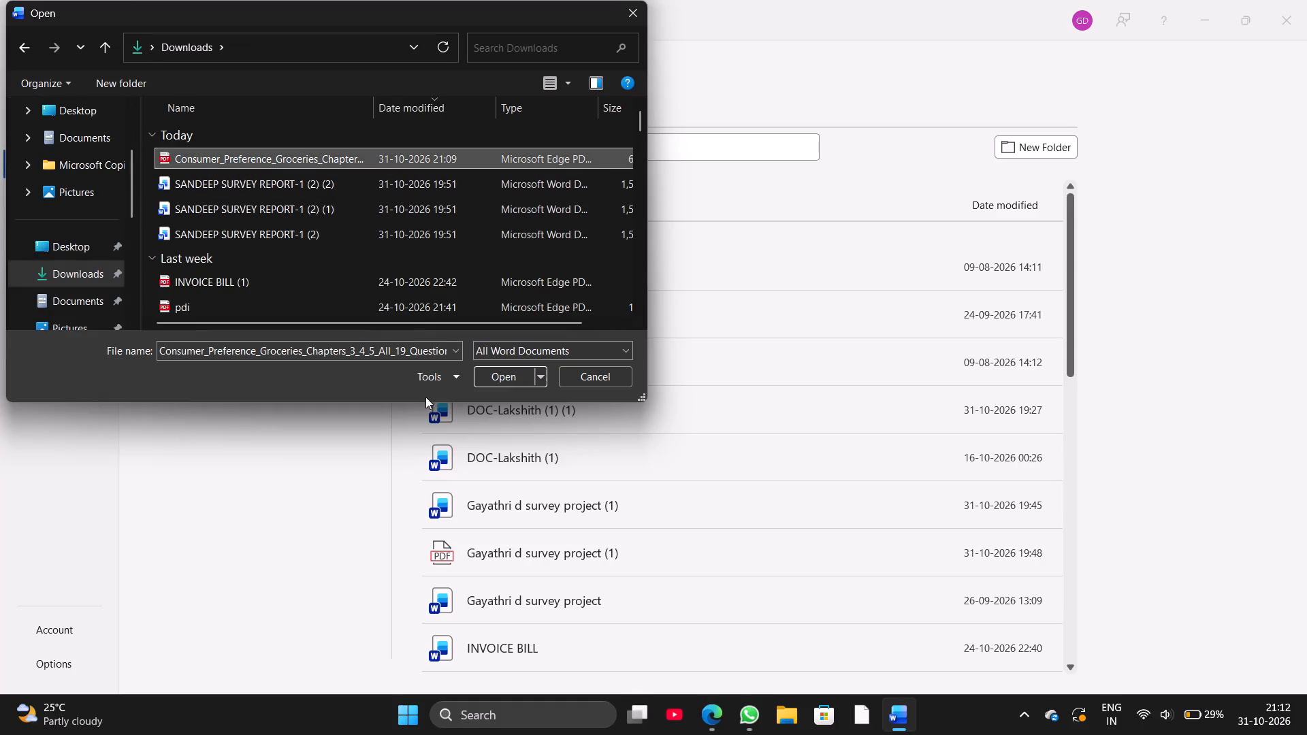
left_click(503, 365)
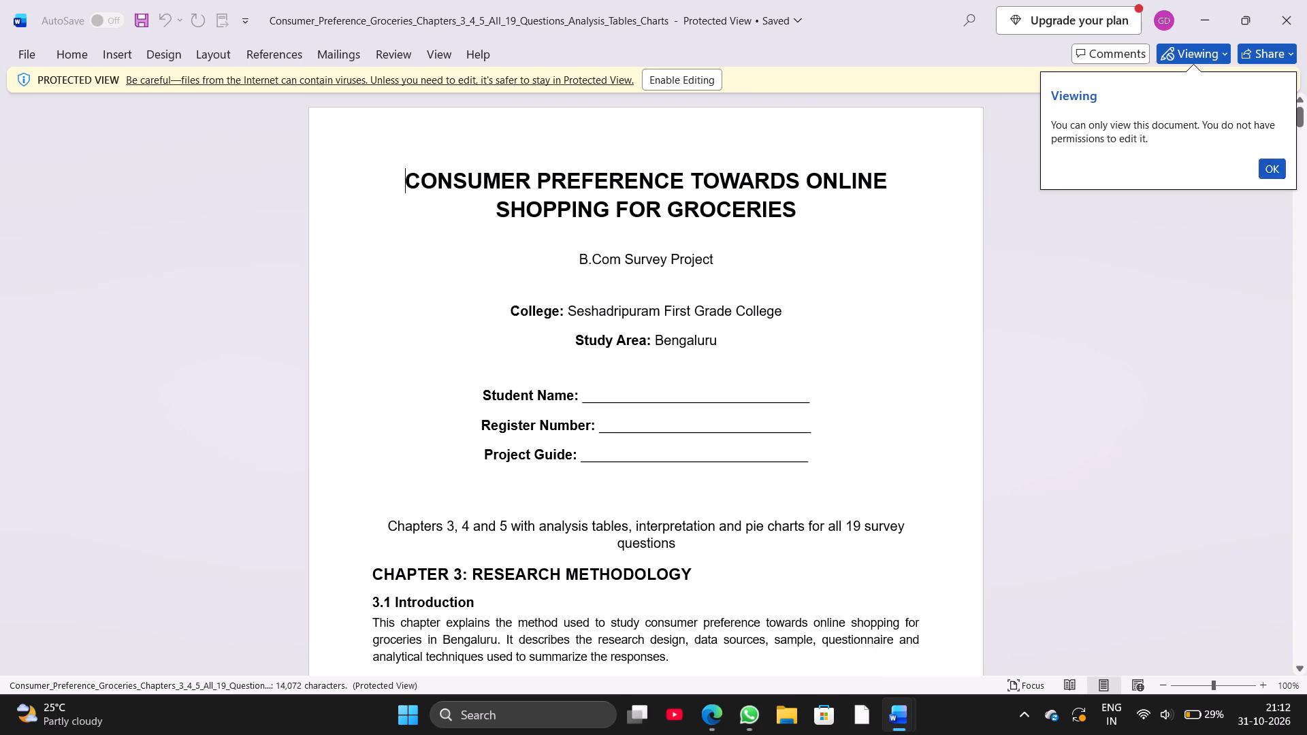
left_click(701, 77)
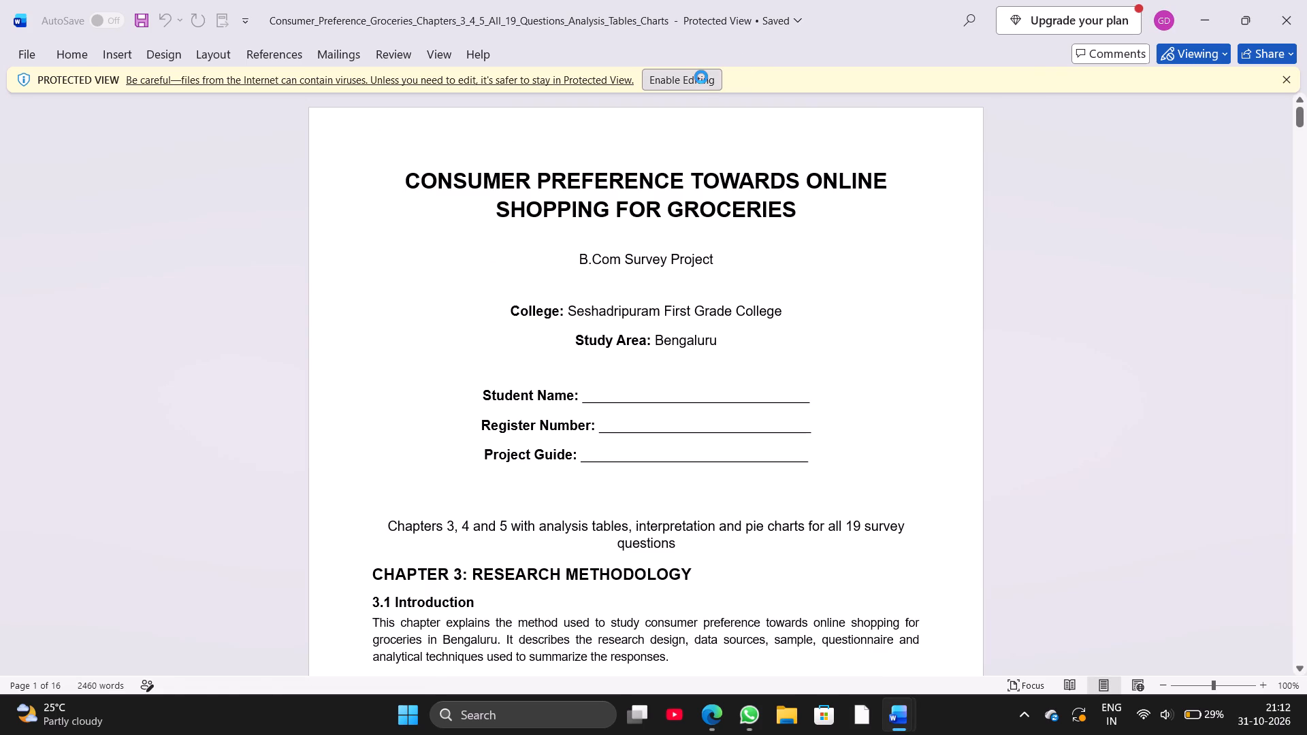
Copy the introductory paragraph under the Chapter 4 heading, starting "The following analysis uses 50 submitted responses".
scroll(717, 316, "down", 6)
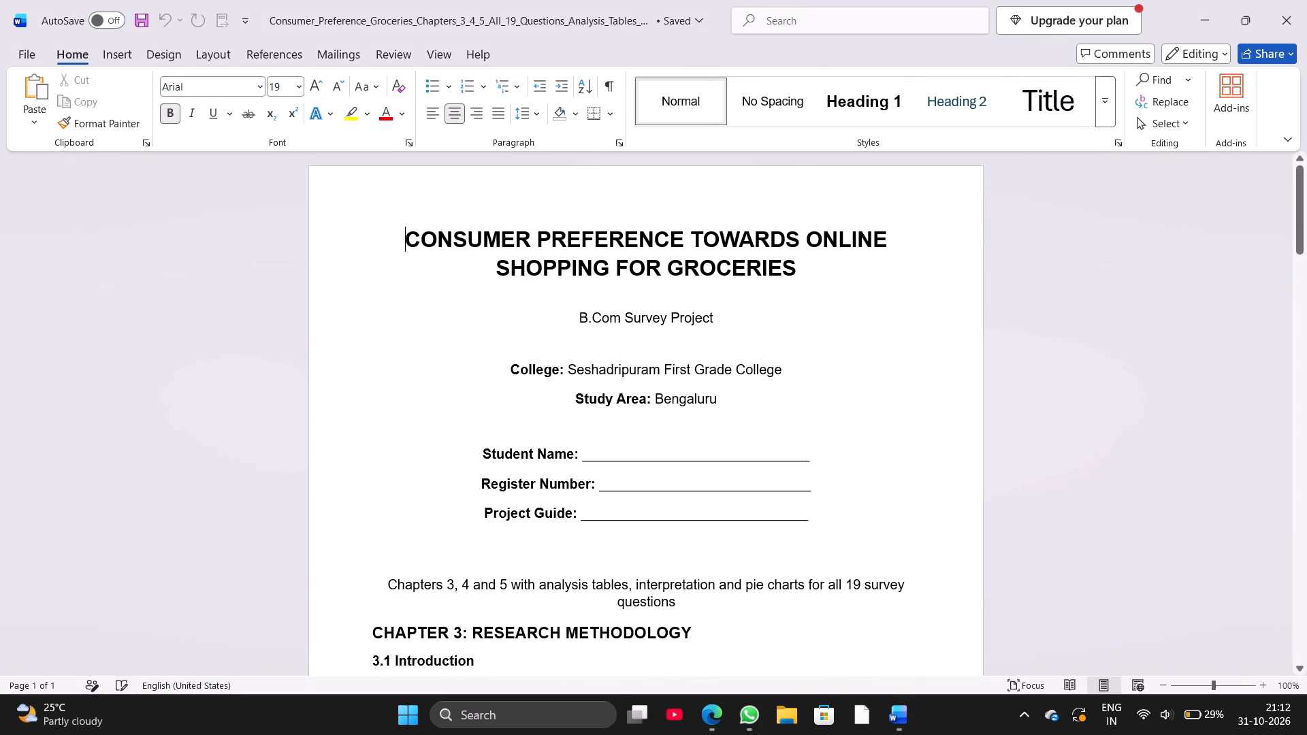
scroll(717, 316, "down", 12)
scroll(717, 316, "up", 1)
scroll(717, 316, "down", 20)
scroll(717, 316, "down", 2)
scroll(717, 316, "up", 2)
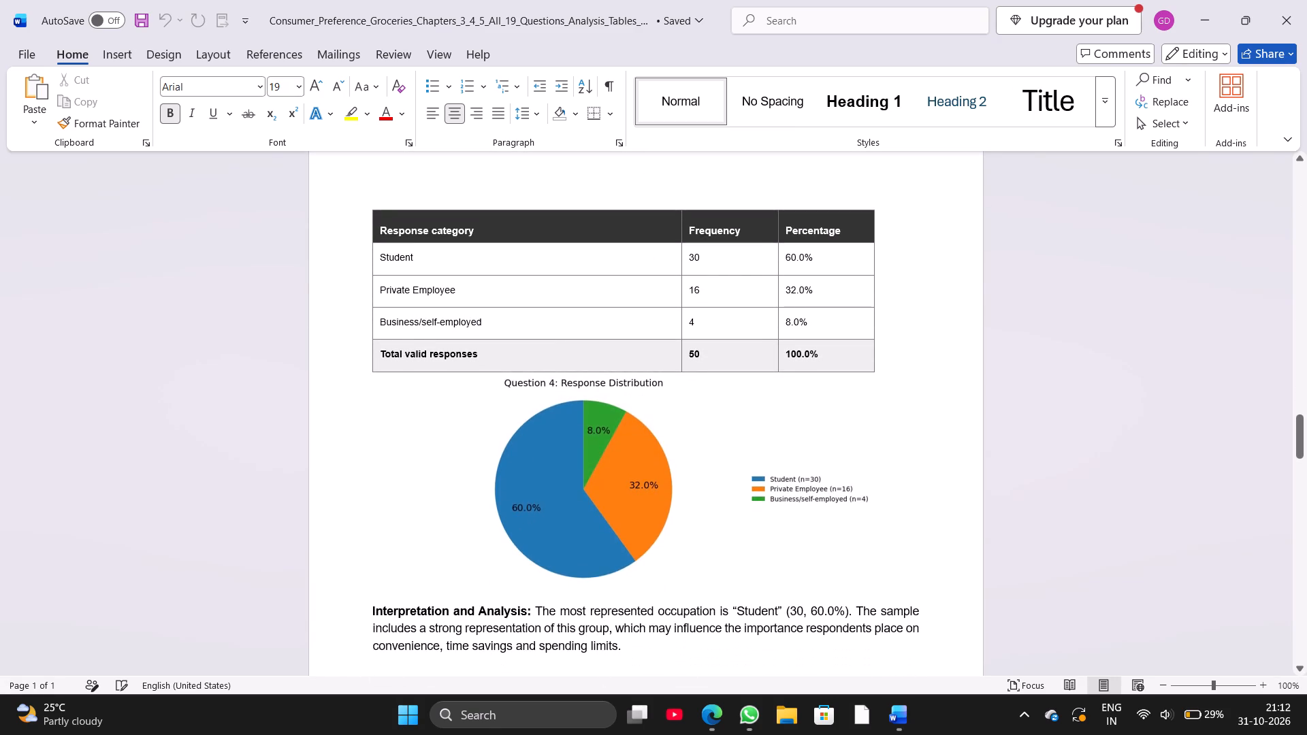
scroll(717, 316, "up", 7)
scroll(717, 316, "down", 2)
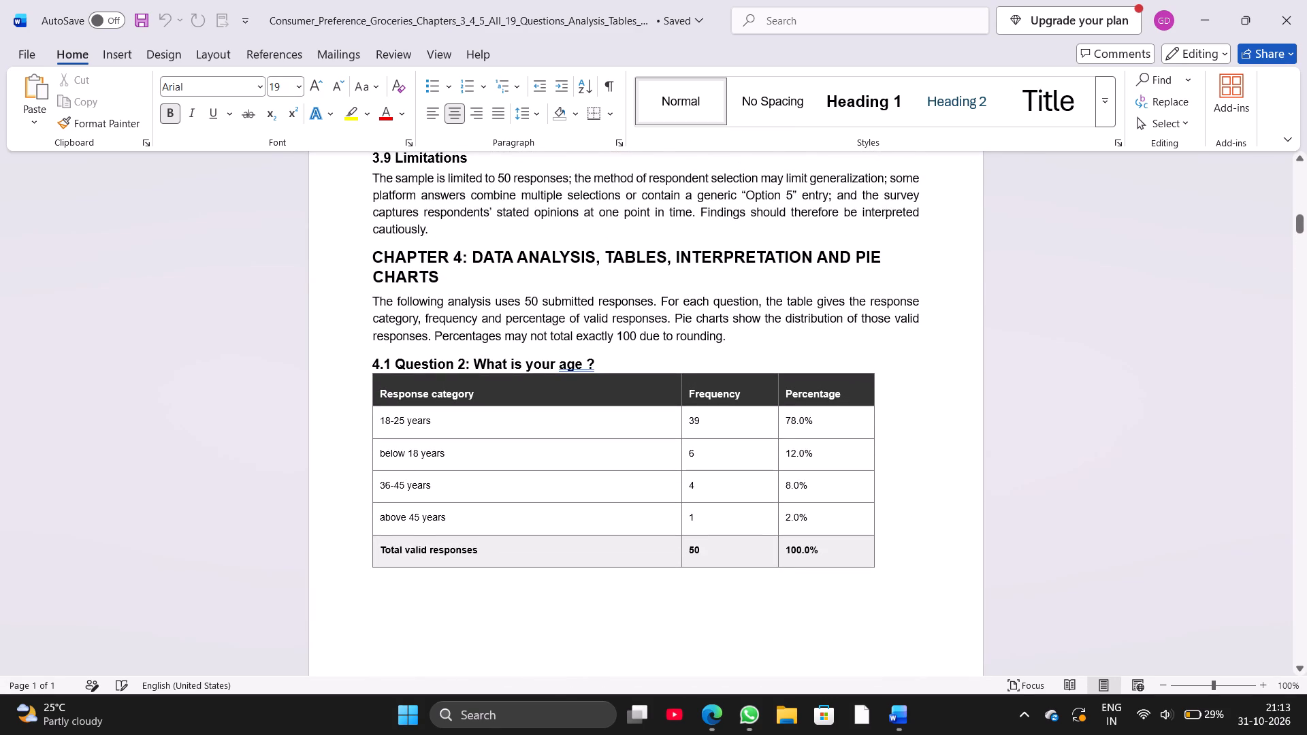
left_click_drag(372, 297, 885, 305)
left_click_drag(885, 305, 895, 336)
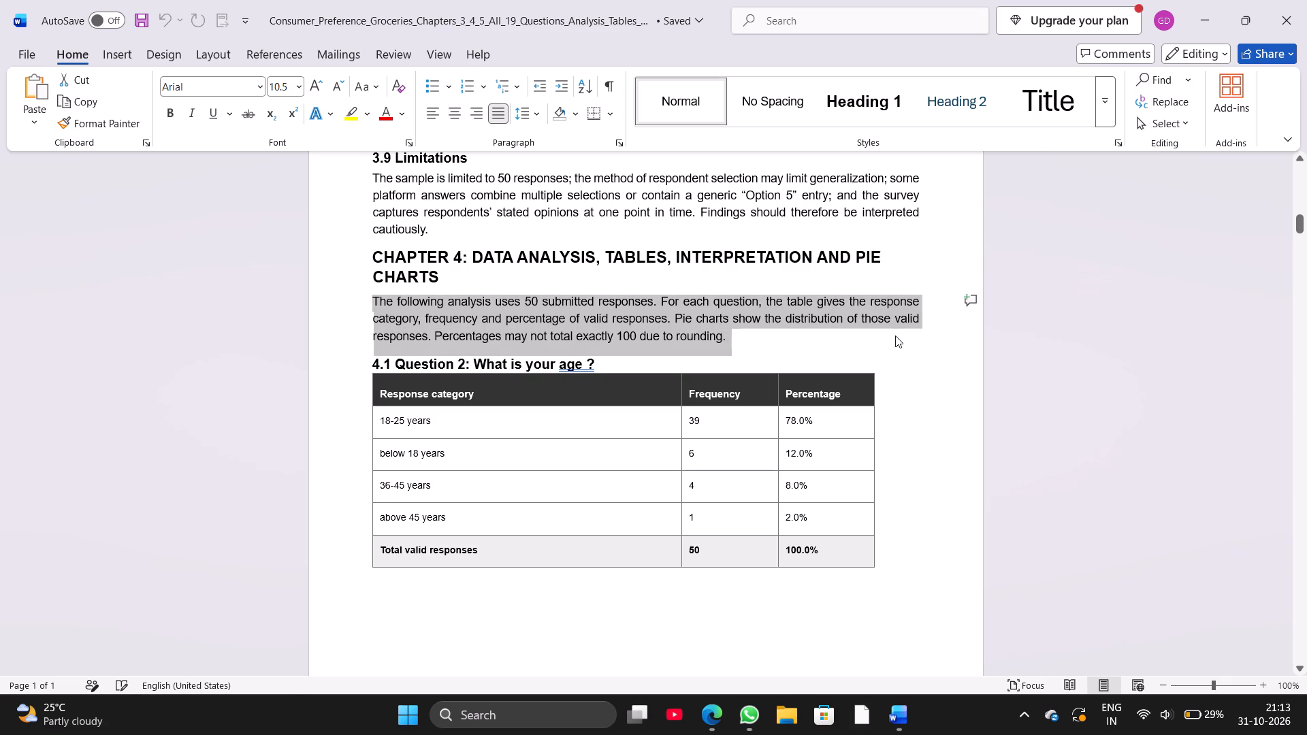
key("ctrl+c")
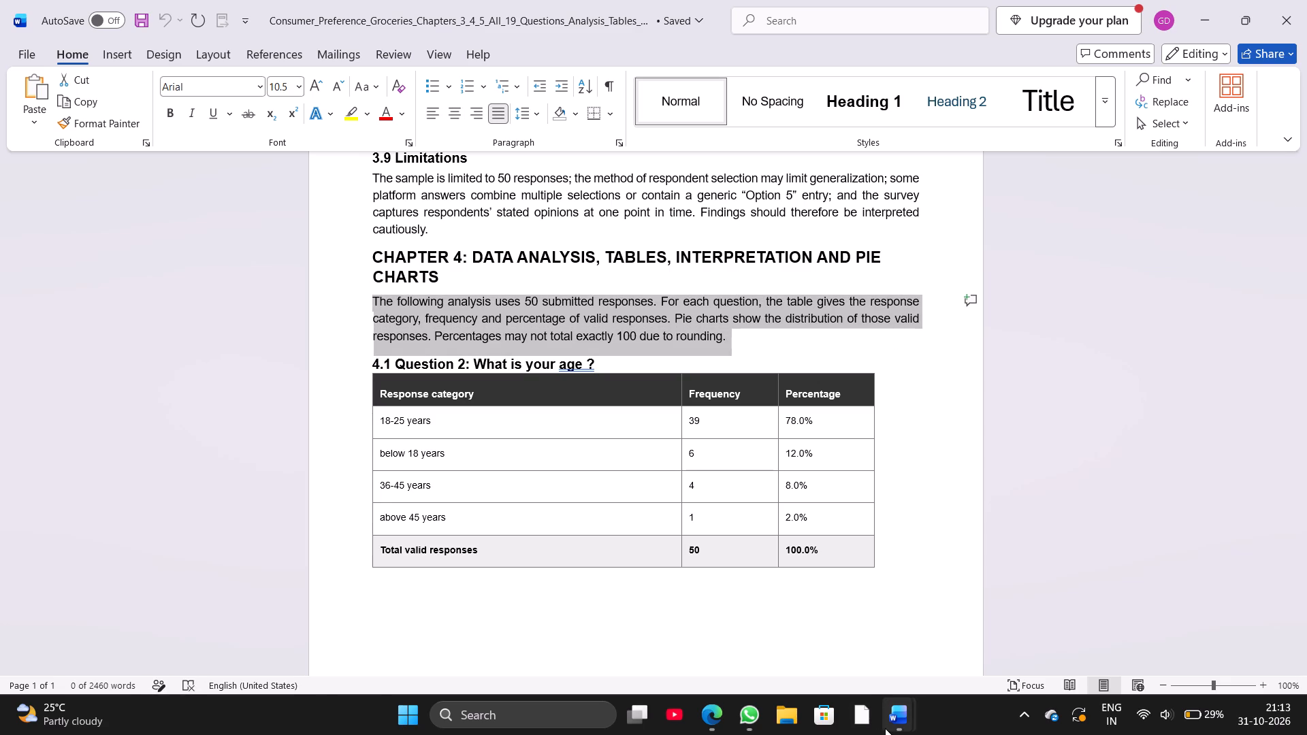
Switch to the survey project document and add the line "RESPONDENTS PROFILE" below "CHAPTER 3".
left_click(873, 630)
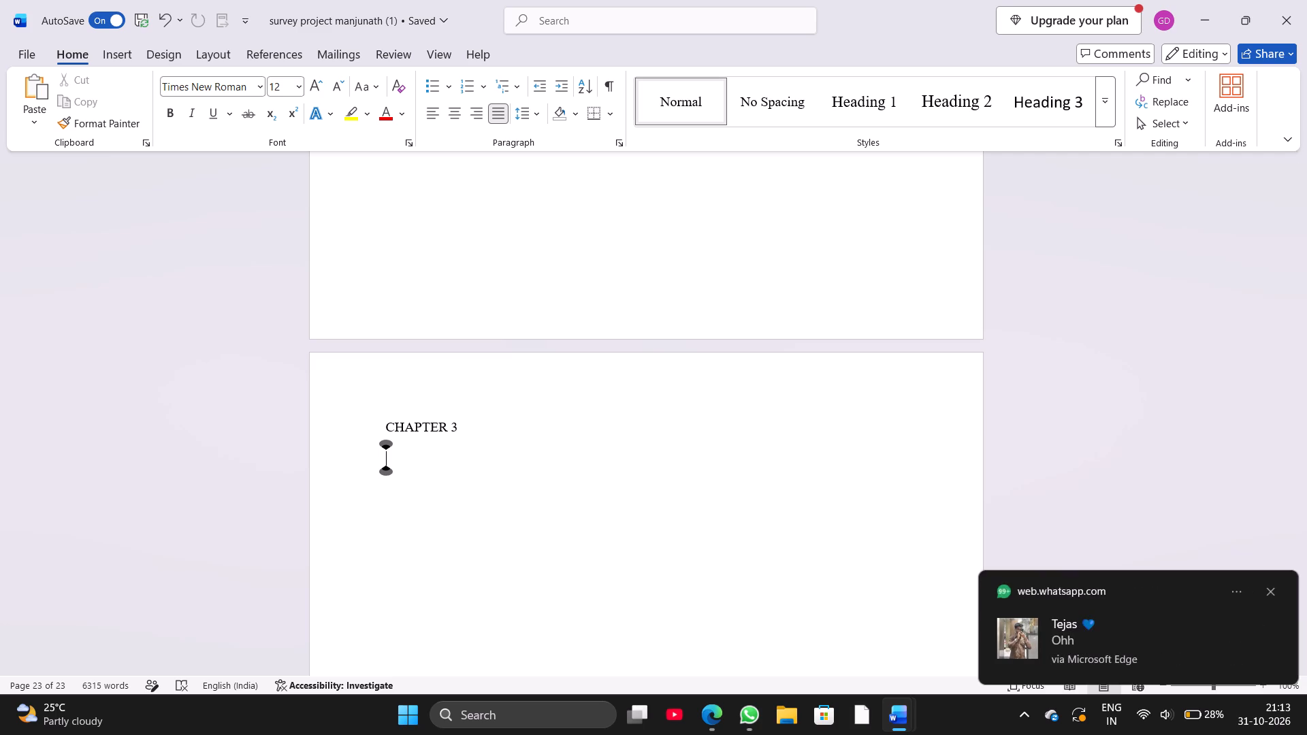
type("RESPON")
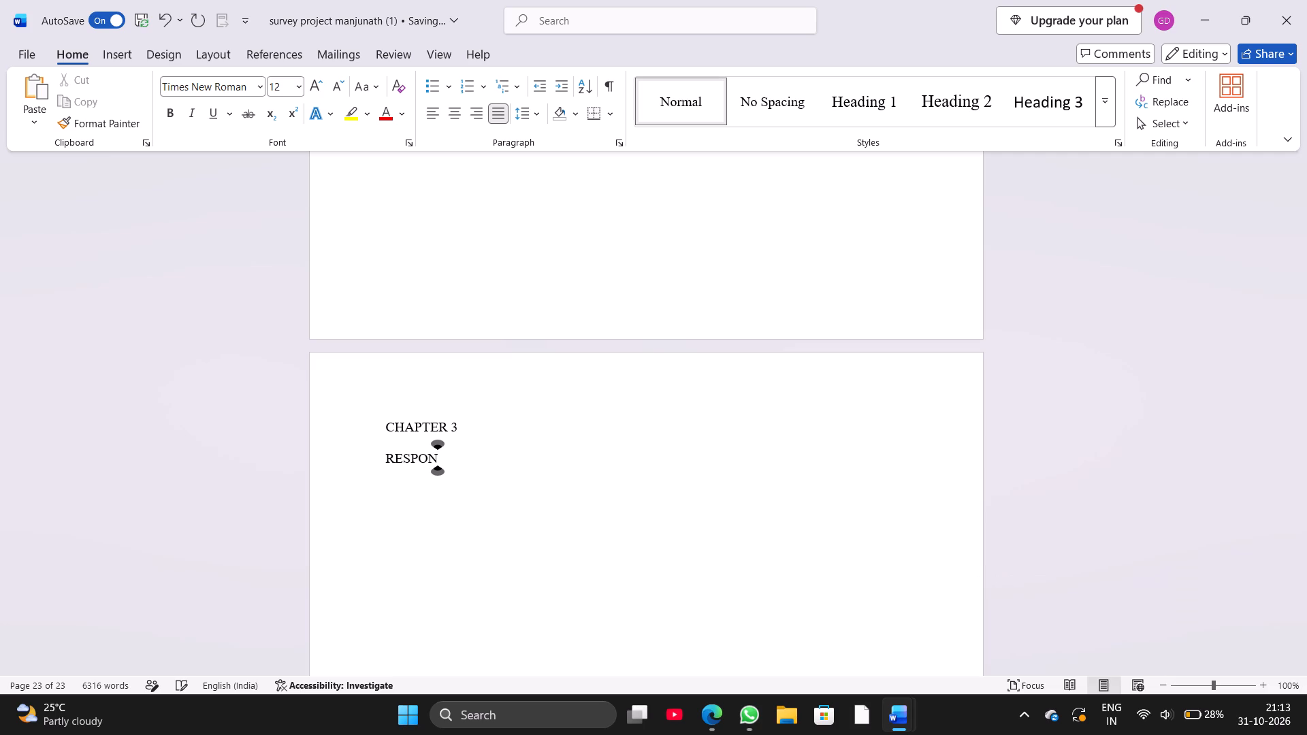
type("DENTS")
key("space")
type("PROFILE")
key("space")
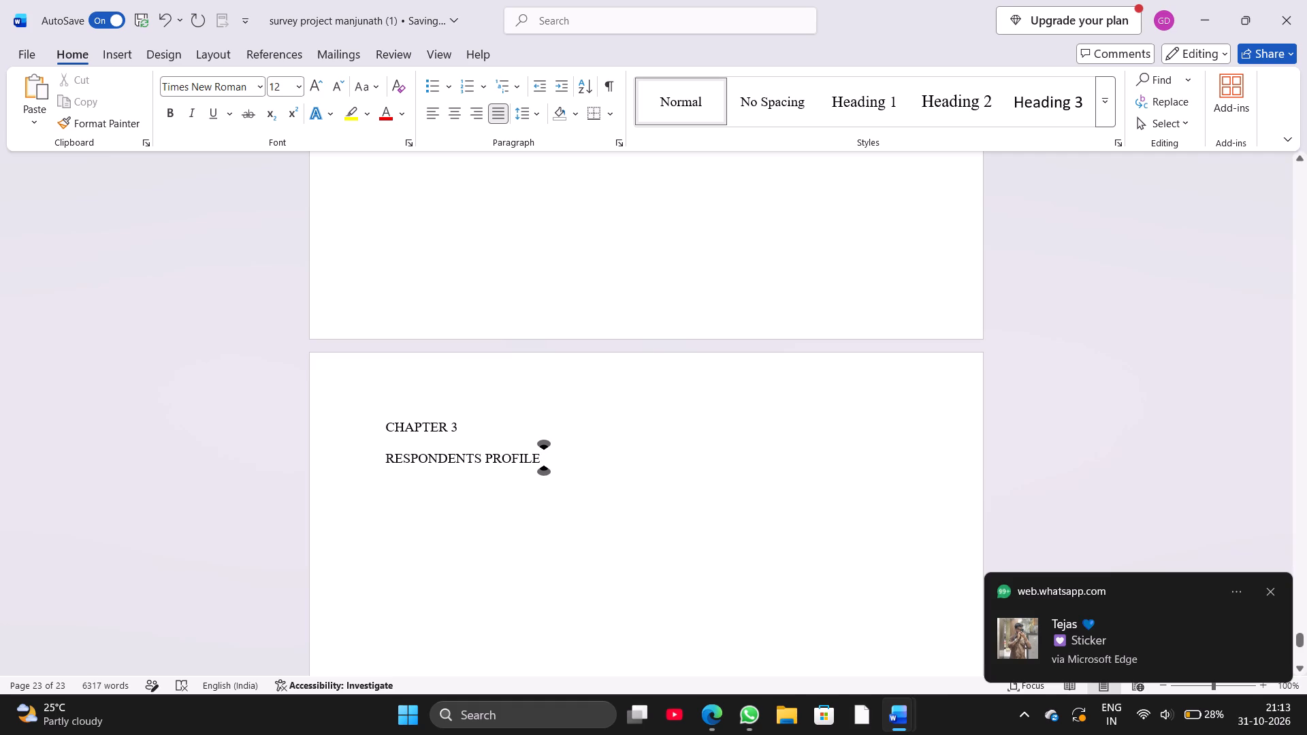
Format the "CHAPTER 3" and "RESPONDENTS PROFILE" lines as centred, bold, 14 pt text.
left_click_drag(379, 420, 513, 498)
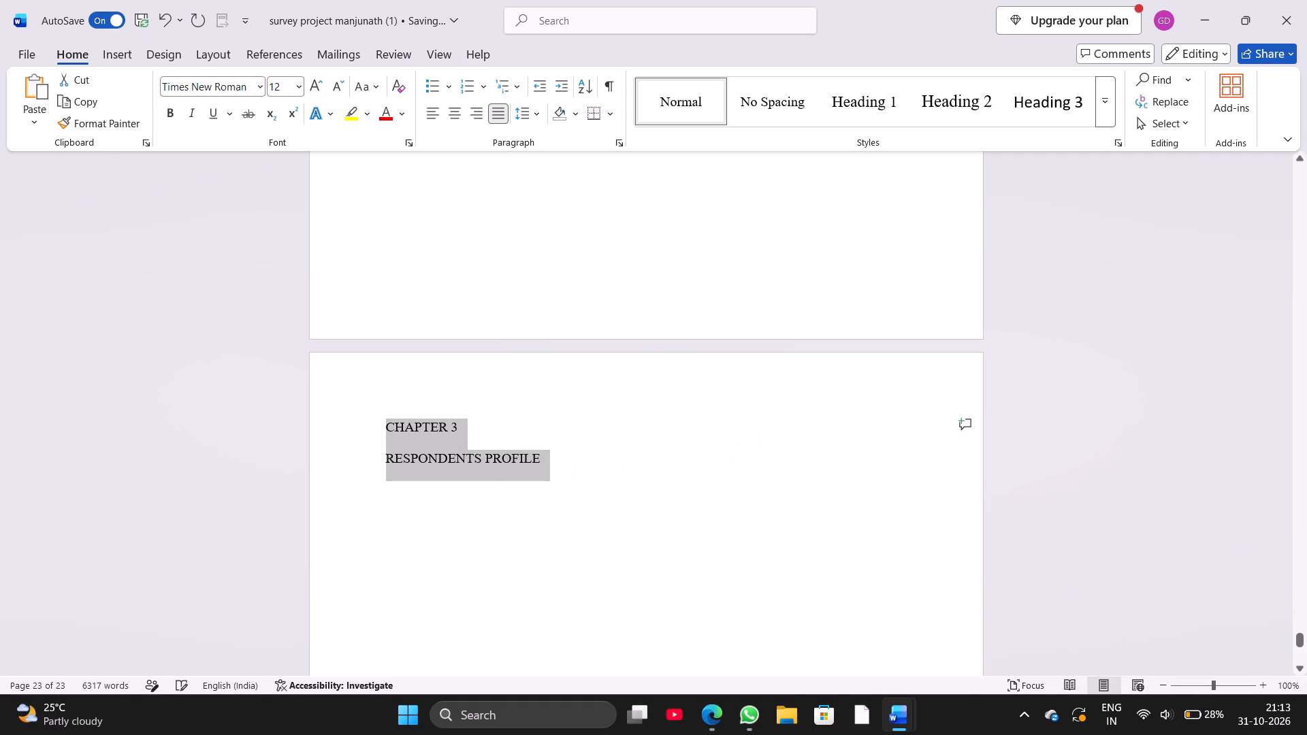
left_click(131, 51)
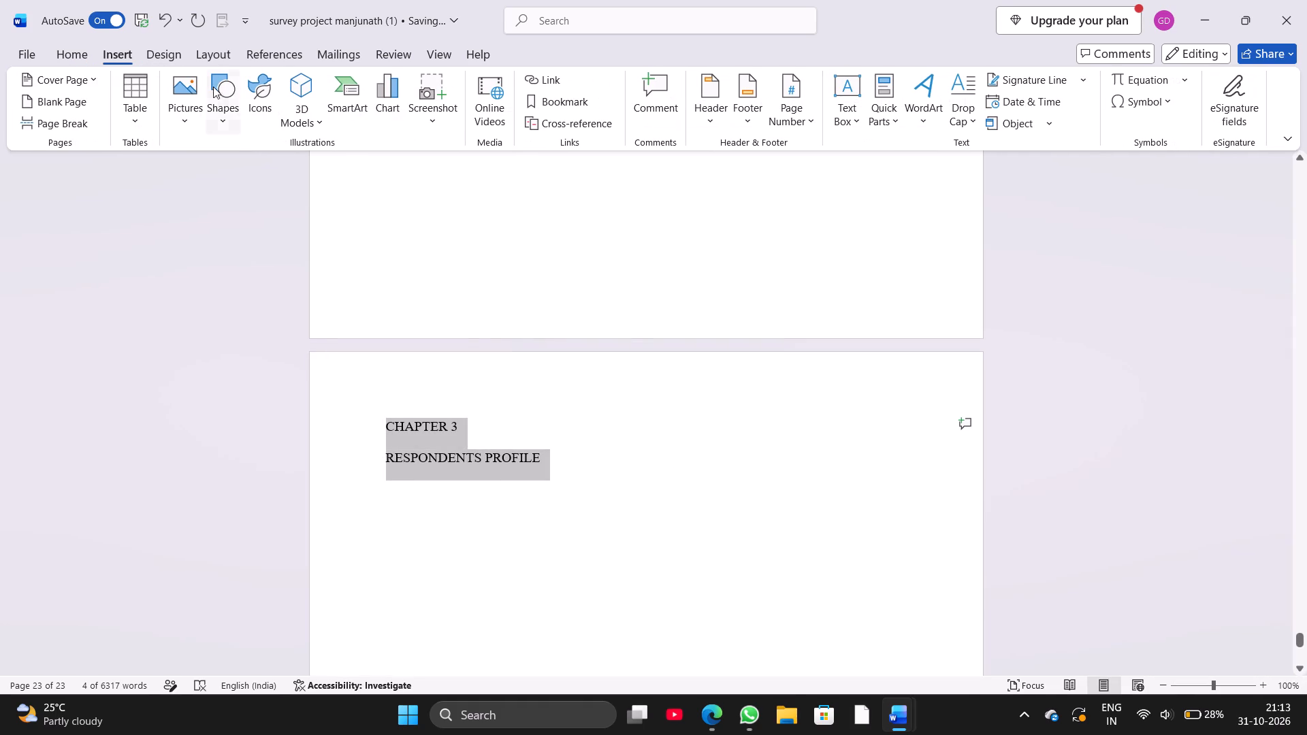
left_click(70, 54)
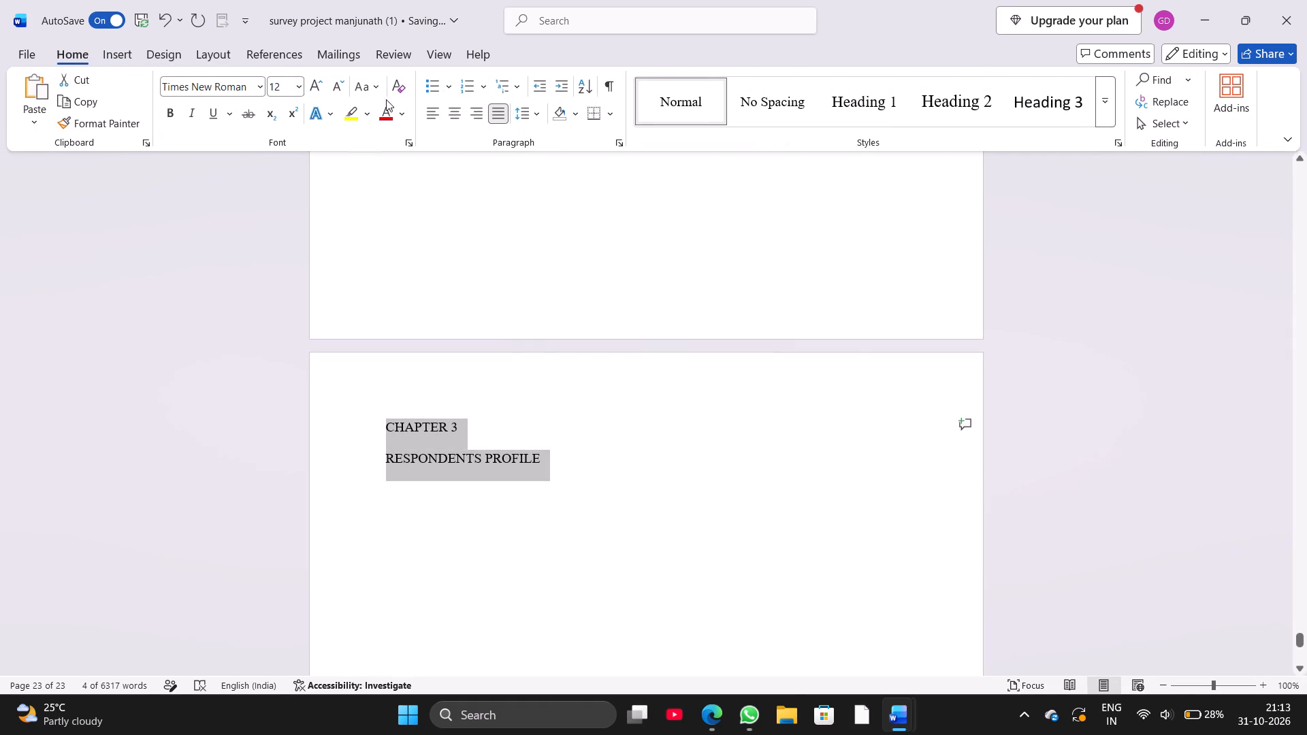
left_click(448, 116)
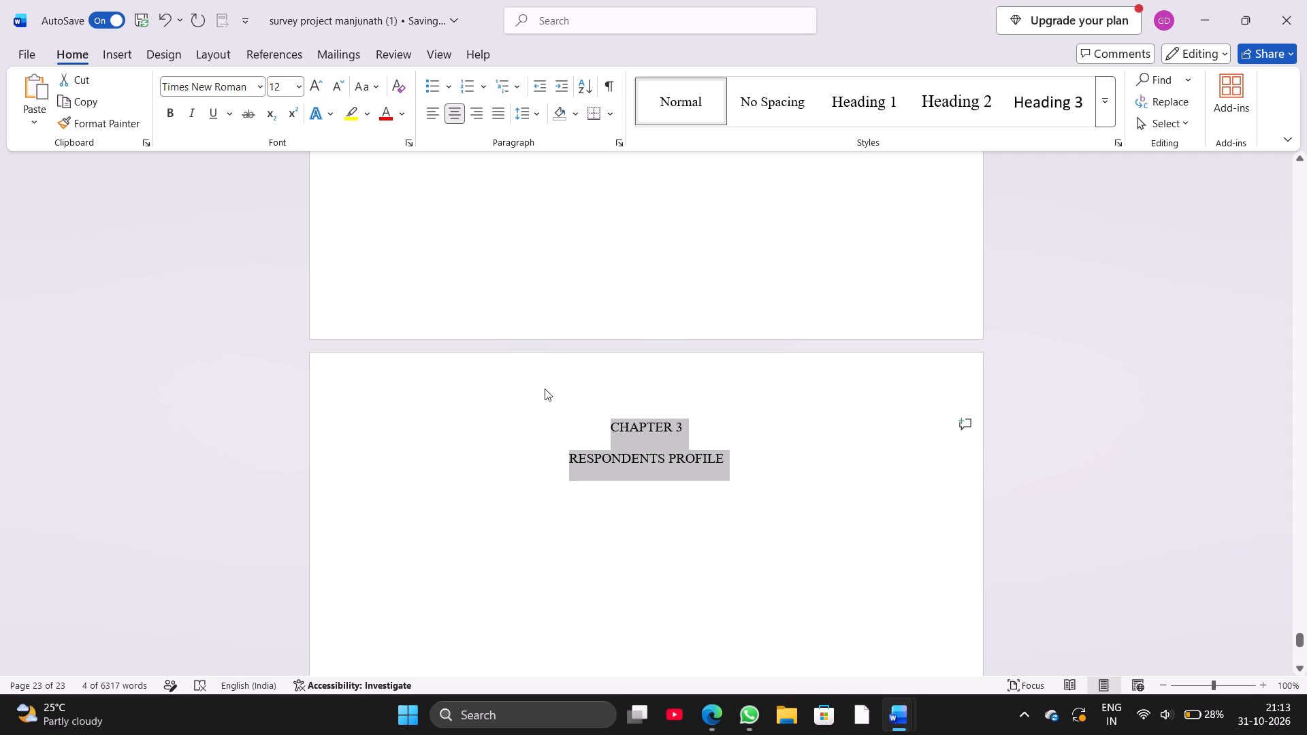
scroll(545, 389, "down", 1)
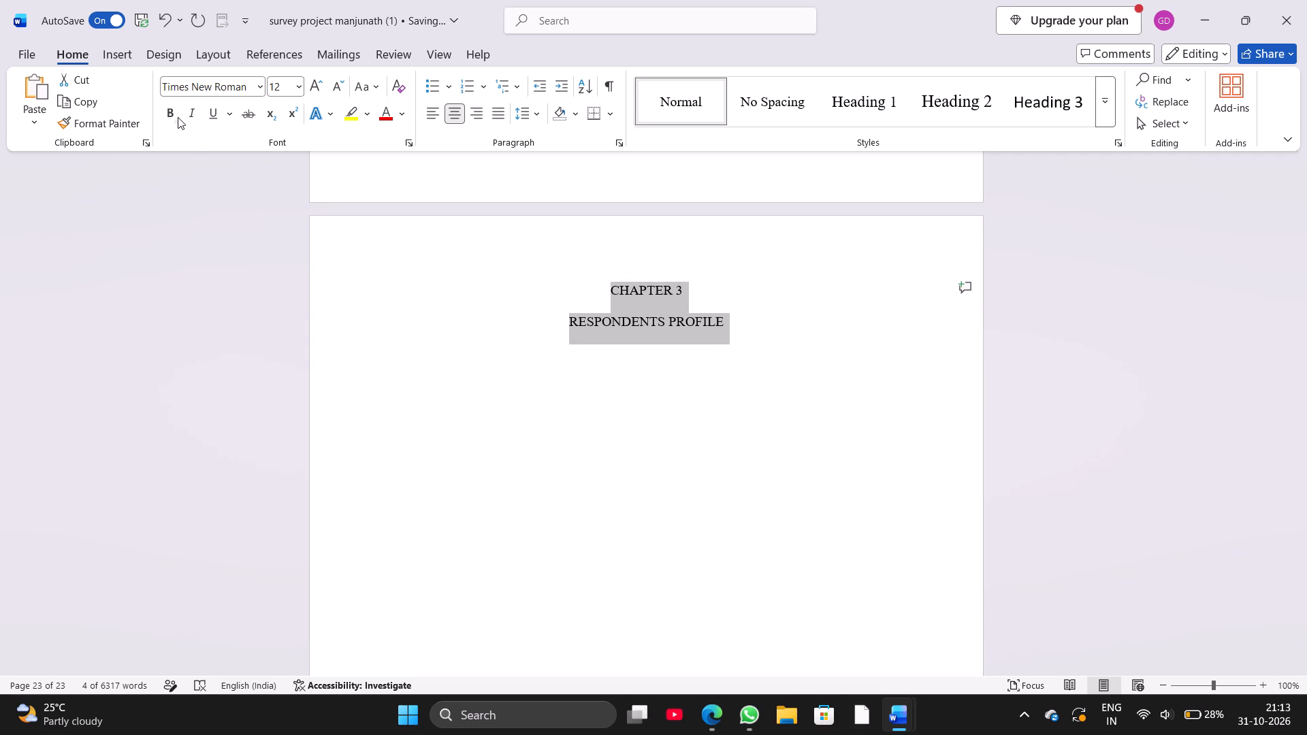
left_click(178, 117)
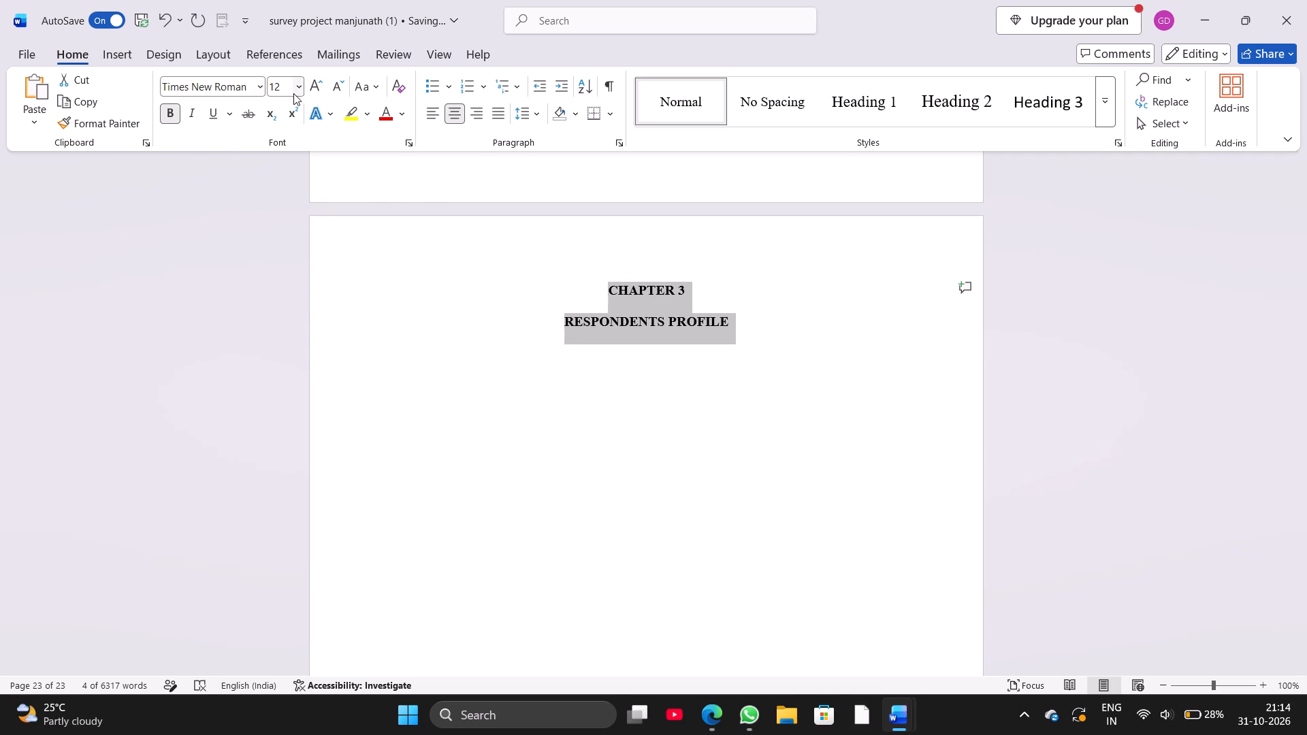
left_click(298, 91)
left_click(286, 204)
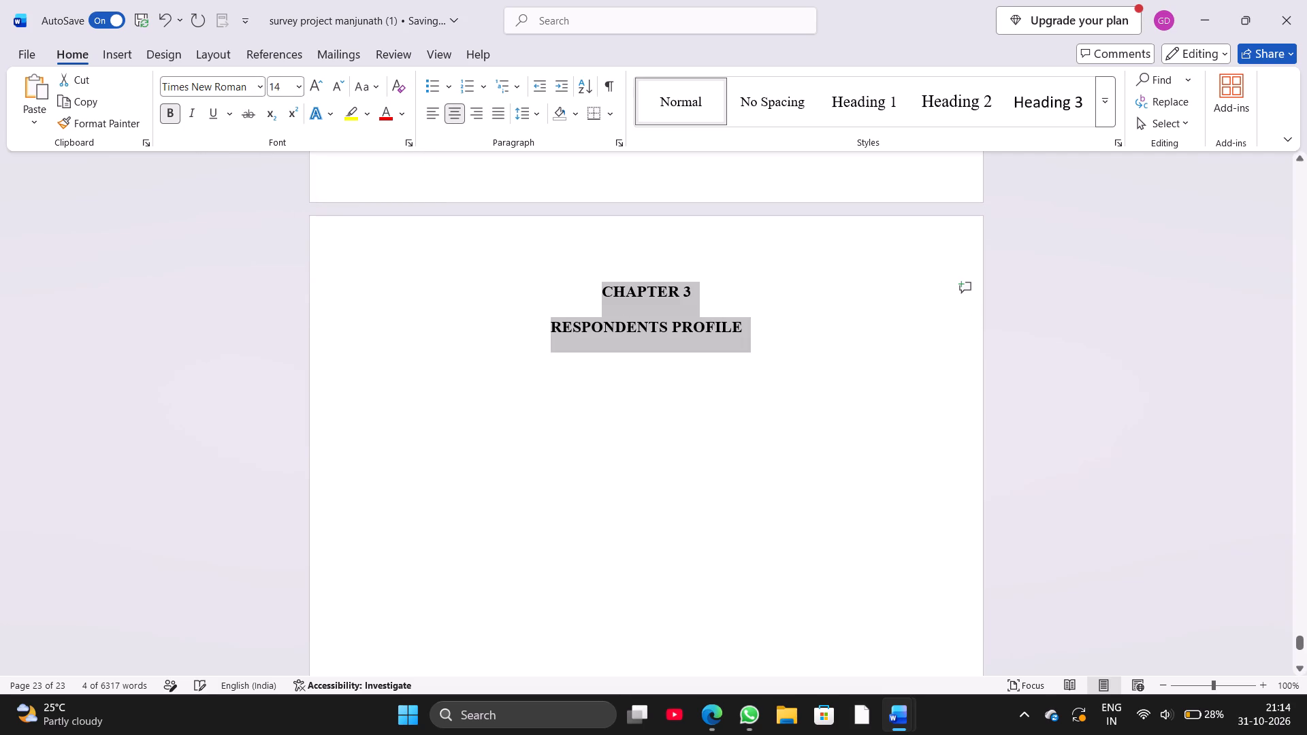
Start a new line below the "RESPONDENTS PROFILE" heading.
left_click(743, 327)
key("Return")
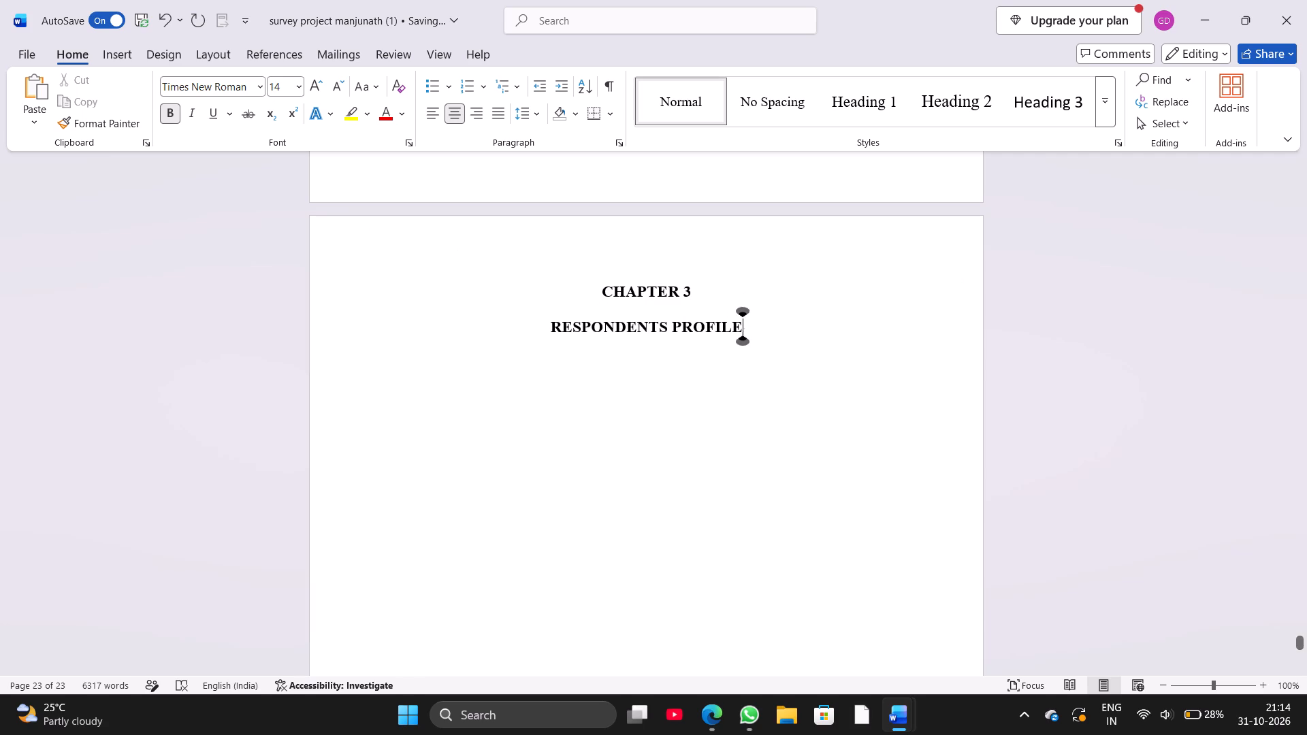
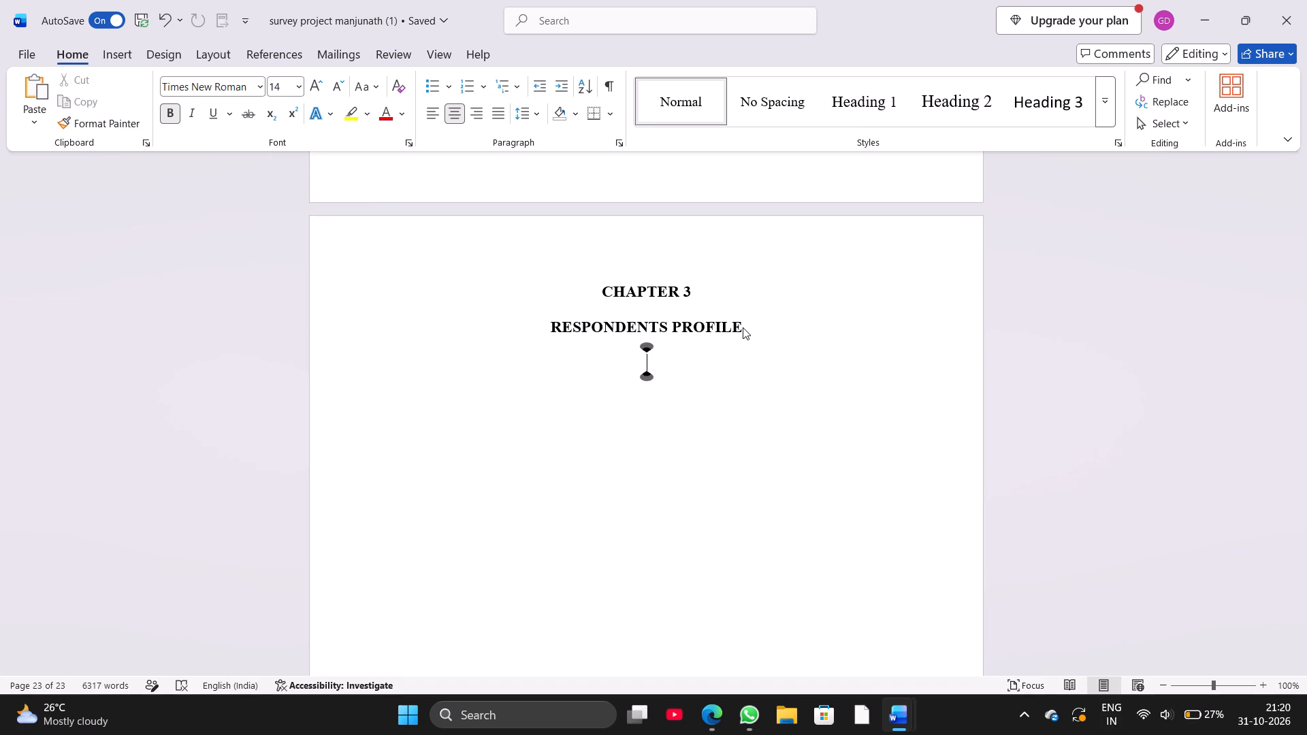
Add a left-aligned "INTRODUCTION" heading below "RESPONDENTS PROFILE" and start a new line under it.
type("INTRO")
type("DUCTION")
key("space")
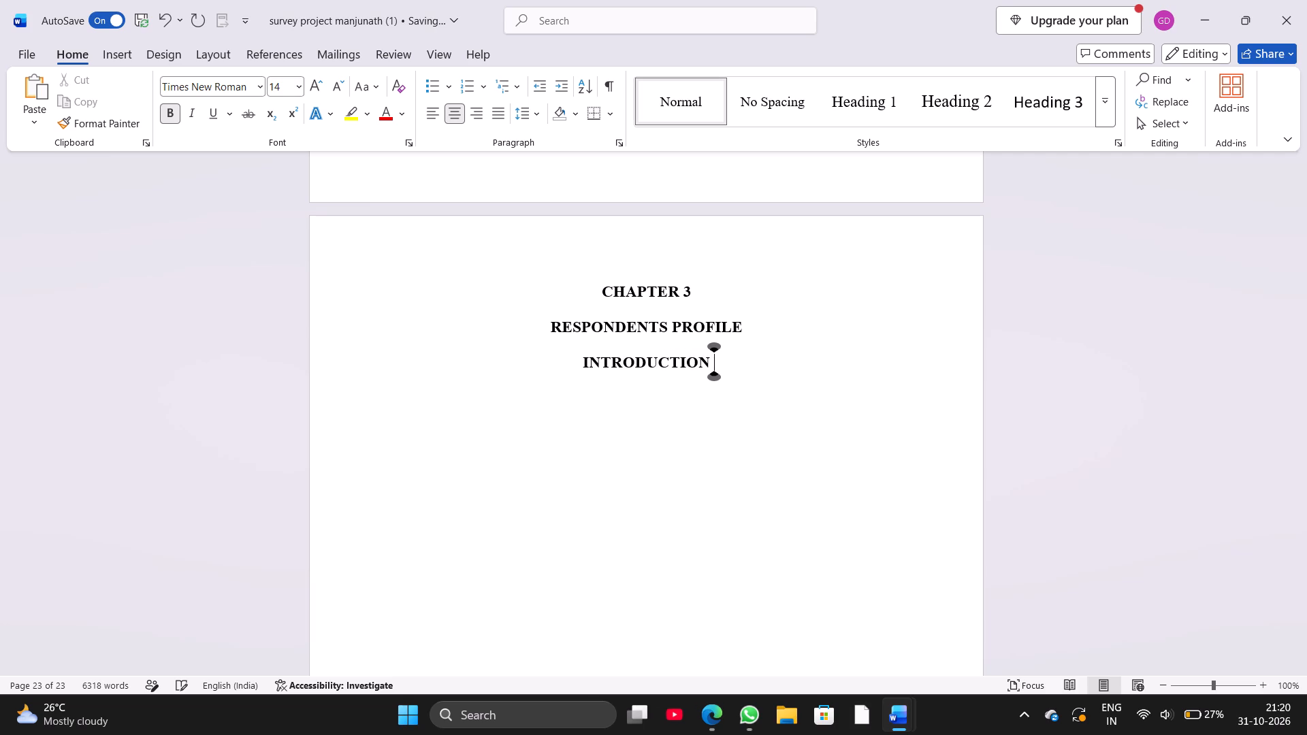
left_click(436, 122)
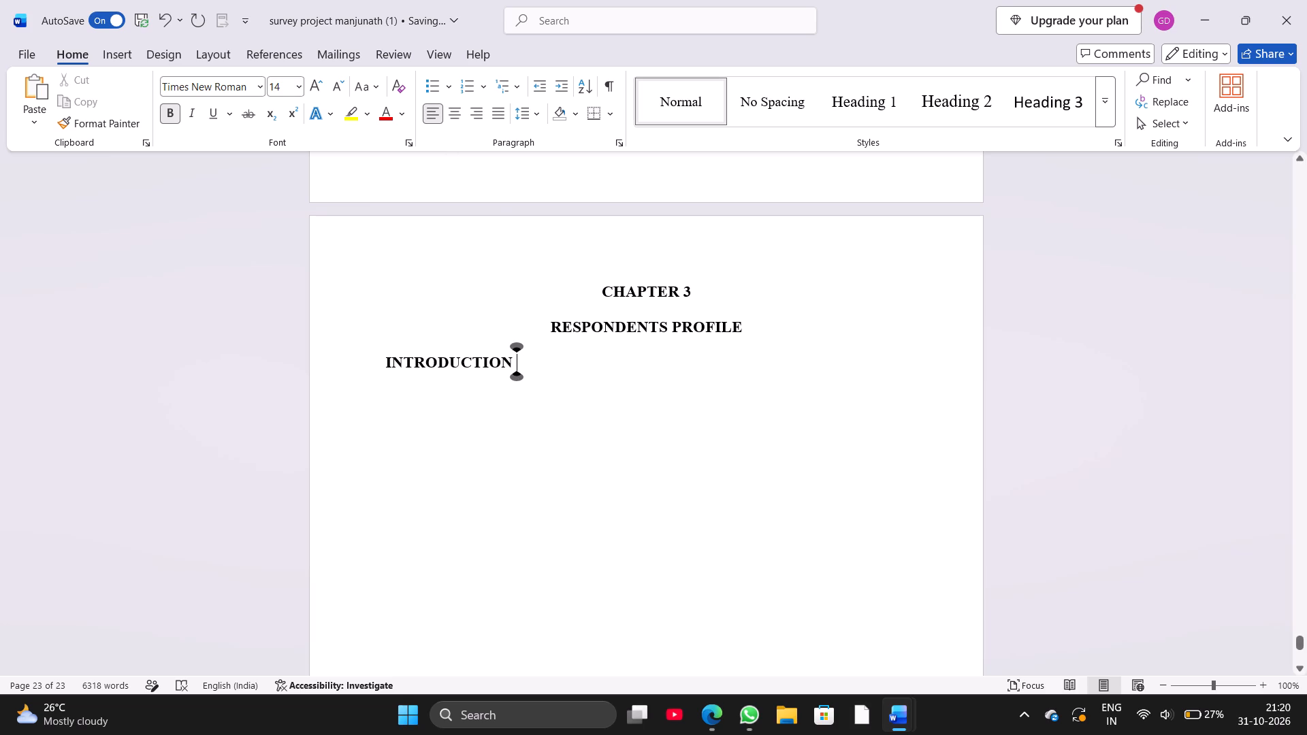
key("Return")
Copy the first paragraph of section 1.1 in Chapter 1, starting "Retailing has changed considerably".
scroll(637, 497, "up", 8)
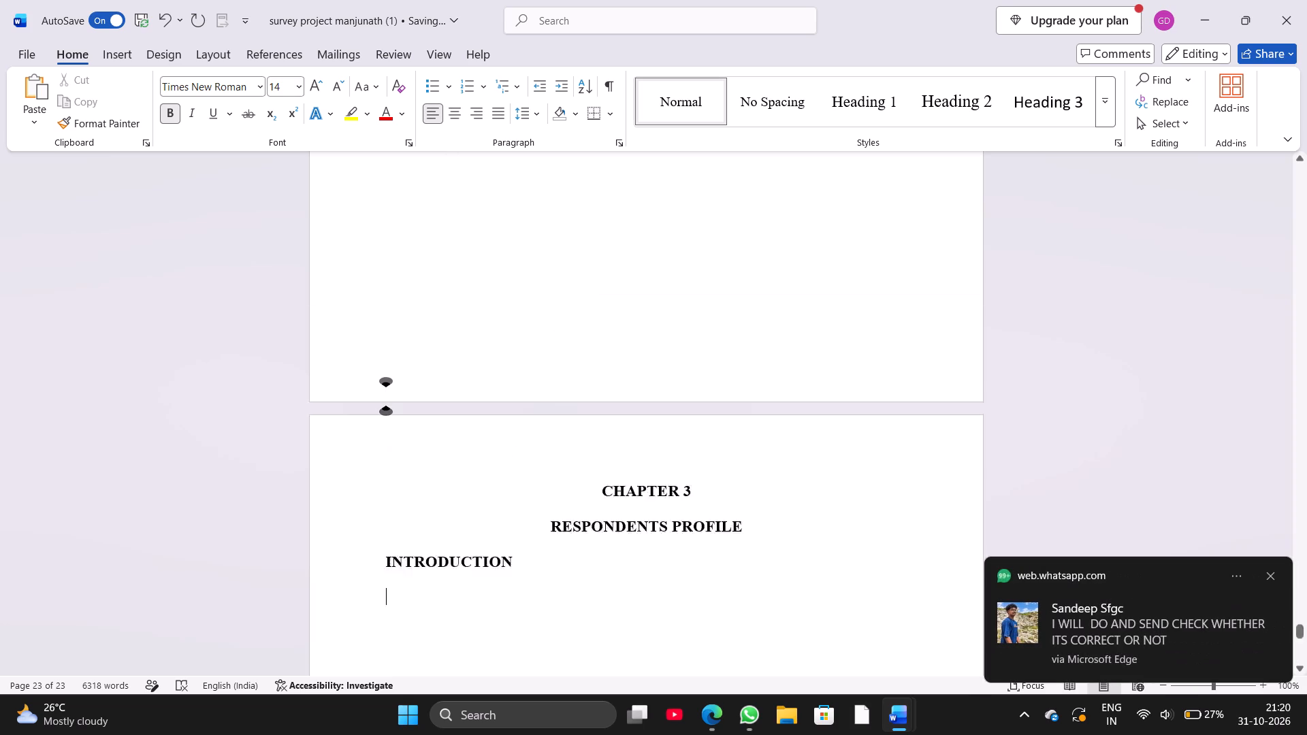
scroll(637, 497, "up", 13)
scroll(637, 497, "up", 8)
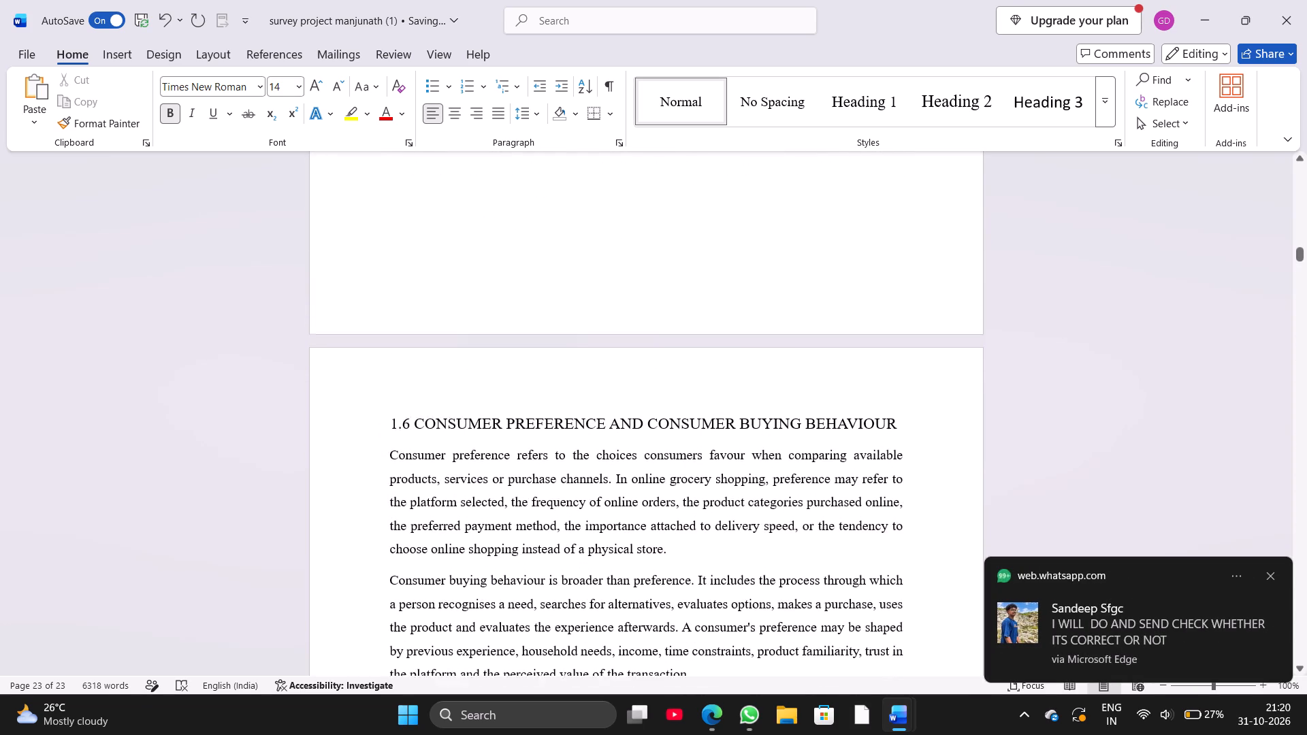
scroll(637, 497, "up", 12)
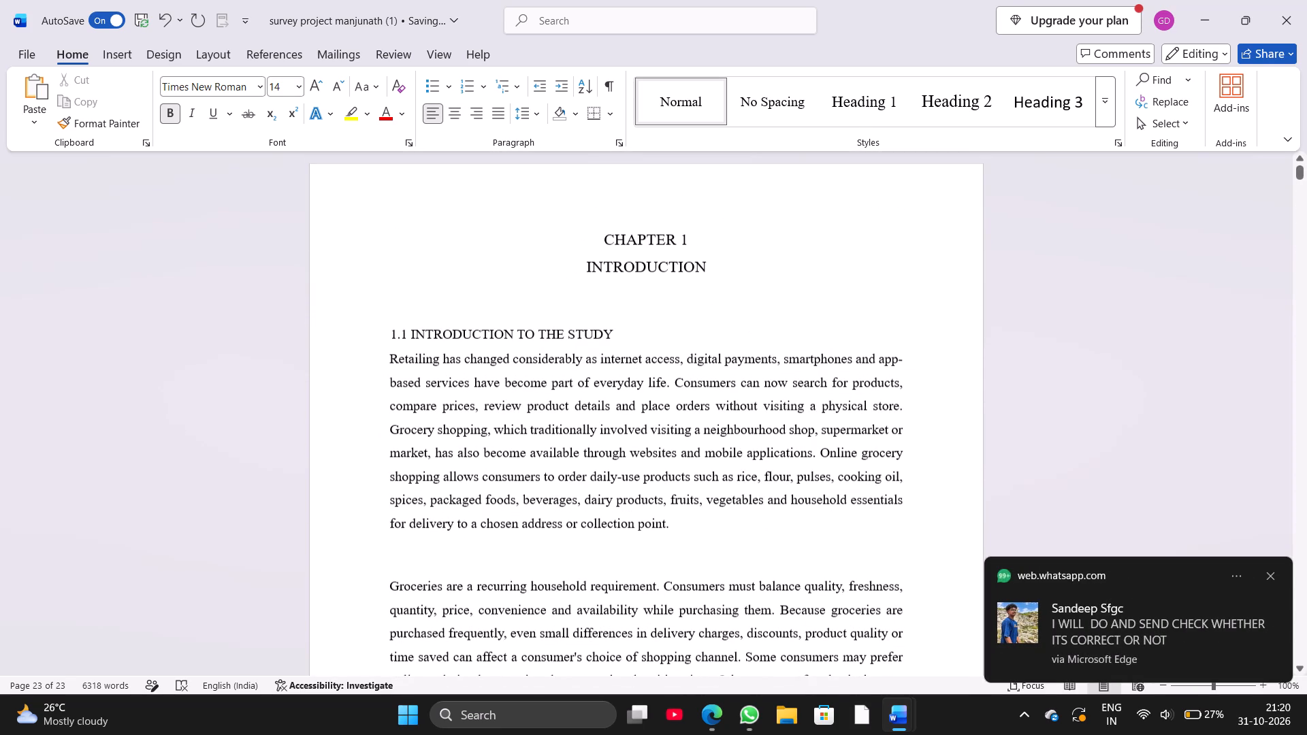
left_click_drag(385, 367, 726, 560)
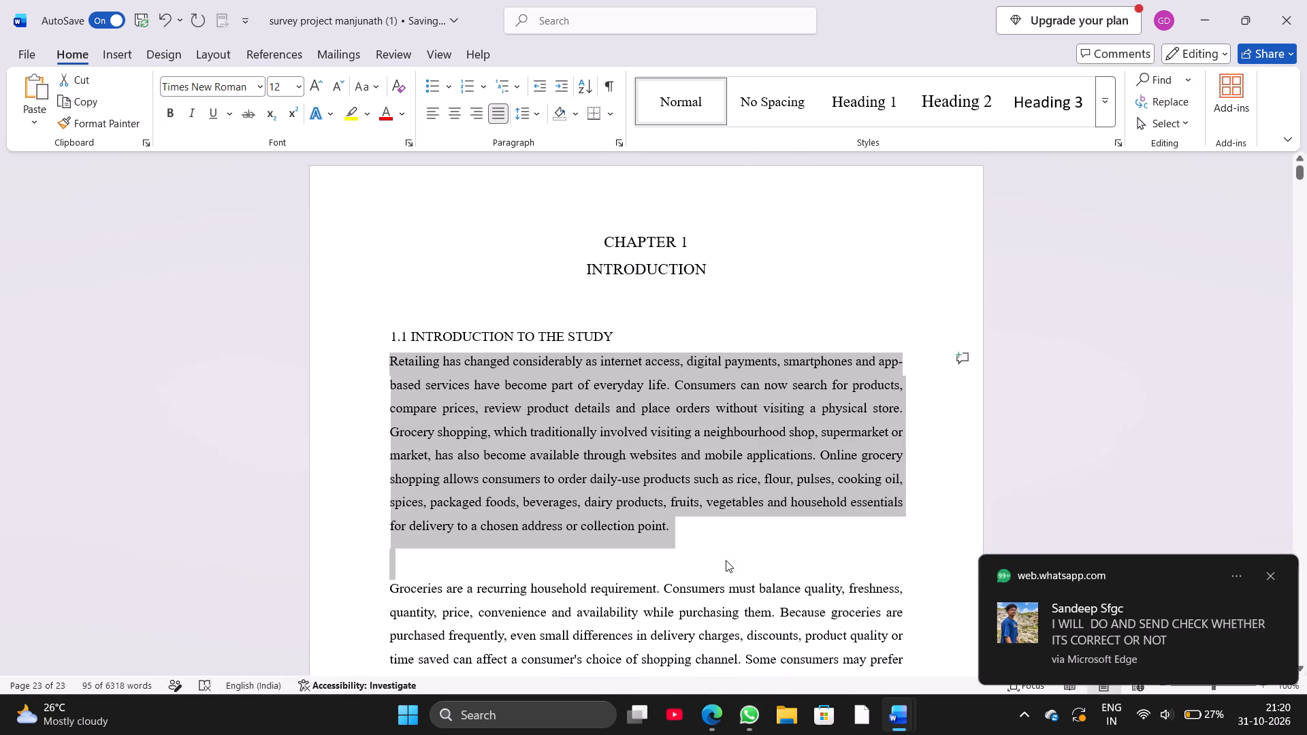
key("ctrl+c")
Paste the copied paragraph on the empty line below the "INTRODUCTION" heading in Chapter 3.
scroll(726, 560, "down", 19)
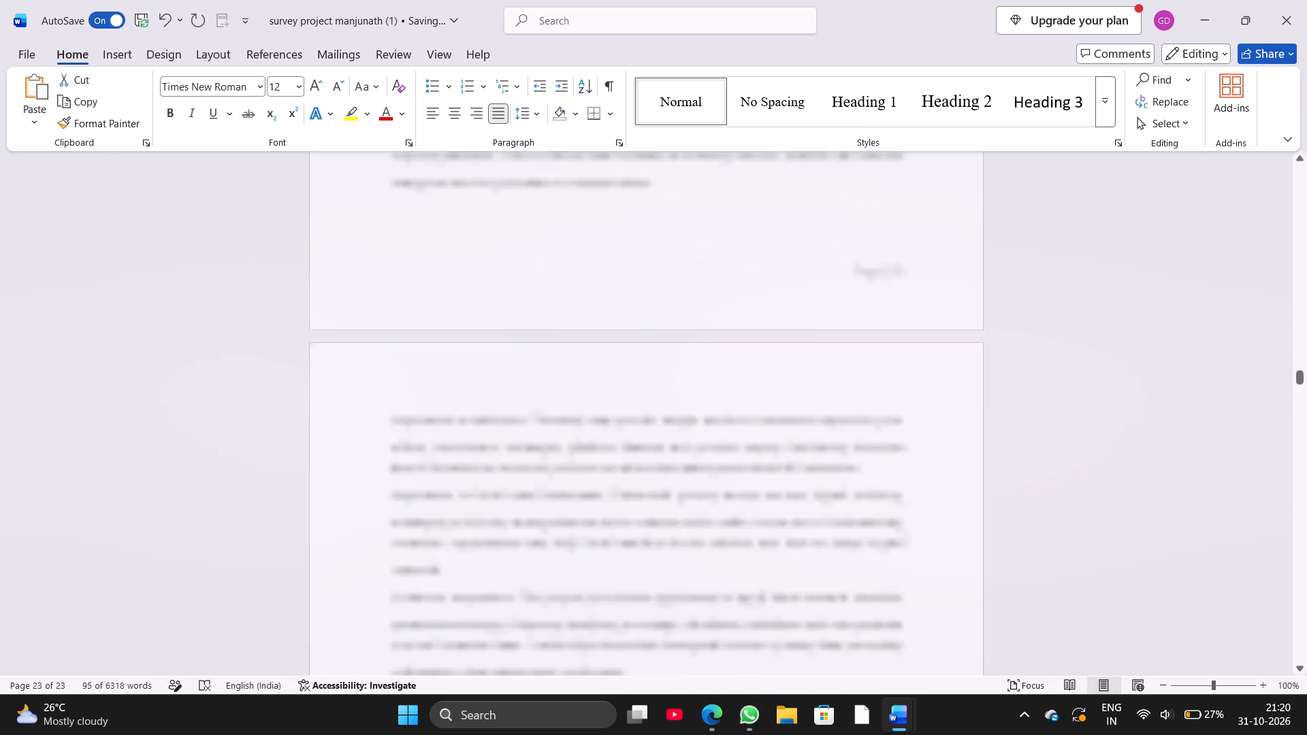
scroll(726, 560, "down", 15)
scroll(726, 560, "up", 4)
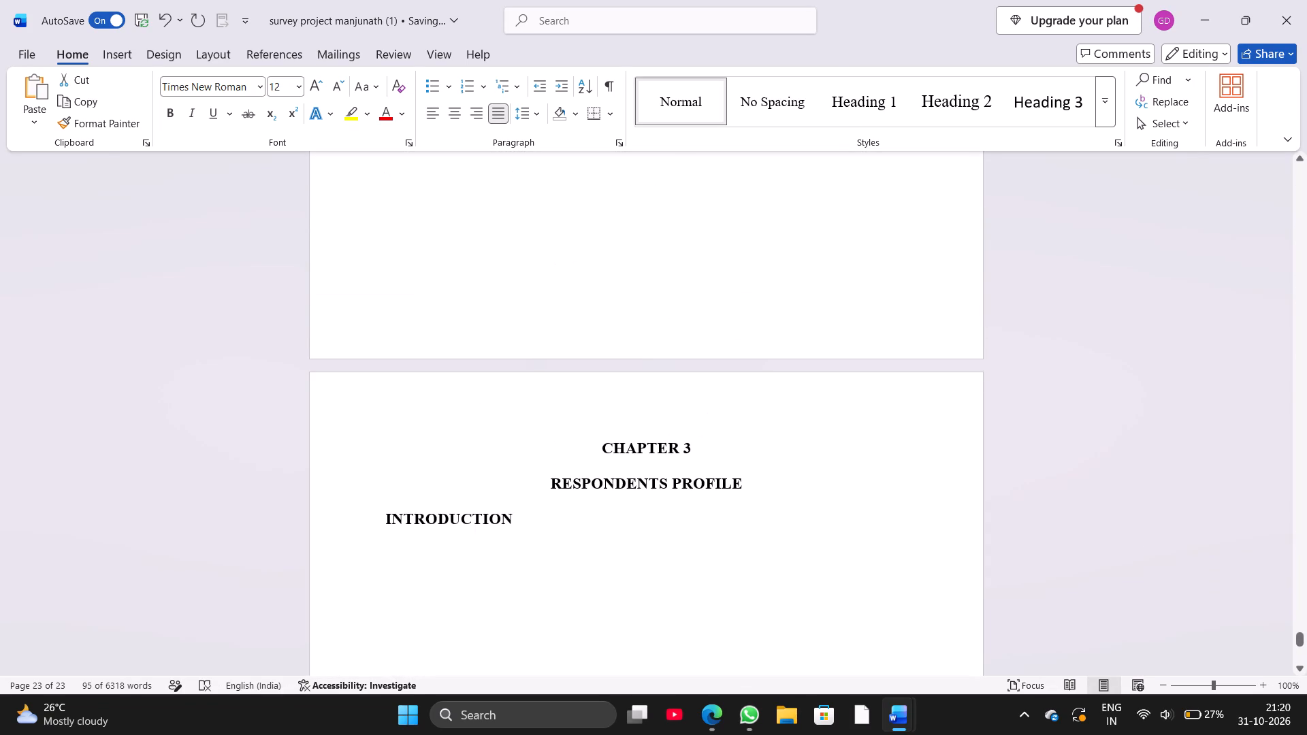
left_click(387, 561)
key("ctrl+v")
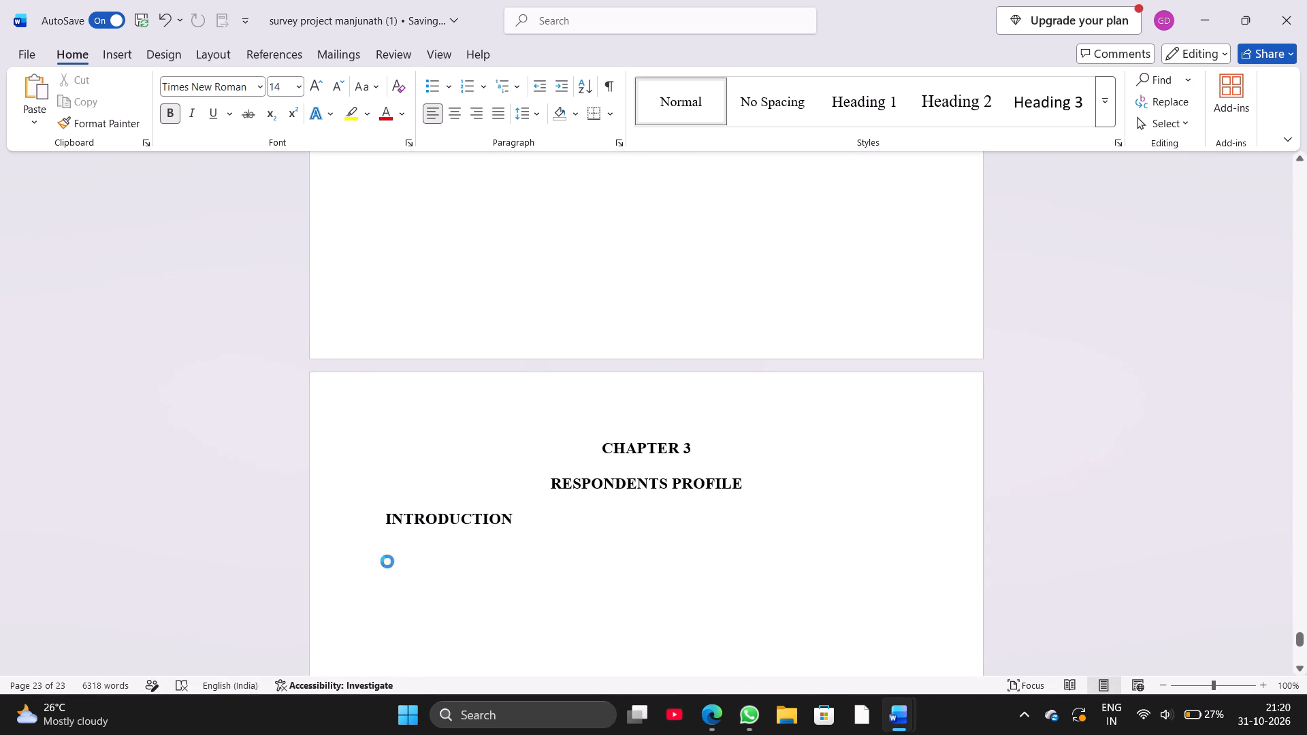
scroll(371, 538, "down", 1)
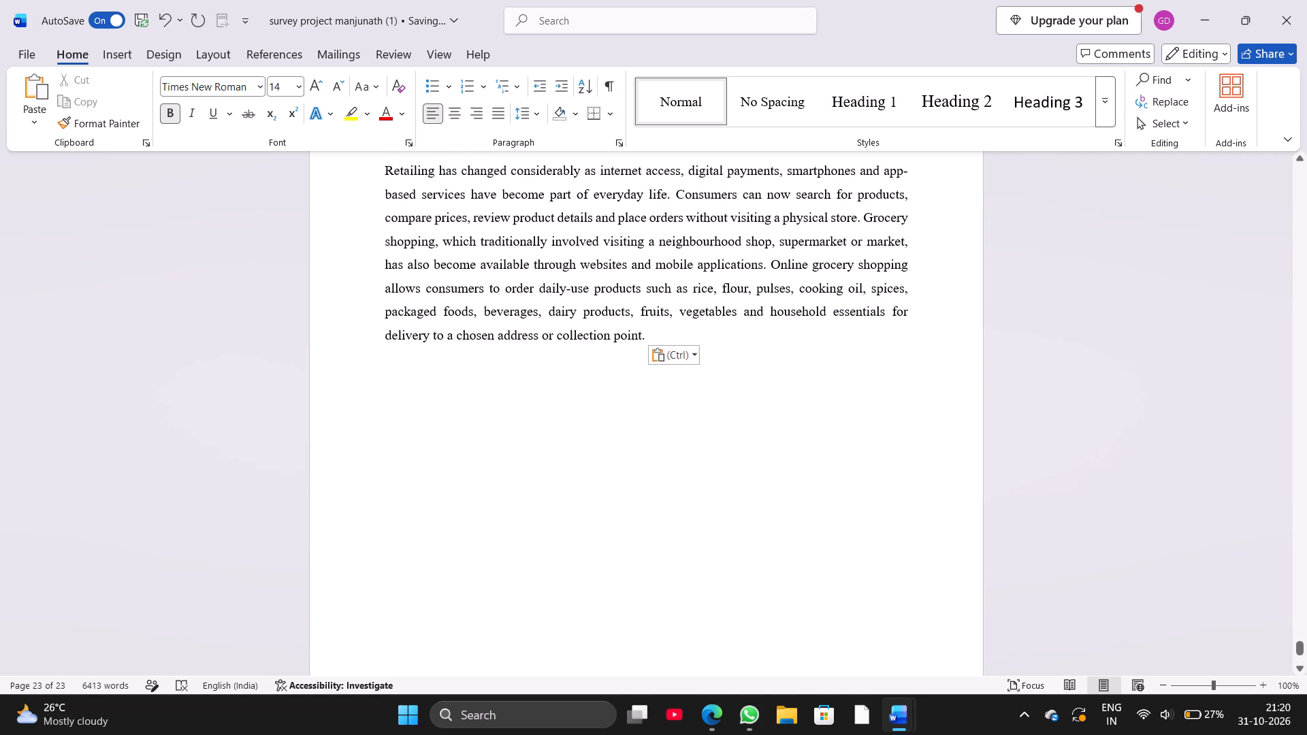